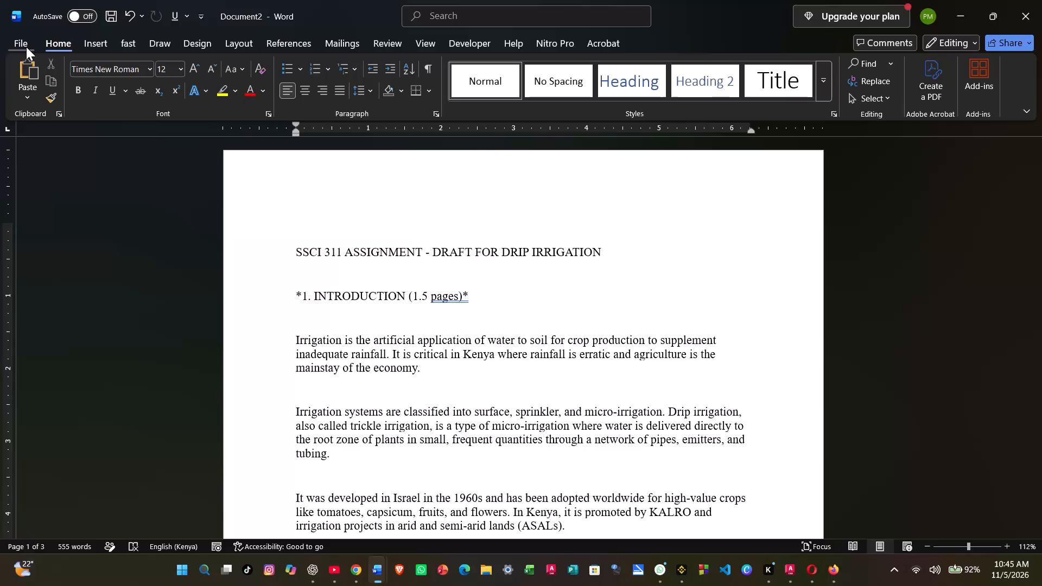
# Create a new blank document and paste the copied drip irrigation report into it.
pyautogui.click(199, 128)
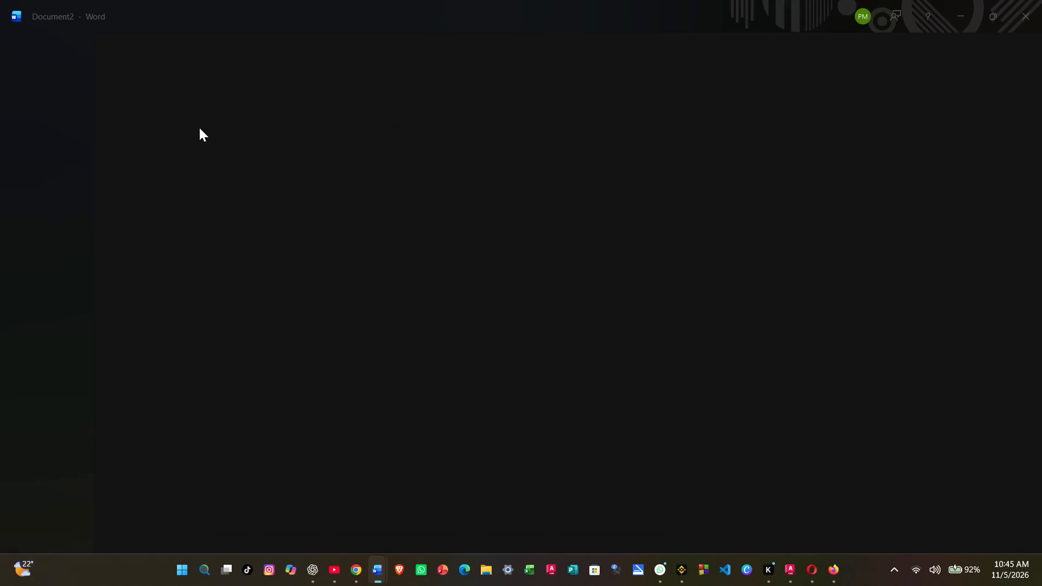
pyautogui.click(24, 62)
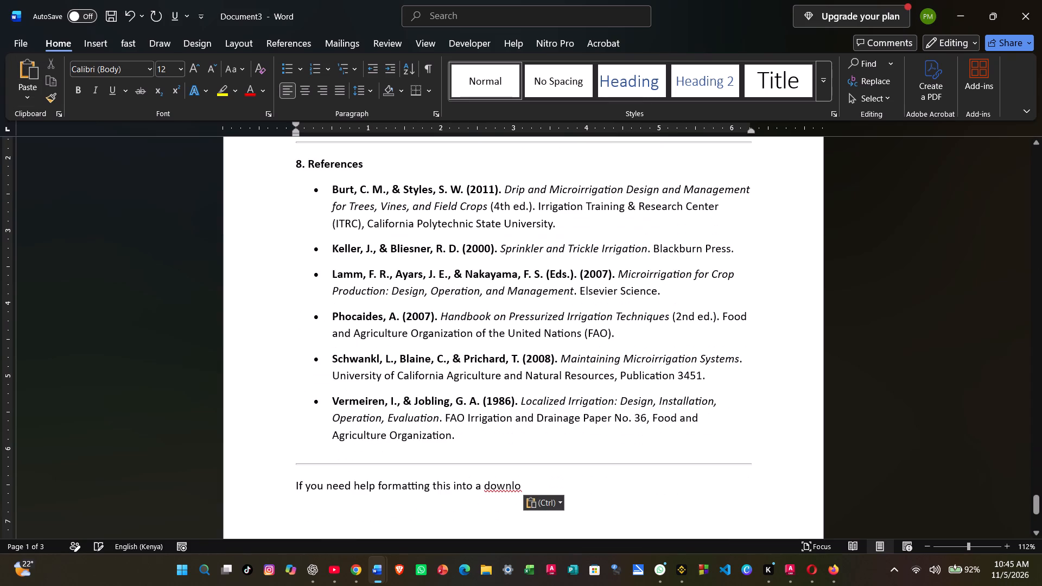
# Look through the pasted report from its references back to the introduction to check its content.
pyautogui.scroll(8, 364, 337)
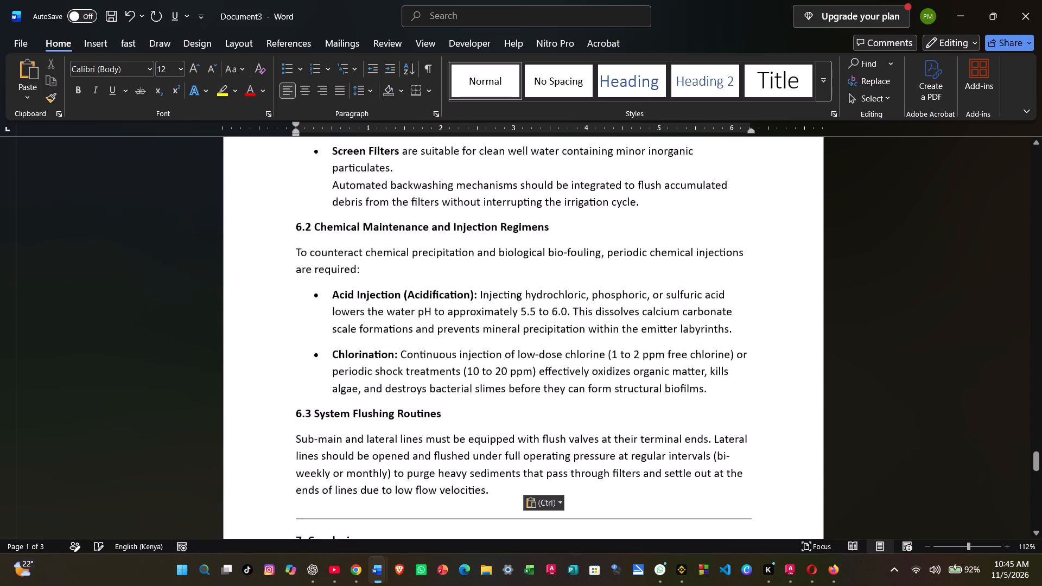
pyautogui.scroll(8, 364, 337)
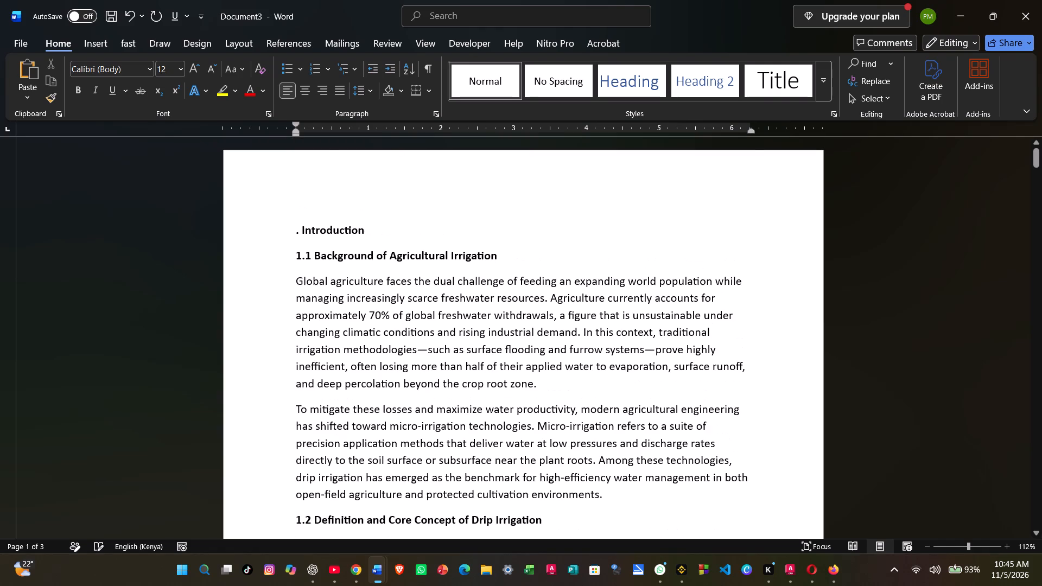
pyautogui.scroll(-6, 364, 337)
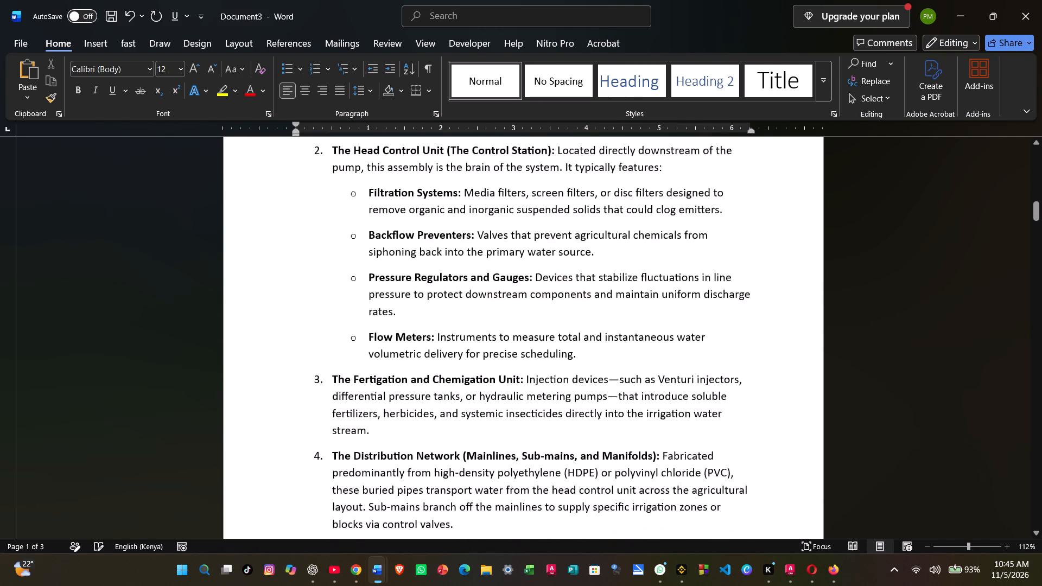
pyautogui.scroll(-3, 364, 337)
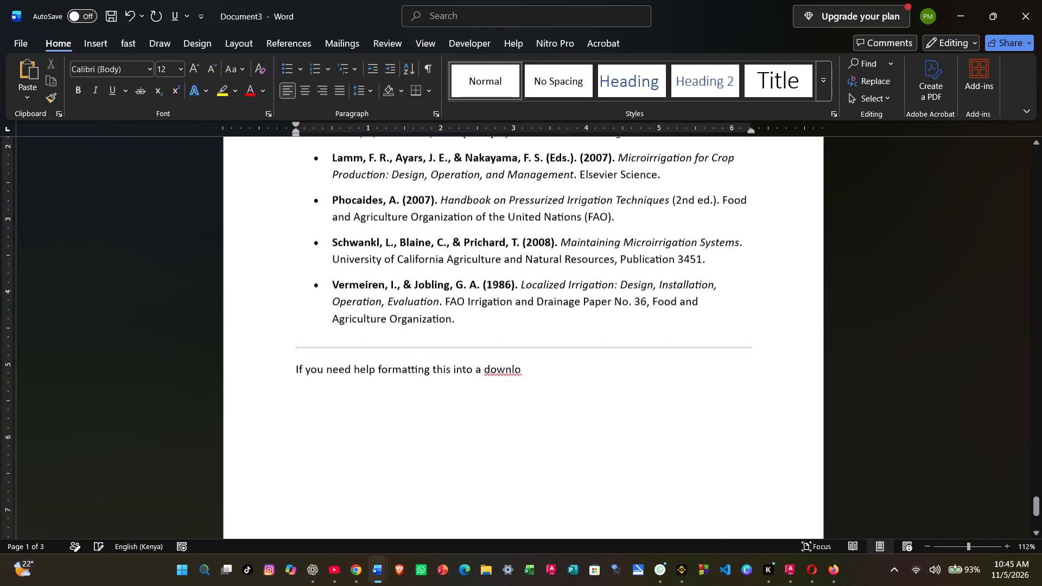
pyautogui.scroll(7, 364, 337)
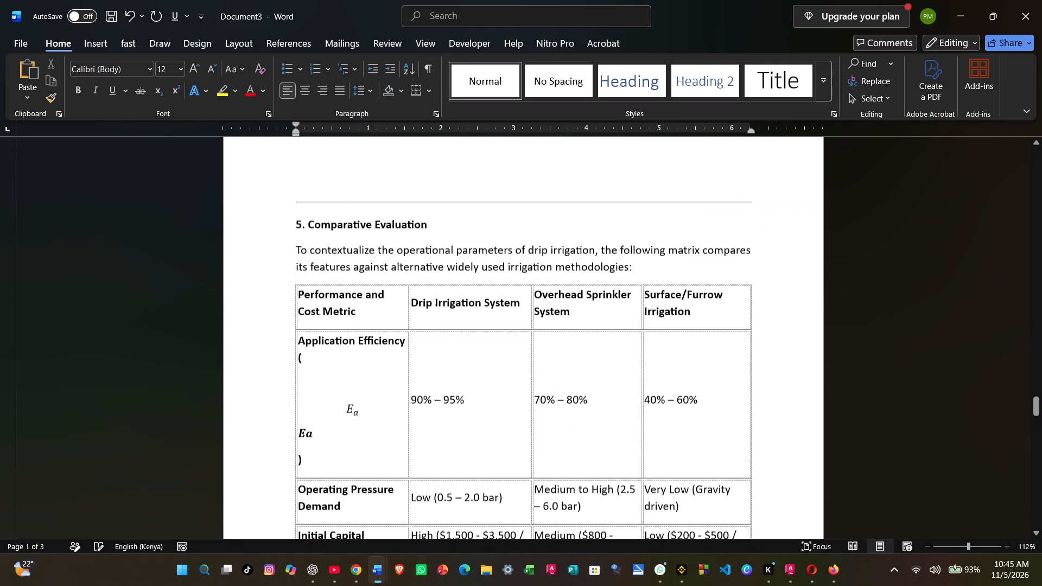
pyautogui.scroll(7, 364, 337)
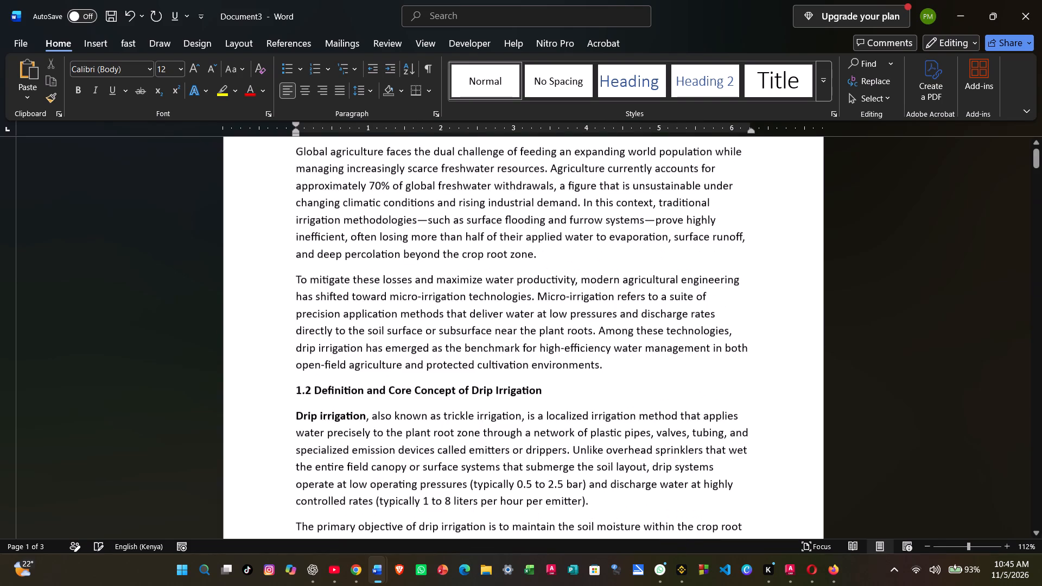
pyautogui.scroll(1, 364, 337)
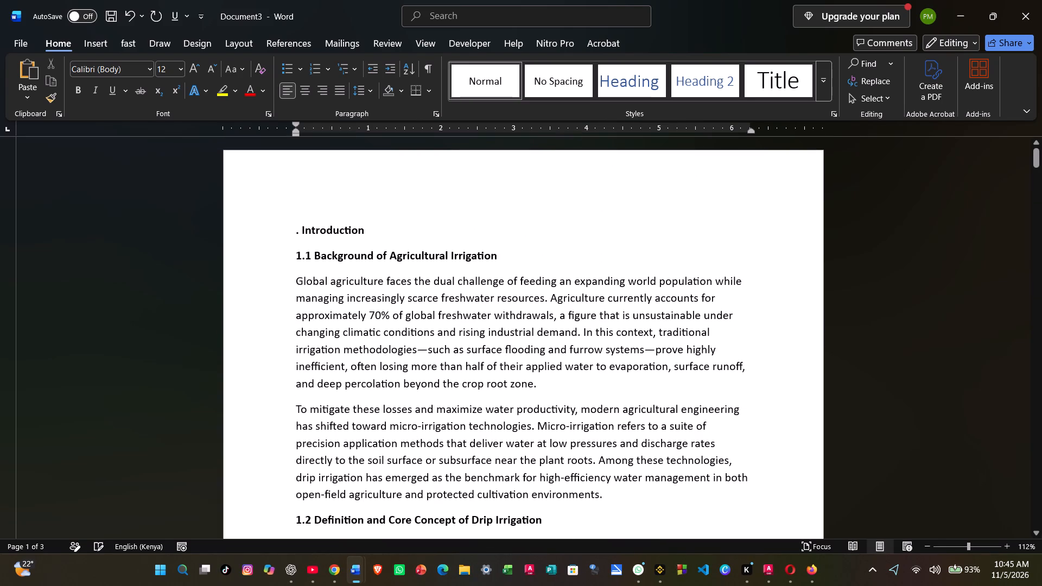
# Delete the stray period in front of the "Introduction" heading.
pyautogui.click(299, 228)
pyautogui.press('BackSpace')
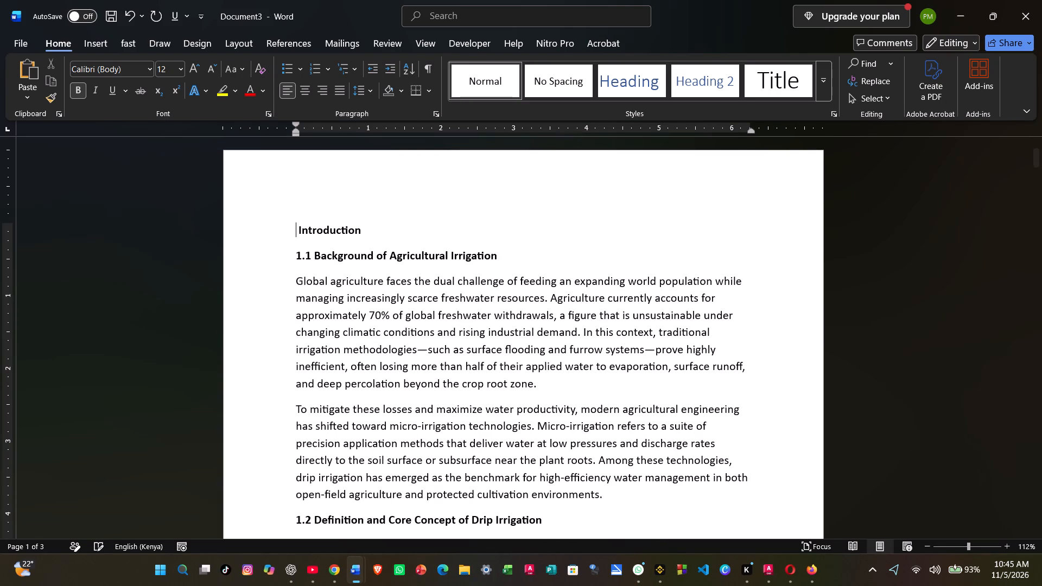
# Set the whole document's text to Times New Roman, size 12.
pyautogui.hotkey('ctrl', 'a')
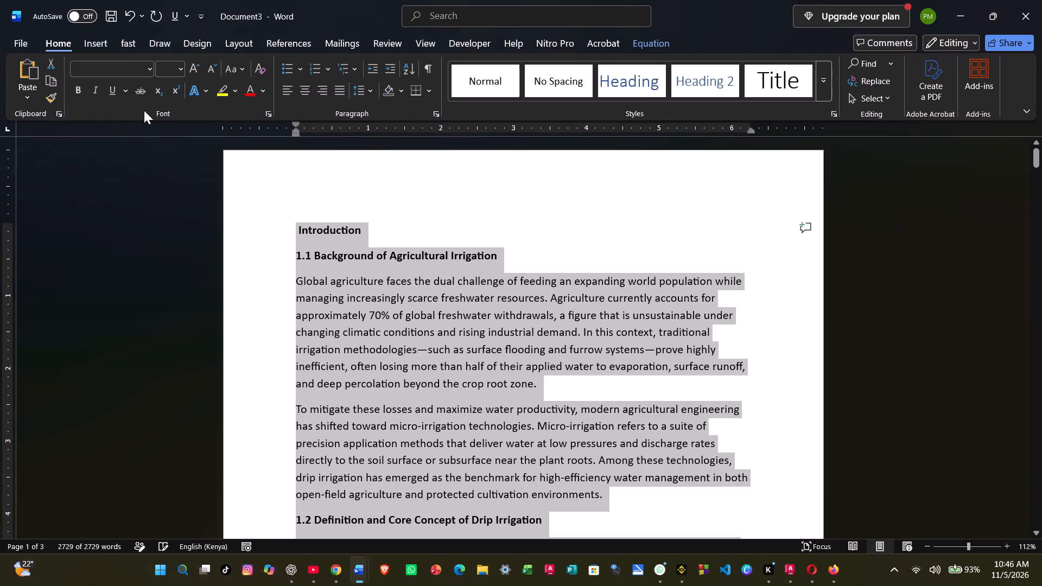
pyautogui.click(150, 68)
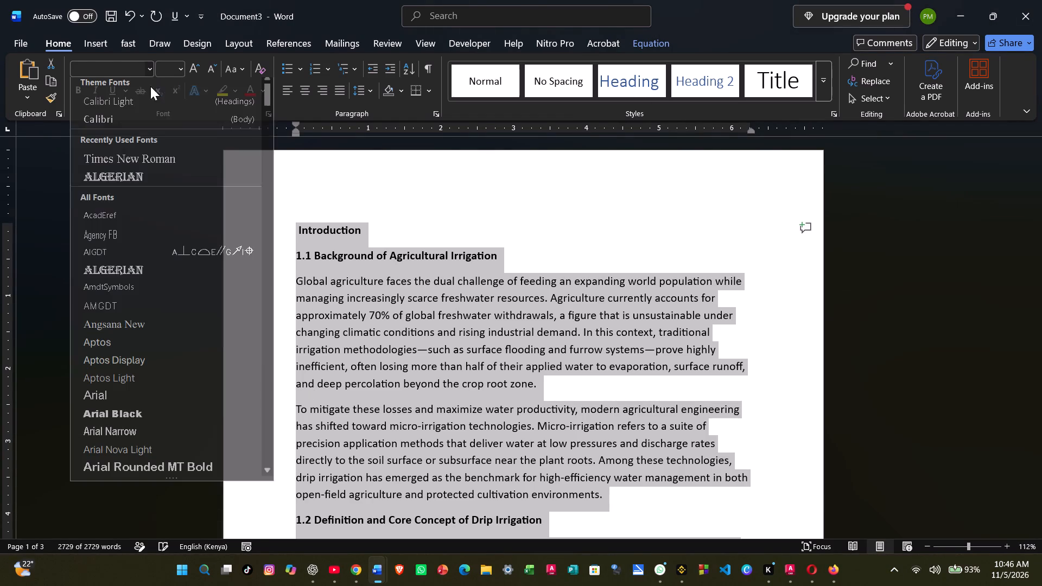
pyautogui.click(137, 164)
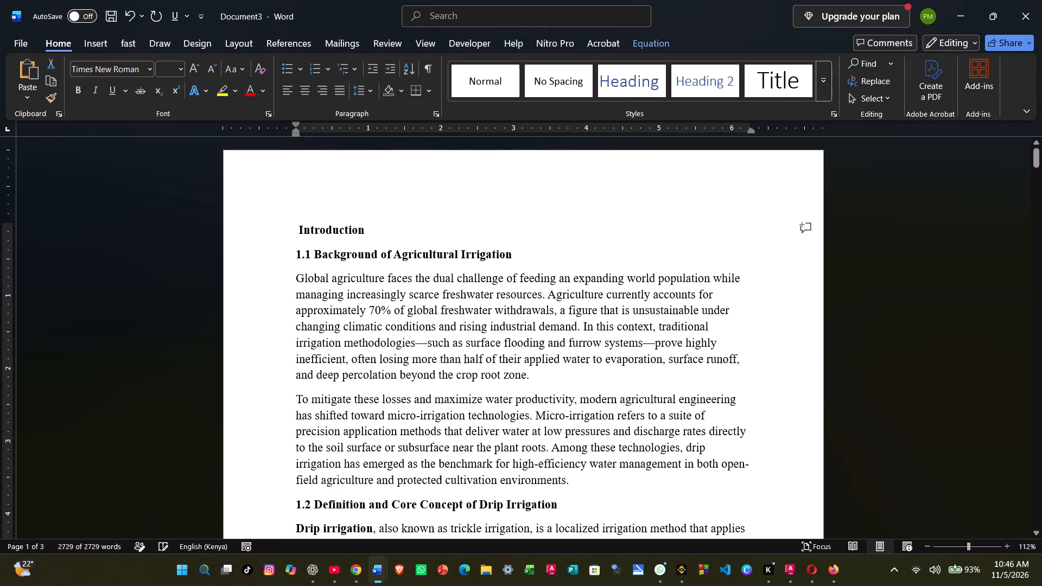
pyautogui.click(181, 72)
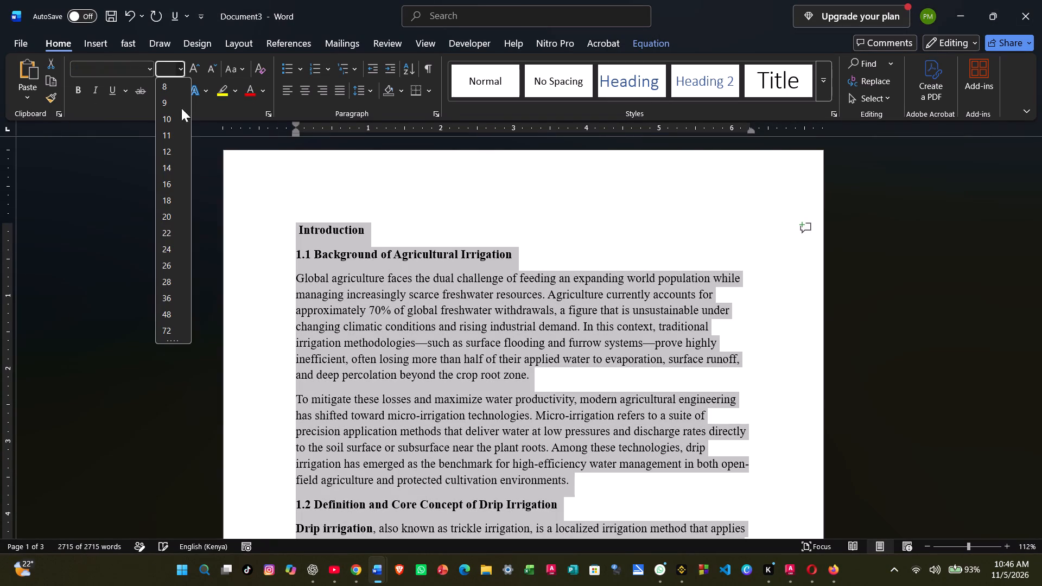
pyautogui.click(172, 152)
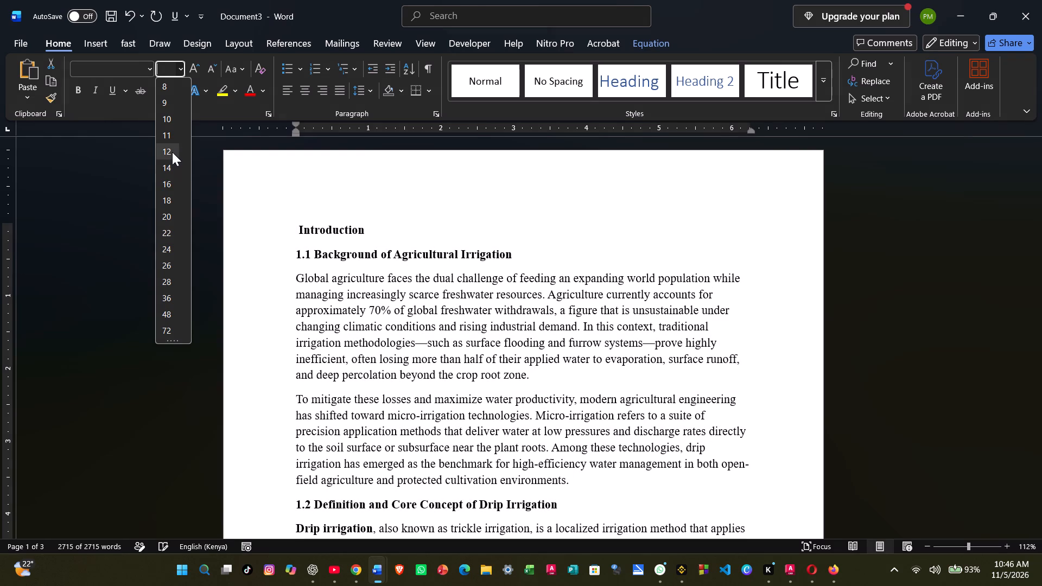
pyautogui.click(377, 273)
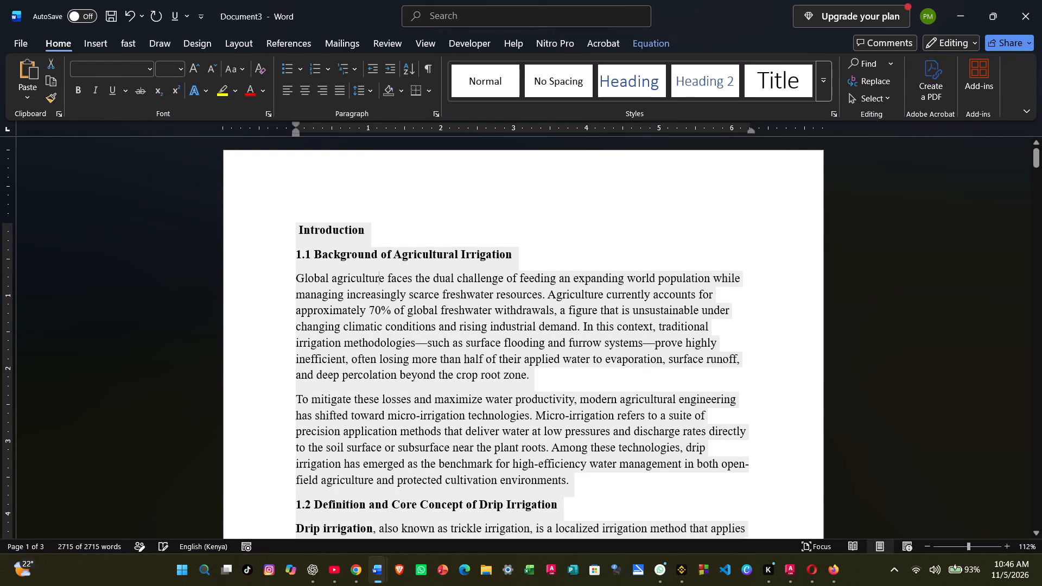
# Delete the horizontal line below the last reference at the end of the document.
pyautogui.scroll(-3, 377, 329)
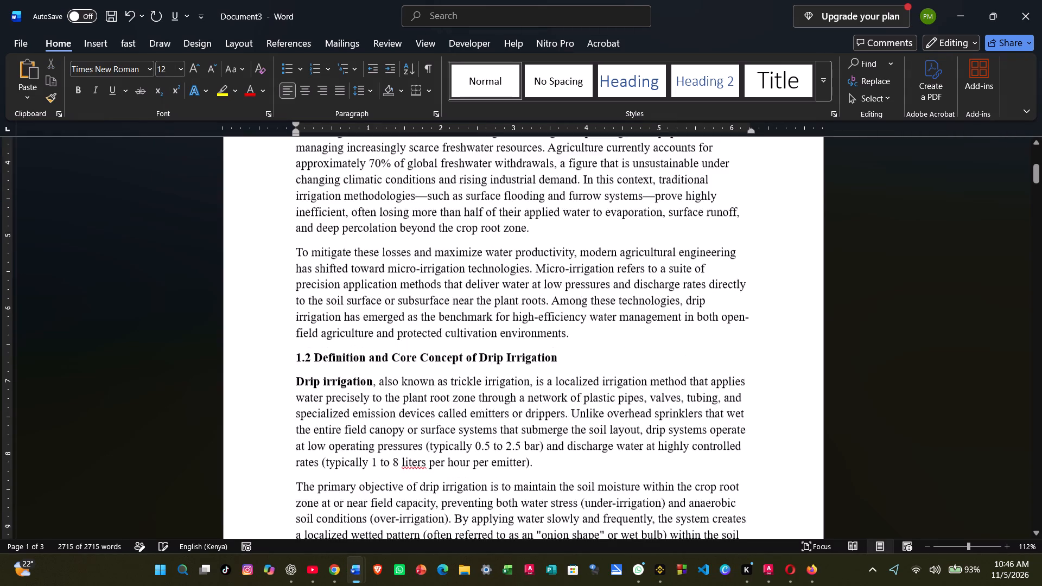
pyautogui.scroll(-9, 377, 329)
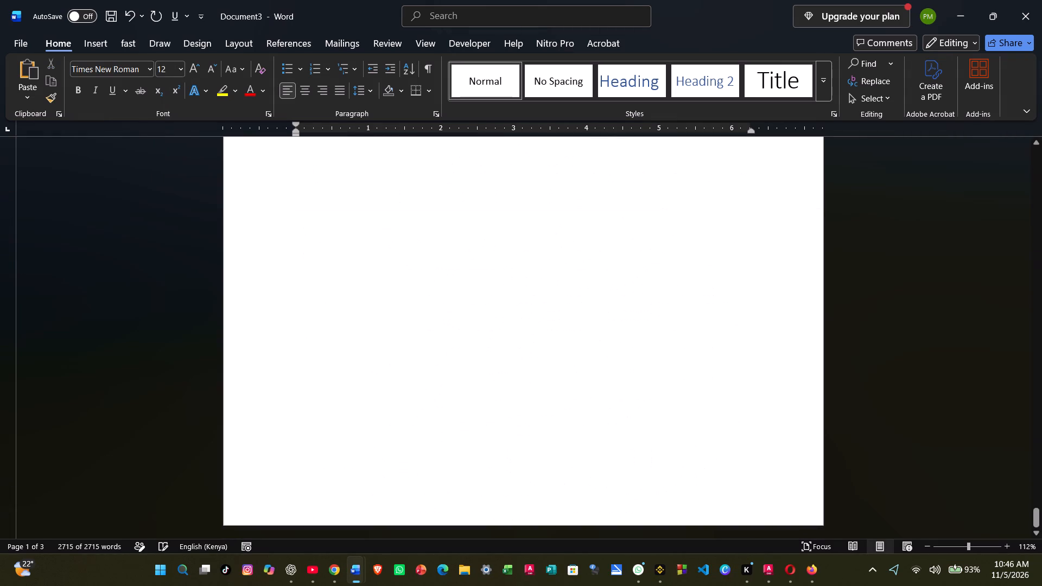
pyautogui.scroll(1, 377, 329)
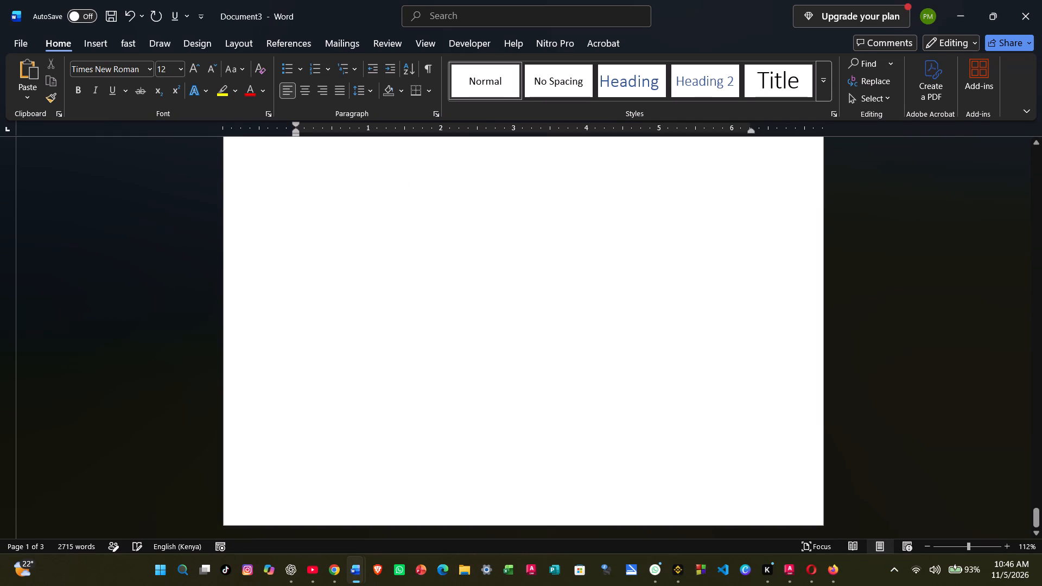
pyautogui.scroll(4, 377, 329)
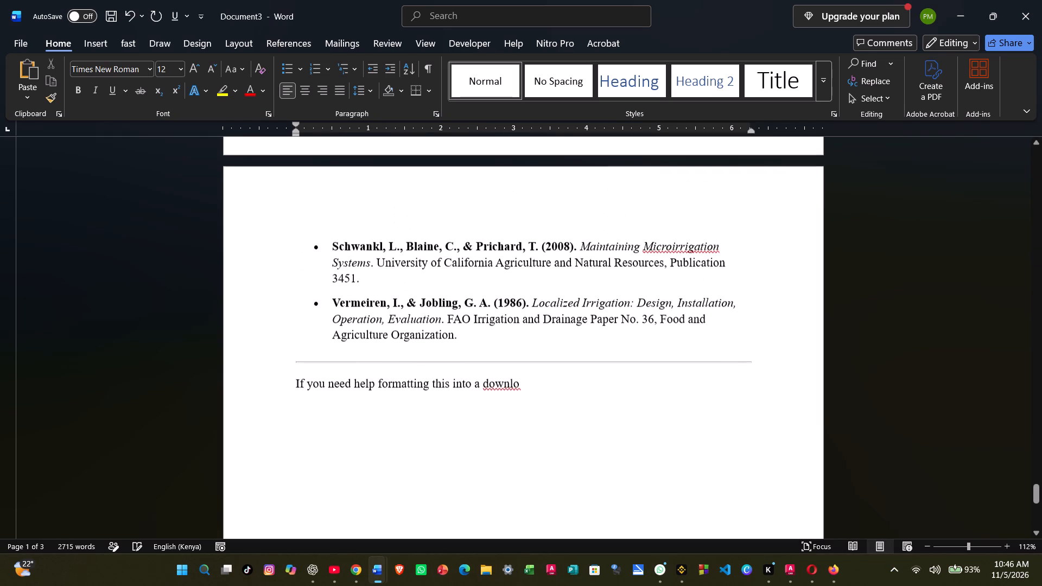
pyautogui.scroll(1, 377, 329)
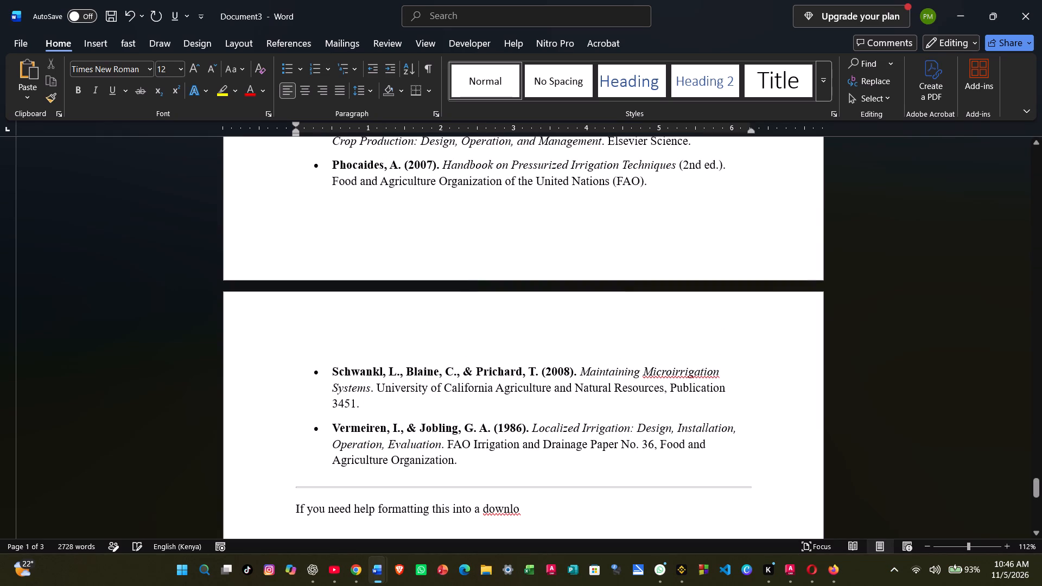
pyautogui.click(374, 485)
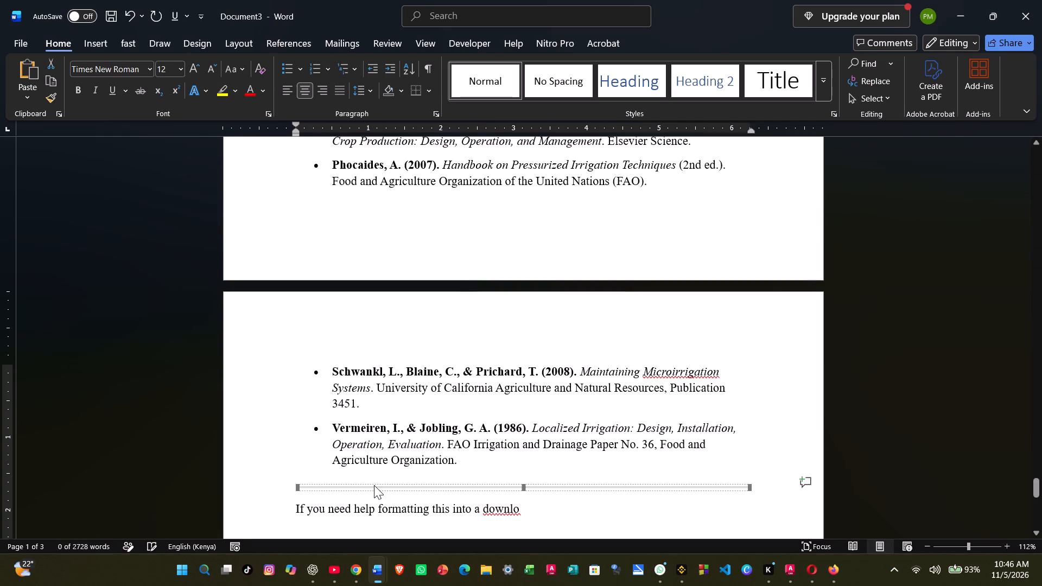
pyautogui.press('BackSpace')
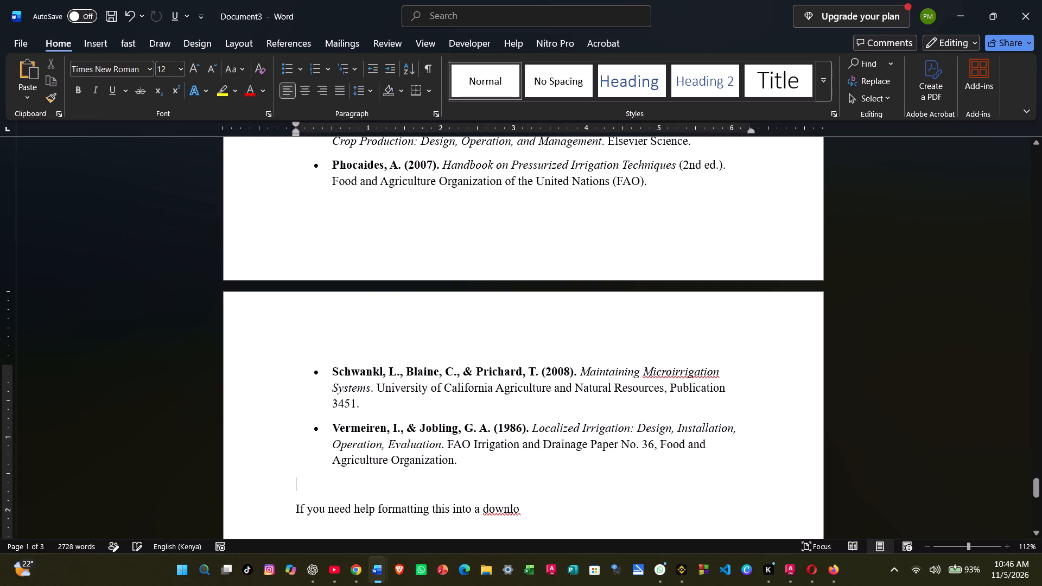
# Delete the leftover sentence "If you need help formatting this into a downlo" at the end of the document.
pyautogui.click(537, 500)
pyautogui.moveTo(531, 513); pyautogui.dragTo(440, 502)
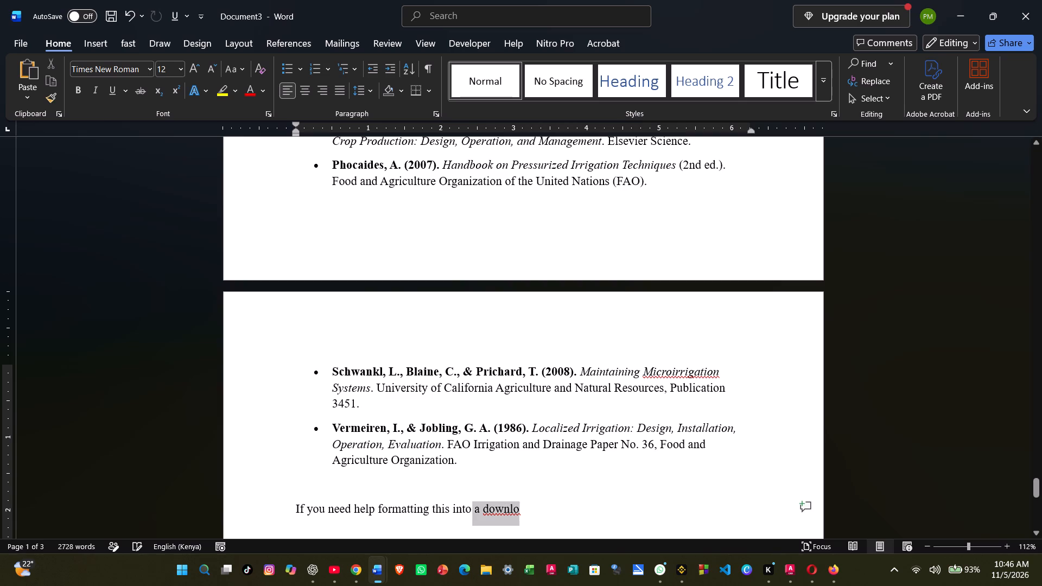
pyautogui.moveTo(440, 502); pyautogui.dragTo(295, 504)
pyautogui.press('BackSpace')
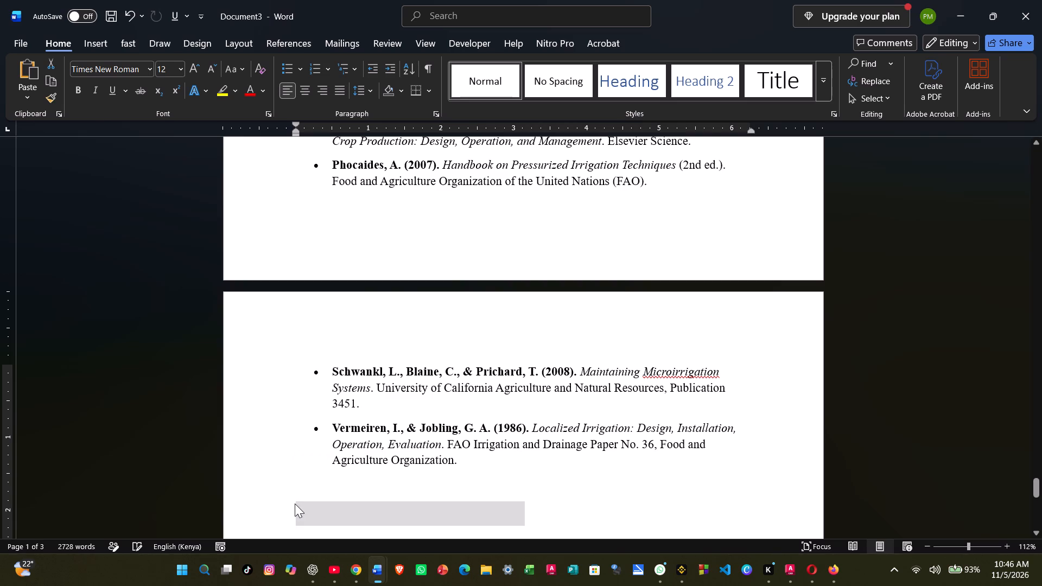
# Review the reformatted report from the references back up to the introduction.
pyautogui.scroll(6, 295, 504)
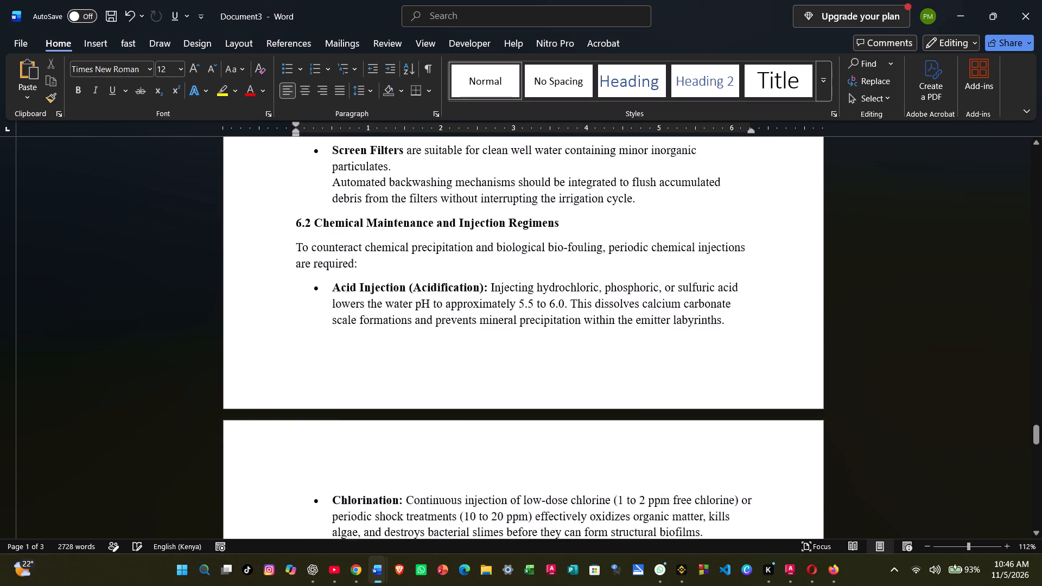
pyautogui.scroll(7, 295, 504)
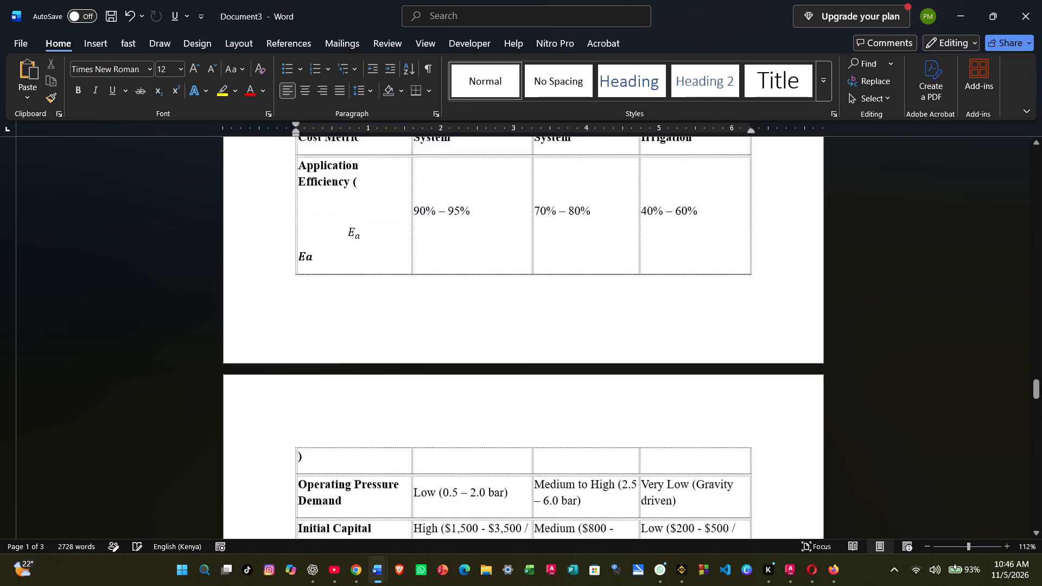
pyautogui.scroll(5, 295, 504)
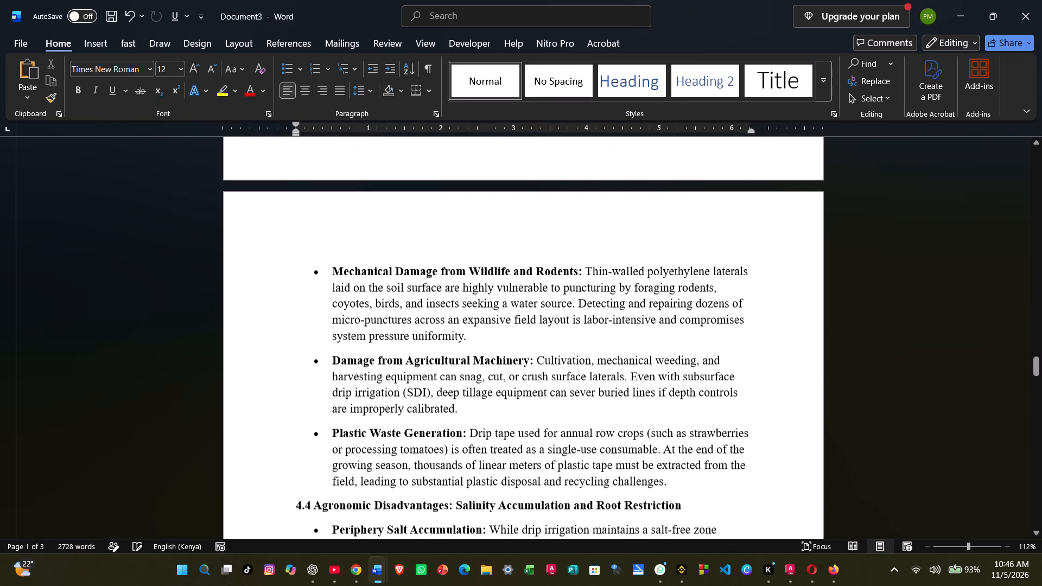
pyautogui.scroll(6, 295, 504)
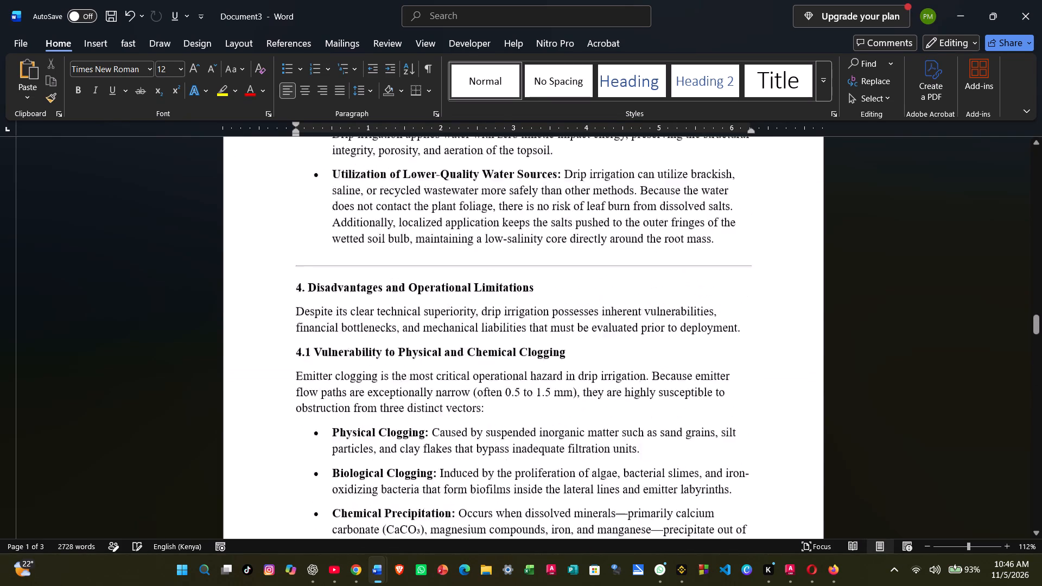
pyautogui.scroll(7, 295, 504)
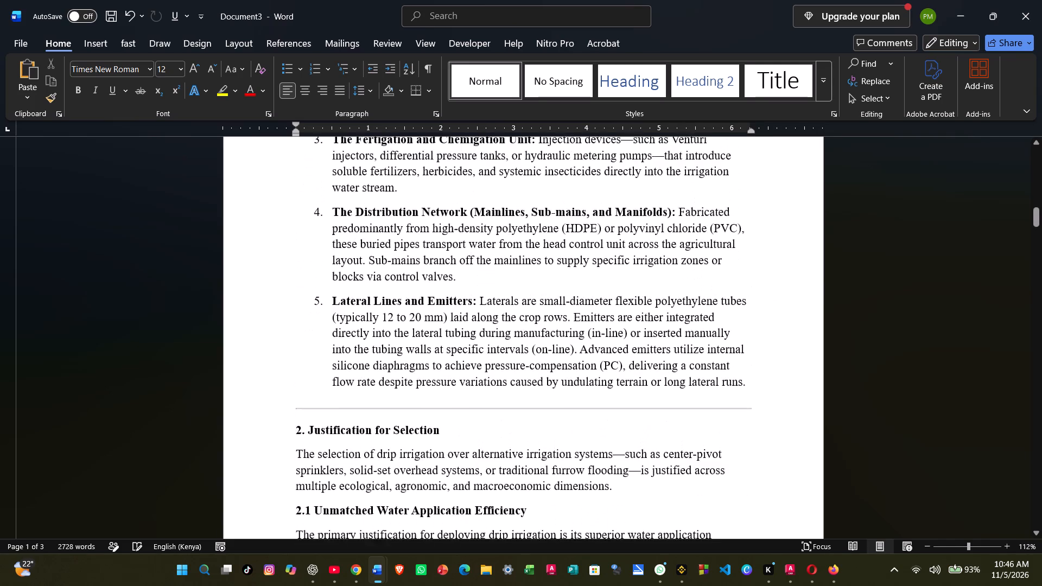
pyautogui.scroll(12, 295, 504)
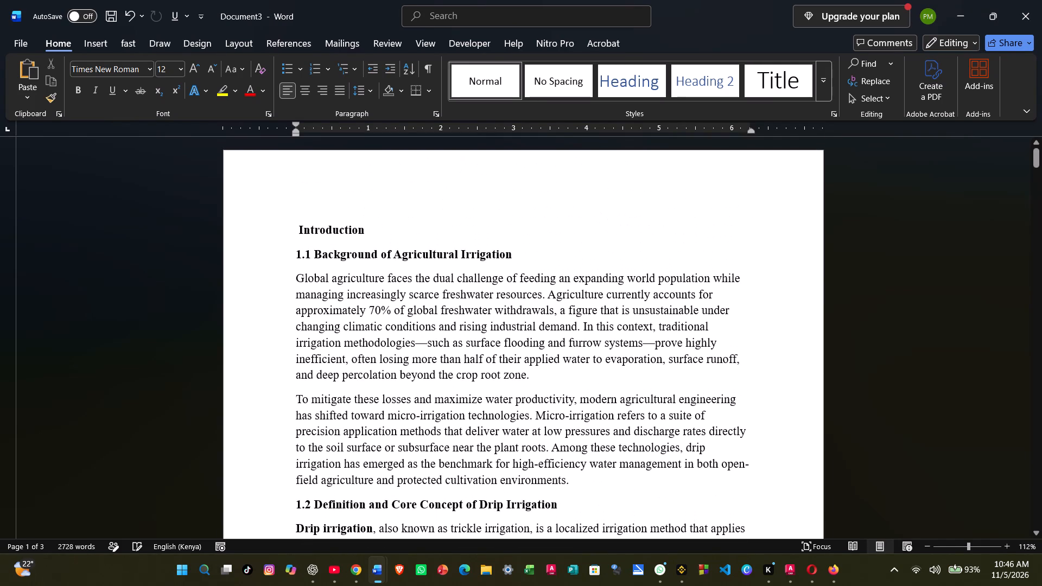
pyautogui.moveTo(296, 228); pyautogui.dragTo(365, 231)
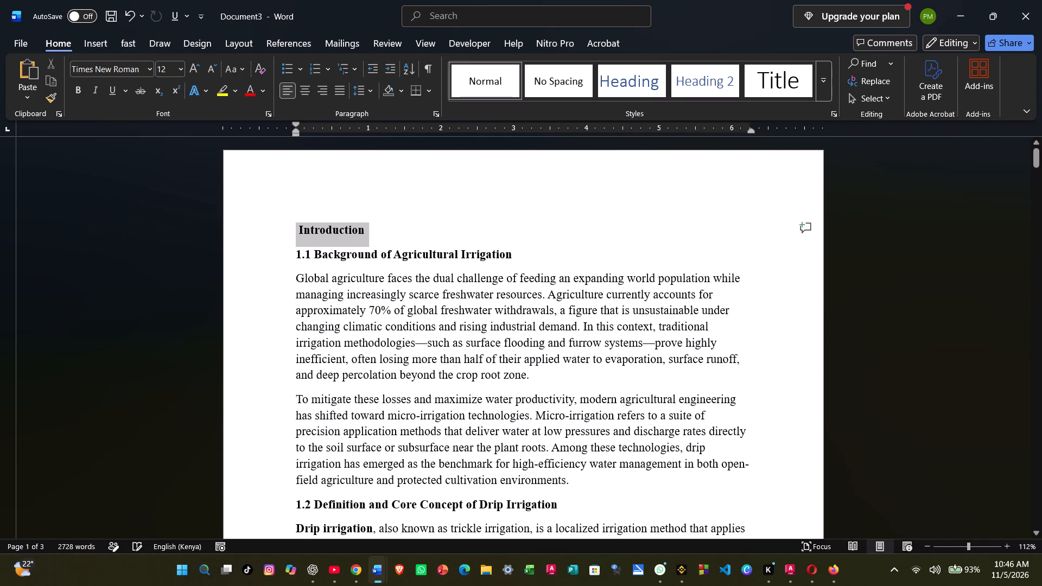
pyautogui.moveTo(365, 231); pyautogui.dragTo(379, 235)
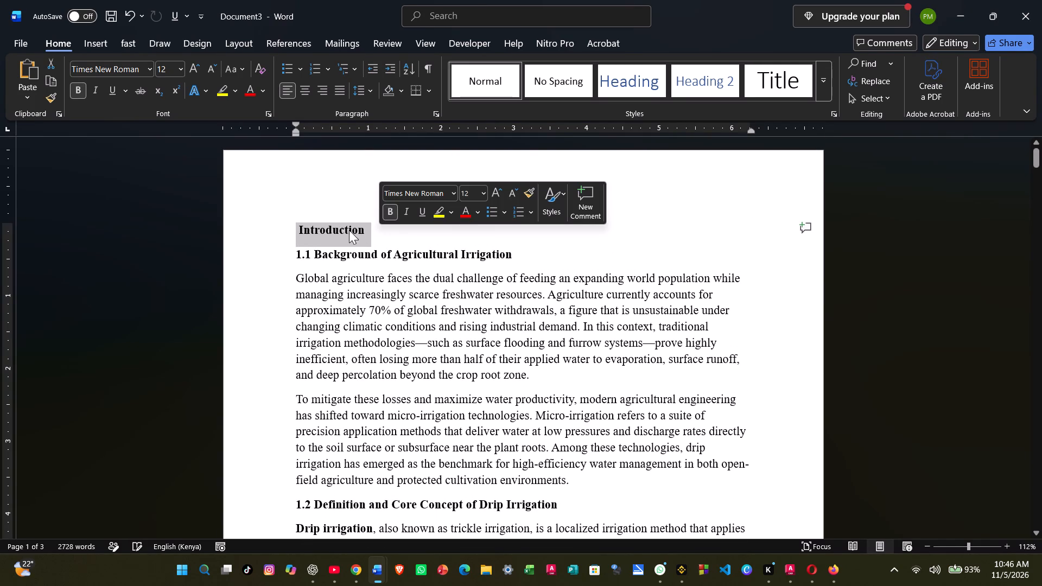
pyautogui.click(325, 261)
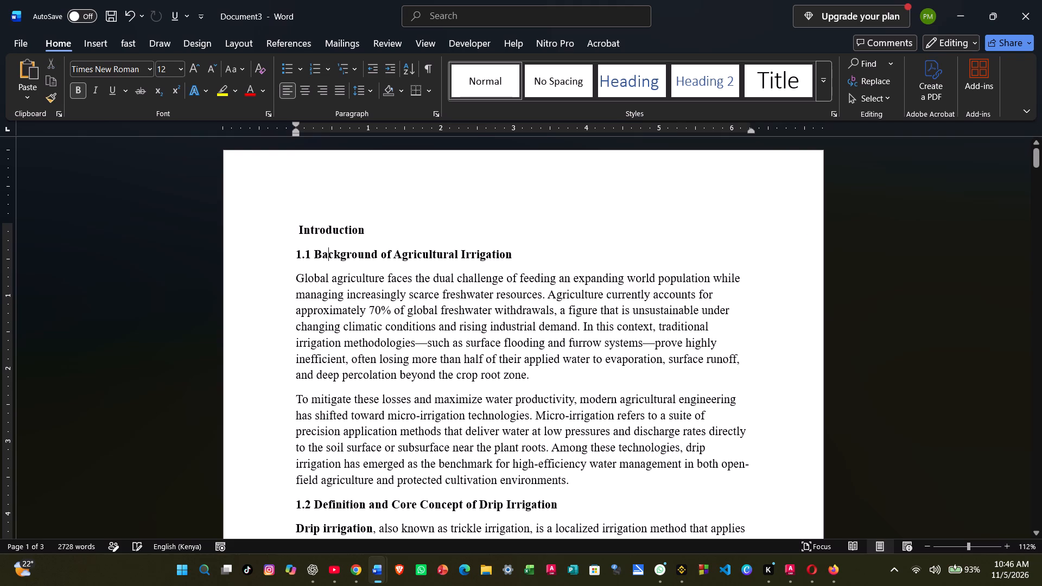
# Remove the number 1.1 from the "Background of Agricultural Irrigation" heading, leaving only the heading words.
pyautogui.moveTo(294, 254); pyautogui.dragTo(491, 260)
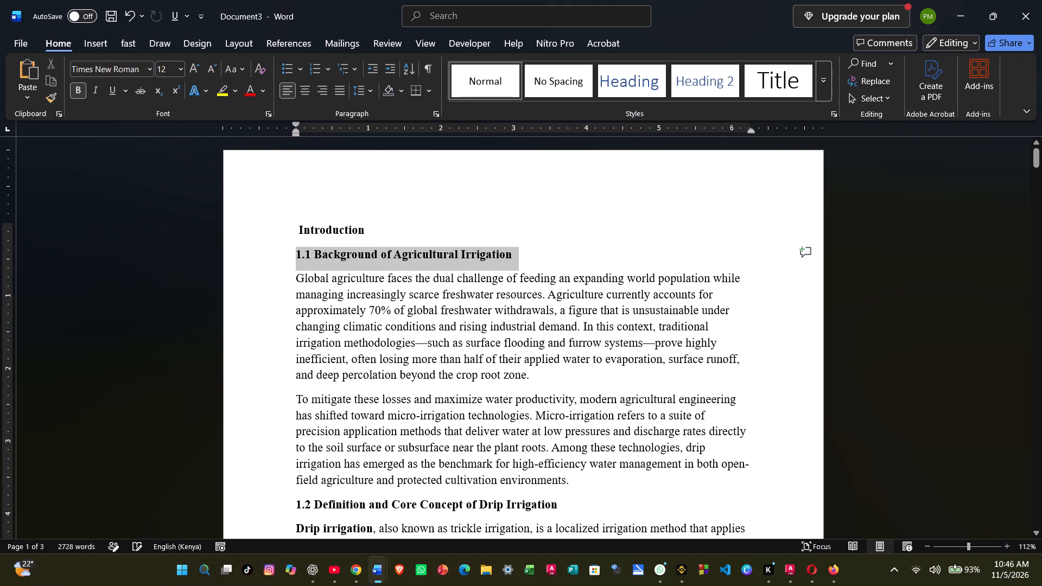
pyautogui.moveTo(491, 260); pyautogui.dragTo(511, 258)
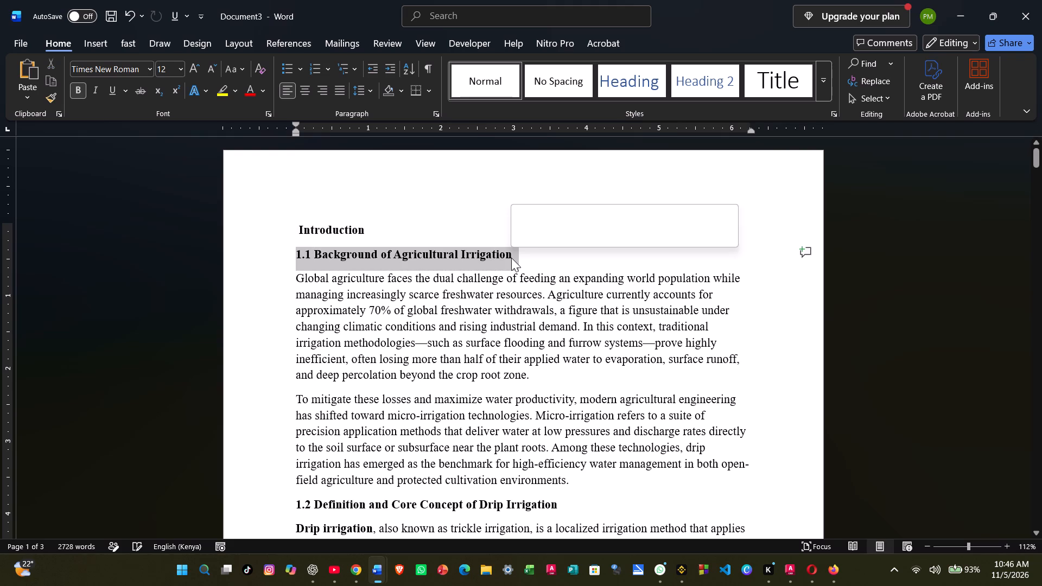
pyautogui.moveTo(511, 258); pyautogui.dragTo(355, 253)
pyautogui.click(355, 253)
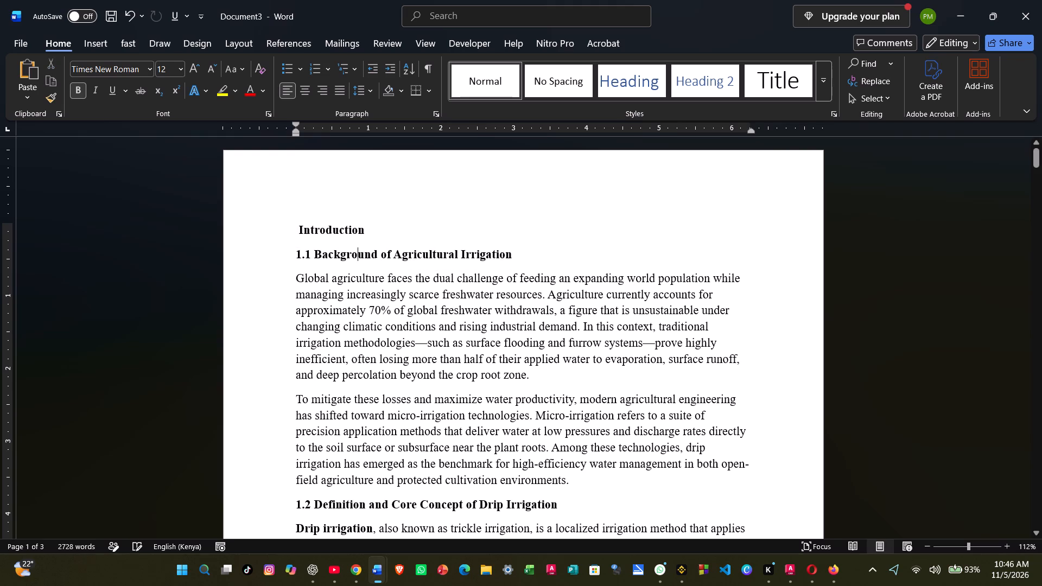
pyautogui.click(316, 254)
pyautogui.press('BackSpace')
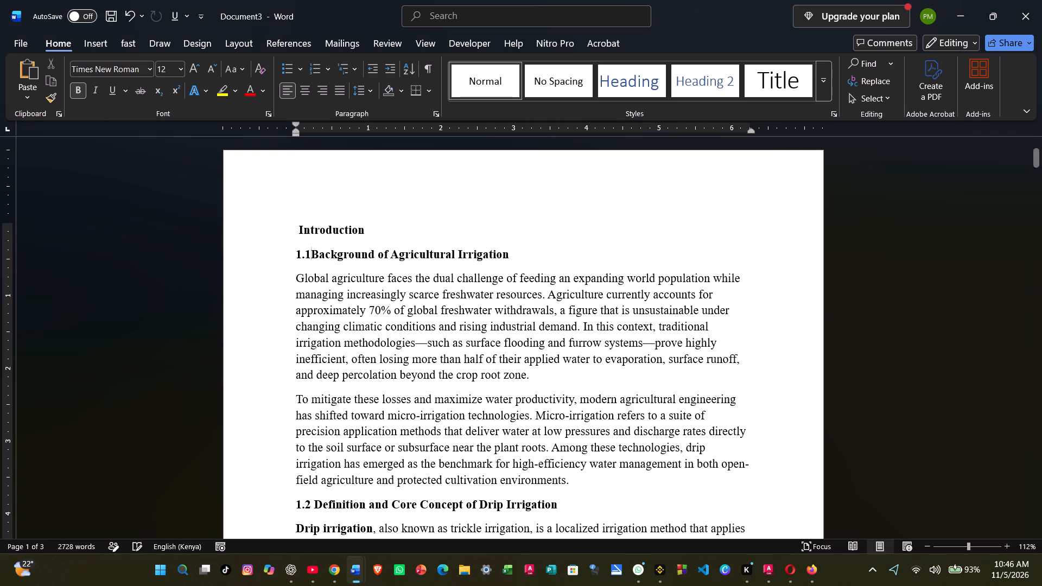
pyautogui.press('BackSpace')
pyautogui.press('BackSpace')
pyautogui.press('BackSpace')
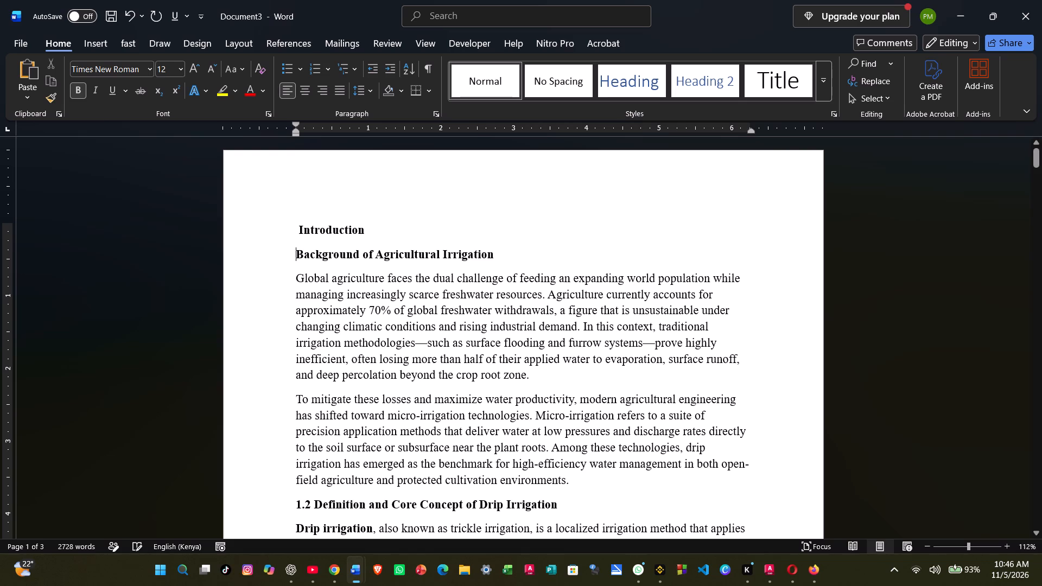
# Delete all of section 1.3 on structural components, including its flow diagram, numbered list and the horizontal line before section 2.
pyautogui.scroll(-1, 332, 292)
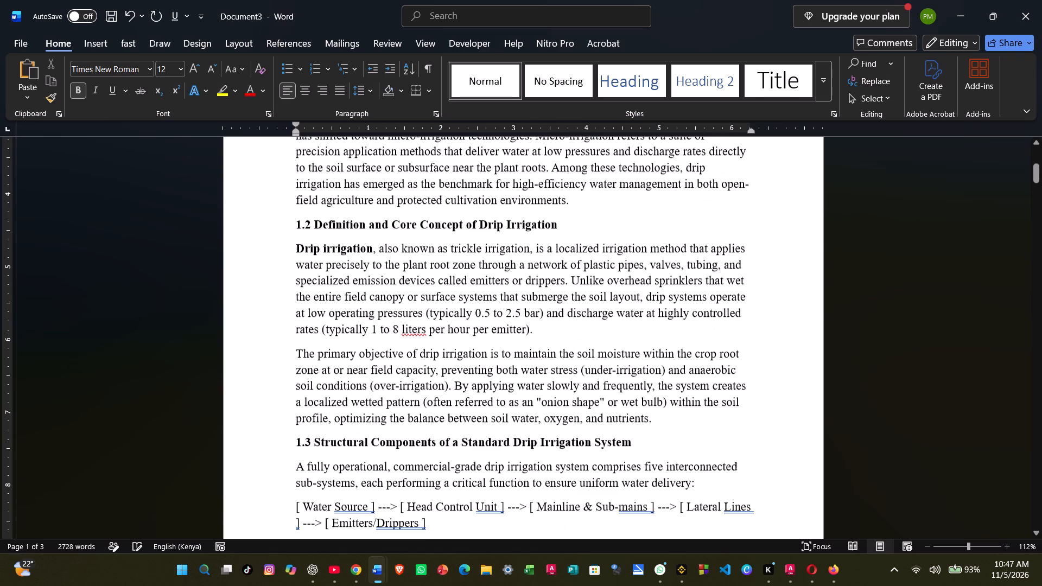
pyautogui.scroll(-2, 332, 292)
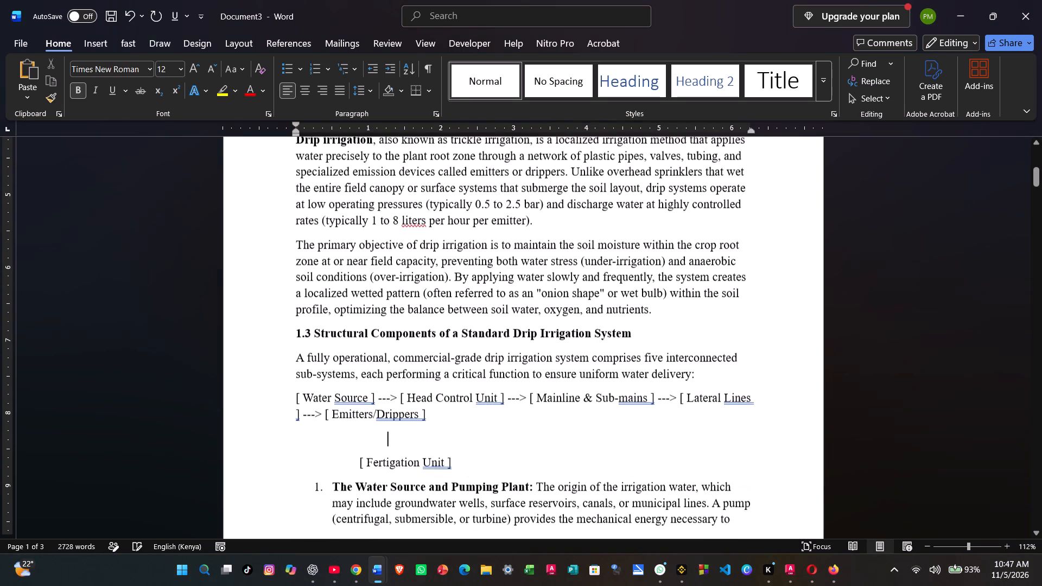
pyautogui.scroll(-2, 321, 330)
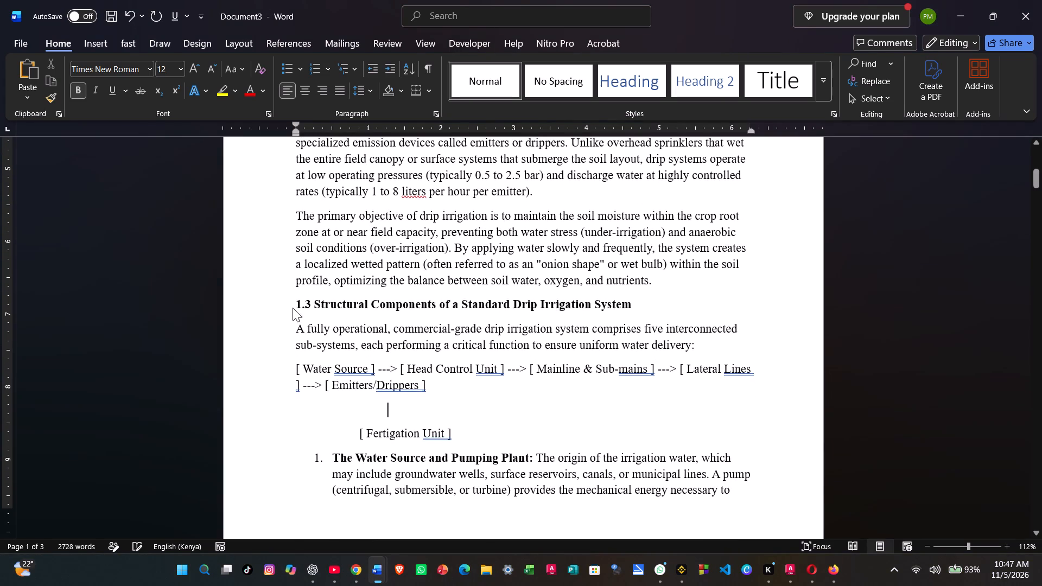
pyautogui.moveTo(293, 308); pyautogui.dragTo(528, 526)
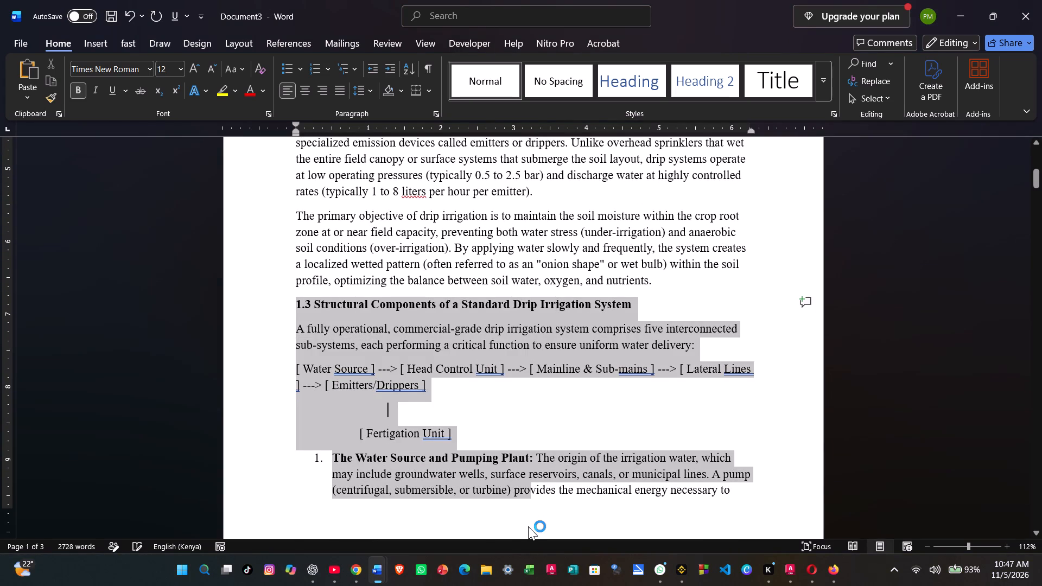
pyautogui.moveTo(528, 526); pyautogui.dragTo(569, 422)
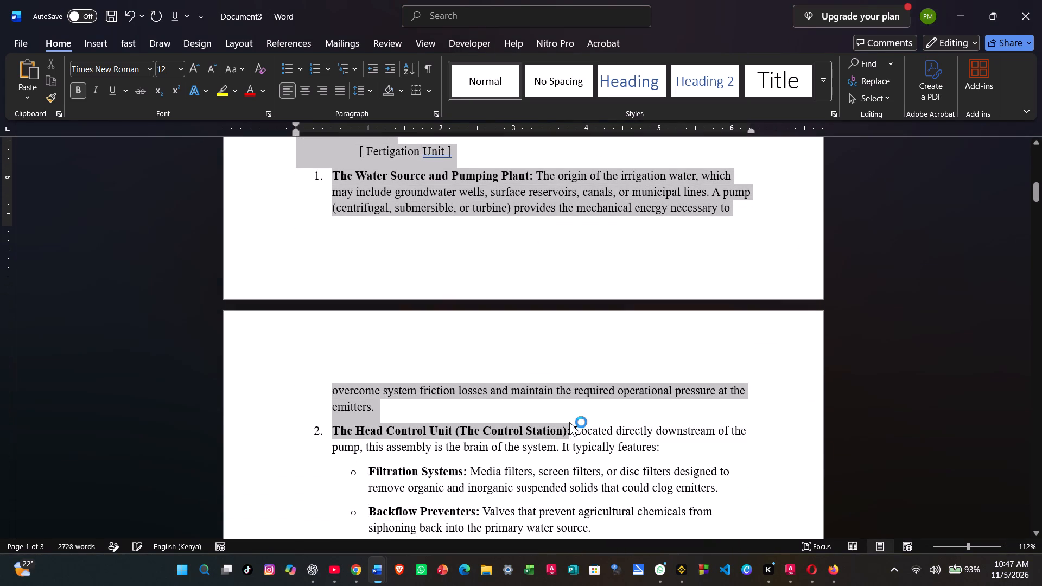
pyautogui.moveTo(569, 422); pyautogui.dragTo(557, 544)
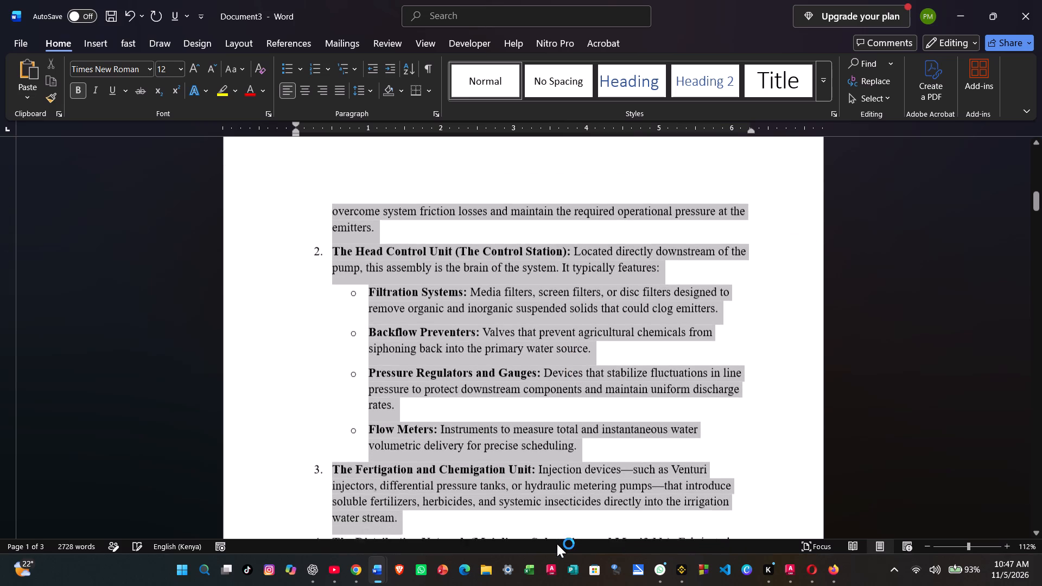
pyautogui.moveTo(557, 544); pyautogui.dragTo(541, 368)
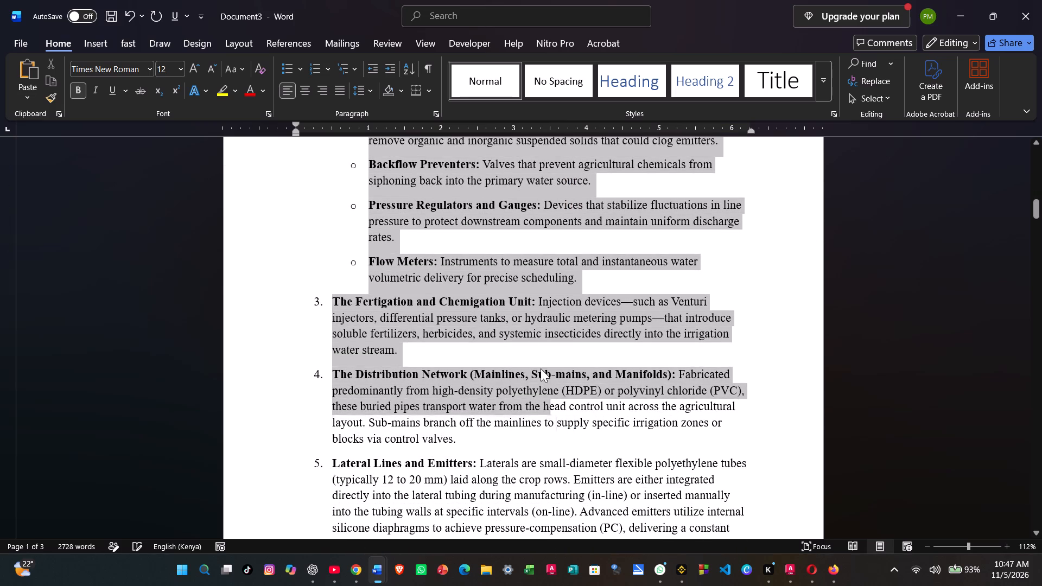
pyautogui.moveTo(541, 368); pyautogui.dragTo(551, 511)
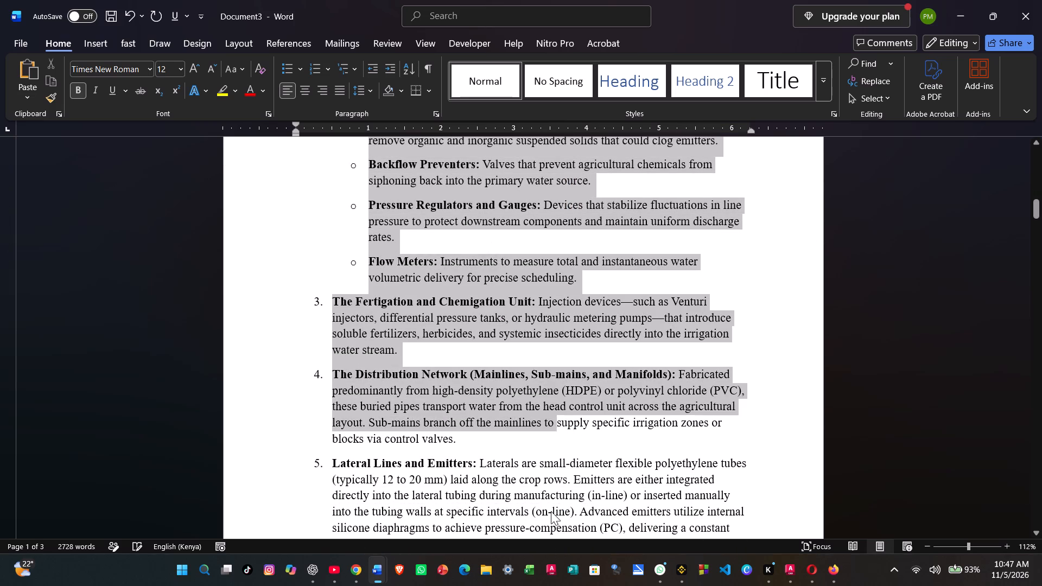
pyautogui.moveTo(551, 511); pyautogui.dragTo(542, 475)
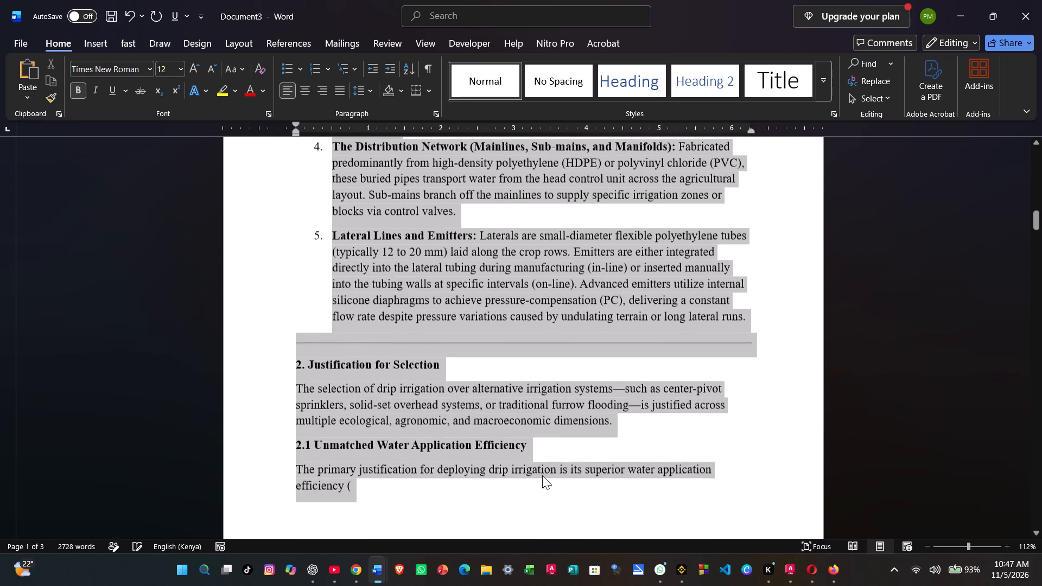
pyautogui.moveTo(542, 475); pyautogui.dragTo(560, 362)
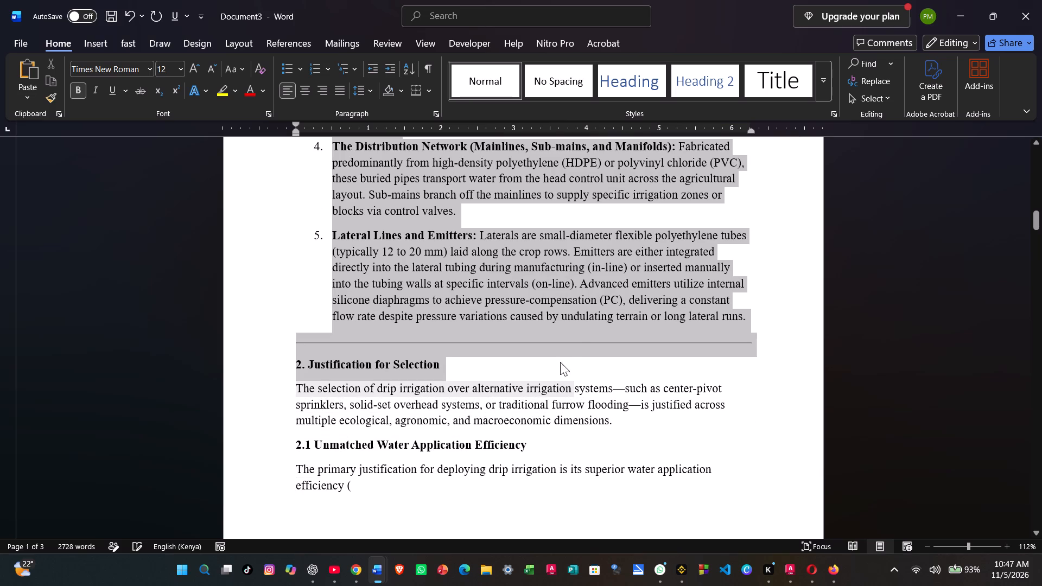
pyautogui.moveTo(560, 362); pyautogui.dragTo(577, 333)
pyautogui.press('BackSpace')
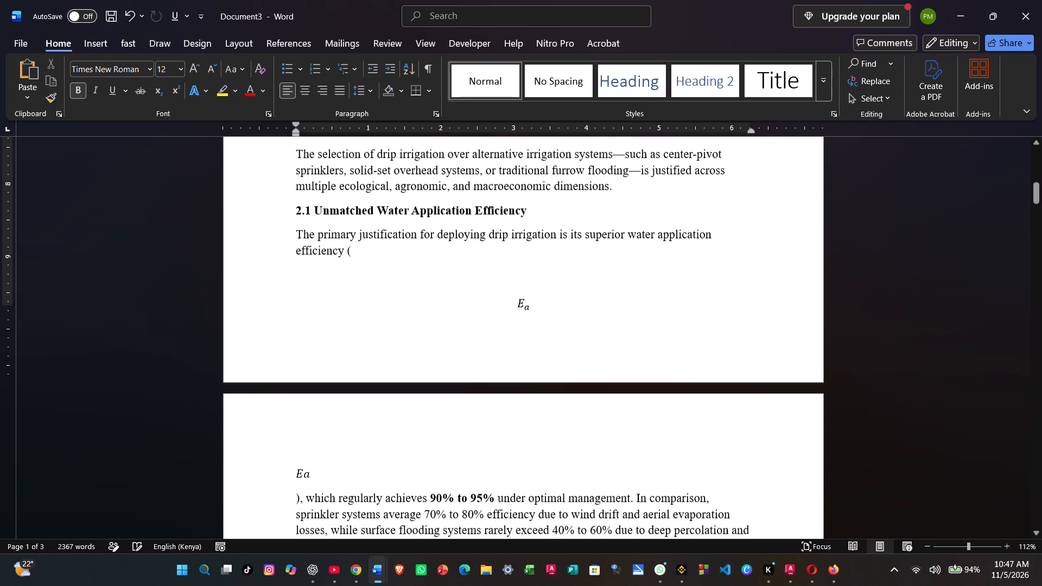
# Review the report from the introduction through to the start of the advantages section, rereading the text under heading 1.2.
pyautogui.scroll(-2, 481, 379)
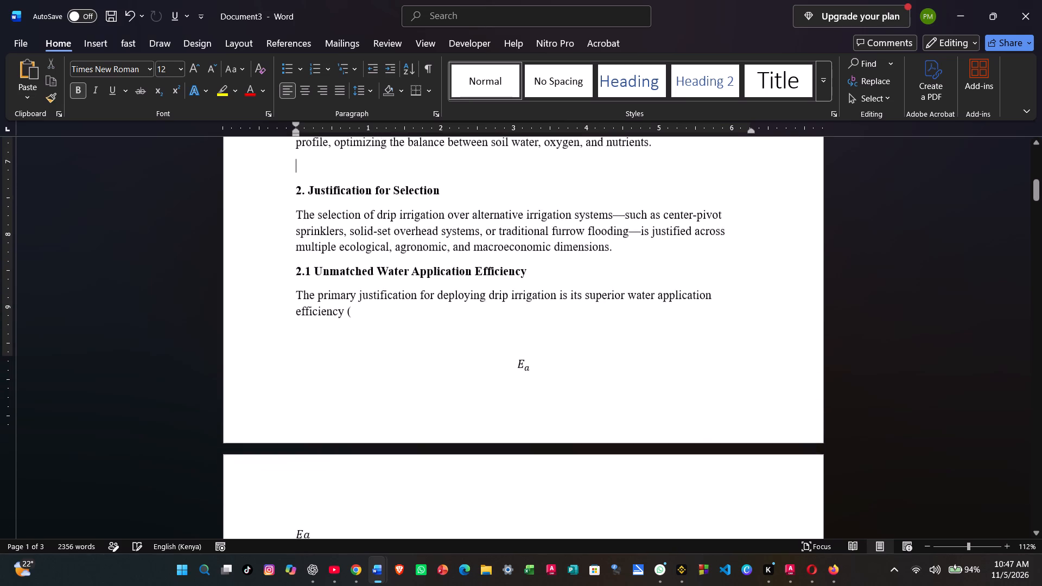
pyautogui.scroll(-2, 481, 379)
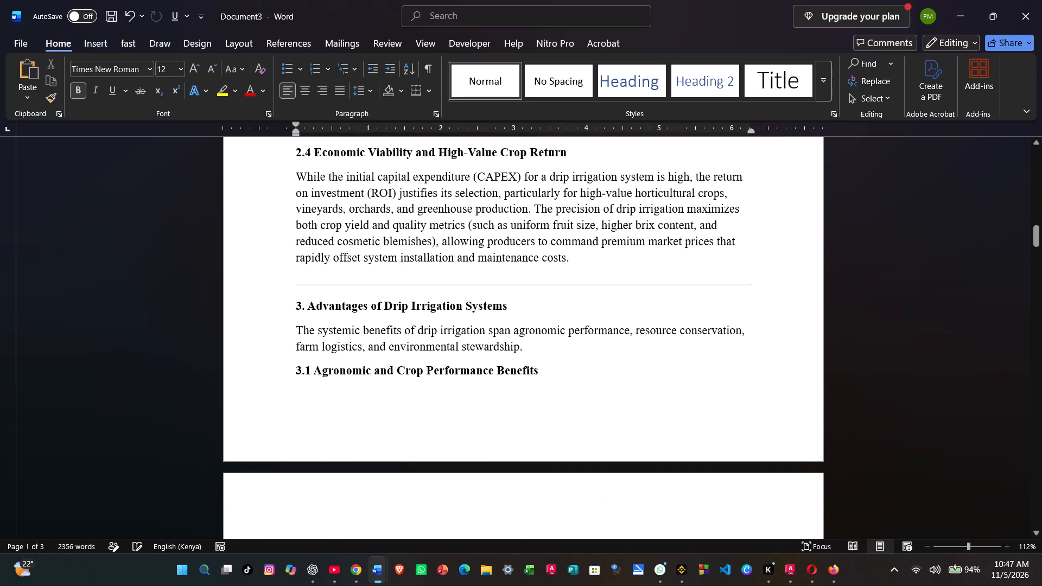
pyautogui.scroll(9, 407, 353)
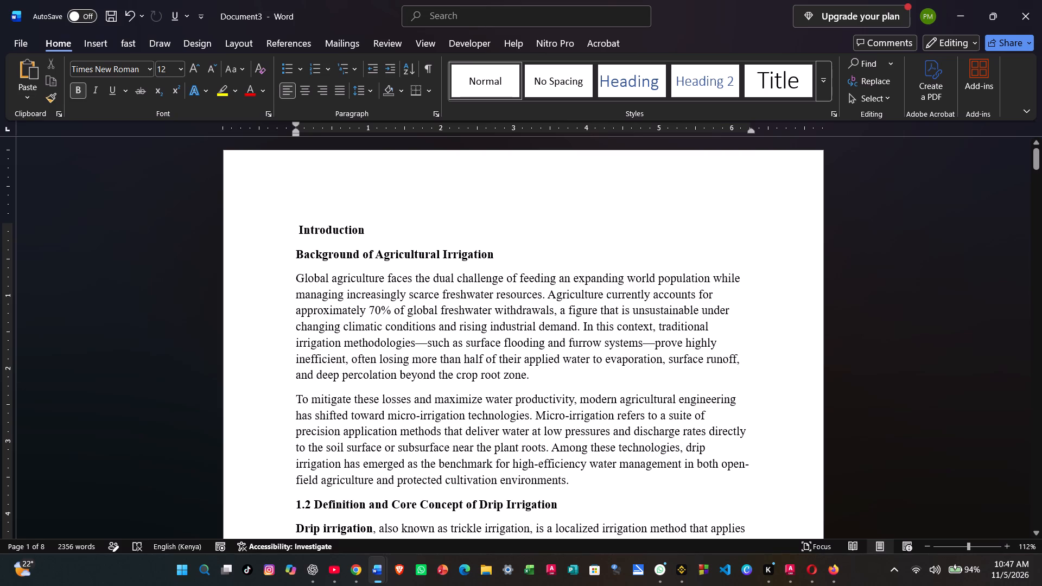
pyautogui.scroll(-1, 480, 336)
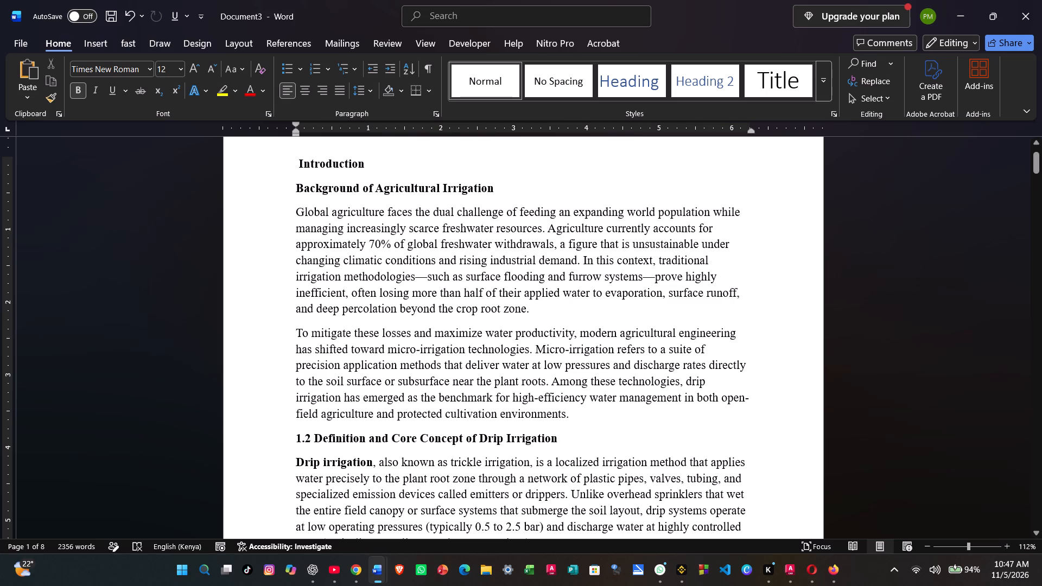
pyautogui.scroll(-1, 455, 425)
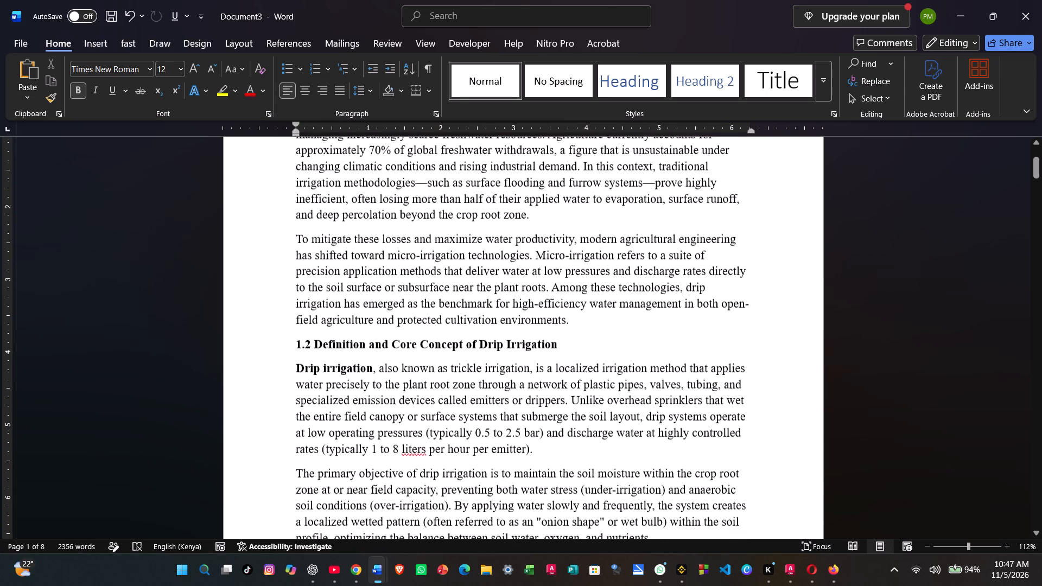
pyautogui.scroll(-1, 455, 425)
pyautogui.scroll(1, 455, 425)
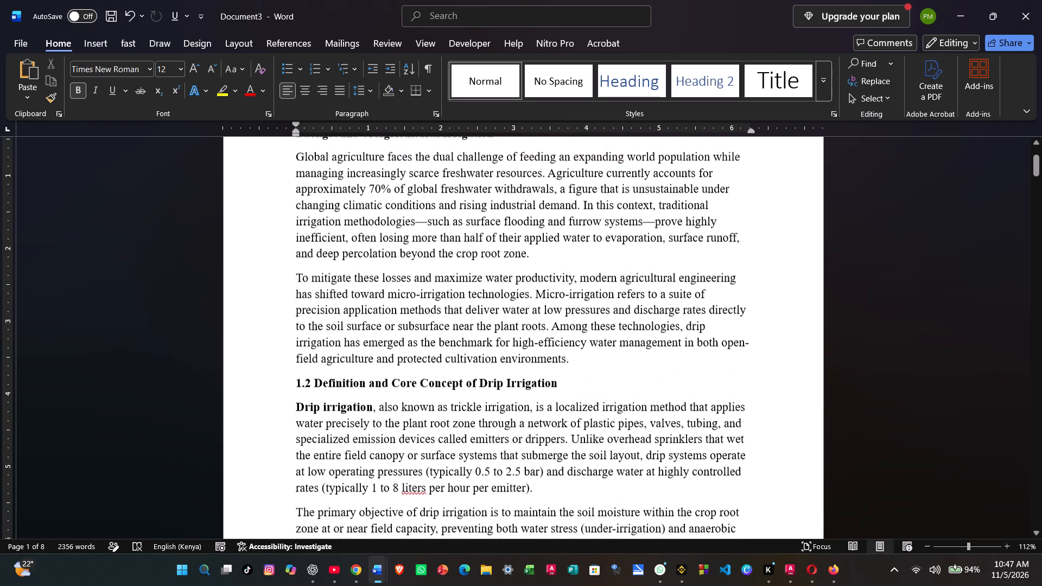
pyautogui.scroll(-1, 455, 425)
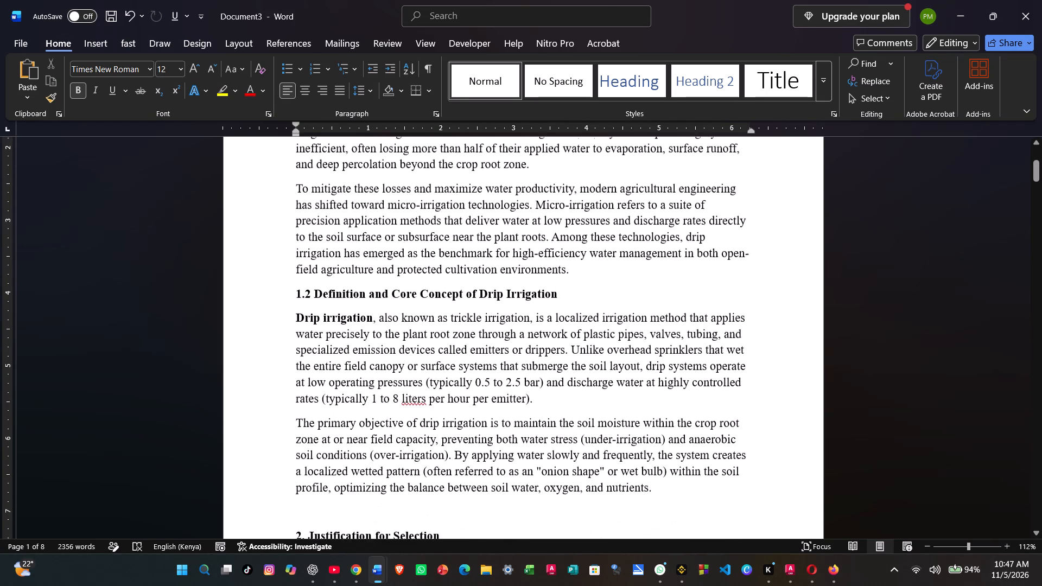
pyautogui.scroll(-1, 310, 296)
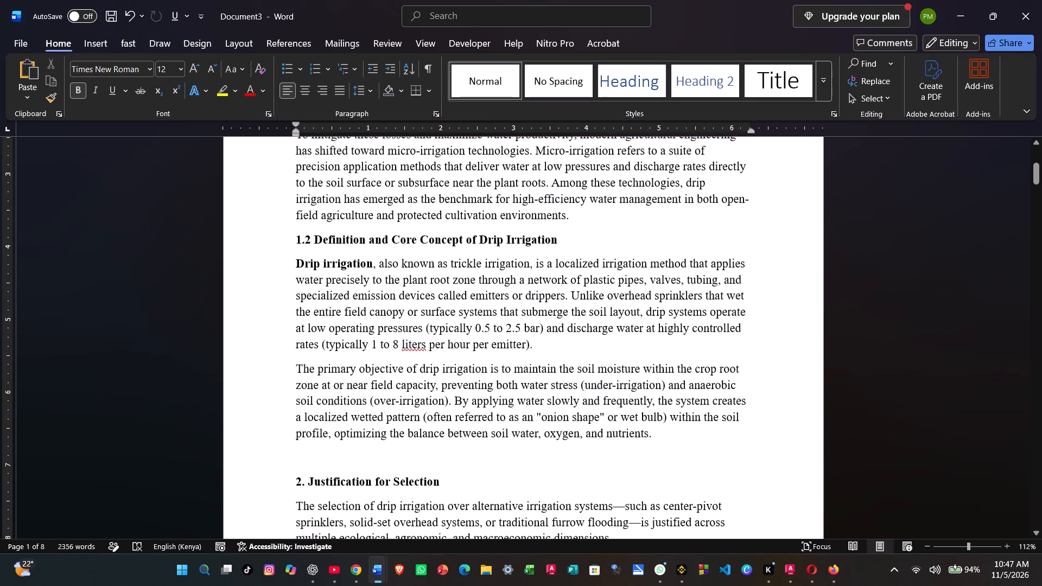
pyautogui.scroll(-1, 310, 296)
pyautogui.scroll(1, 310, 296)
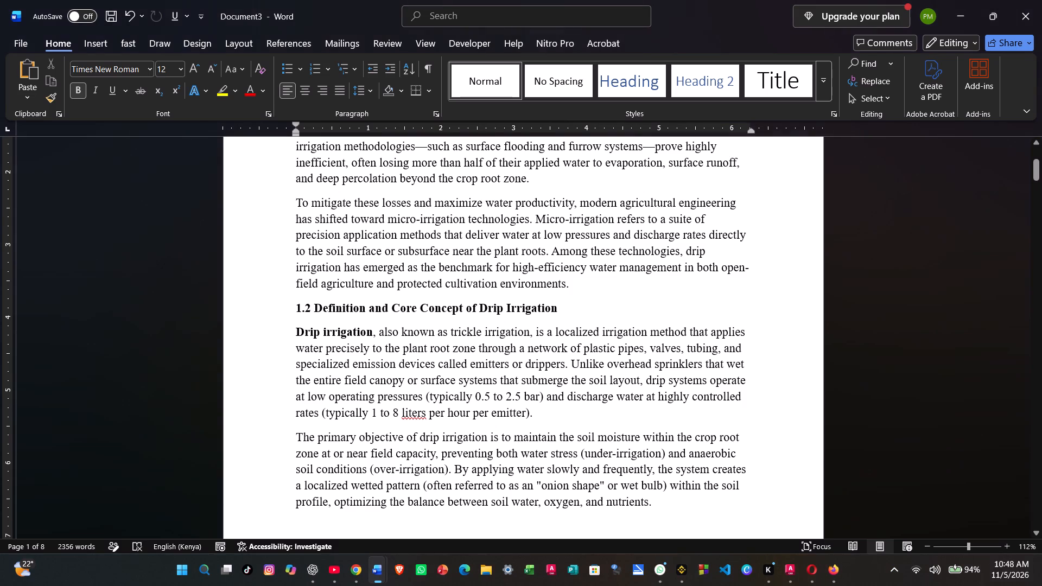
# Delete the parenthetical "(typically 0.5 to 2.5 bar)" after "low operating pressures" in section 1.2, keeping a single space between the words.
pyautogui.click(547, 400)
pyautogui.press('BackSpace')
pyautogui.press('BackSpace')
pyautogui.press('BackSpace')
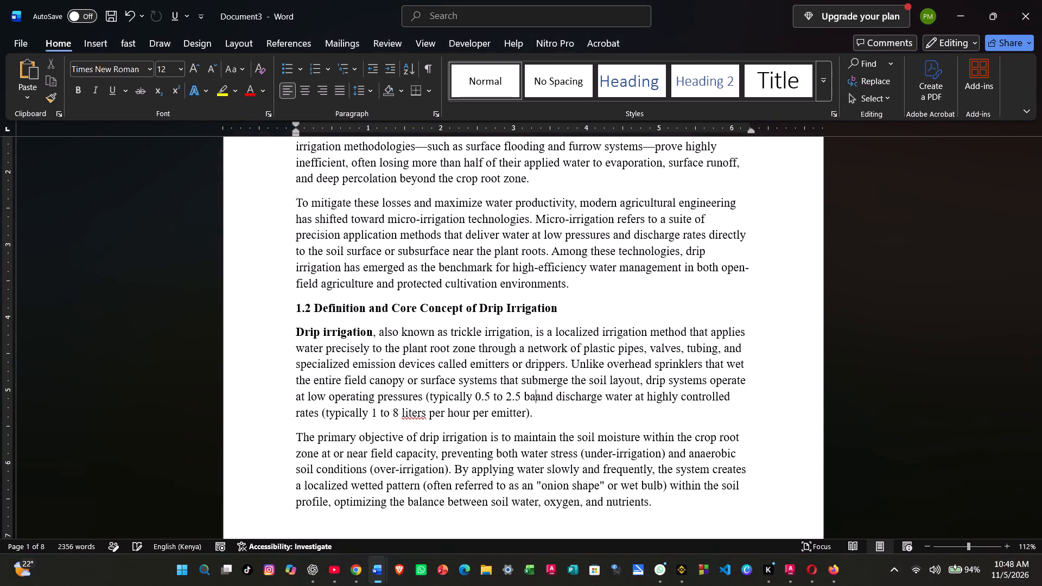
pyautogui.press('BackSpace')
pyautogui.press('BackSpace')
pyautogui.press('BackSpace')
pyautogui.press('BackSpace')
pyautogui.press('BackSpace')
pyautogui.press('BackSpace')
pyautogui.press('BackSpace')
pyautogui.press('BackSpace')
pyautogui.press('BackSpace')
pyautogui.press('BackSpace')
pyautogui.press('BackSpace')
pyautogui.press('BackSpace')
pyautogui.press('BackSpace')
pyautogui.press('BackSpace')
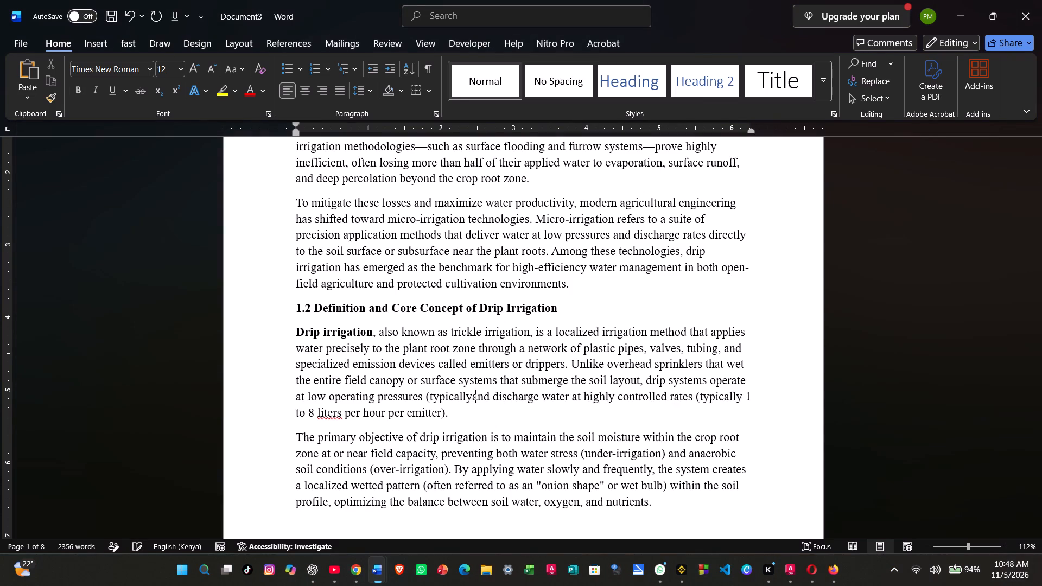
pyautogui.press('BackSpace')
pyautogui.press('BackSpace')
pyautogui.press('BackSpace')
pyautogui.press('BackSpace')
pyautogui.press('BackSpace')
pyautogui.press('BackSpace')
pyautogui.press('BackSpace')
pyautogui.press('BackSpace')
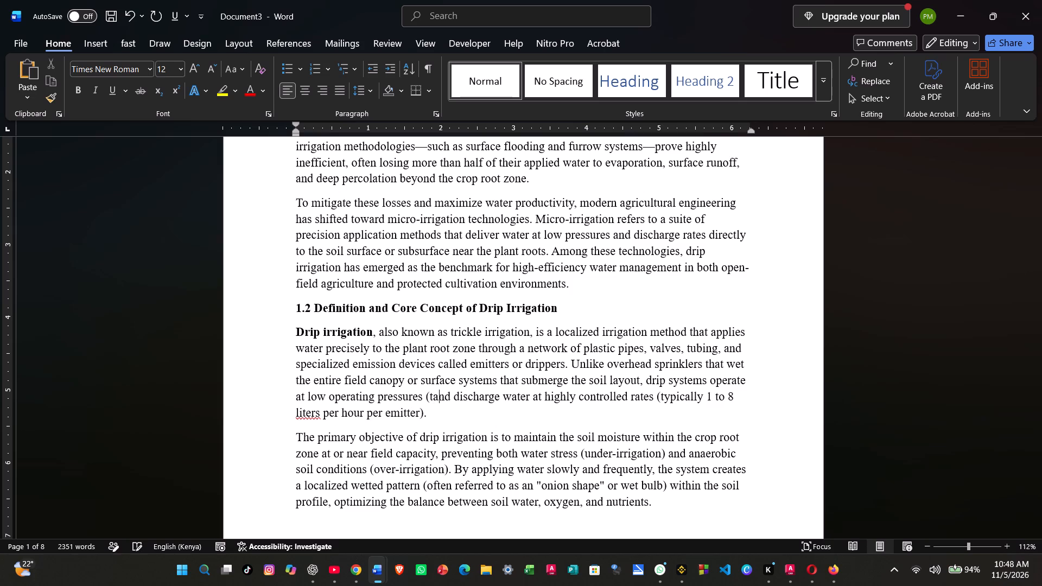
pyautogui.press('BackSpace')
pyautogui.press('BackSpace')
pyautogui.press('BackSpace')
pyautogui.press('space')
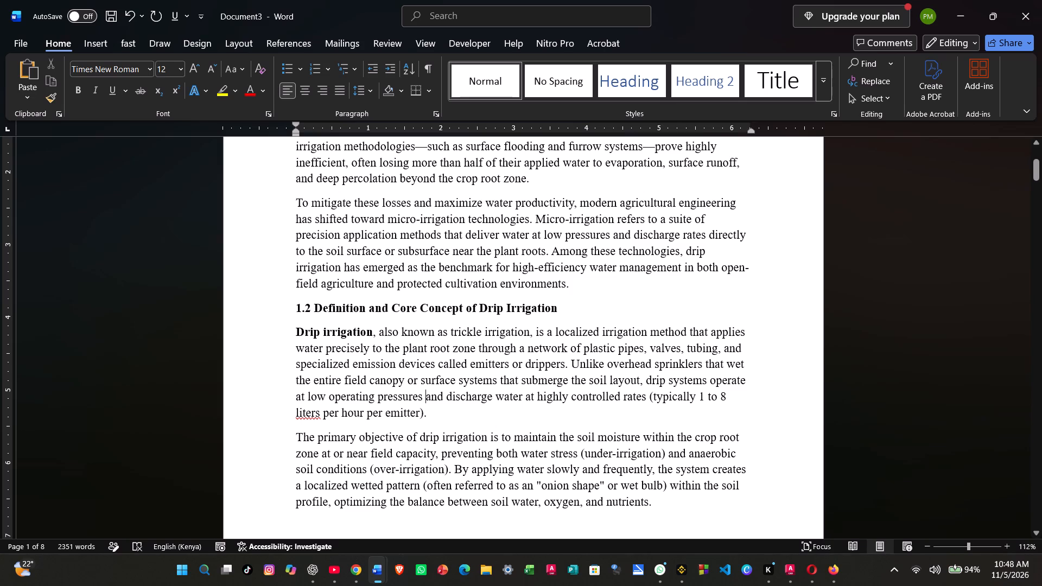
# Delete the closing "(typically 1 to 8 liters per hour per emitter)." after "highly controlled rates" in the first paragraph of section 1.2.
pyautogui.click(435, 425)
pyautogui.press('BackSpace')
pyautogui.press('BackSpace')
pyautogui.press('BackSpace')
pyautogui.press('BackSpace')
pyautogui.press('BackSpace')
pyautogui.press('BackSpace')
pyautogui.press('BackSpace')
pyautogui.press('BackSpace')
pyautogui.press('BackSpace')
pyautogui.press('BackSpace')
pyautogui.press('BackSpace')
pyautogui.press('BackSpace')
pyautogui.press('BackSpace')
pyautogui.press('BackSpace')
pyautogui.press('BackSpace')
pyautogui.press('BackSpace')
pyautogui.press('BackSpace')
pyautogui.press('BackSpace')
pyautogui.press('BackSpace')
pyautogui.press('BackSpace')
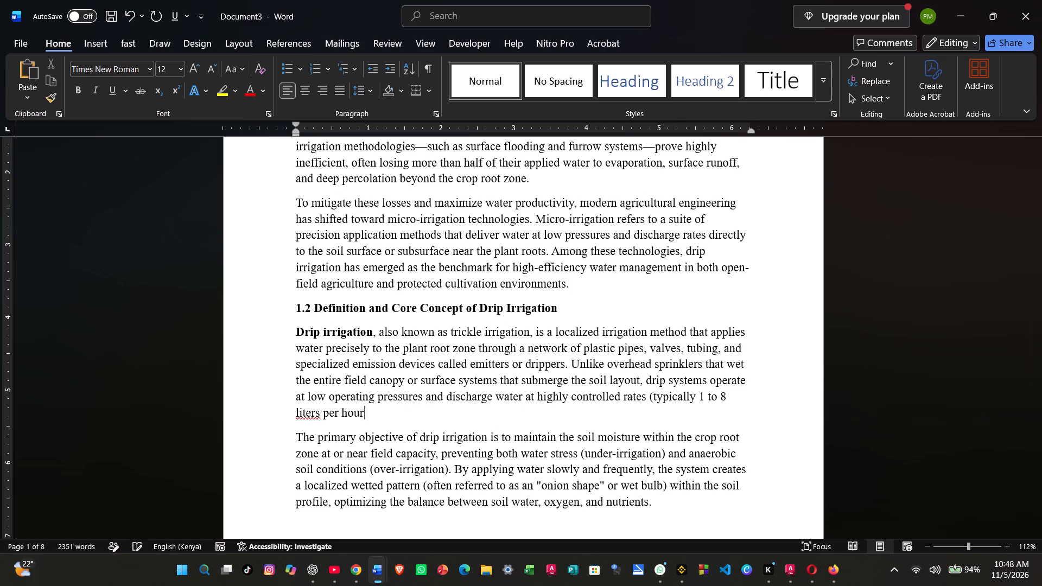
pyautogui.press('BackSpace')
pyautogui.press('BackSpace')
pyautogui.press('BackSpace')
pyautogui.press('BackSpace')
pyautogui.press('BackSpace')
pyautogui.press('BackSpace')
pyautogui.press('BackSpace')
pyautogui.press('BackSpace')
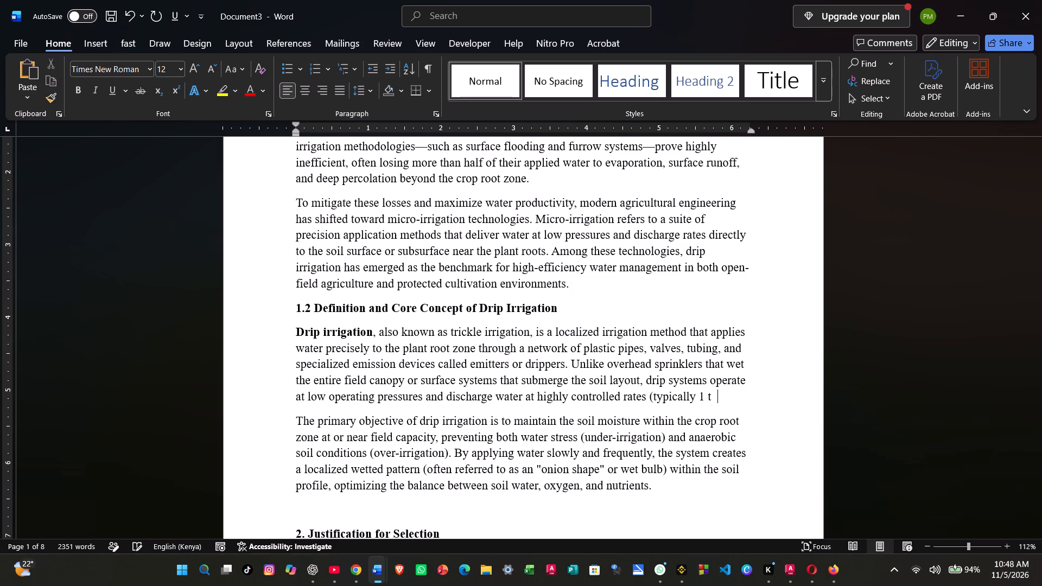
pyautogui.press('BackSpace')
pyautogui.press('BackSpace')
pyautogui.press('BackSpace')
pyautogui.press('BackSpace')
pyautogui.press('BackSpace')
pyautogui.press('BackSpace')
pyautogui.press('BackSpace')
pyautogui.press('BackSpace')
pyautogui.press('BackSpace')
pyautogui.press('BackSpace')
pyautogui.press('BackSpace')
pyautogui.press('BackSpace')
pyautogui.press('BackSpace')
pyautogui.press('BackSpace')
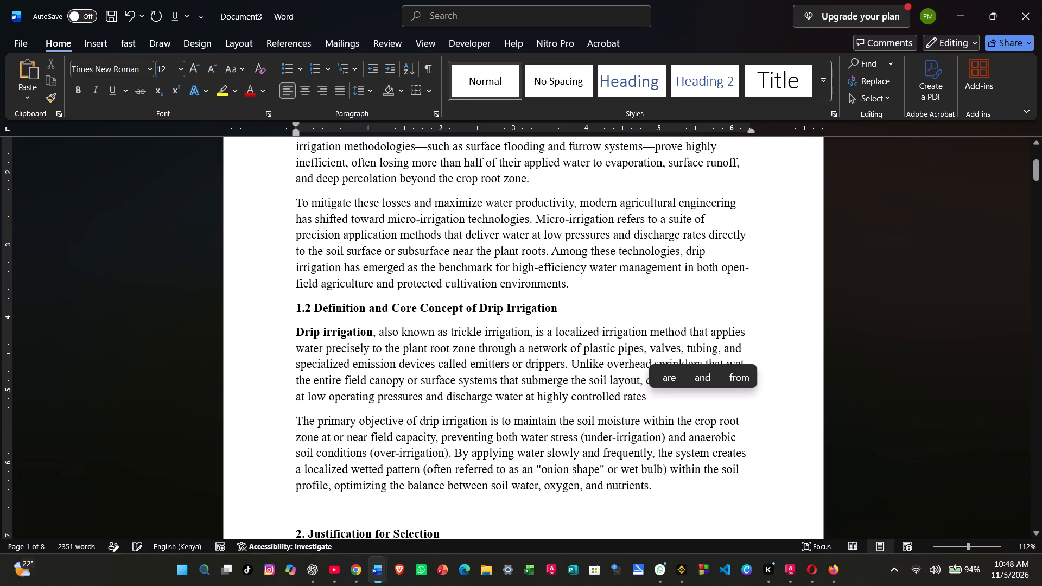
pyautogui.scroll(-1, 455, 476)
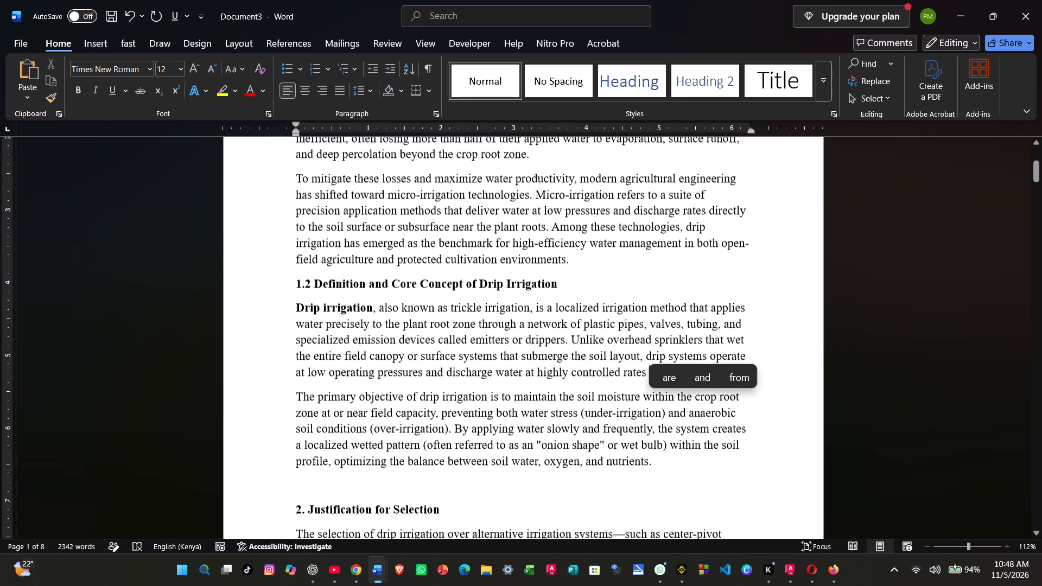
# Delete the "Background of Agricultural Irrigation" heading and both paragraphs beneath it, keeping the Introduction heading directly above section 1.2.
pyautogui.scroll(-1, 455, 476)
pyautogui.scroll(2, 455, 476)
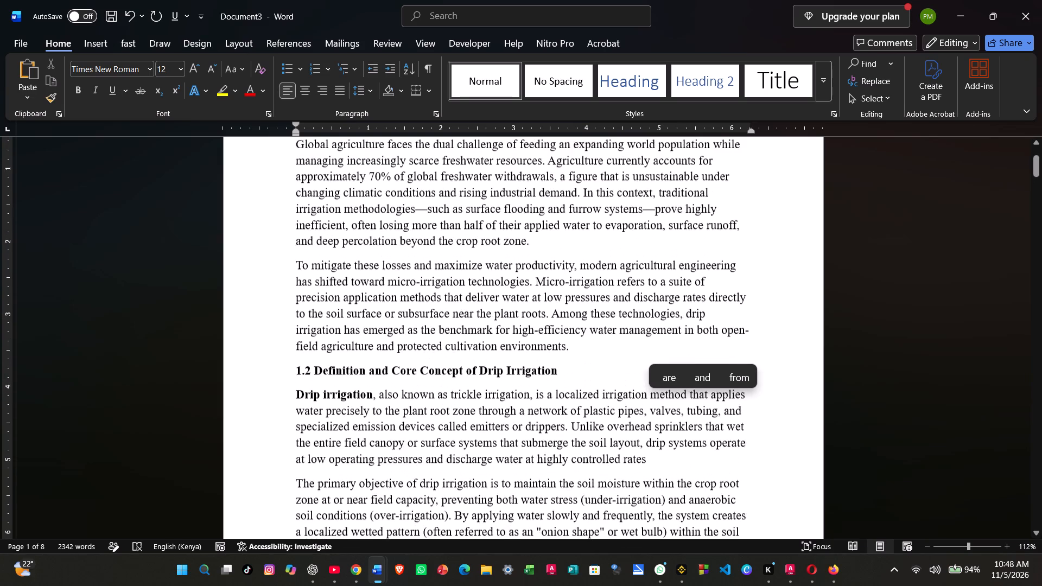
pyautogui.scroll(2, 455, 476)
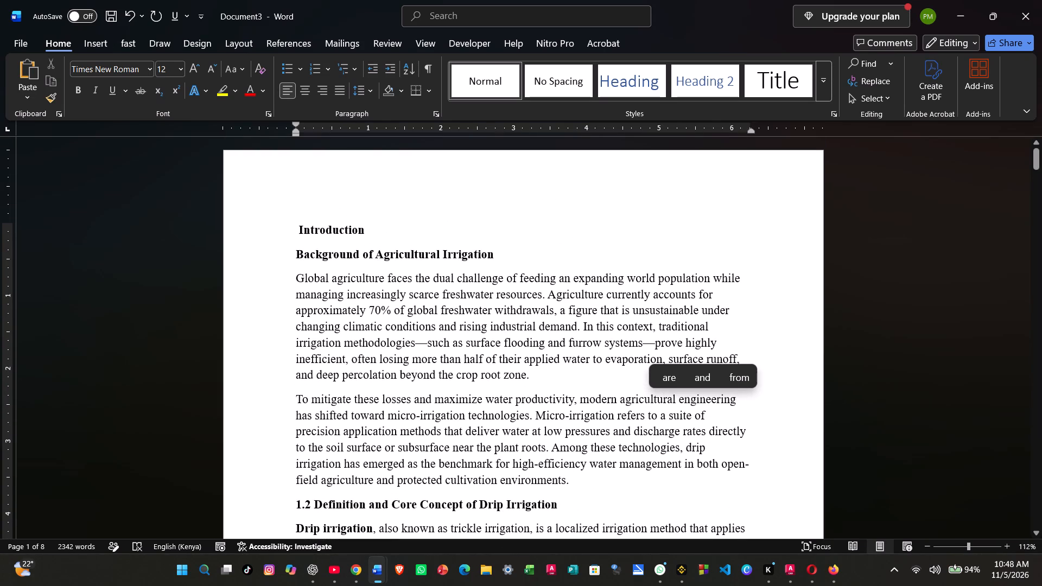
pyautogui.moveTo(293, 253); pyautogui.dragTo(605, 475)
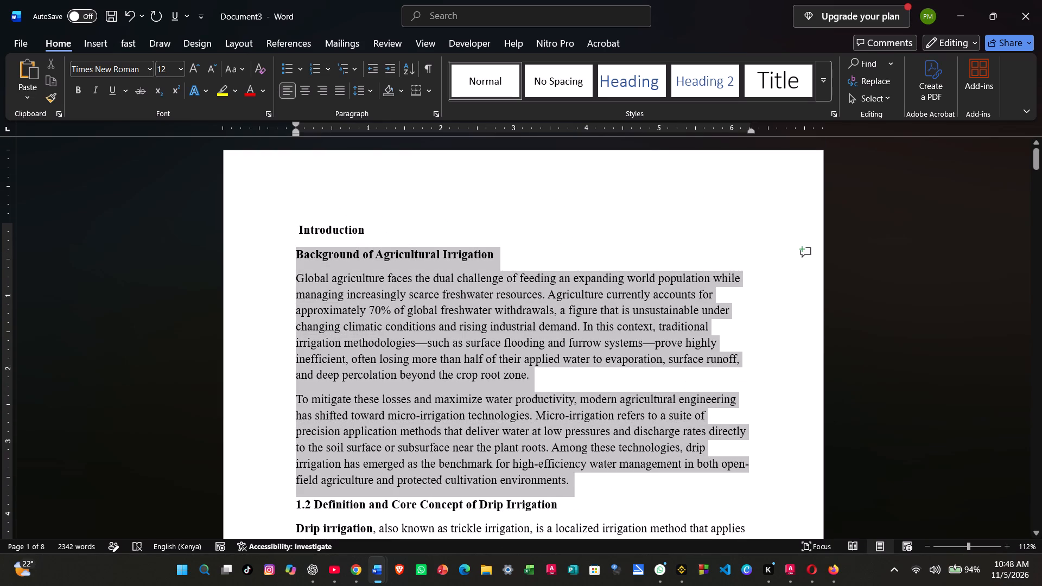
pyautogui.moveTo(605, 475); pyautogui.dragTo(606, 476)
pyautogui.press('BackSpace')
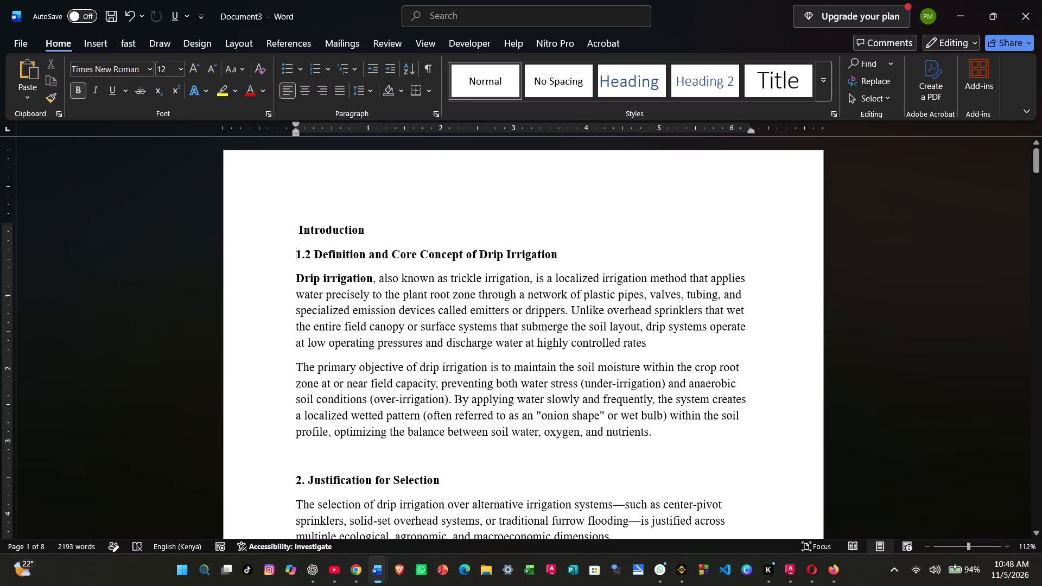
# Remove the number 1.2 from the "Definition and Core Concept of Drip Irrigation" heading.
pyautogui.click(315, 260)
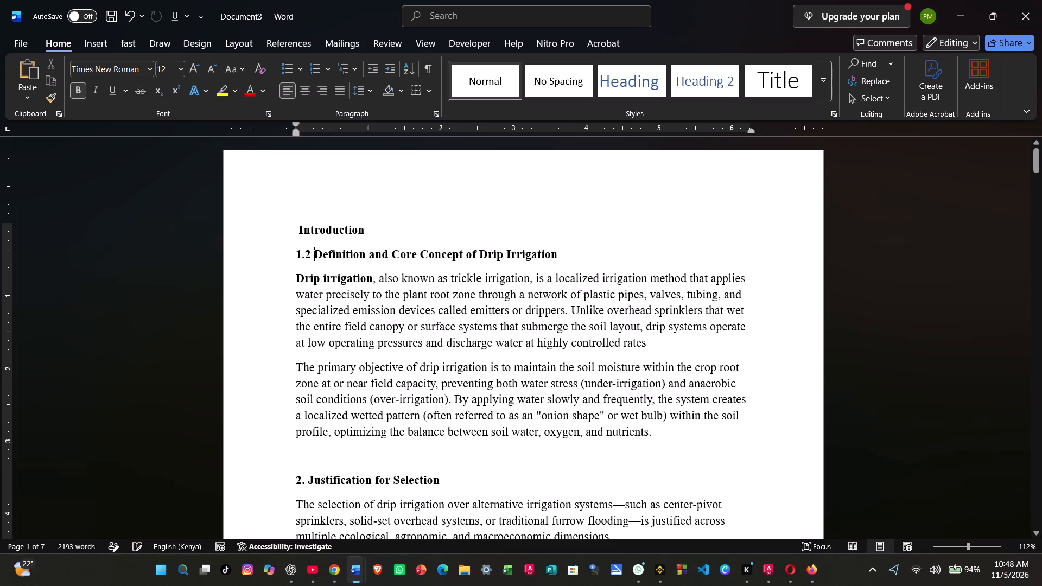
pyautogui.press('BackSpace')
pyautogui.press('BackSpace')
pyautogui.press('BackSpace')
pyautogui.press('BackSpace')
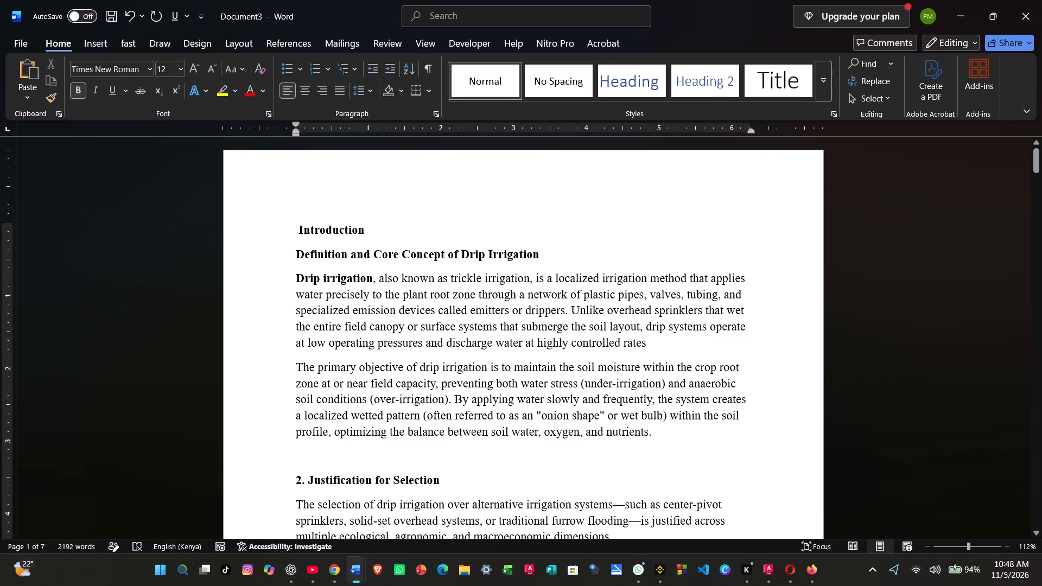
# Delete the empty line above the "2. Justification for Selection" heading.
pyautogui.scroll(-1, 580, 353)
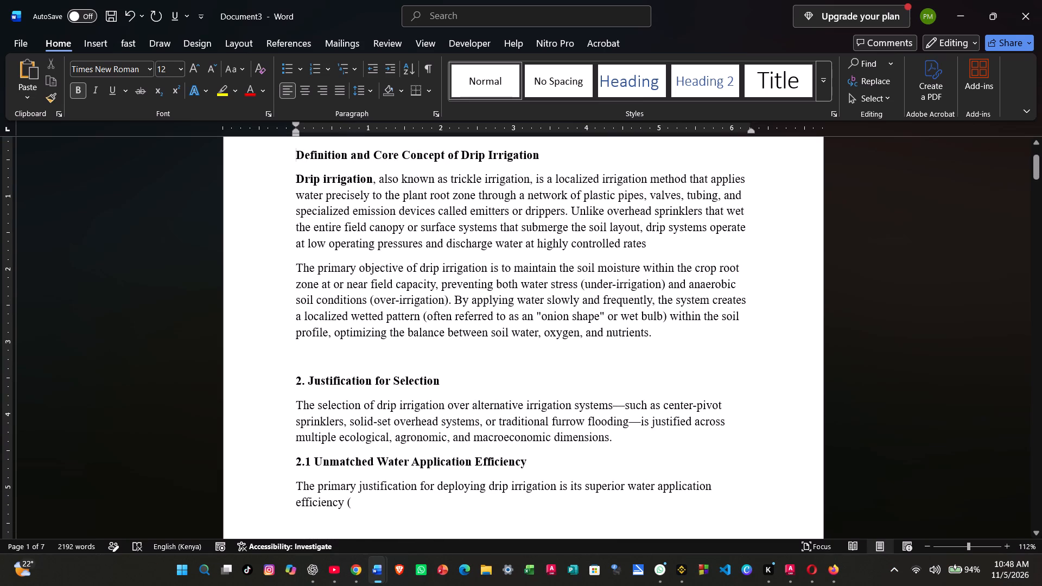
pyautogui.scroll(-1, 436, 323)
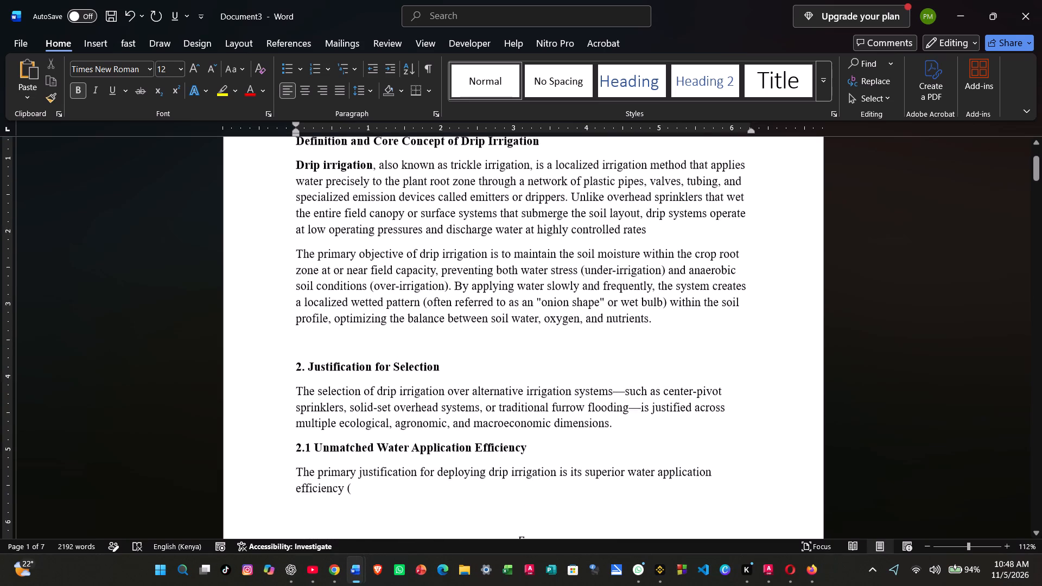
pyautogui.scroll(-1, 436, 323)
pyautogui.click(314, 309)
pyautogui.press('BackSpace')
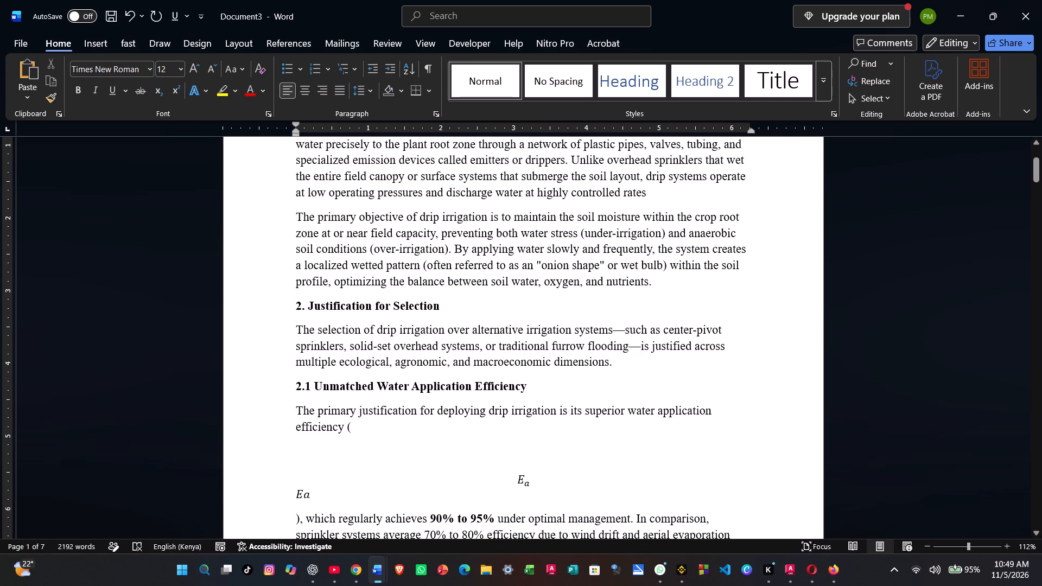
# Remove the number 2.1 and the bold formatting from the "Unmatched Water Application Efficiency" heading.
pyautogui.click(314, 390)
pyautogui.press('BackSpace')
pyautogui.press('BackSpace')
pyautogui.press('BackSpace')
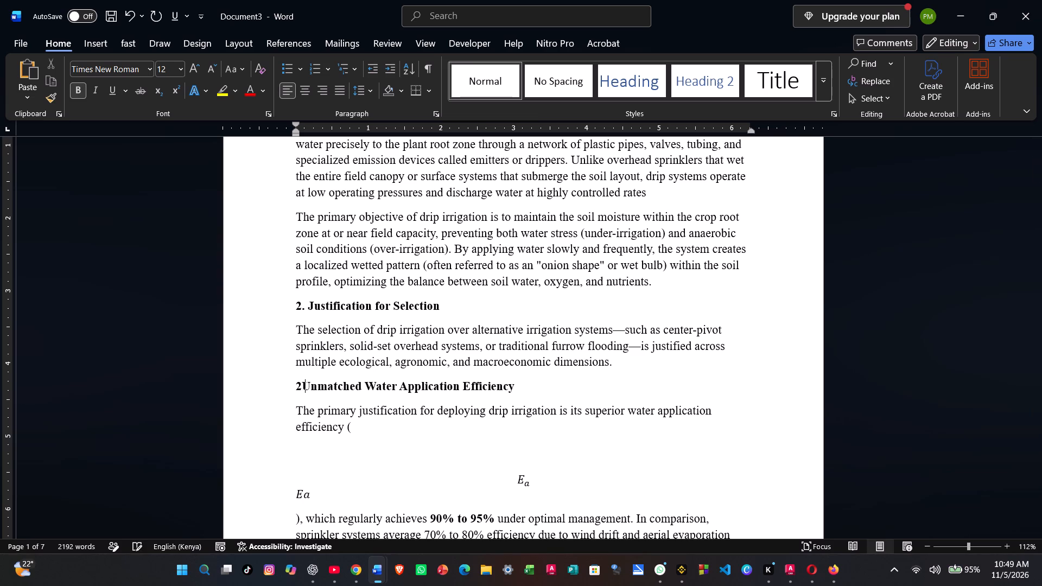
pyautogui.press('BackSpace')
pyautogui.press('BackSpace')
pyautogui.press('Return')
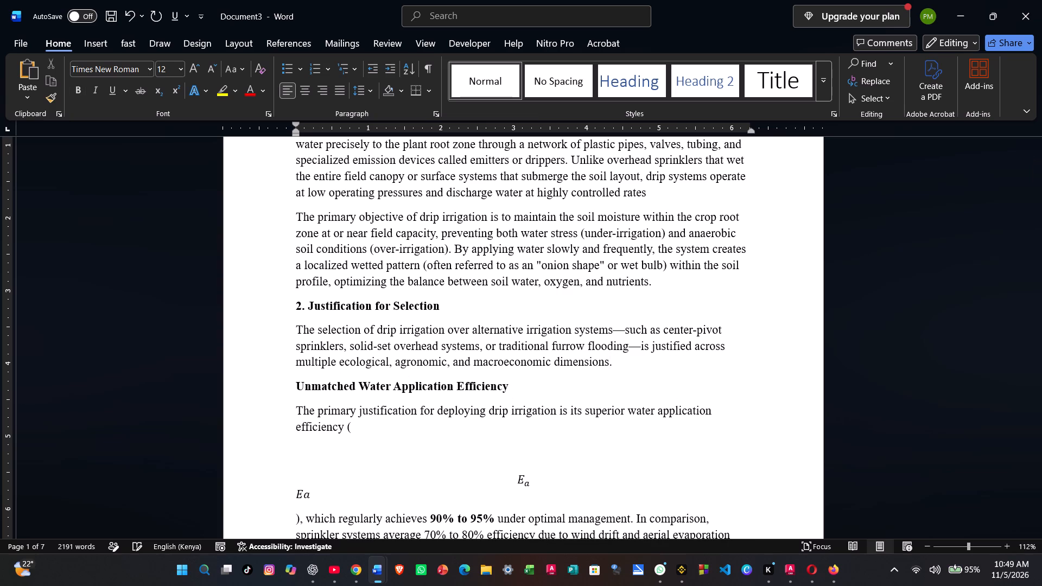
pyautogui.moveTo(290, 386); pyautogui.dragTo(331, 390)
pyautogui.moveTo(331, 390); pyautogui.dragTo(509, 399)
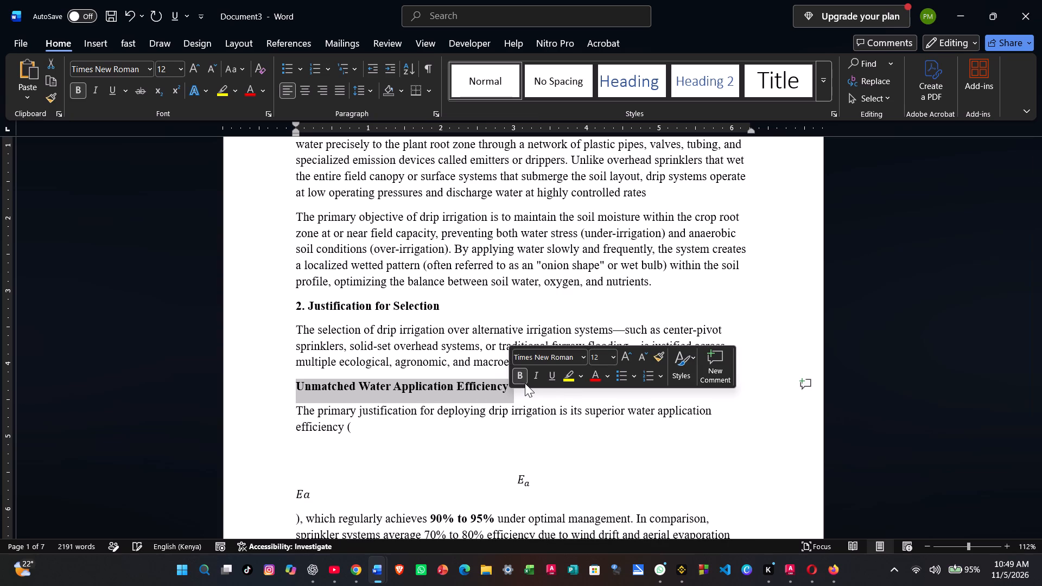
pyautogui.click(522, 381)
pyautogui.click(442, 458)
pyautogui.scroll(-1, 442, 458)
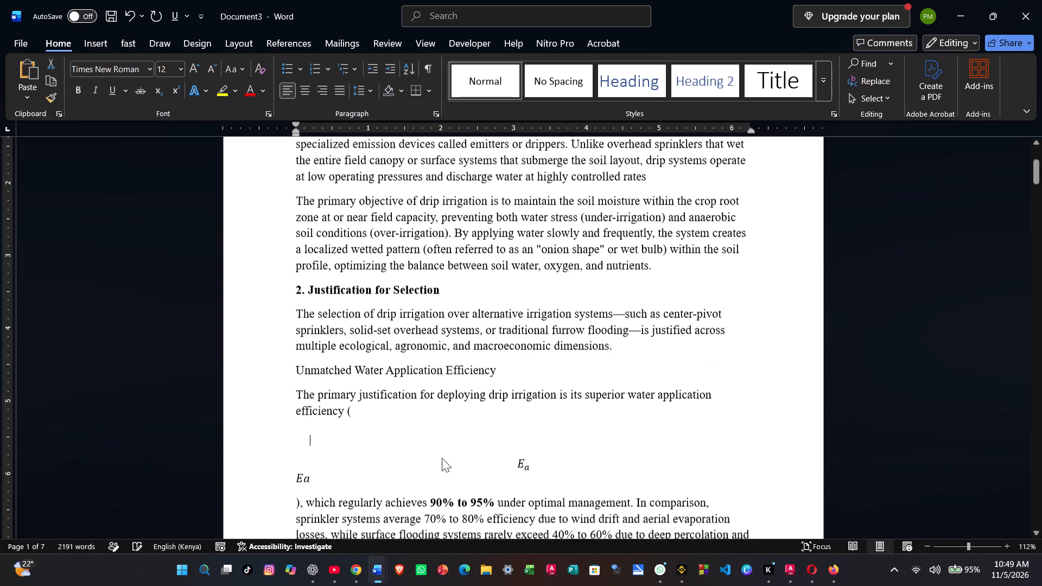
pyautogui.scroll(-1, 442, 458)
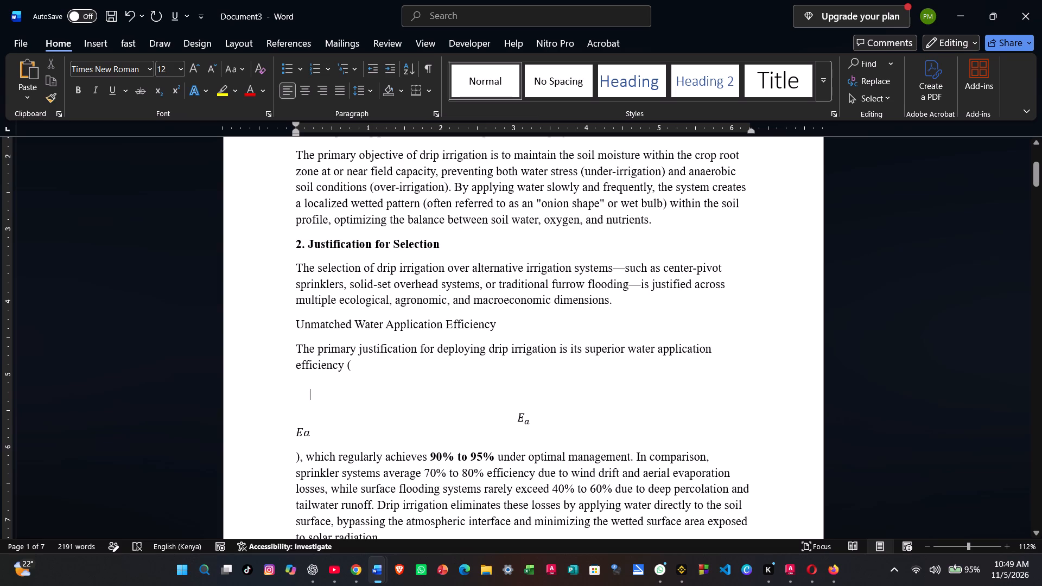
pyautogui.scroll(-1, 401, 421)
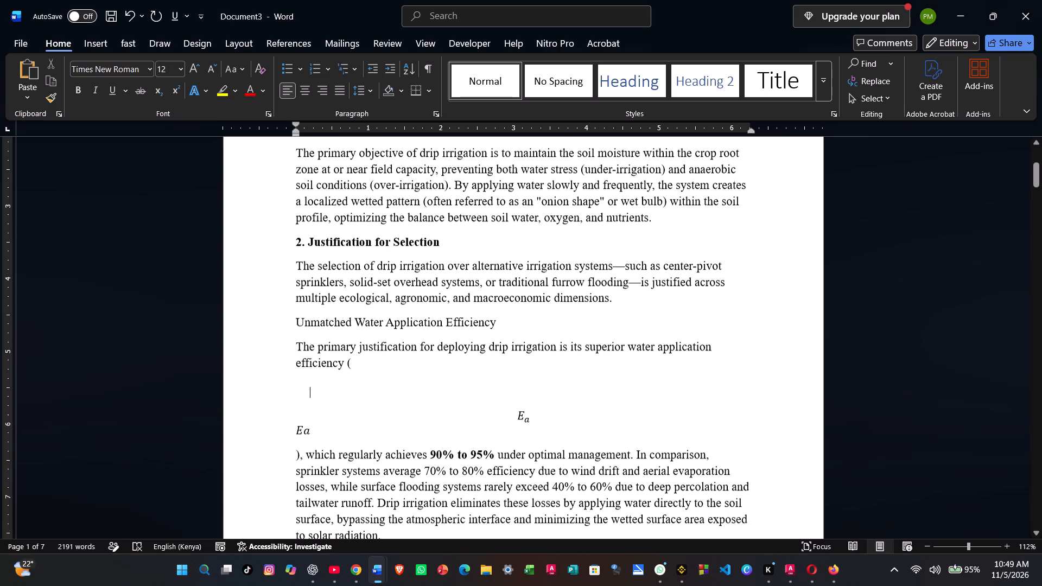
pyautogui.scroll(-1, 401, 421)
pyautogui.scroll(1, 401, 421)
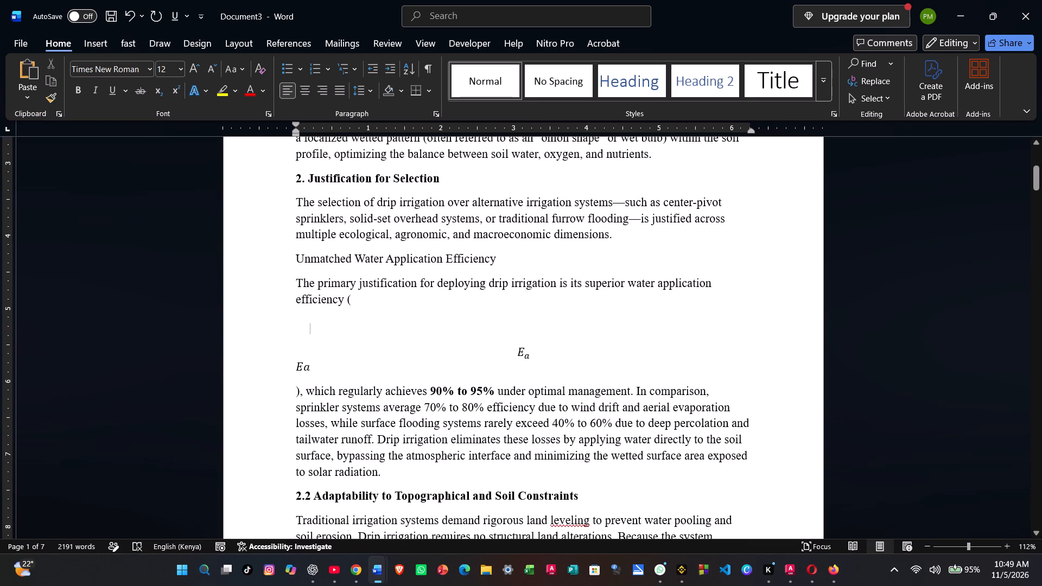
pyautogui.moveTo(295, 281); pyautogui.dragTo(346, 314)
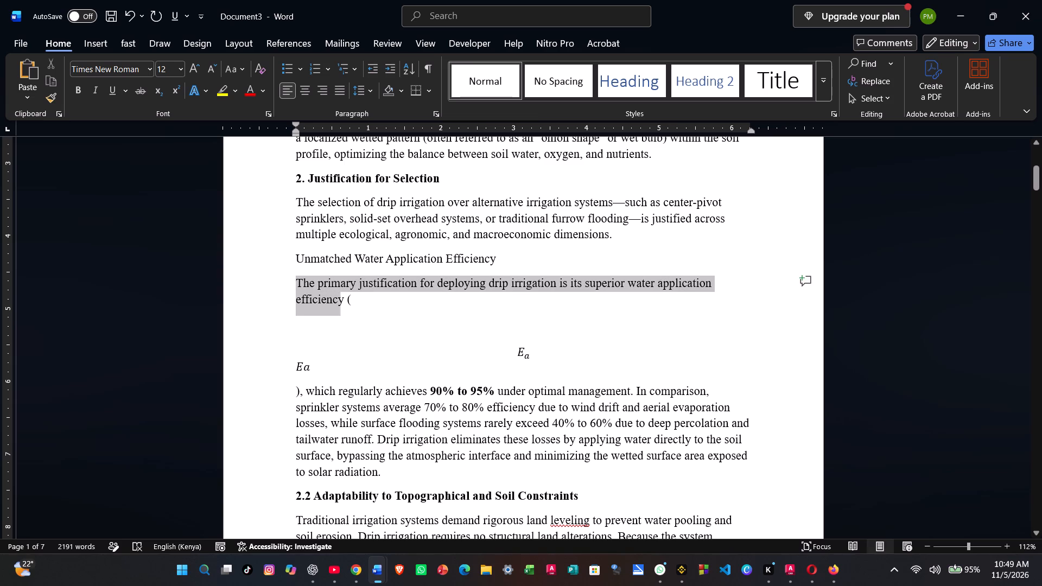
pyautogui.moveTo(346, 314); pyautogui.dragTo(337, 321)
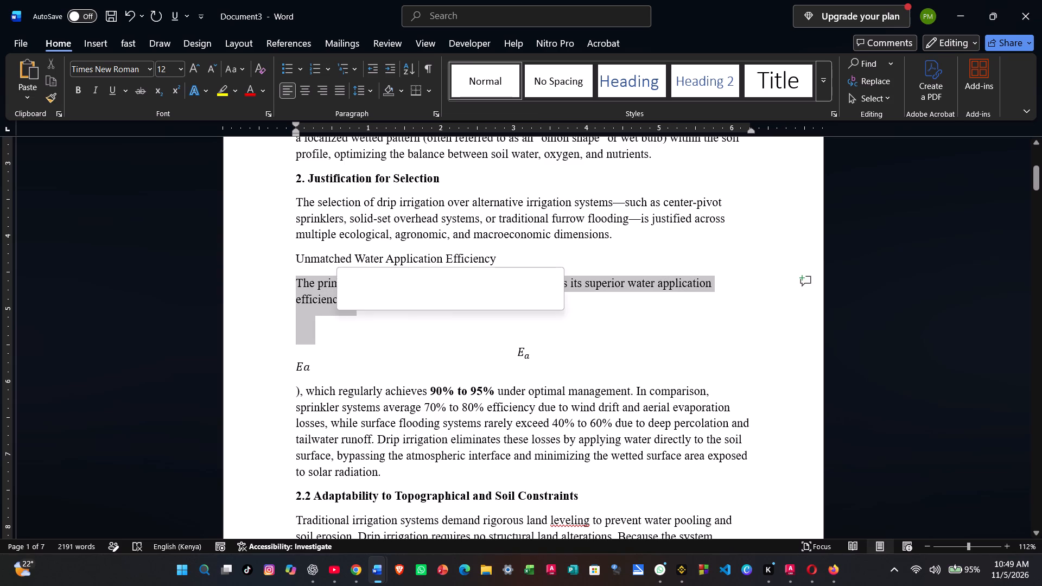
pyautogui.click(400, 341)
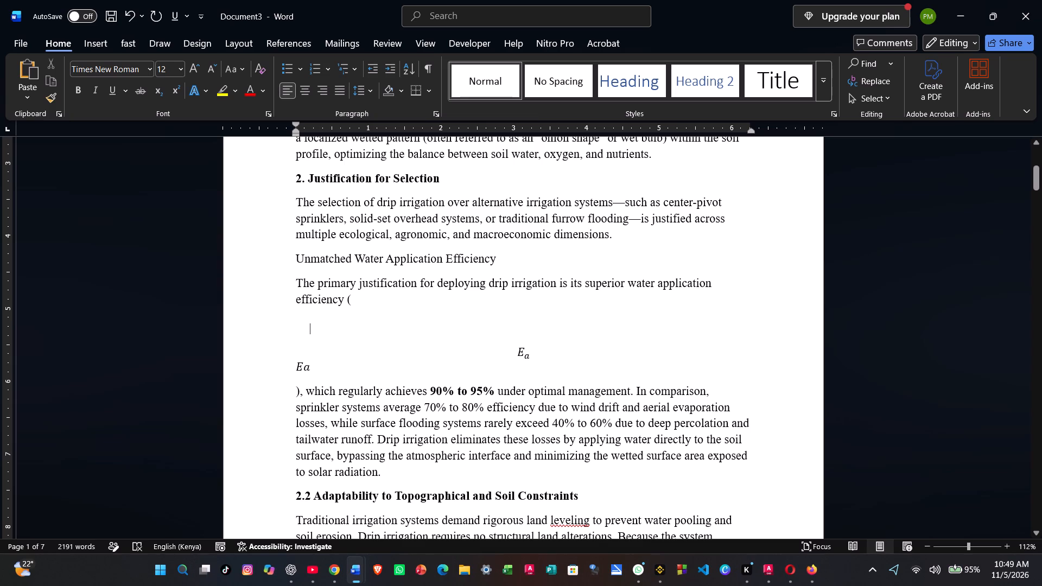
# Delete the stray parentheses, comma, blank space and Ea equations so the water efficiency paragraph reads "efficiency which regularly achieves".
pyautogui.click(307, 395)
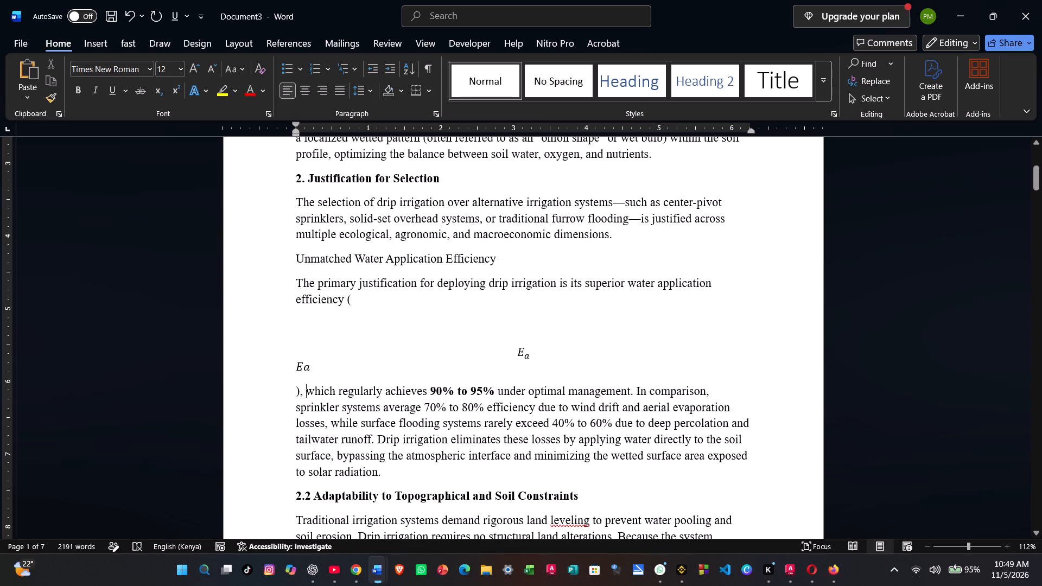
pyautogui.press('BackSpace')
pyautogui.press('BackSpace')
pyautogui.press('BackSpace')
pyautogui.press('BackSpace')
pyautogui.press('BackSpace')
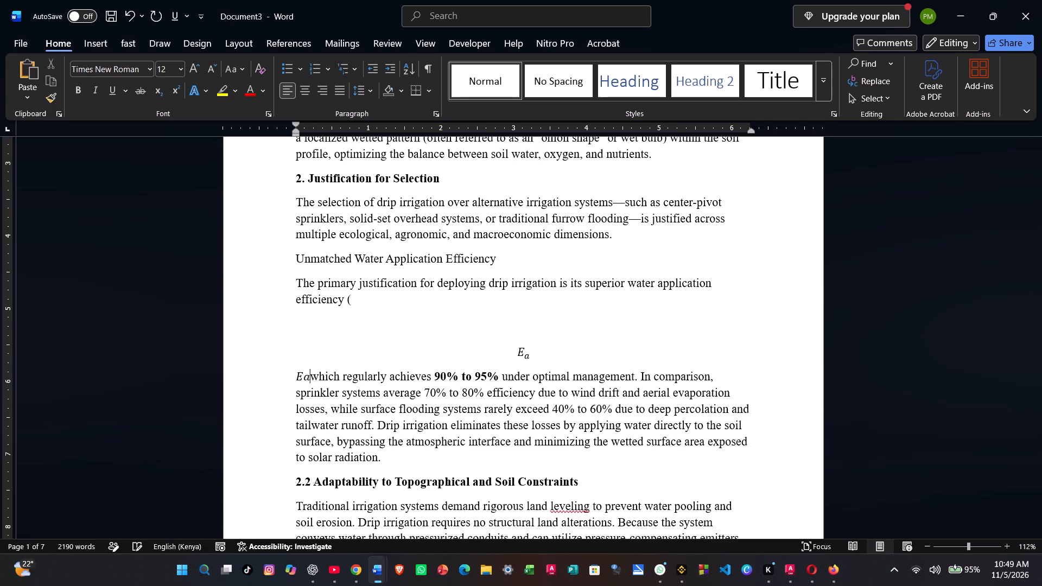
pyautogui.press('BackSpace')
pyautogui.press('BackSpace')
pyautogui.press('BackSpace')
pyautogui.press('BackSpace')
pyautogui.press('BackSpace')
pyautogui.press('BackSpace')
pyautogui.press('BackSpace')
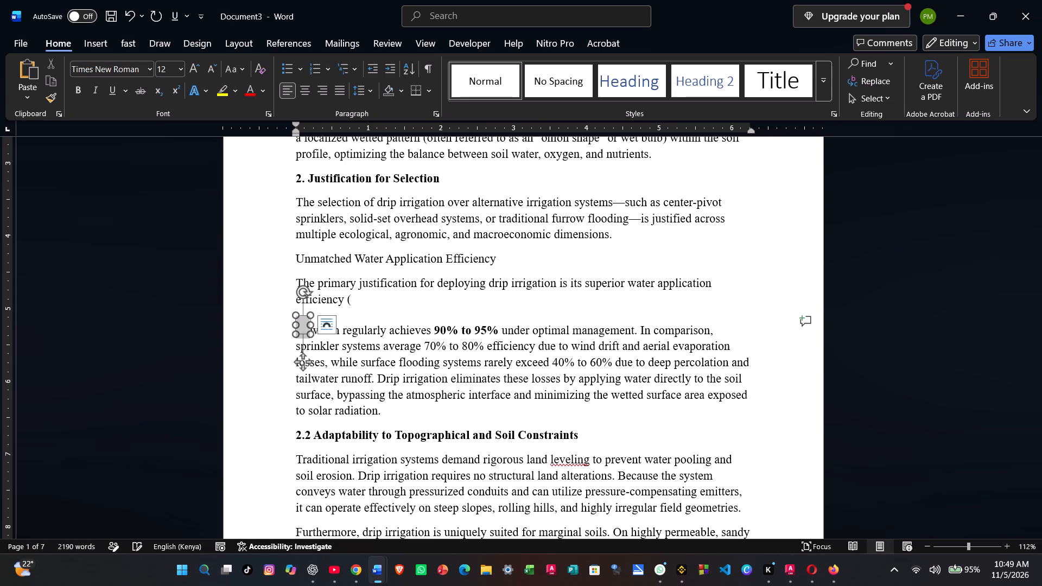
pyautogui.press('BackSpace')
pyautogui.press('BackSpace')
pyautogui.press('BackSpace')
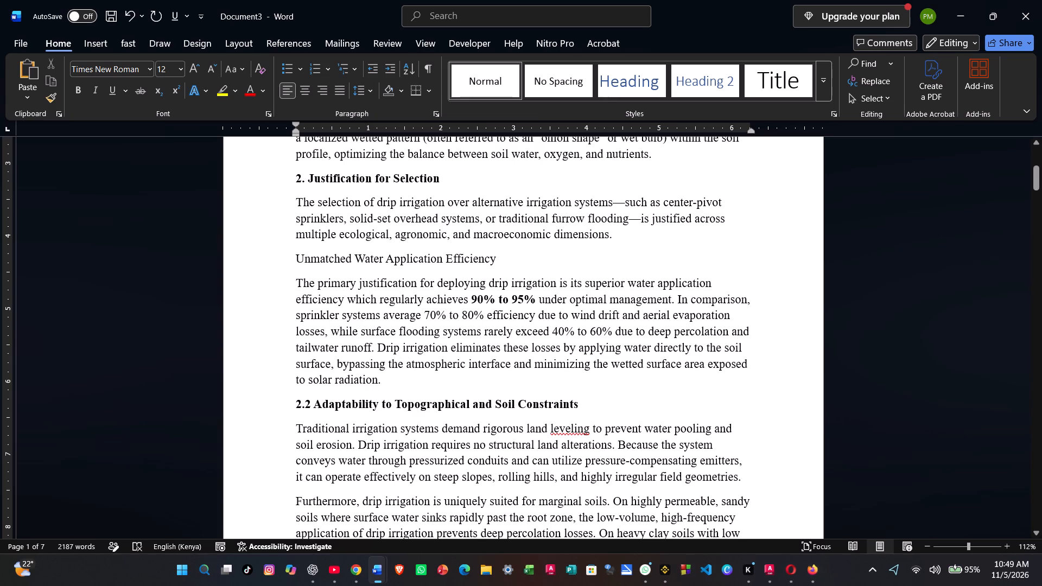
# Delete the rest of the water efficiency paragraph after "under optimal management", from "In comparison" through "solar radiation", including the preceding period.
pyautogui.moveTo(676, 300); pyautogui.dragTo(728, 328)
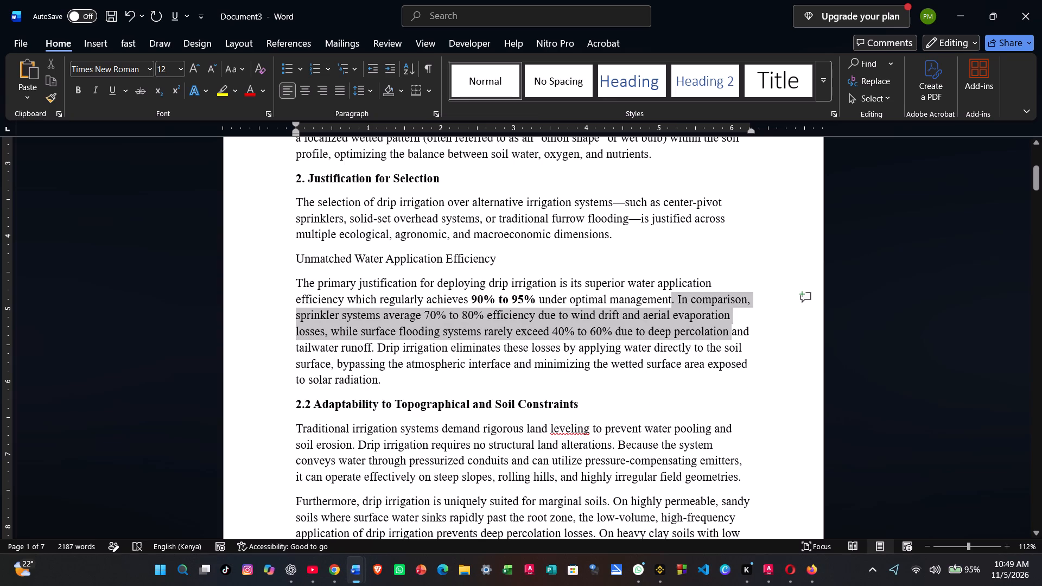
pyautogui.moveTo(728, 328); pyautogui.dragTo(736, 377)
pyautogui.press('BackSpace')
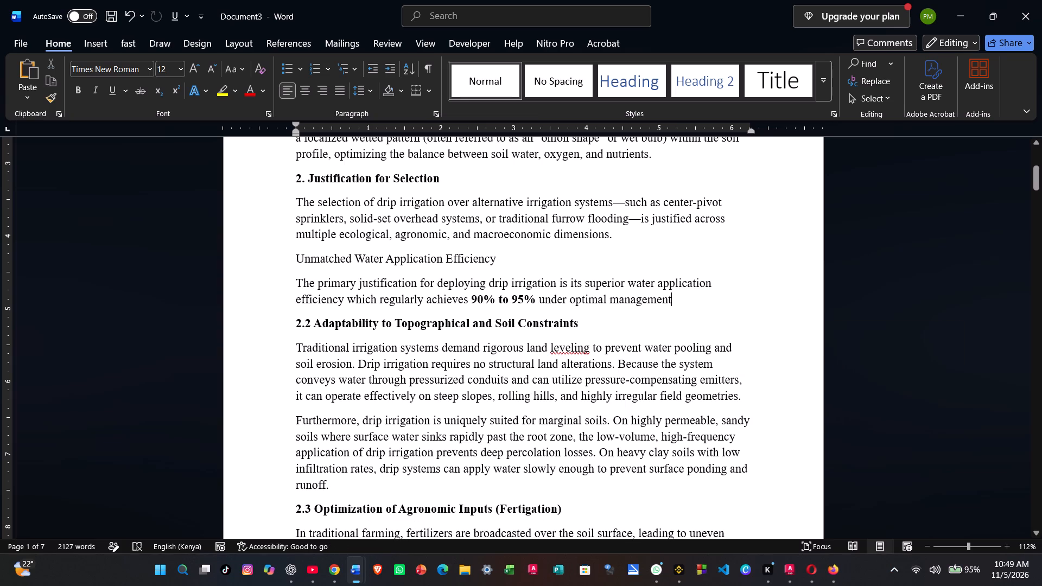
# Remove the bold formatting and the number 2.2 from the "Adaptability to Topographical and Soil Constraints" heading.
pyautogui.moveTo(294, 324); pyautogui.dragTo(500, 333)
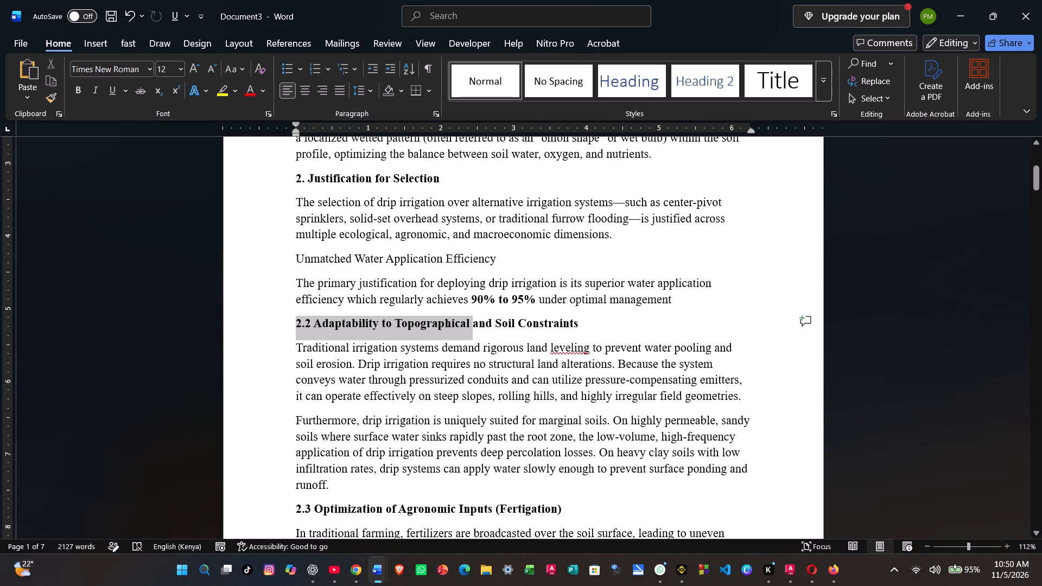
pyautogui.moveTo(500, 333); pyautogui.dragTo(589, 322)
pyautogui.click(595, 299)
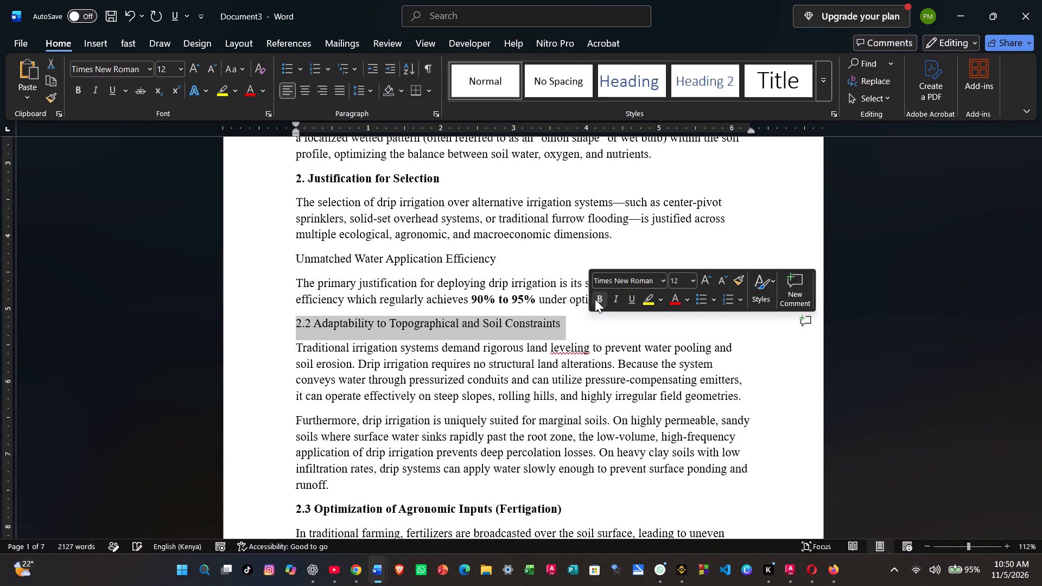
pyautogui.click(313, 316)
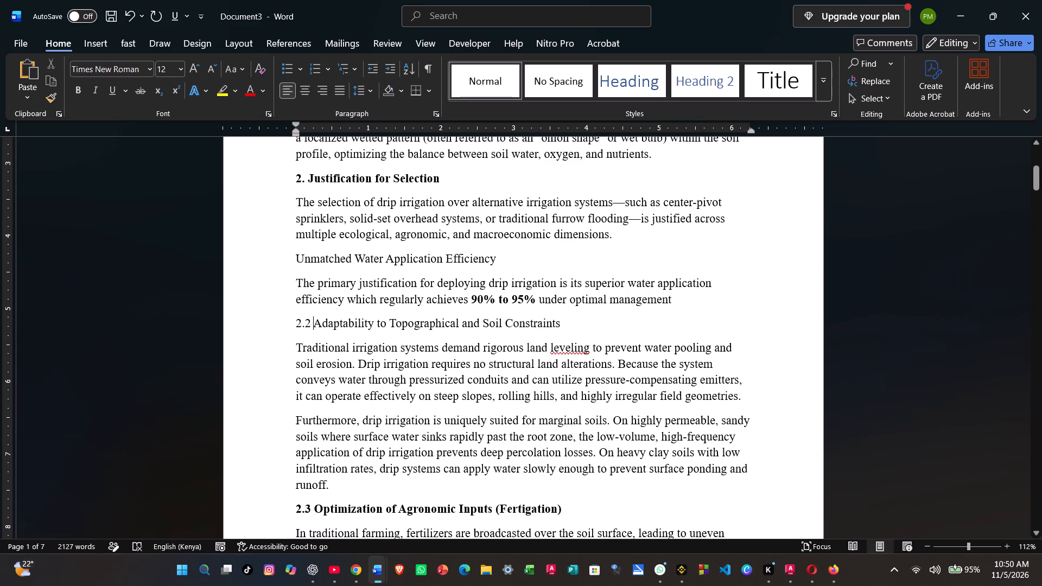
pyautogui.press('BackSpace')
pyautogui.press('BackSpace')
pyautogui.press('BackSpace')
pyautogui.press('BackSpace')
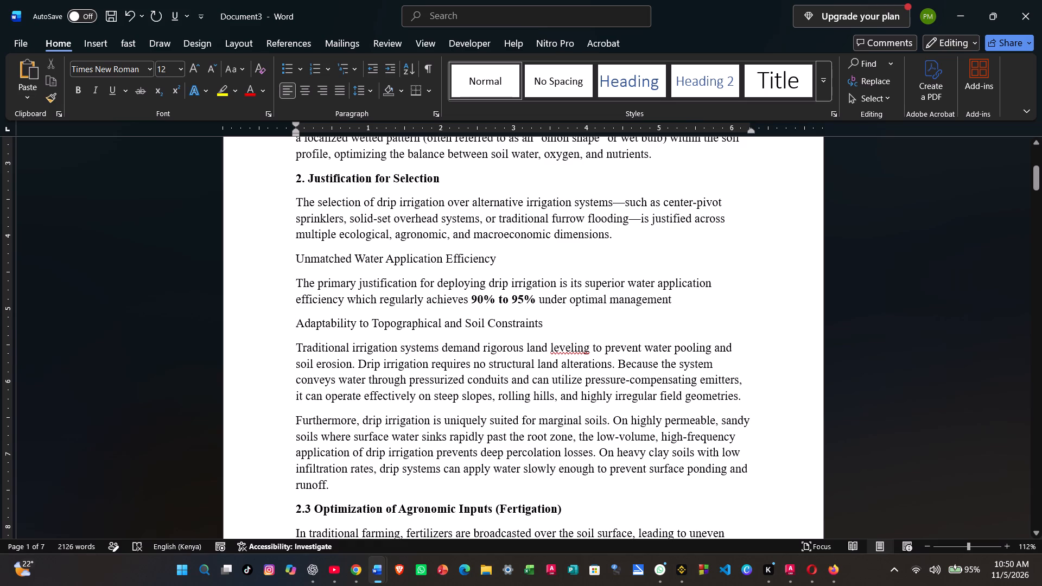
# Delete the opening sentence about traditional irrigation systems demanding land leveling, so the adaptability paragraph starts with "Drip irrigation requires".
pyautogui.click(357, 368)
pyautogui.press('BackSpace')
pyautogui.press('BackSpace')
pyautogui.press('BackSpace')
pyautogui.press('BackSpace')
pyautogui.press('BackSpace')
pyautogui.press('BackSpace')
pyautogui.press('BackSpace')
pyautogui.press('BackSpace')
pyautogui.press('BackSpace')
pyautogui.press('BackSpace')
pyautogui.press('BackSpace')
pyautogui.press('BackSpace')
pyautogui.press('BackSpace')
pyautogui.press('BackSpace')
pyautogui.press('BackSpace')
pyautogui.press('BackSpace')
pyautogui.press('BackSpace')
pyautogui.press('BackSpace')
pyautogui.press('BackSpace')
pyautogui.press('BackSpace')
pyautogui.press('BackSpace')
pyautogui.press('BackSpace')
pyautogui.press('BackSpace')
pyautogui.press('BackSpace')
pyautogui.press('BackSpace')
pyautogui.press('BackSpace')
pyautogui.press('BackSpace')
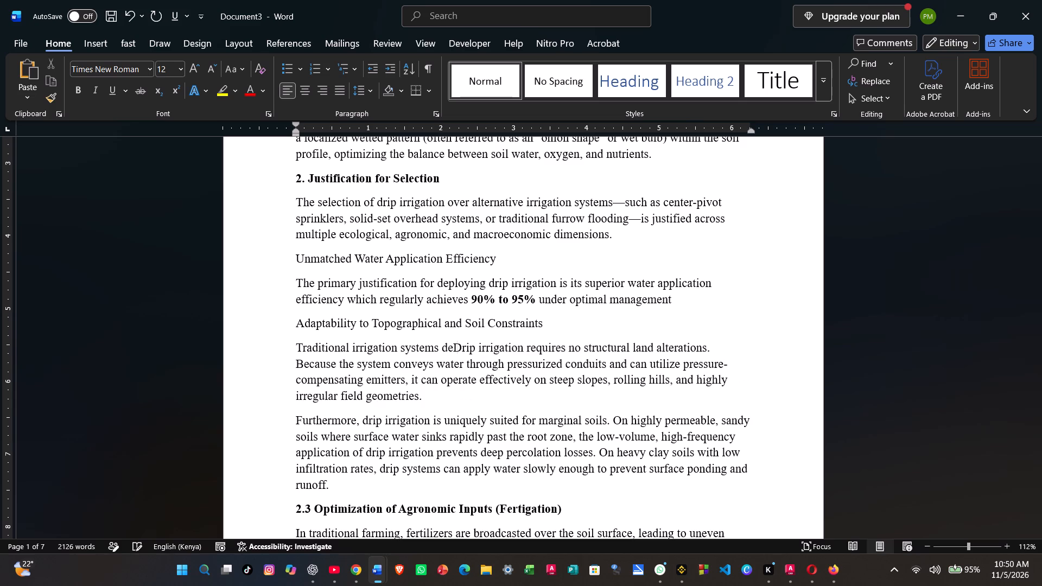
pyautogui.press('BackSpace')
pyautogui.press('BackSpace')
pyautogui.press('BackSpace')
pyautogui.press('BackSpace')
pyautogui.press('BackSpace')
pyautogui.press('BackSpace')
pyautogui.press('BackSpace')
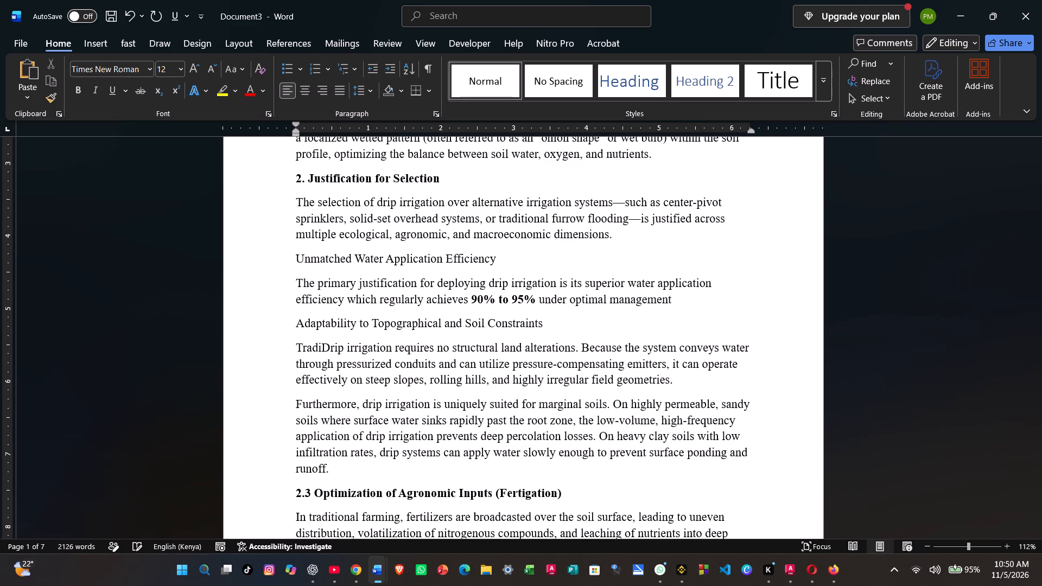
pyautogui.press('BackSpace')
pyautogui.press('BackSpace')
pyautogui.press('BackSpace')
pyautogui.press('BackSpace')
pyautogui.press('BackSpace')
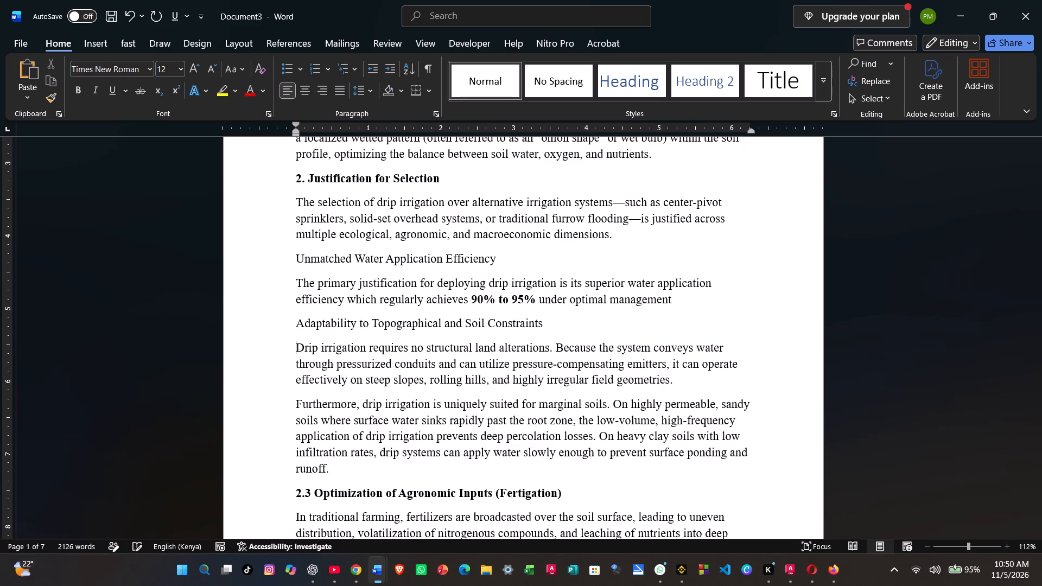
pyautogui.scroll(-1, 519, 387)
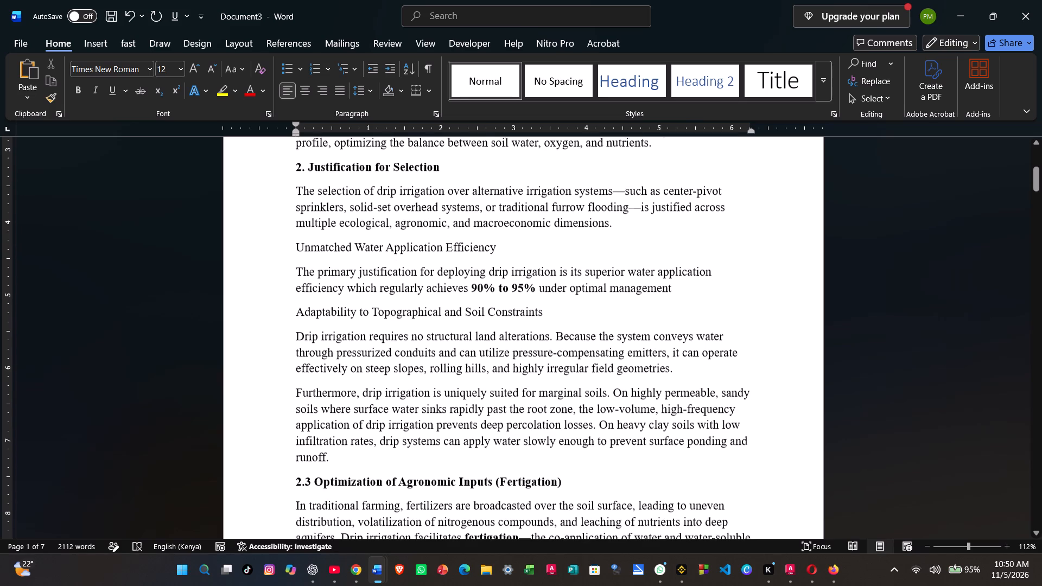
# Delete the "Furthermore" paragraph about marginal, sandy and clay soils from the adaptability section.
pyautogui.scroll(-1, 519, 387)
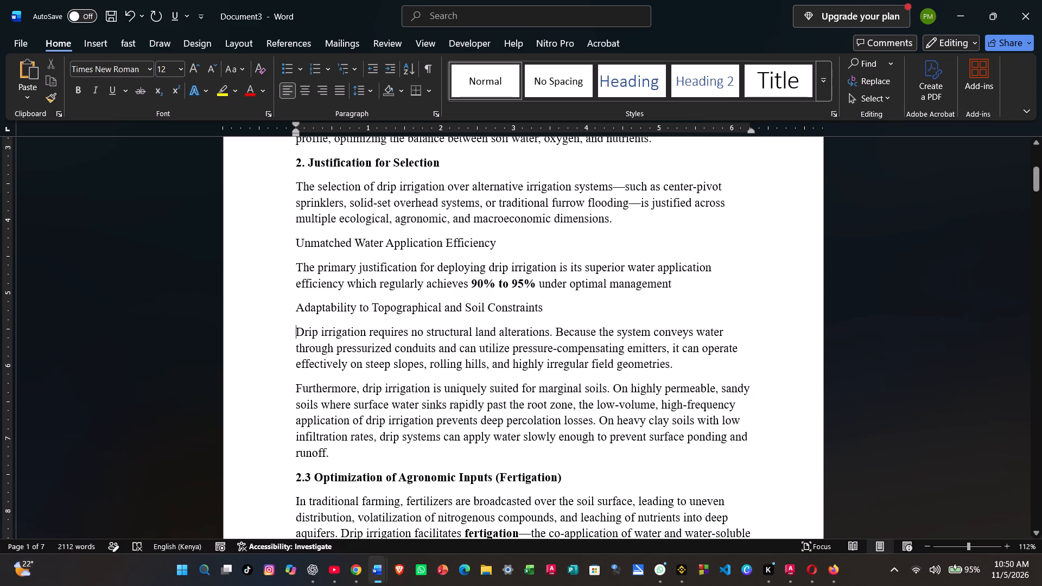
pyautogui.moveTo(291, 388); pyautogui.dragTo(488, 457)
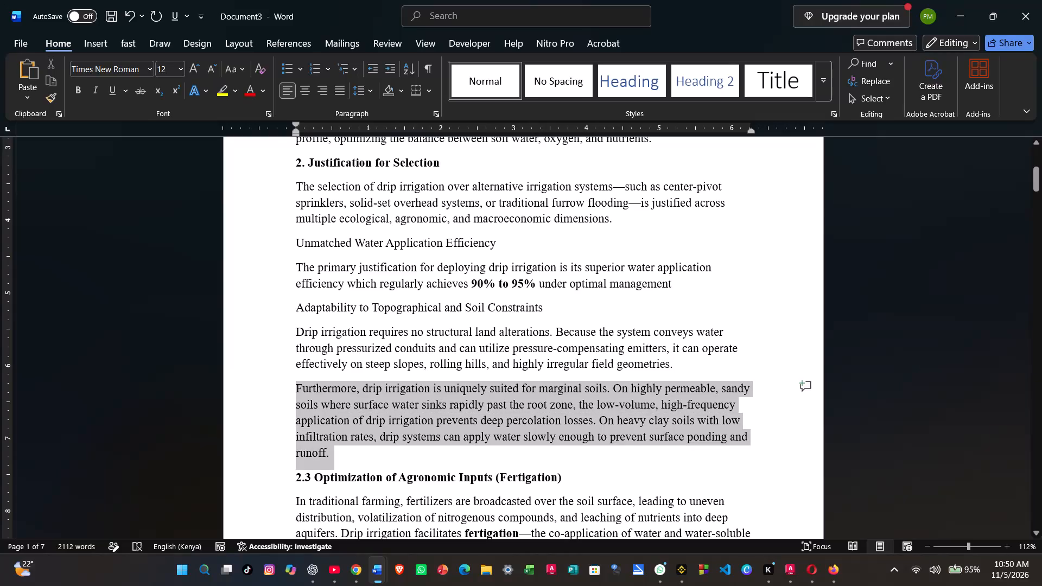
pyautogui.moveTo(488, 457); pyautogui.dragTo(492, 457)
pyautogui.press('BackSpace')
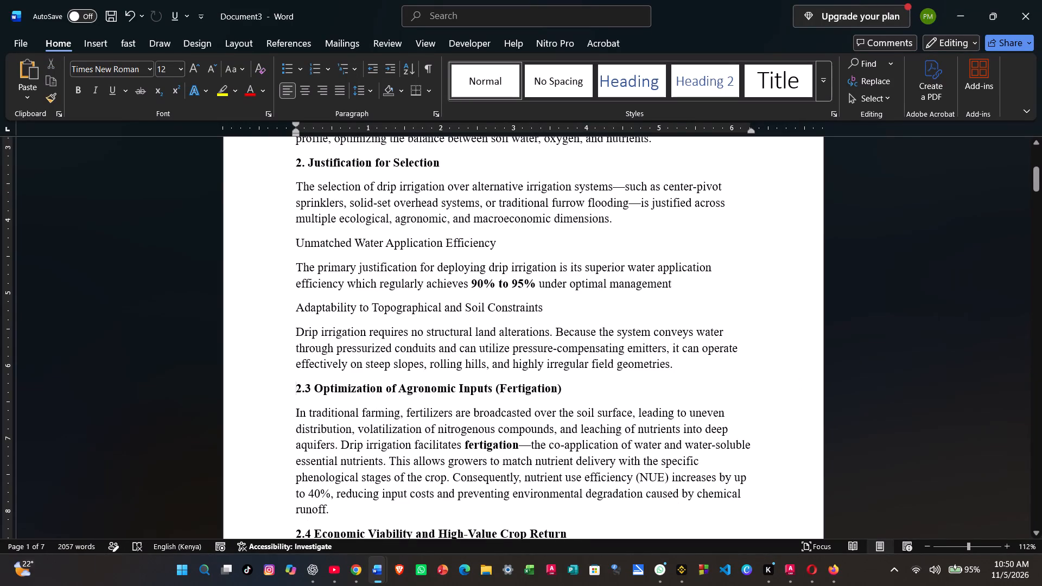
# Remove the number 2.3 and the bold formatting from the "Optimization of Agronomic Inputs (Fertigation)" heading.
pyautogui.click(314, 384)
pyautogui.press('BackSpace')
pyautogui.press('BackSpace')
pyautogui.press('BackSpace')
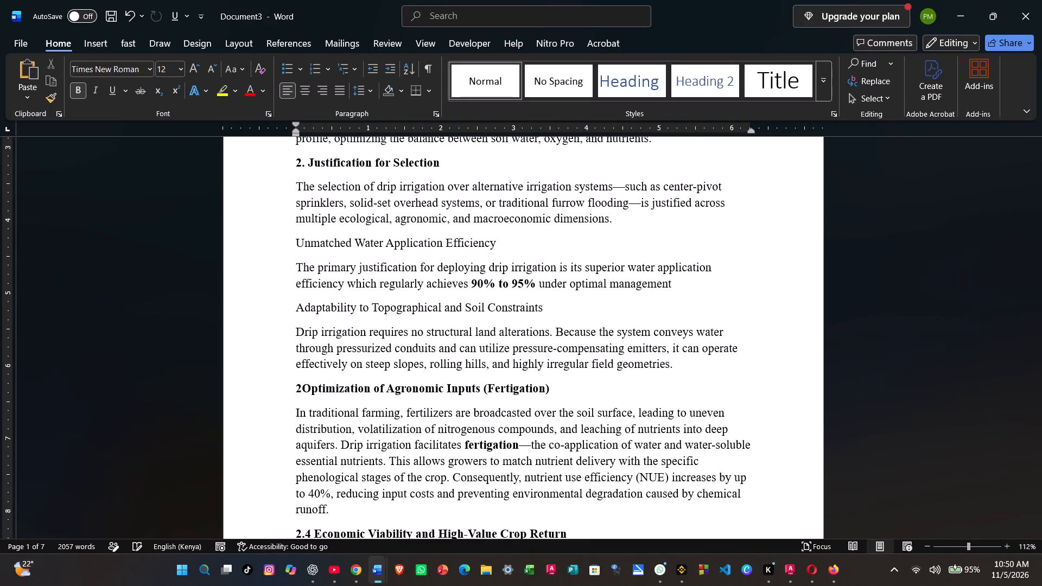
pyautogui.press('BackSpace')
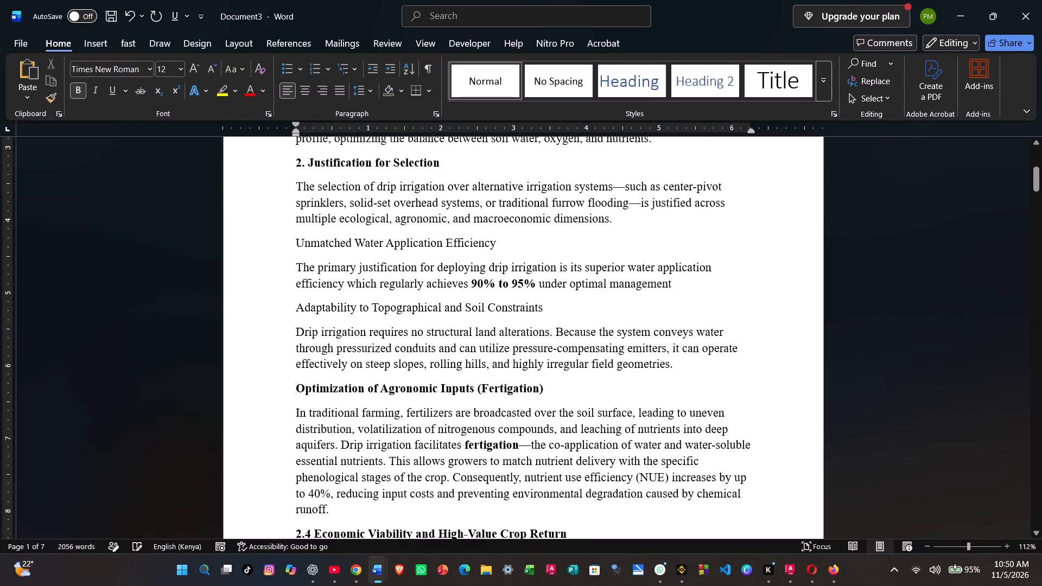
pyautogui.moveTo(293, 384); pyautogui.dragTo(542, 389)
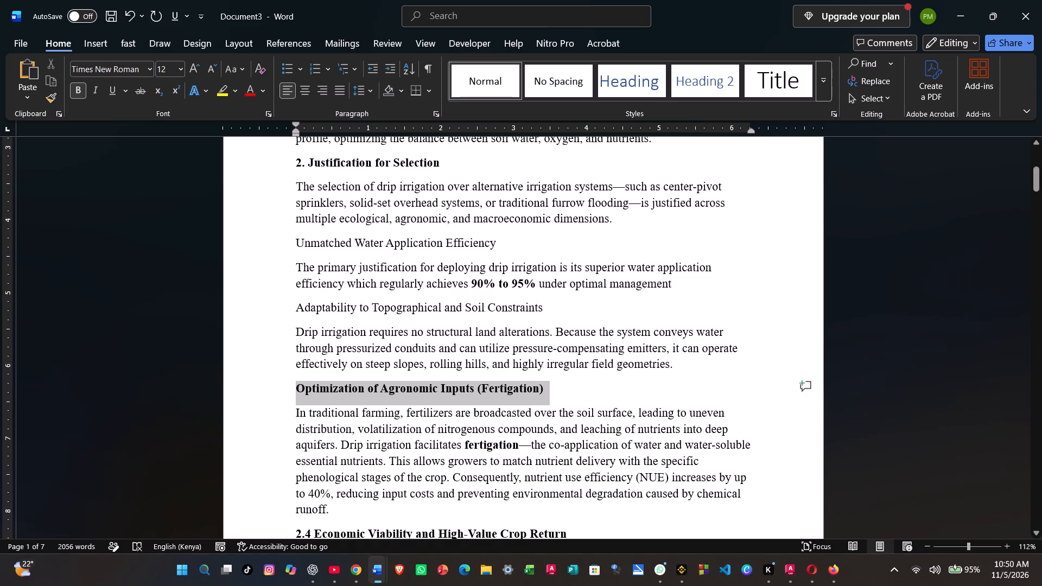
pyautogui.click(550, 368)
# Delete "(Fertigation)" from the end of the "Optimization of Agronomic Inputs" heading.
pyautogui.click(550, 394)
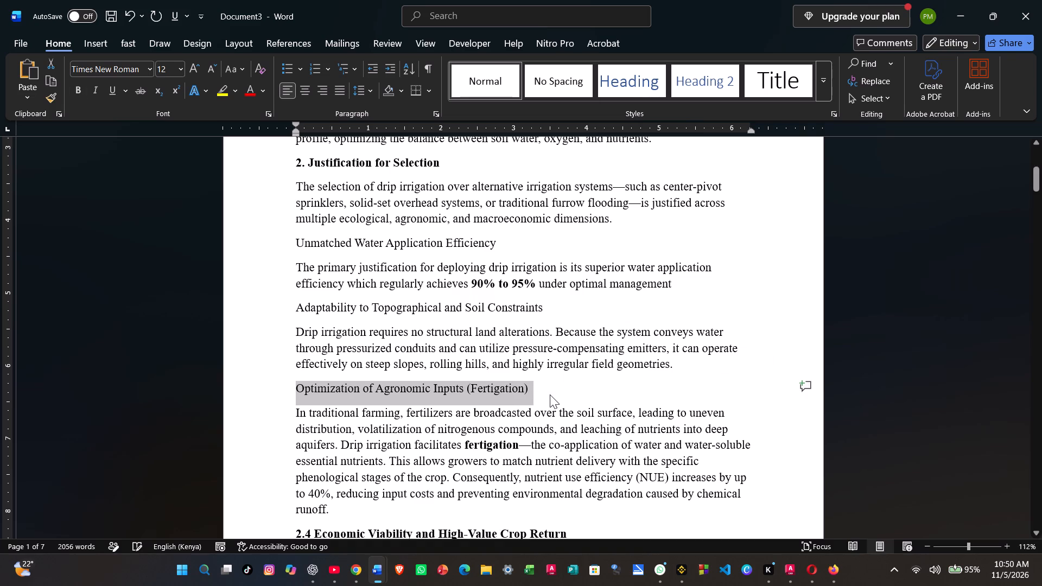
pyautogui.press('BackSpace')
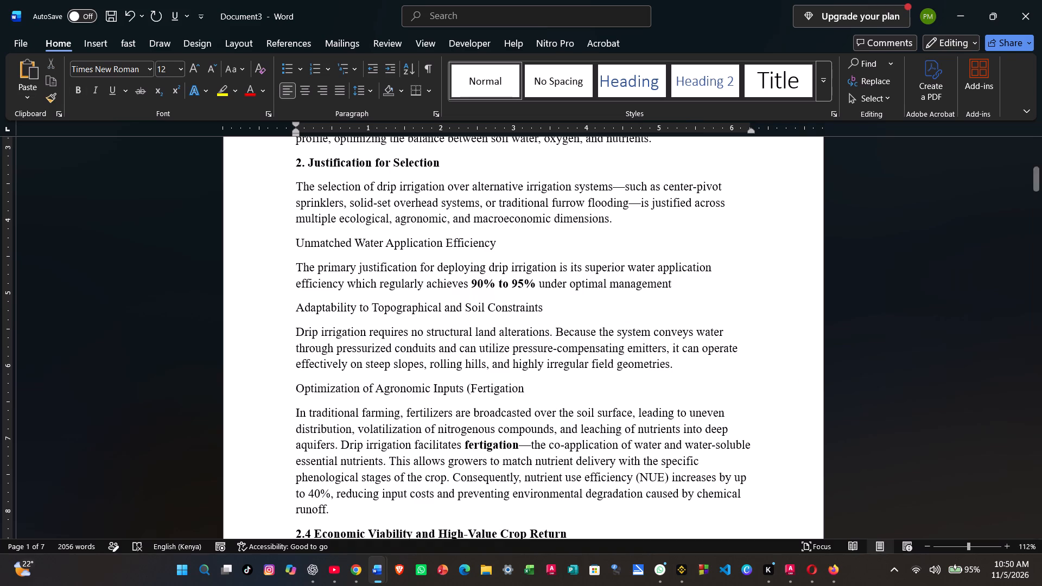
pyautogui.press('BackSpace')
pyautogui.press('BackSpace')
pyautogui.press('BackSpace')
pyautogui.press('BackSpace')
pyautogui.press('BackSpace')
pyautogui.press('BackSpace')
pyautogui.press('BackSpace')
pyautogui.press('BackSpace')
pyautogui.press('BackSpace')
pyautogui.press('BackSpace')
pyautogui.press('BackSpace')
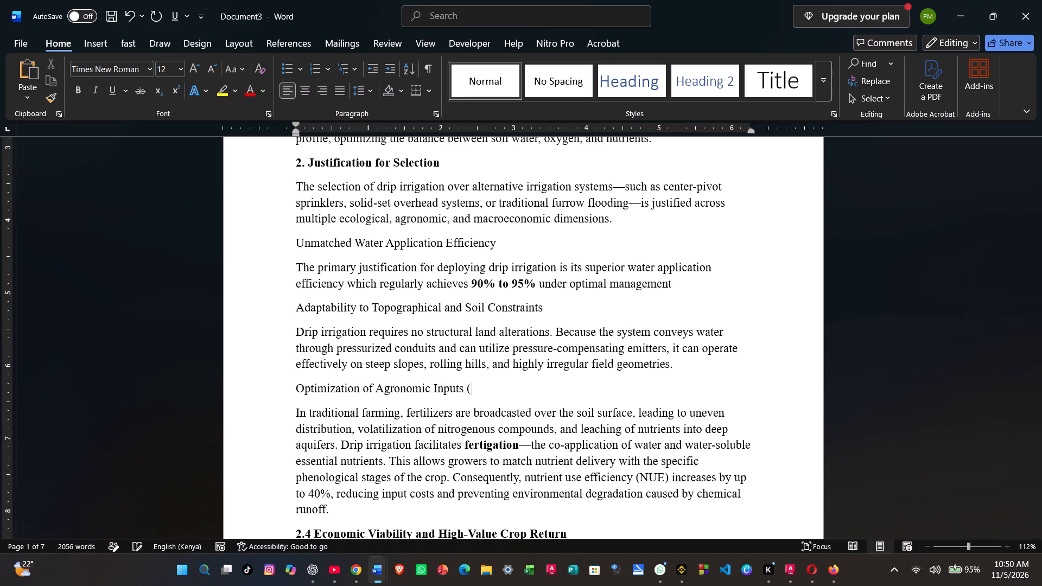
pyautogui.press('BackSpace')
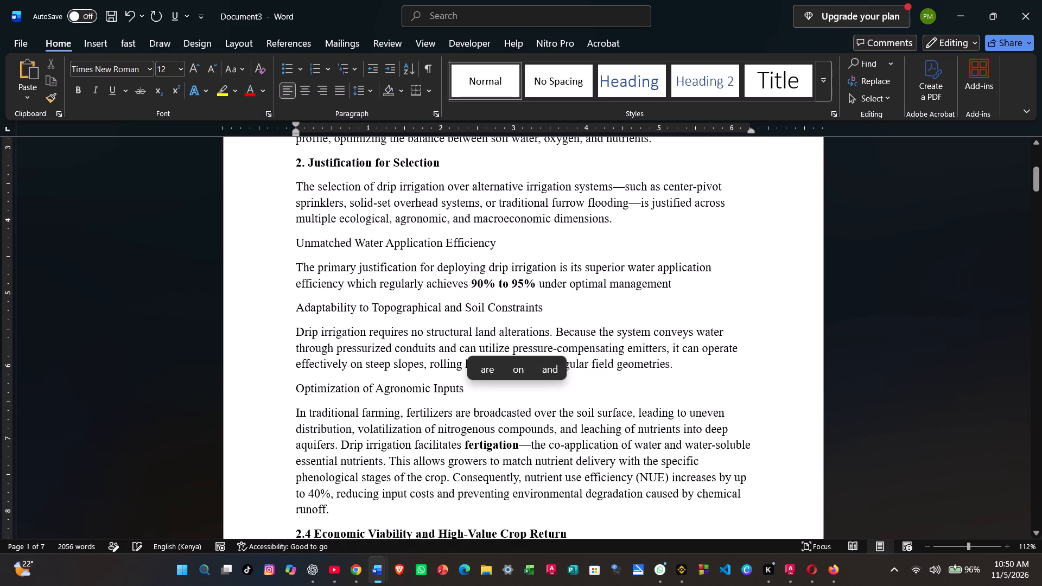
# Delete the opening sentence about fertilizers in traditional farming and the leftover space, so the agronomic inputs paragraph starts with "Drip irrigation facilitates".
pyautogui.click(338, 444)
pyautogui.press('BackSpace')
pyautogui.press('BackSpace')
pyautogui.press('BackSpace')
pyautogui.press('BackSpace')
pyautogui.press('BackSpace')
pyautogui.press('BackSpace')
pyautogui.press('BackSpace')
pyautogui.press('BackSpace')
pyautogui.press('BackSpace')
pyautogui.press('BackSpace')
pyautogui.press('BackSpace')
pyautogui.press('BackSpace')
pyautogui.press('BackSpace')
pyautogui.press('BackSpace')
pyautogui.press('BackSpace')
pyautogui.press('BackSpace')
pyautogui.press('BackSpace')
pyautogui.press('BackSpace')
pyautogui.press('BackSpace')
pyautogui.press('BackSpace')
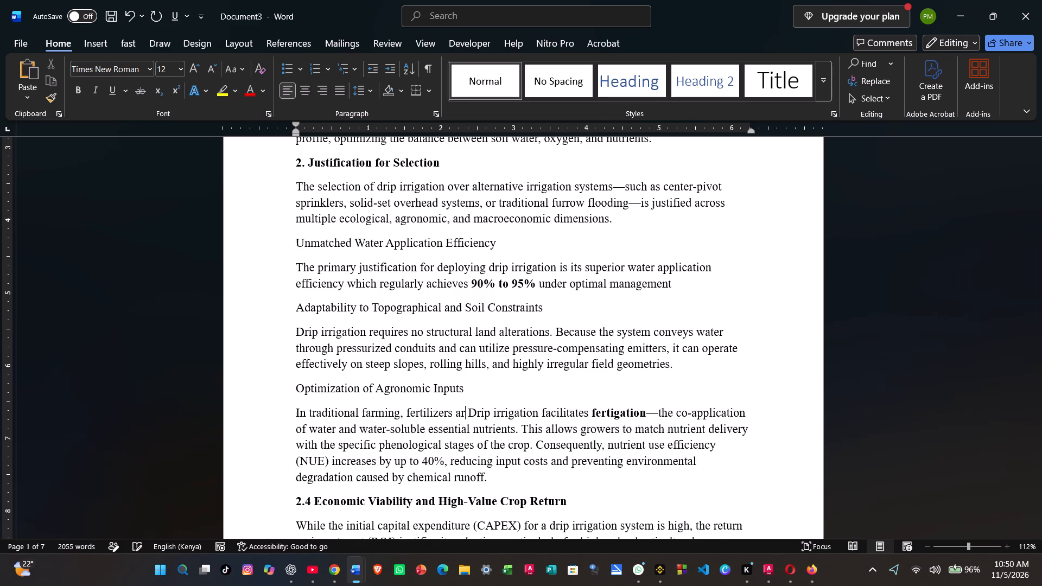
pyautogui.press('BackSpace')
pyautogui.press('BackSpace')
pyautogui.press('BackSpace')
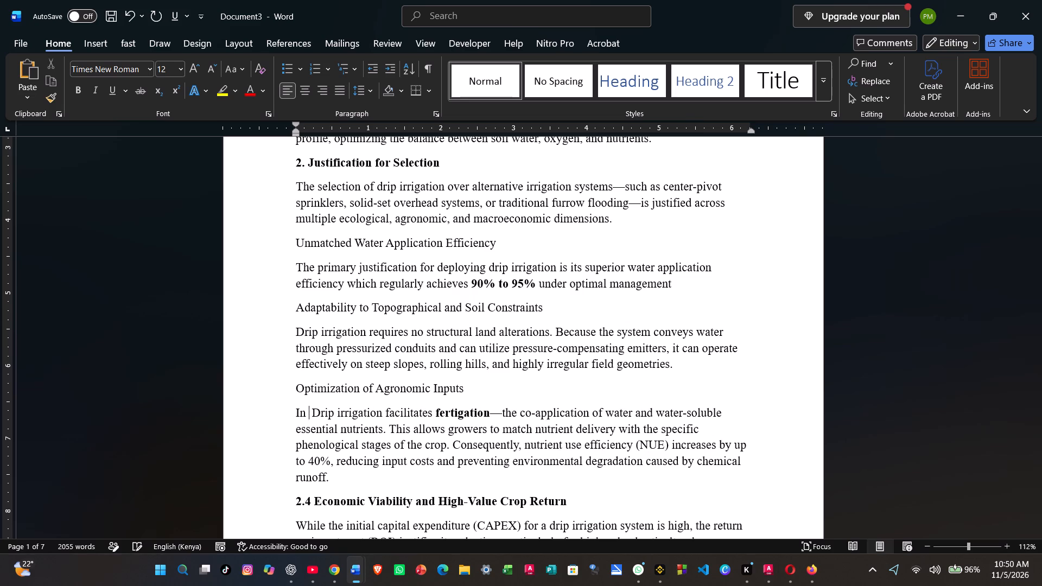
pyautogui.press('BackSpace')
pyautogui.press('BackSpace')
pyautogui.press('BackSpace')
pyautogui.press('BackSpace')
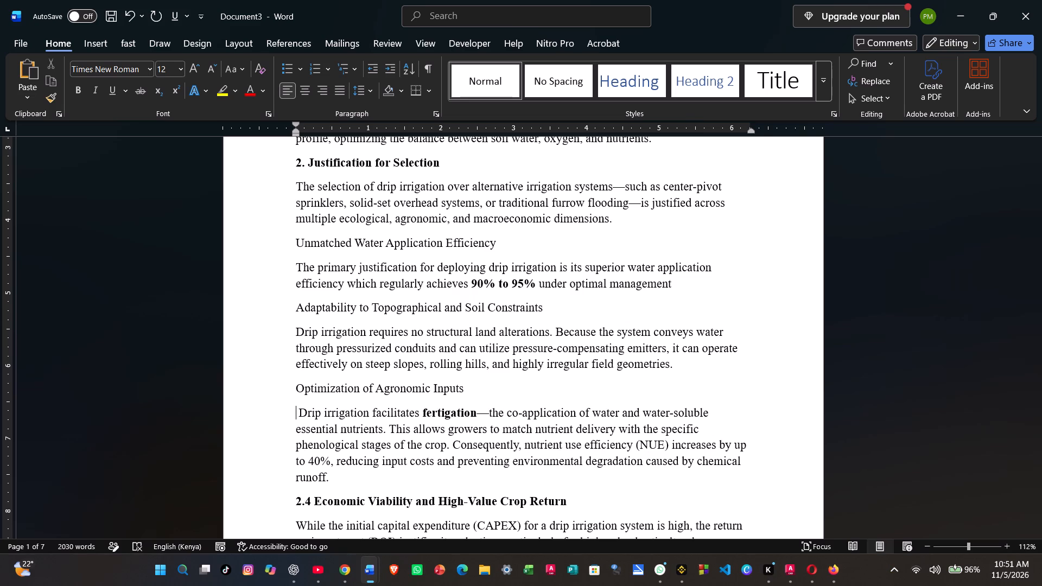
pyautogui.press('Return')
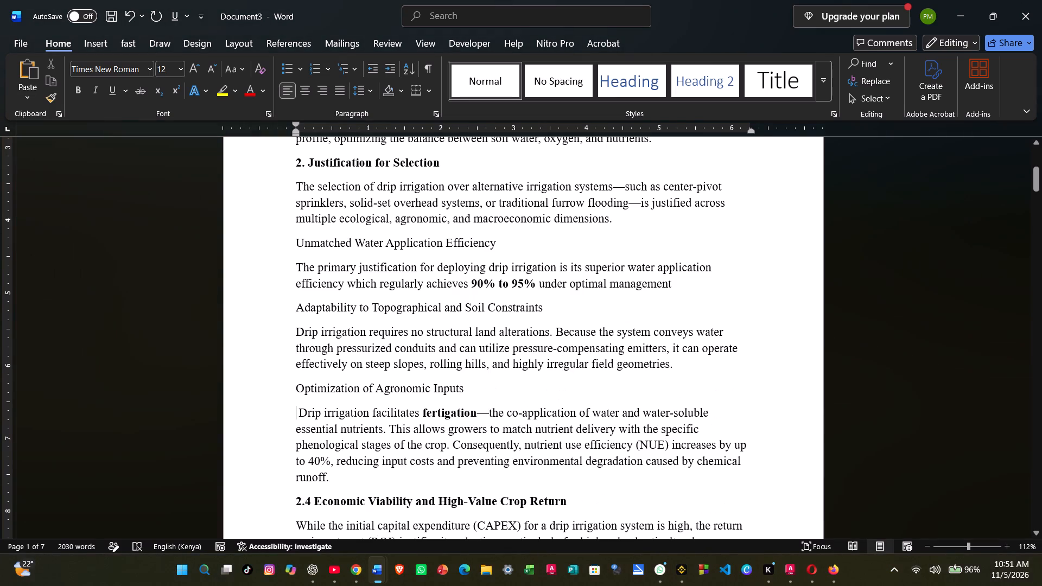
pyautogui.click(299, 411)
pyautogui.press('BackSpace')
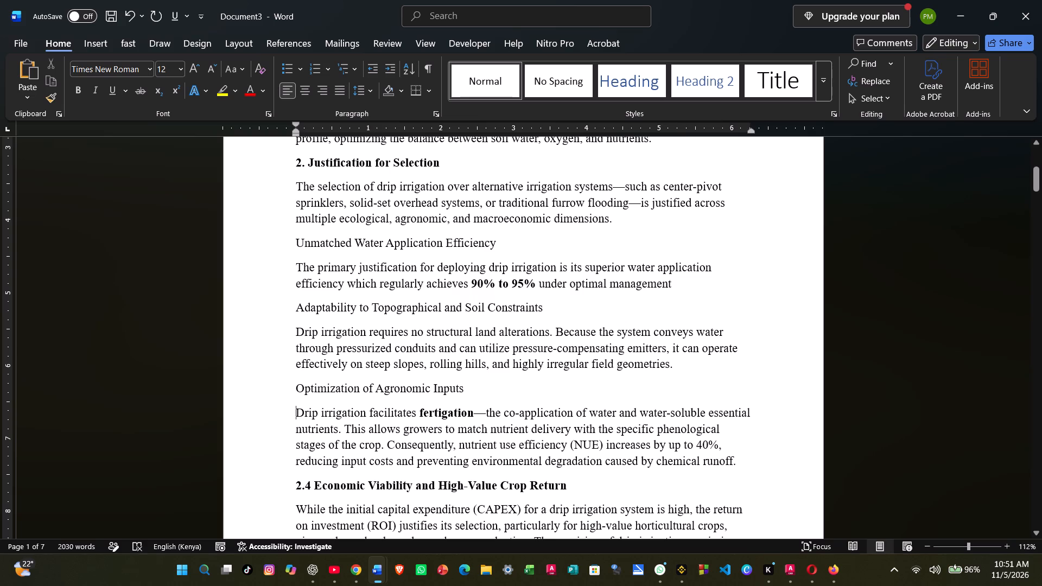
# Remove the bold formatting from the word "fertigation" in the agronomic inputs paragraph.
pyautogui.doubleClick(454, 410)
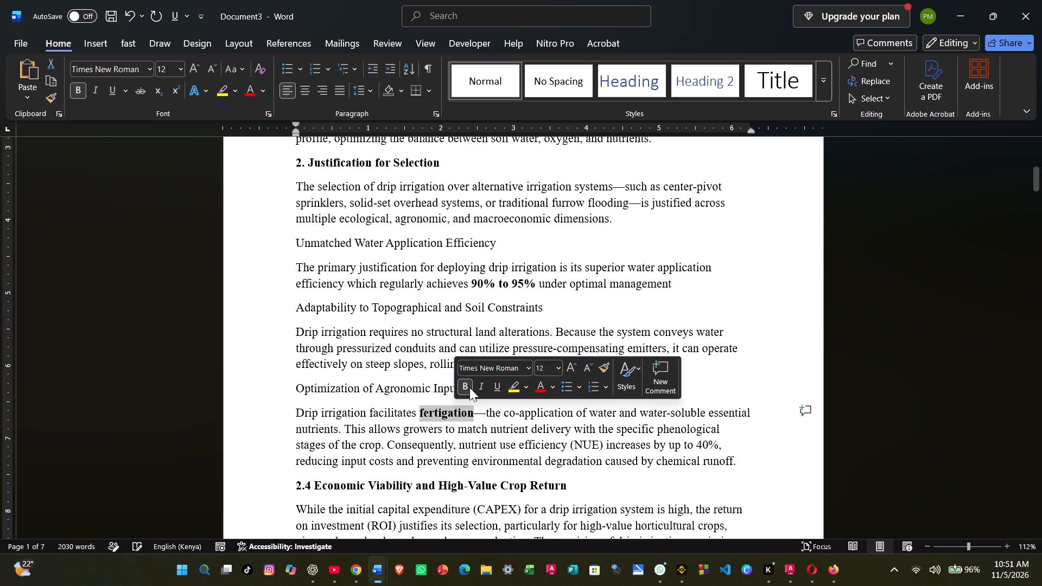
pyautogui.click(465, 383)
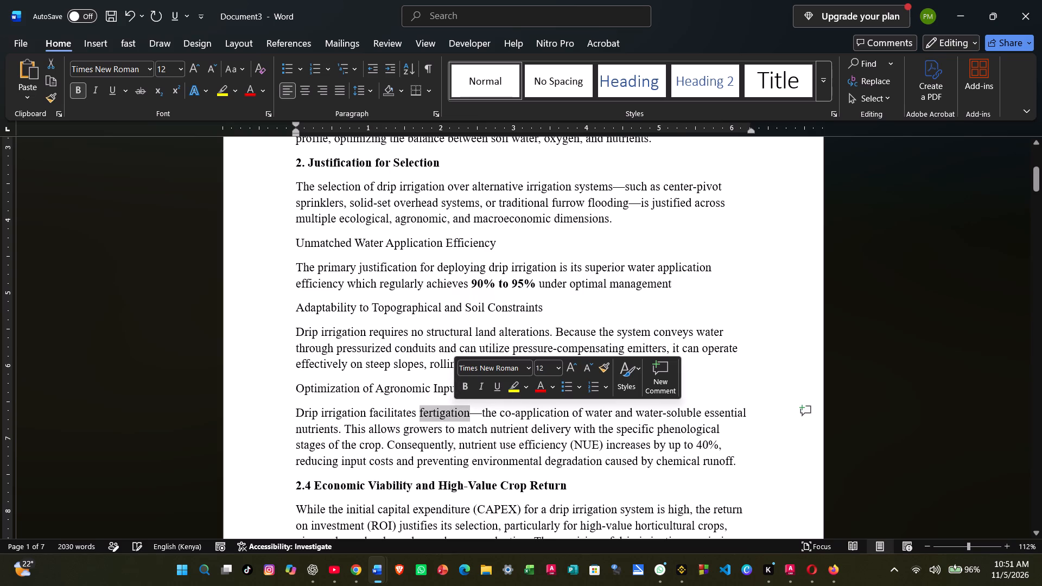
pyautogui.click(479, 483)
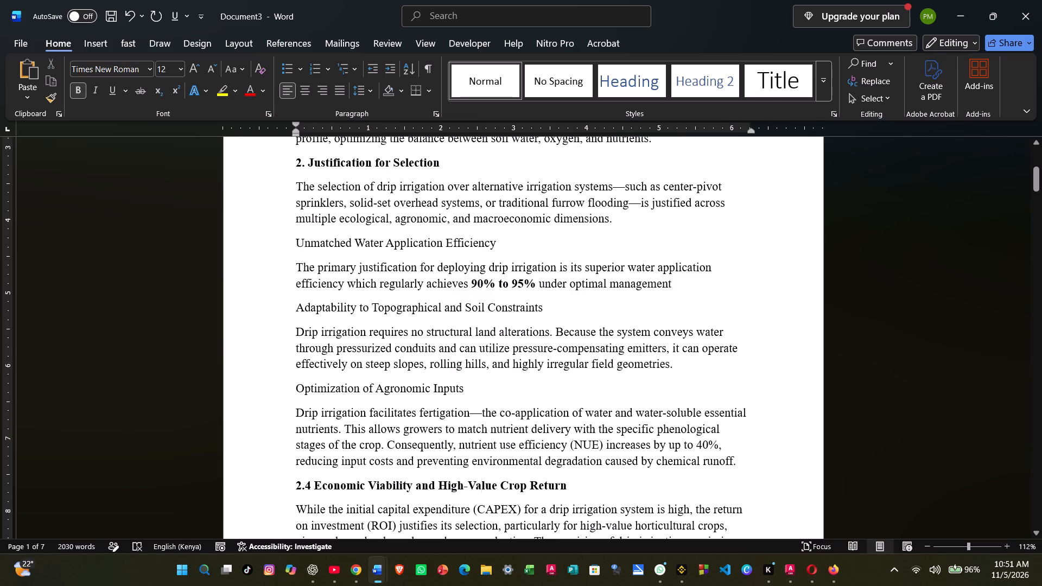
# Delete the last sentence of the agronomic inputs paragraph, from "Consequently, nutrient use efficiency" through "chemical runoff.".
pyautogui.moveTo(390, 446); pyautogui.dragTo(543, 475)
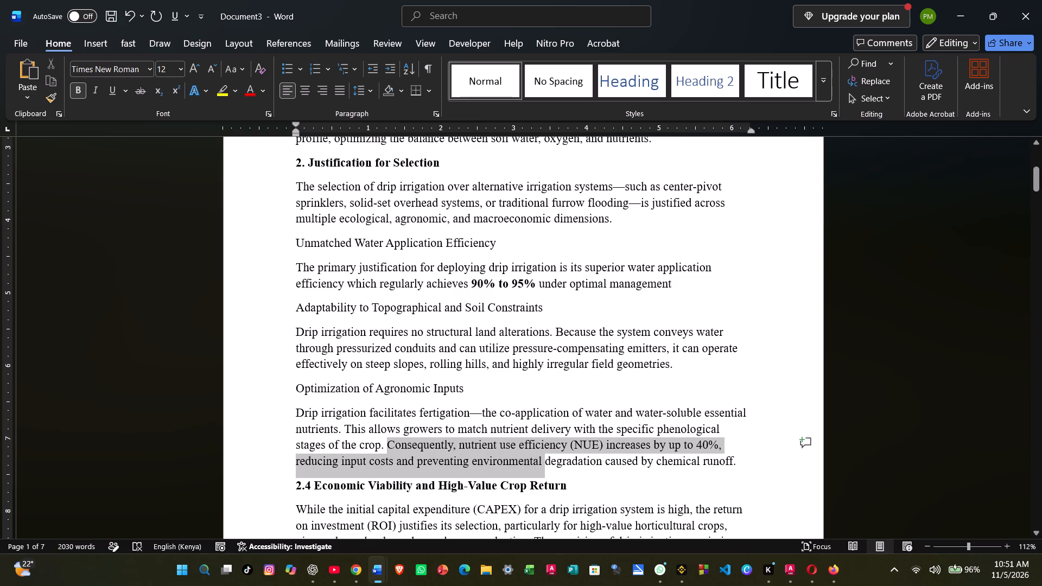
pyautogui.moveTo(543, 475); pyautogui.dragTo(737, 470)
pyautogui.press('BackSpace')
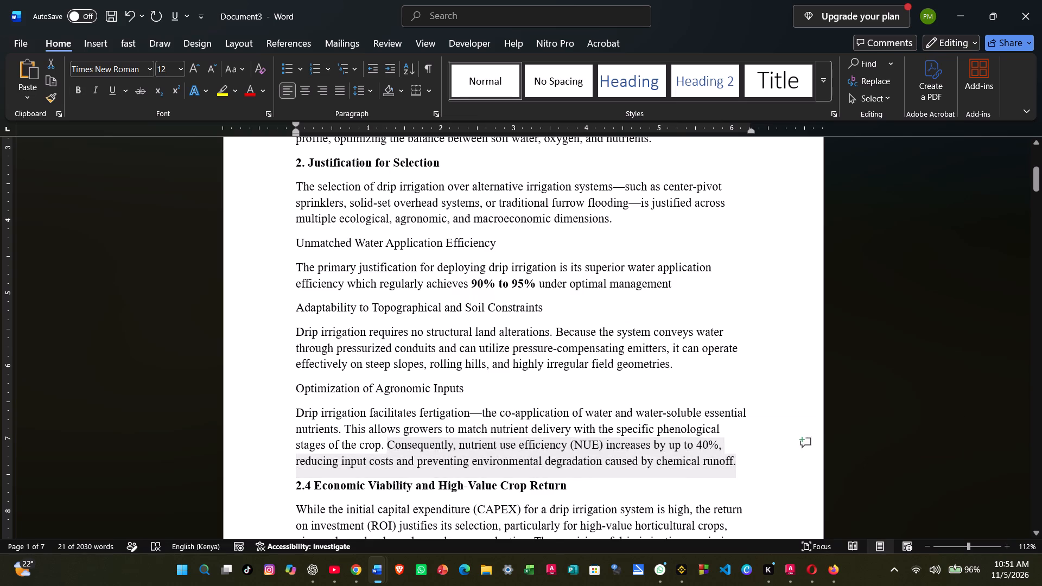
# Remove the bold formatting and the number 2.4 from the "Economic Viability and High-Value Crop Return" heading.
pyautogui.scroll(-1, 564, 507)
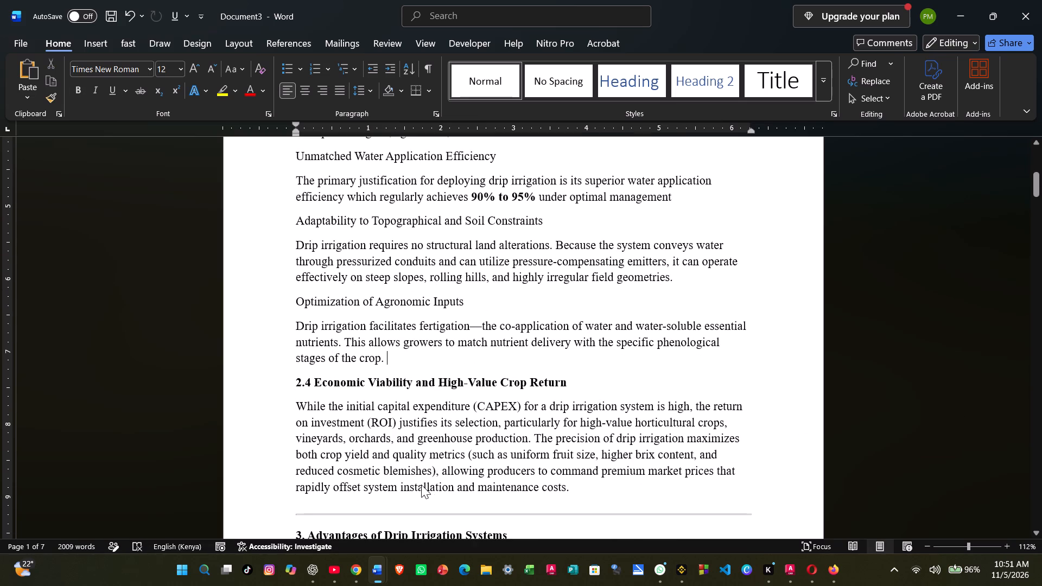
pyautogui.moveTo(584, 378); pyautogui.dragTo(422, 387)
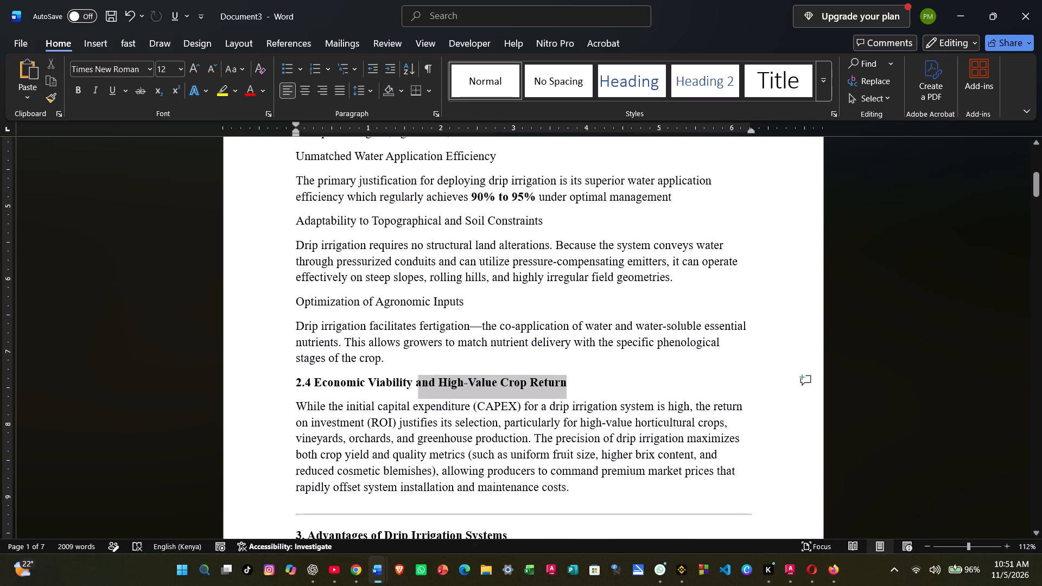
pyautogui.moveTo(422, 387); pyautogui.dragTo(293, 392)
pyautogui.click(294, 364)
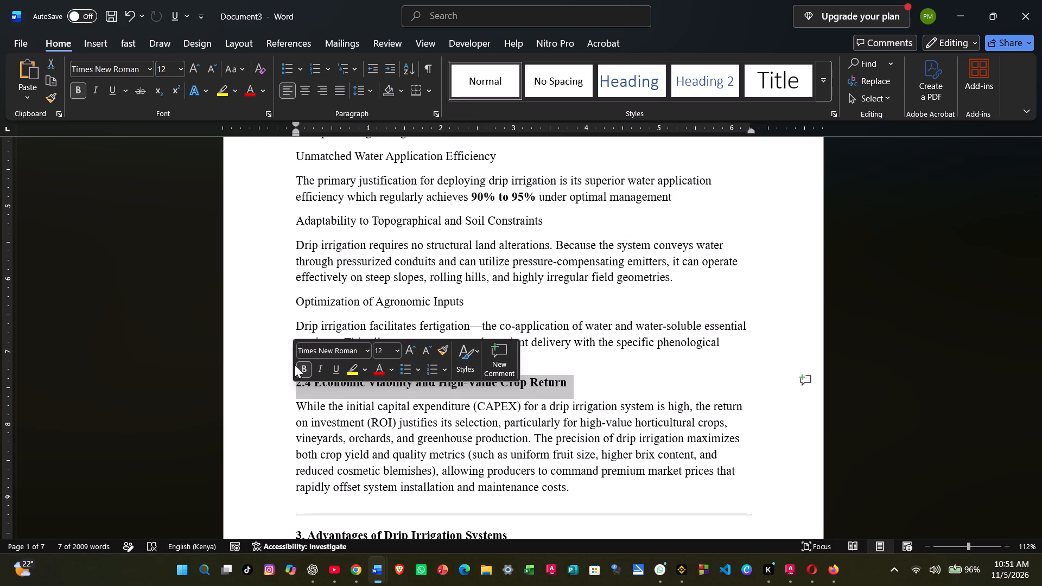
pyautogui.click(302, 367)
pyautogui.click(338, 422)
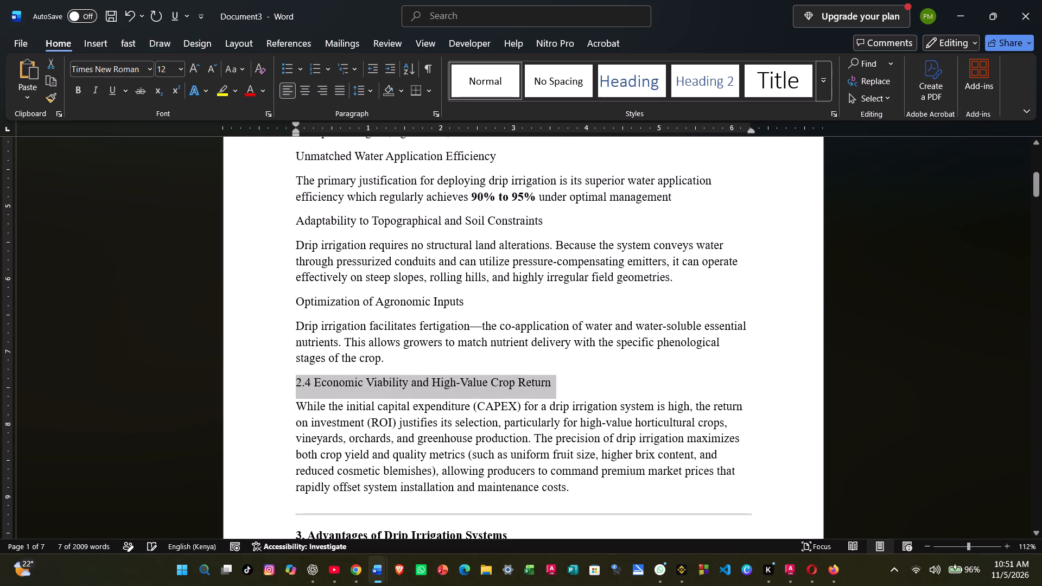
pyautogui.click(315, 385)
pyautogui.press('BackSpace')
pyautogui.press('BackSpace')
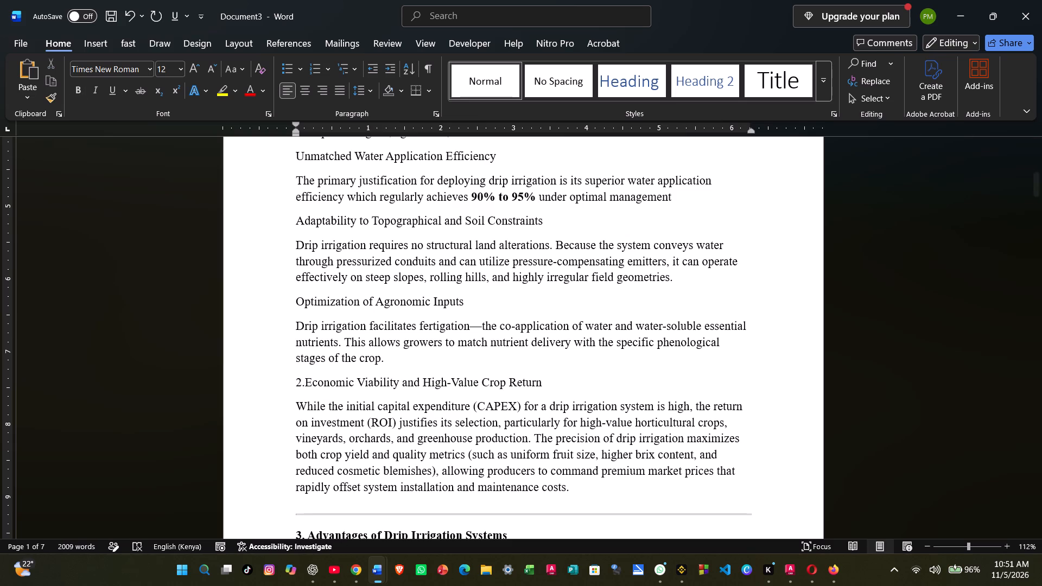
pyautogui.press('BackSpace')
pyautogui.press('BackSpace')
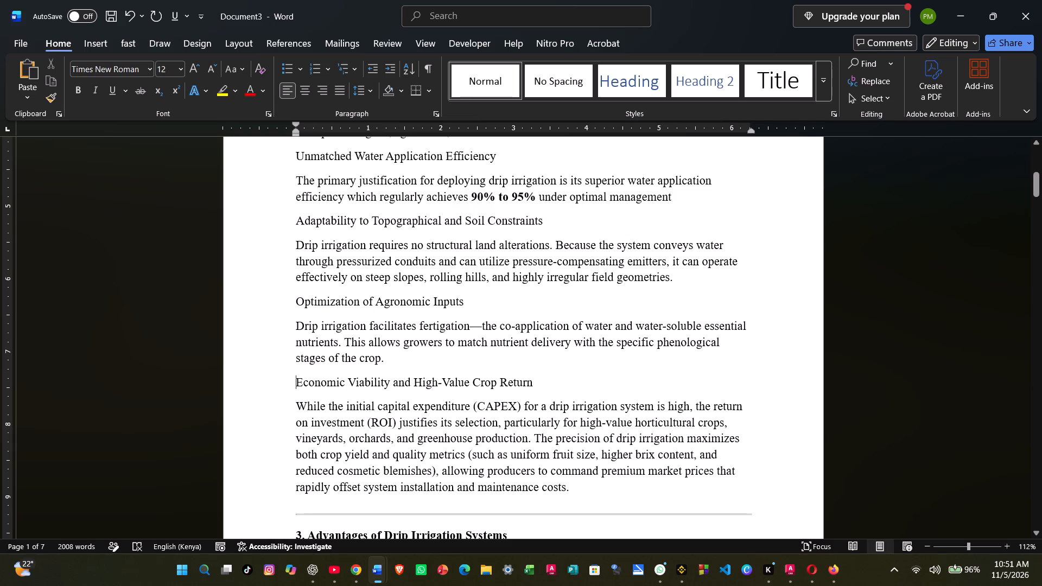
# Delete the start of the economic viability paragraph, from "While the initial capital expenditure" through "The", so it begins with "precision of drip irrigation".
pyautogui.moveTo(533, 440); pyautogui.dragTo(327, 402)
pyautogui.press('BackSpace')
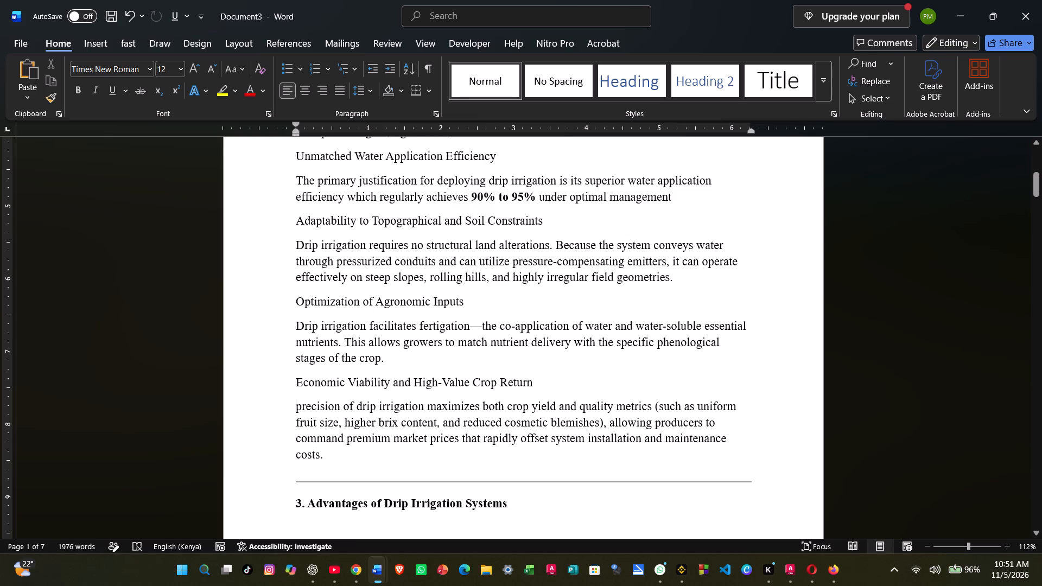
# Delete the horizontal divider line and its empty paragraph above the "Advantages of Drip Irrigation Systems" heading.
pyautogui.click(388, 476)
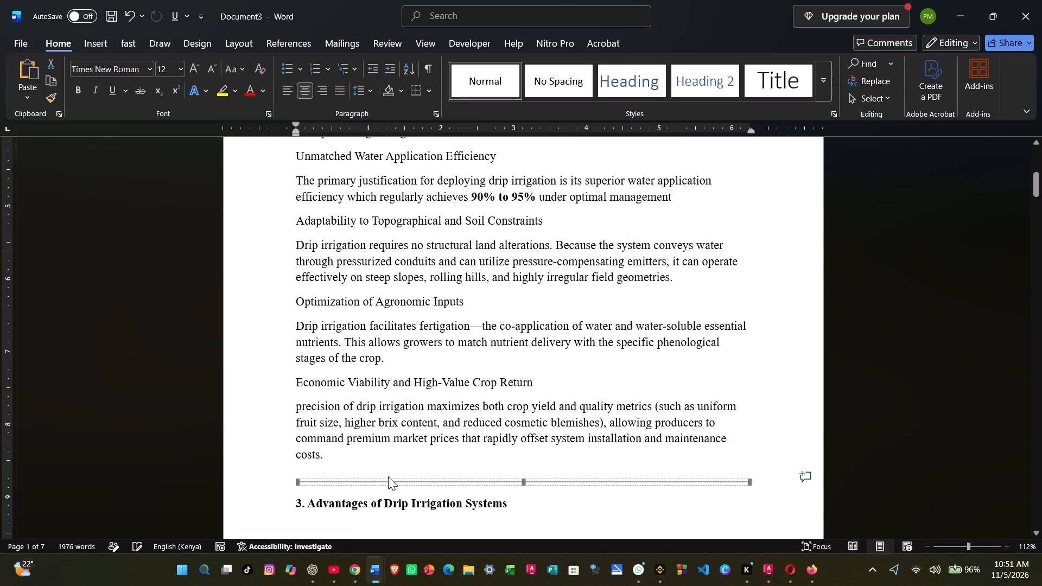
pyautogui.press('BackSpace')
pyautogui.press('BackSpace')
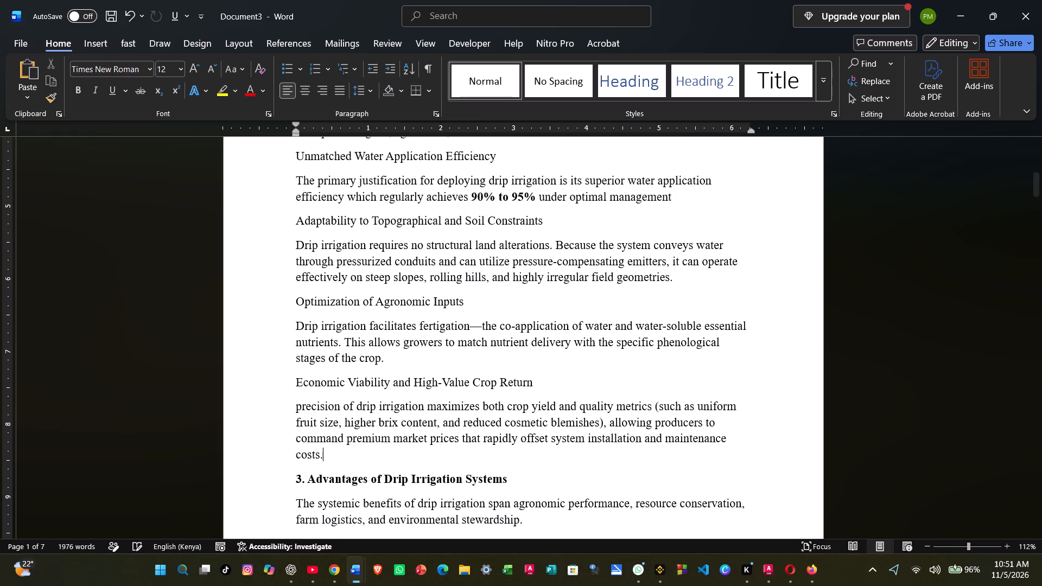
# Remove the number 3 and its period from the "Advantages of Drip Irrigation Systems" heading, leaving it bold.
pyautogui.scroll(-1, 354, 527)
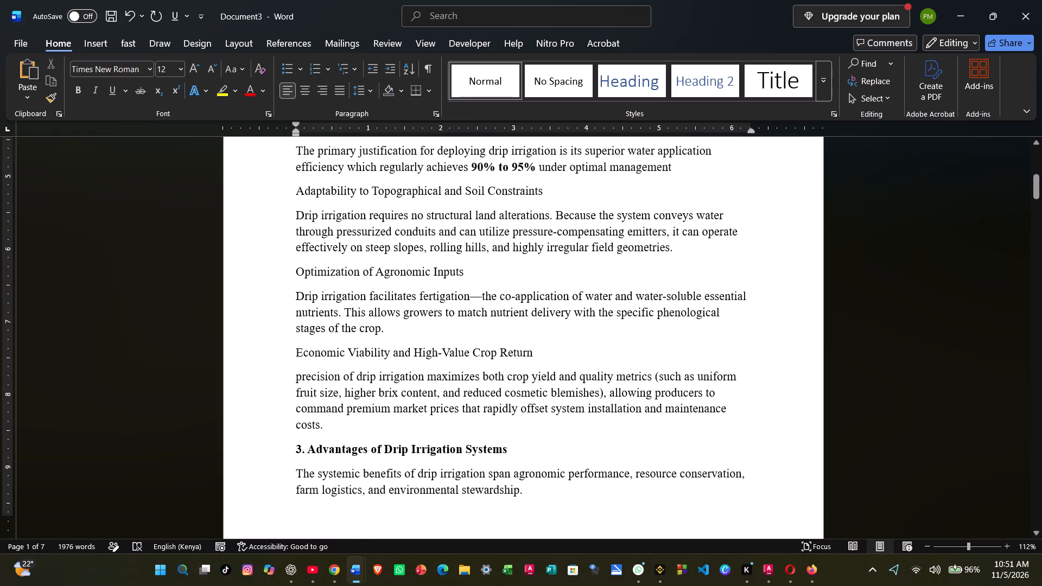
pyautogui.click(308, 453)
pyautogui.press('BackSpace')
pyautogui.press('BackSpace')
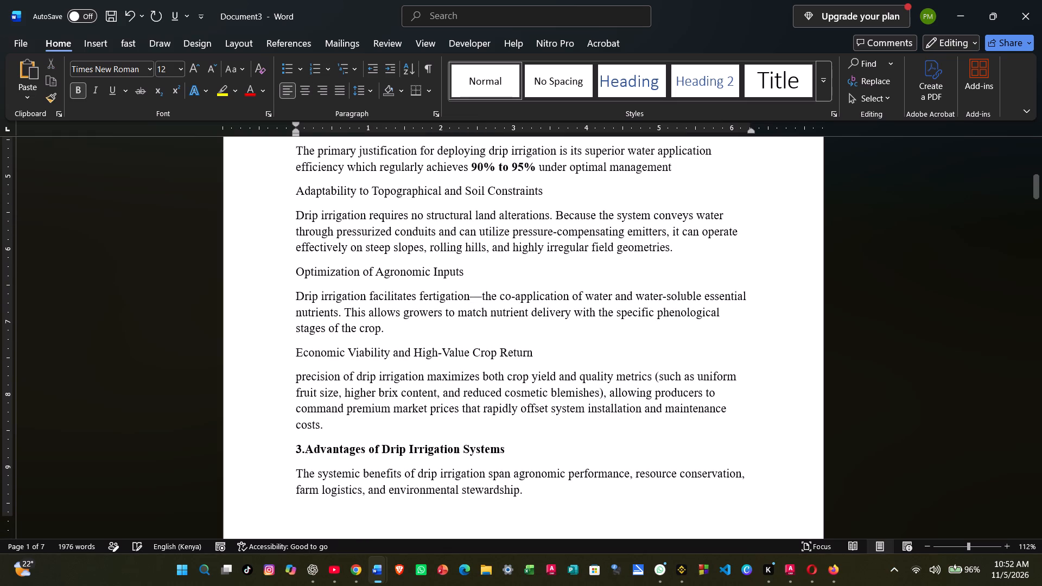
pyautogui.press('BackSpace')
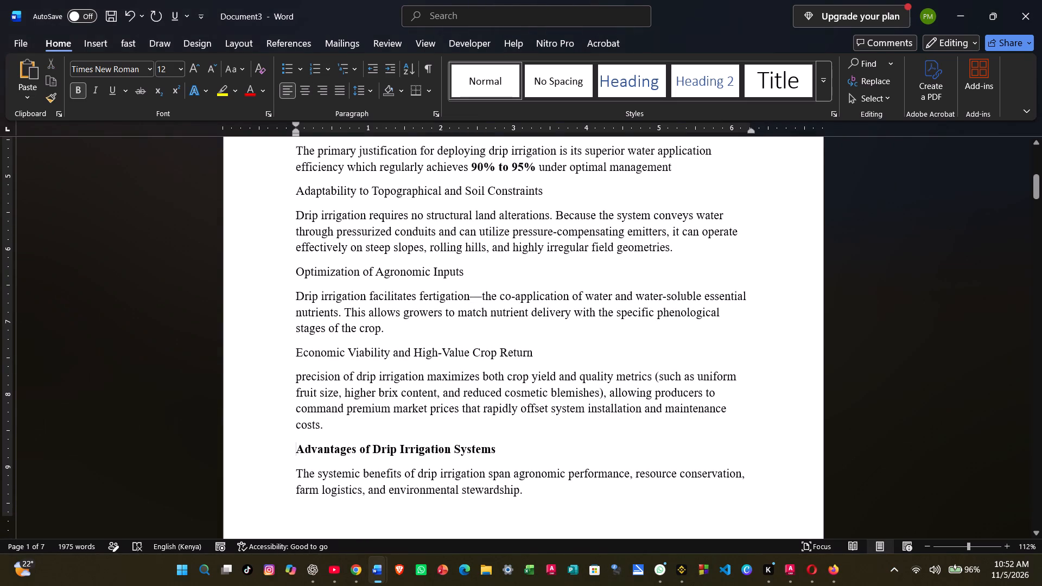
# Remove the bold formatting from the "3.1 Agronomic and Crop Performance Benefits" heading.
pyautogui.scroll(-1, 434, 454)
pyautogui.scroll(-1, 328, 429)
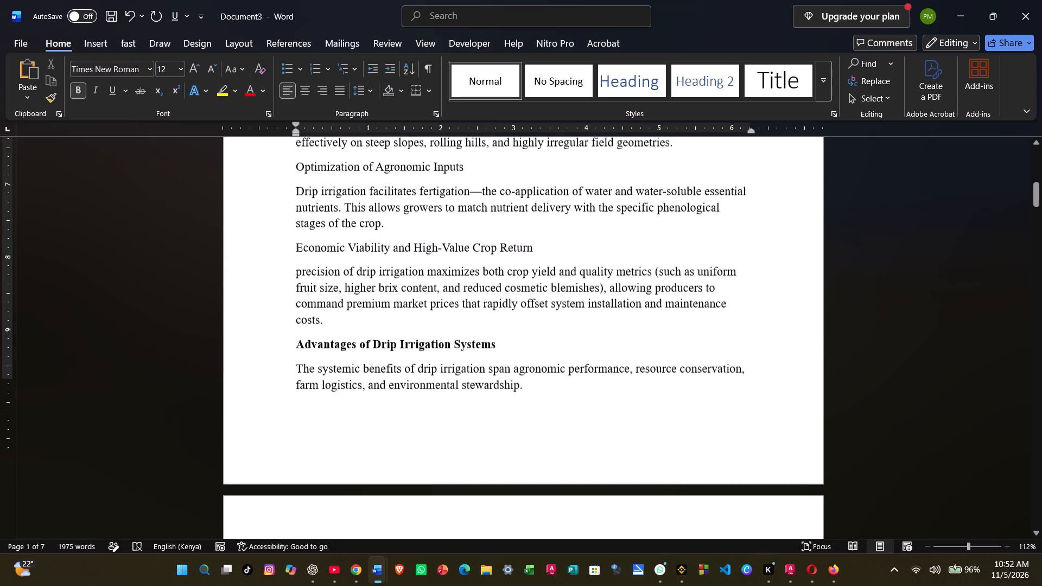
pyautogui.scroll(-3, 328, 429)
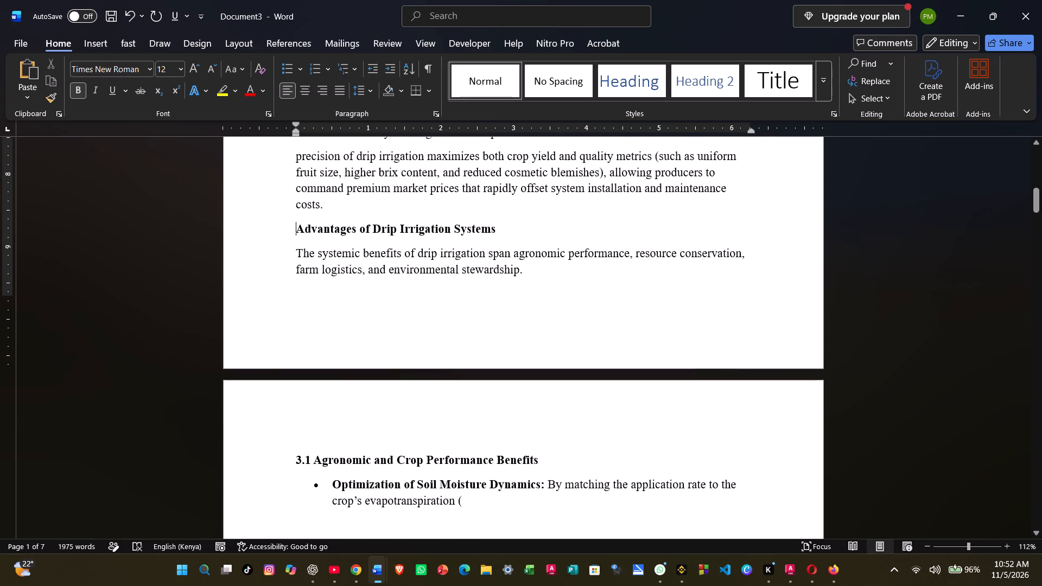
pyautogui.scroll(-1, 341, 346)
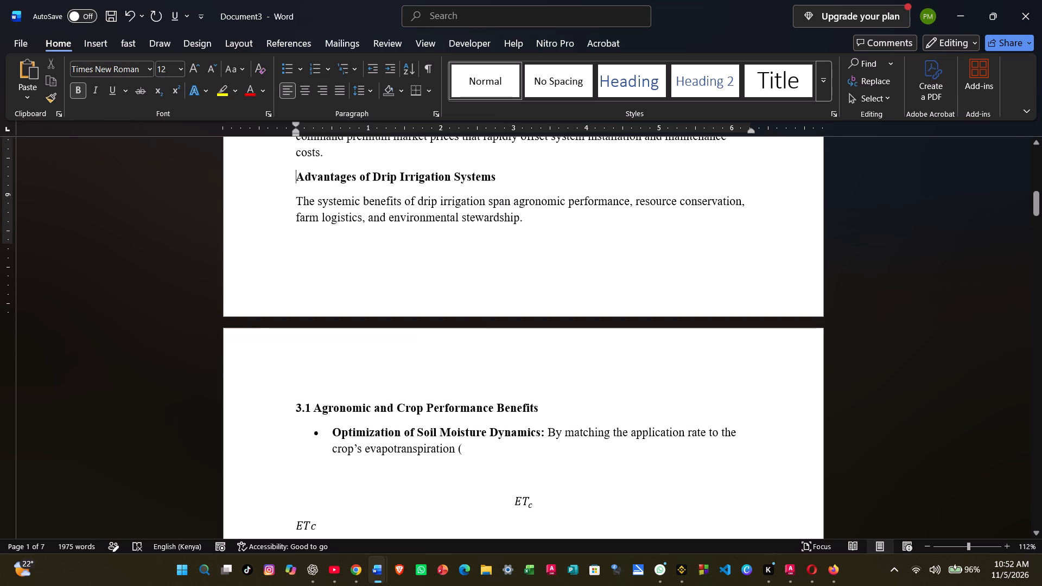
pyautogui.scroll(3, 341, 346)
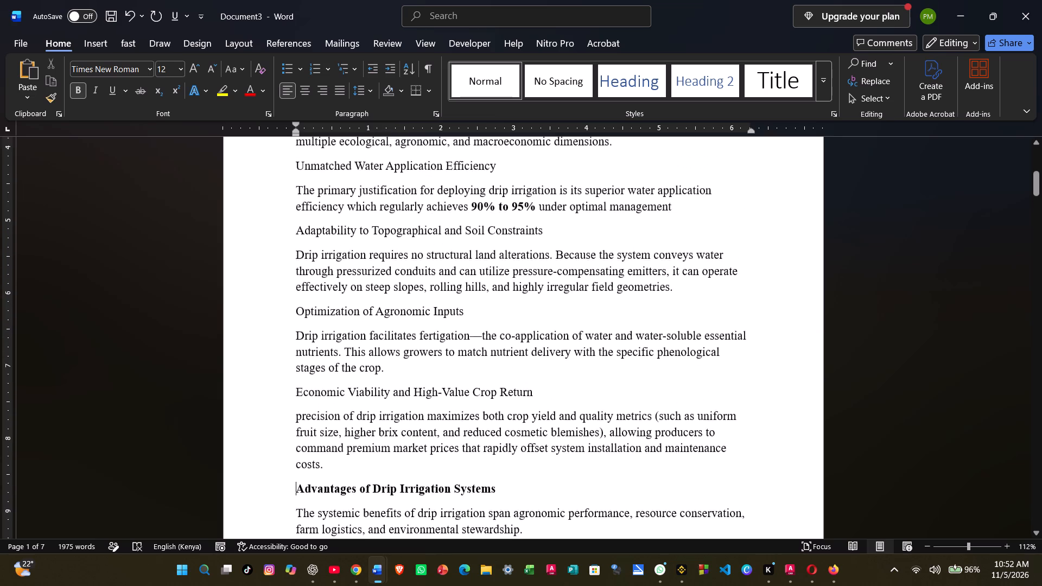
pyautogui.scroll(1, 341, 346)
pyautogui.scroll(-1, 341, 346)
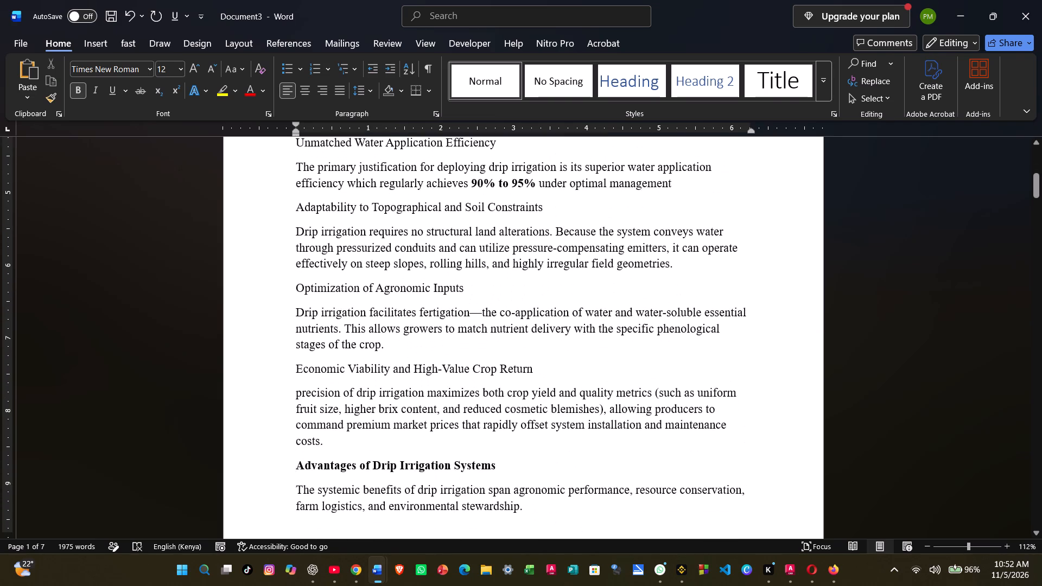
pyautogui.scroll(-1, 341, 346)
pyautogui.scroll(1, 341, 346)
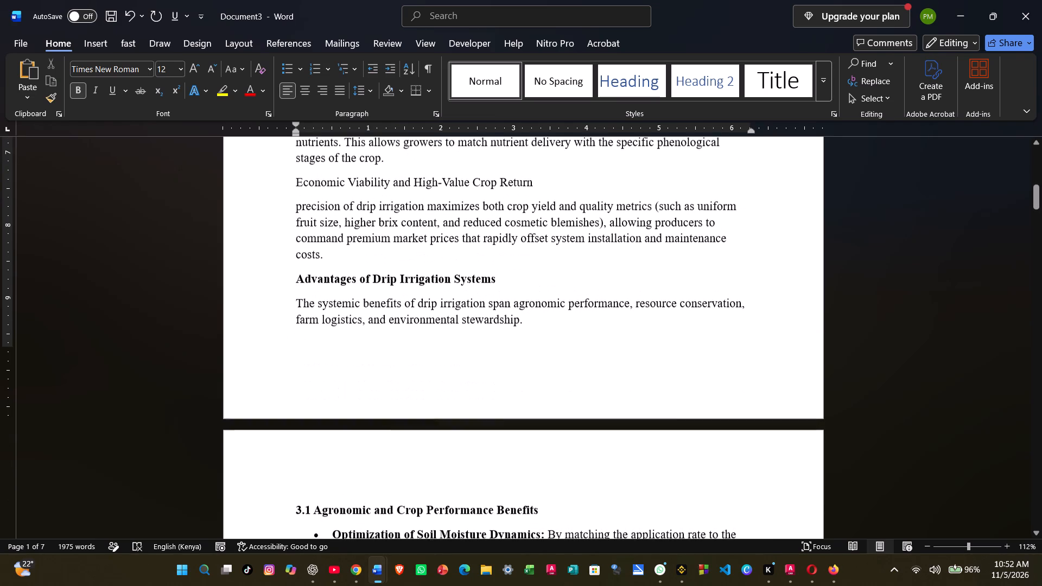
pyautogui.scroll(-1, 341, 346)
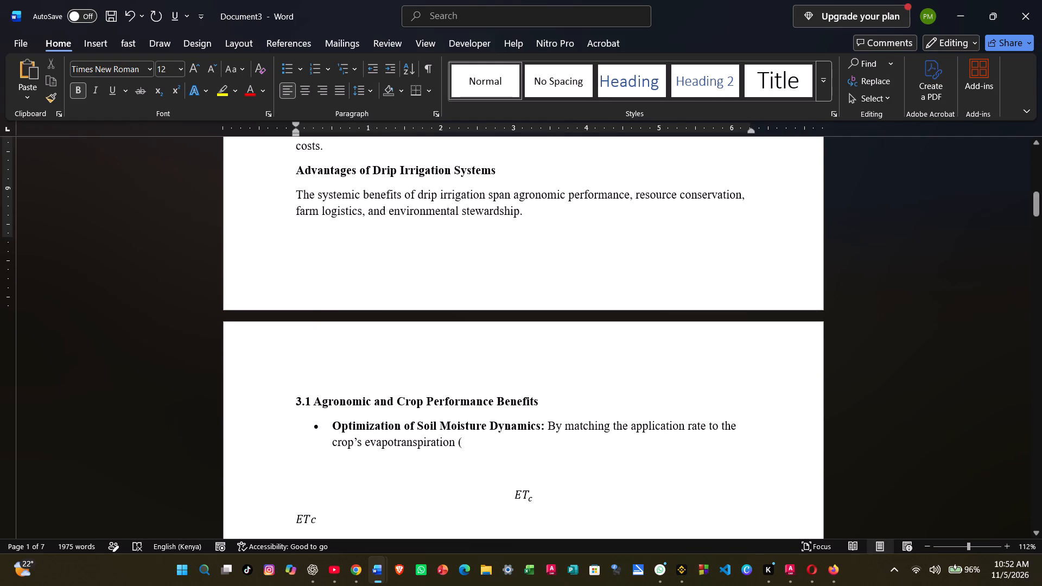
pyautogui.moveTo(295, 406); pyautogui.dragTo(532, 404)
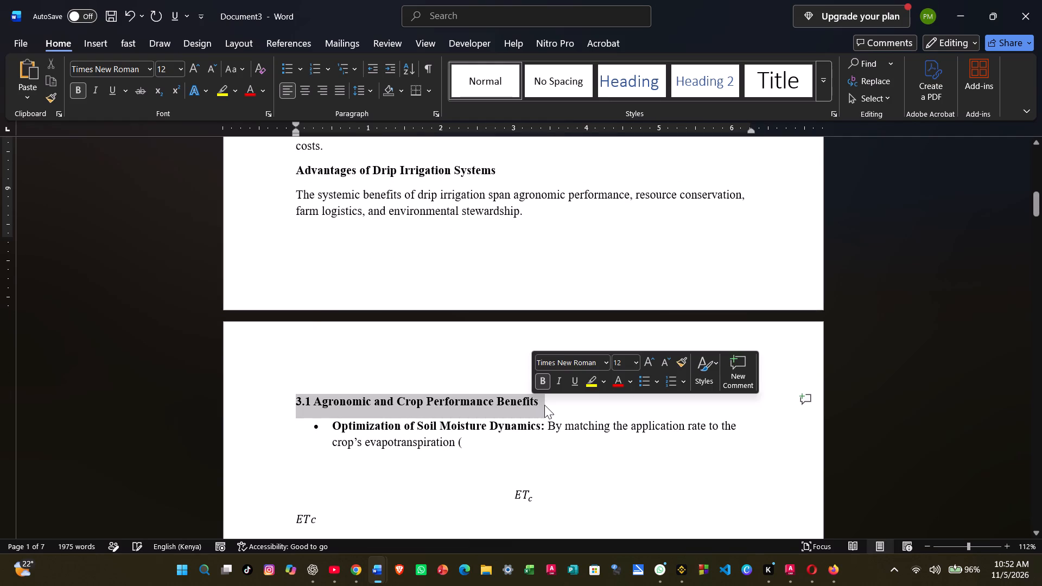
pyautogui.click(541, 383)
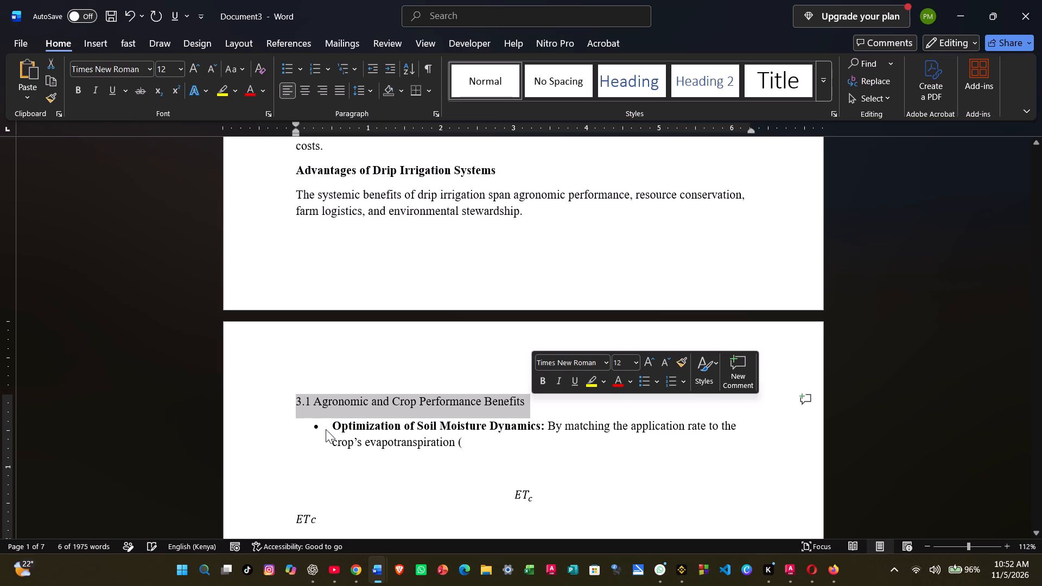
# Replace the number 3.1 in the "Agronomic and Crop Performance Benefits" heading with a lowercase "i," followed by a space.
pyautogui.click(314, 396)
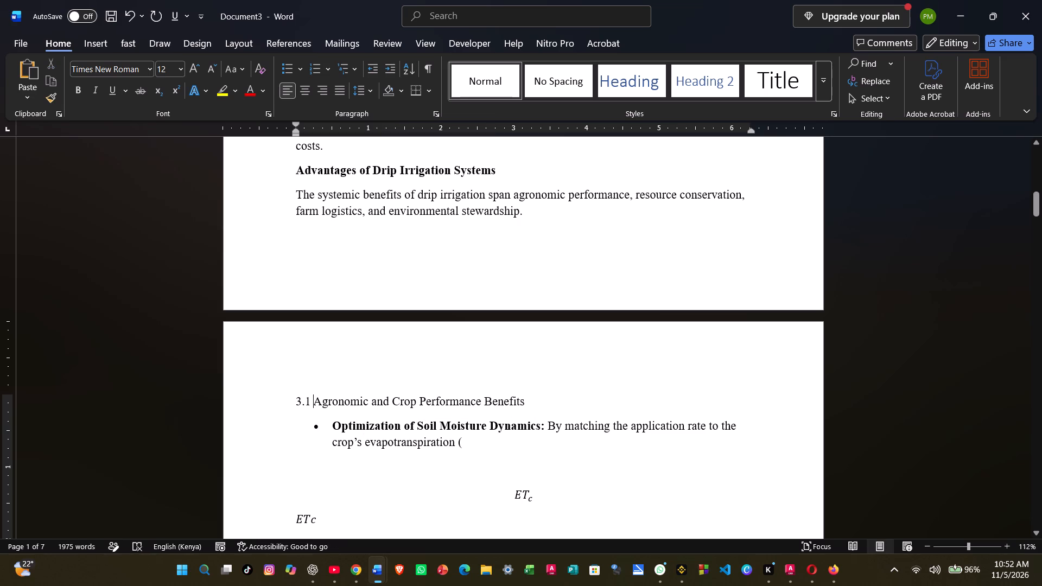
pyautogui.press('BackSpace')
pyautogui.press('BackSpace')
pyautogui.press('BackSpace')
pyautogui.press('BackSpace')
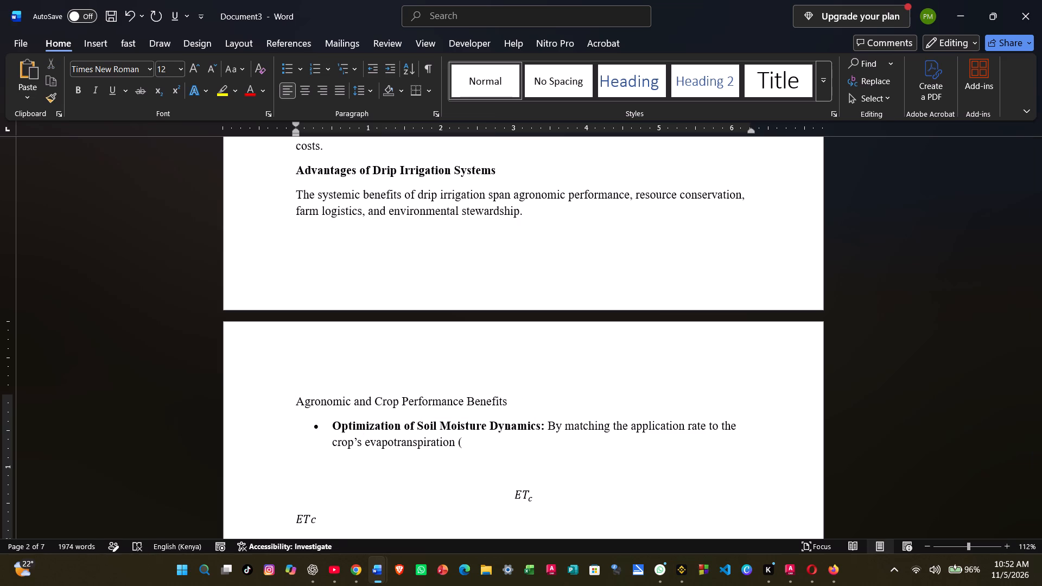
pyautogui.press('i')
pyautogui.press(',')
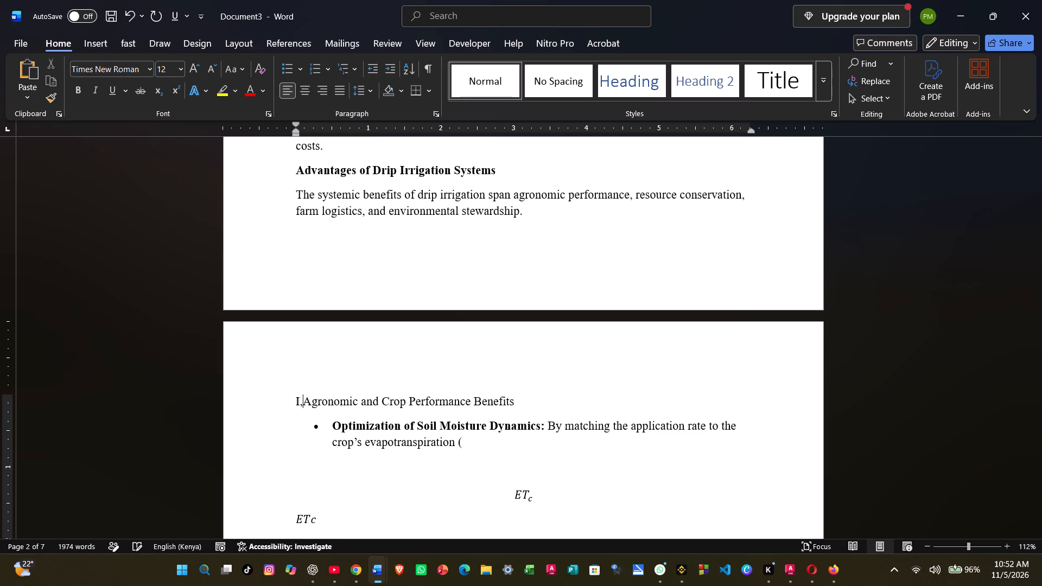
pyautogui.press('BackSpace')
pyautogui.press('BackSpace')
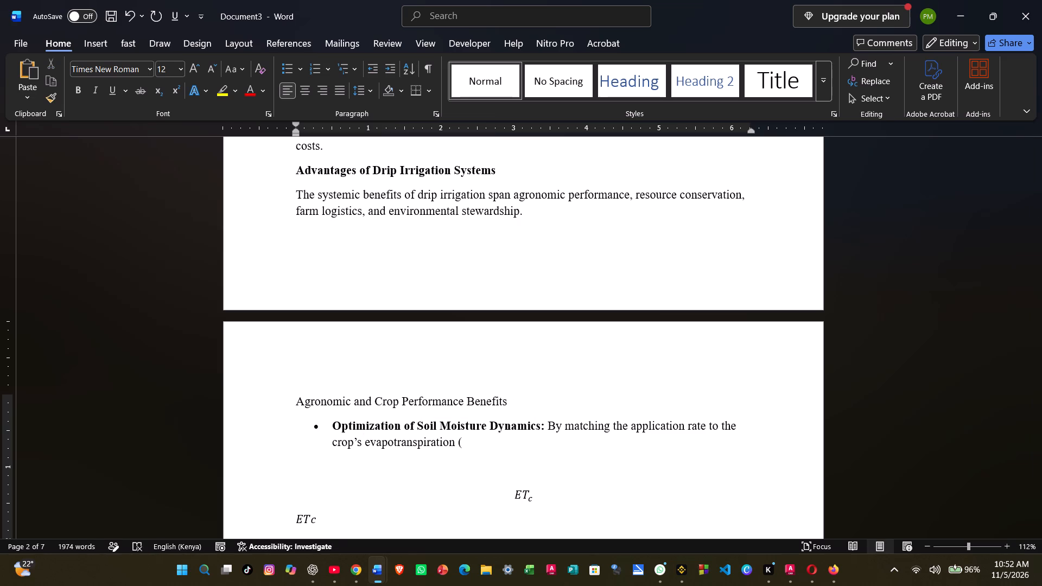
pyautogui.press('i')
pyautogui.write(',')
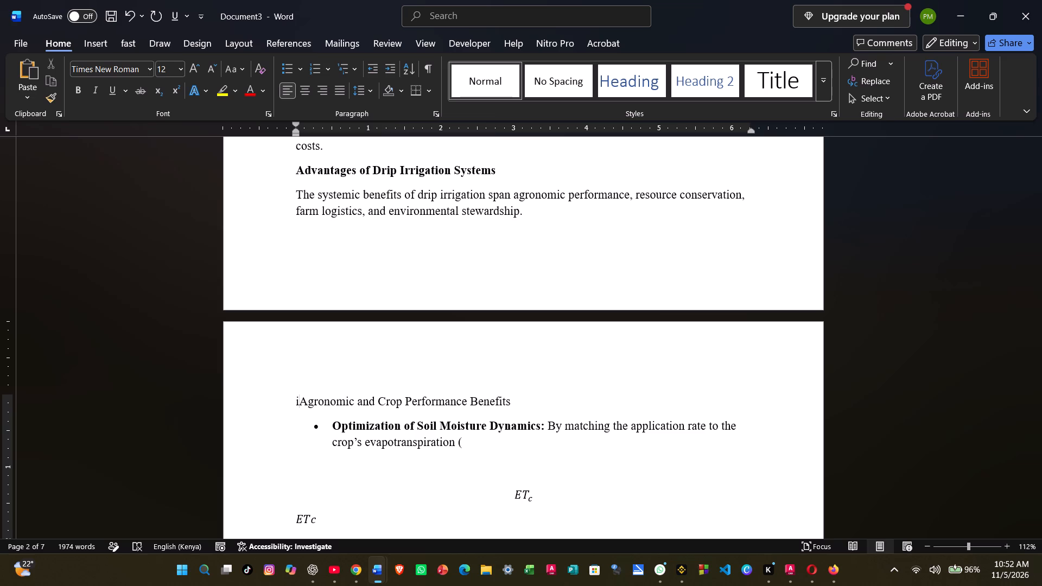
pyautogui.press('space')
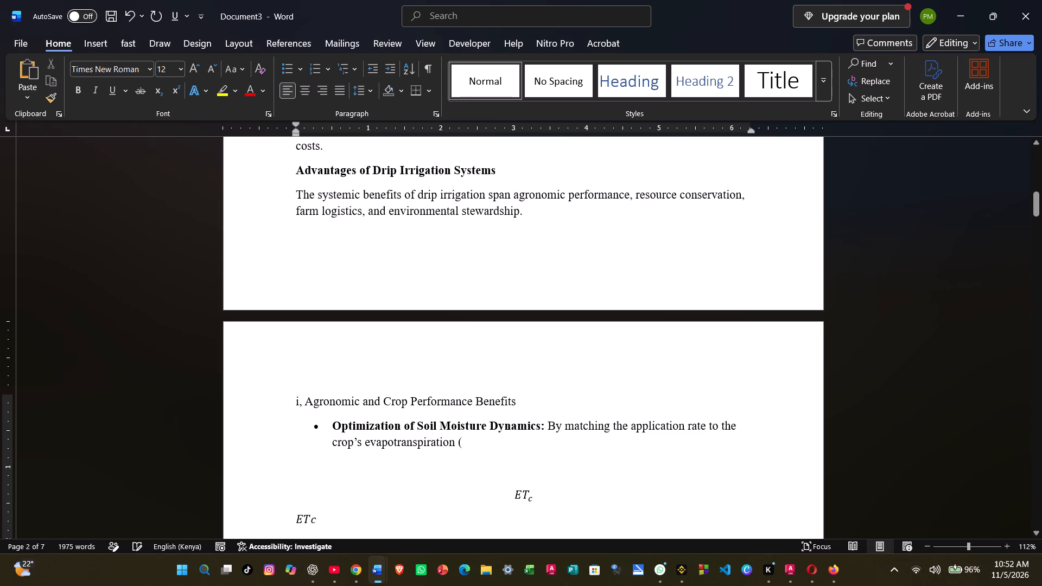
# Remove the bullet and indent from the "Optimization of Soil Moisture Dynamics" item so it starts at the page margin.
pyautogui.scroll(-1, 354, 442)
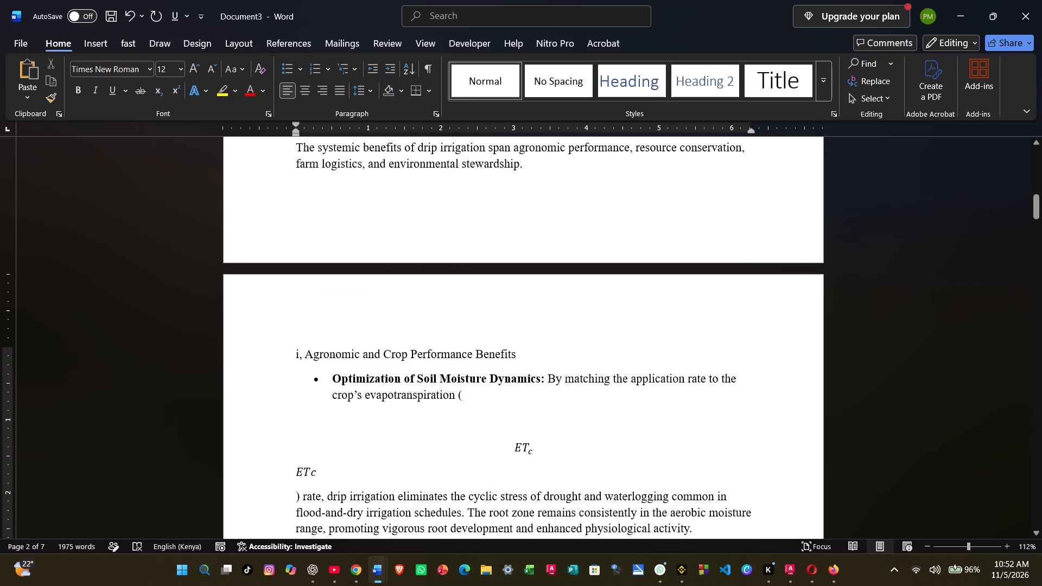
pyautogui.scroll(-1, 353, 393)
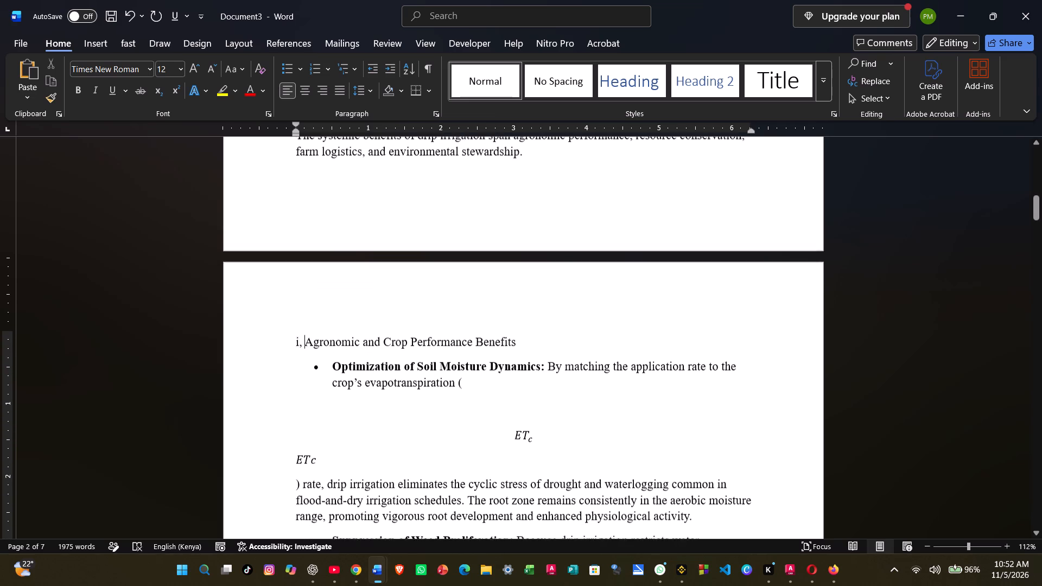
pyautogui.scroll(-2, 353, 393)
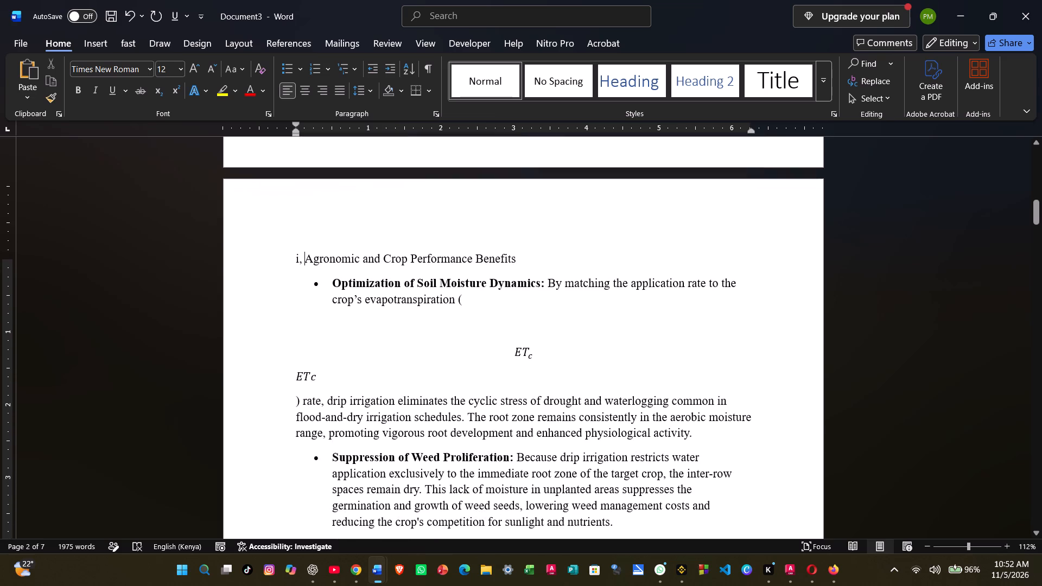
pyautogui.scroll(-2, 353, 393)
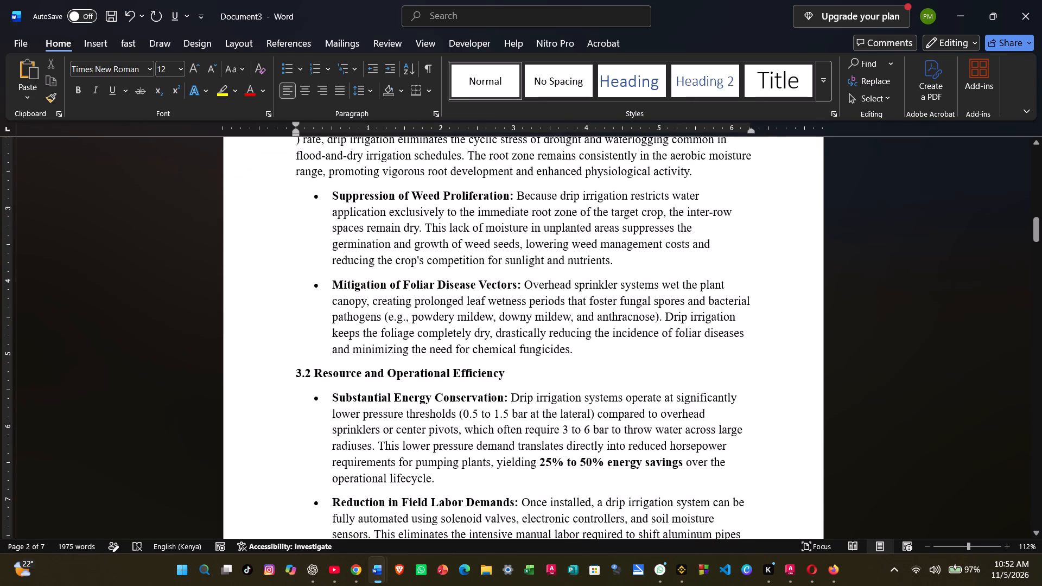
pyautogui.scroll(1, 334, 361)
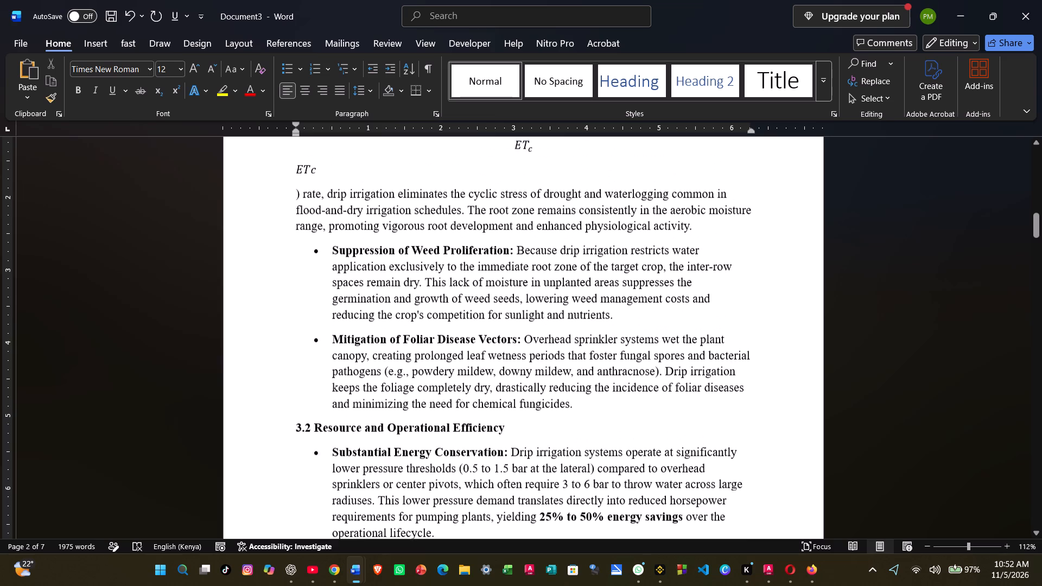
pyautogui.scroll(1, 334, 361)
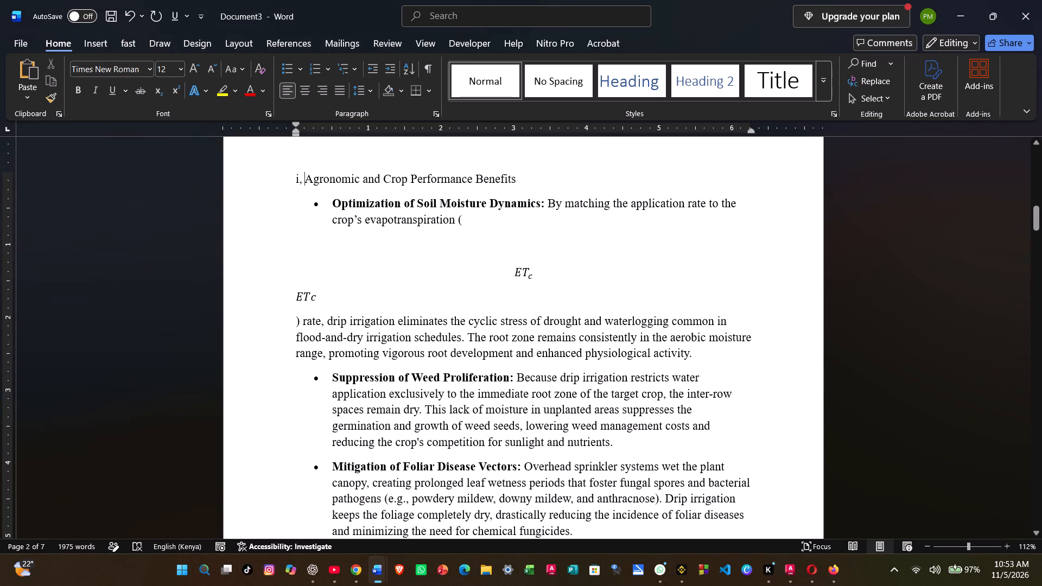
pyautogui.click(331, 206)
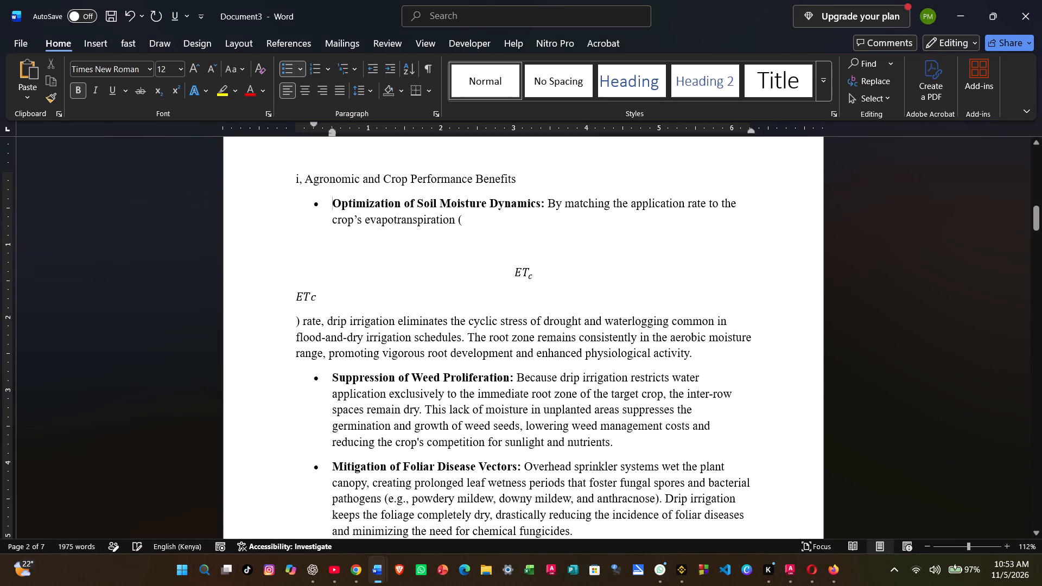
pyautogui.press('BackSpace')
pyautogui.press('BackSpace')
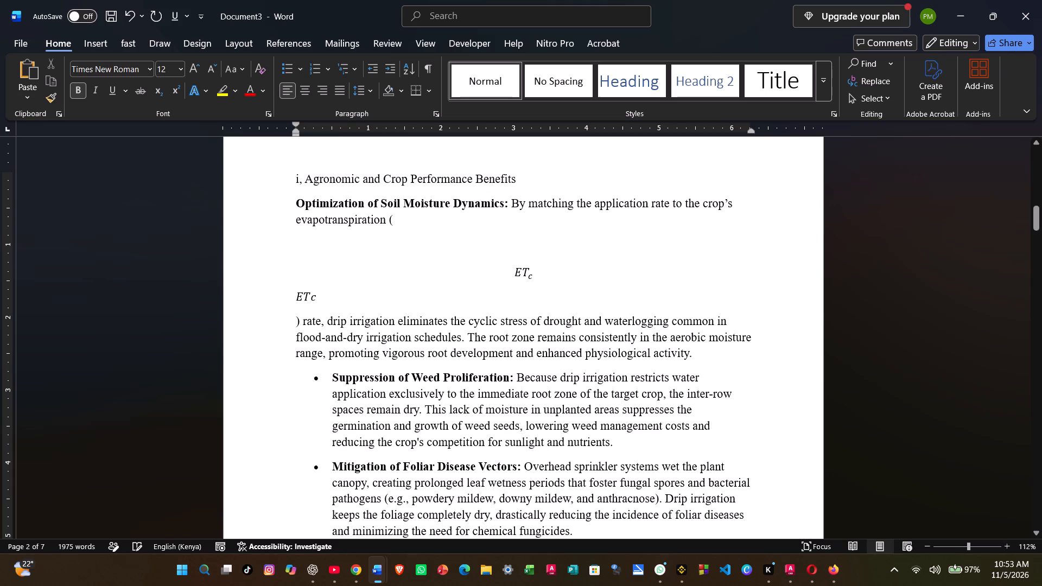
# Remove the bold formatting from the words "Optimization of Soil Moisture Dynamics".
pyautogui.moveTo(298, 205); pyautogui.dragTo(482, 208)
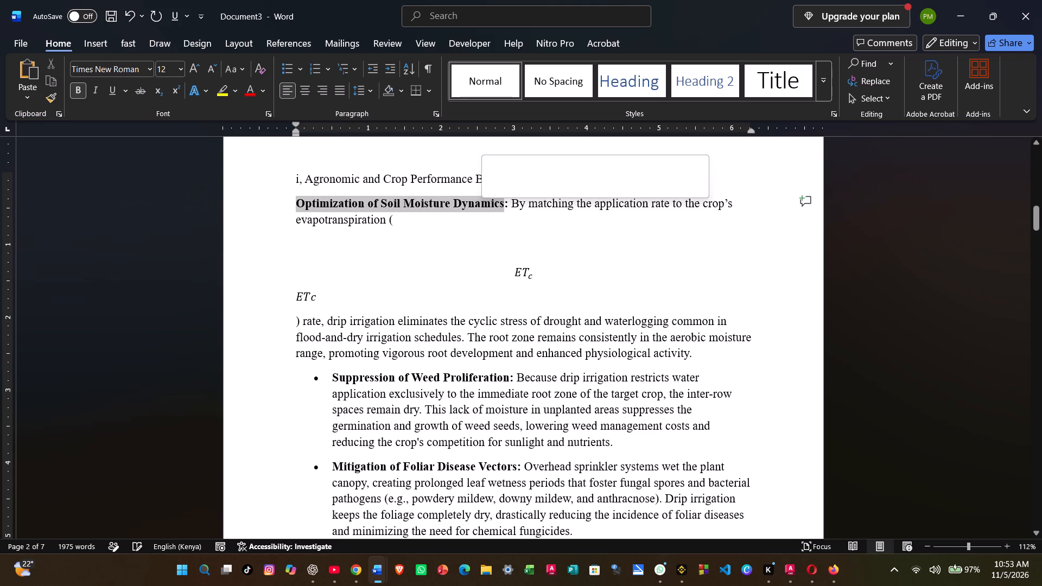
pyautogui.click(495, 187)
pyautogui.click(446, 250)
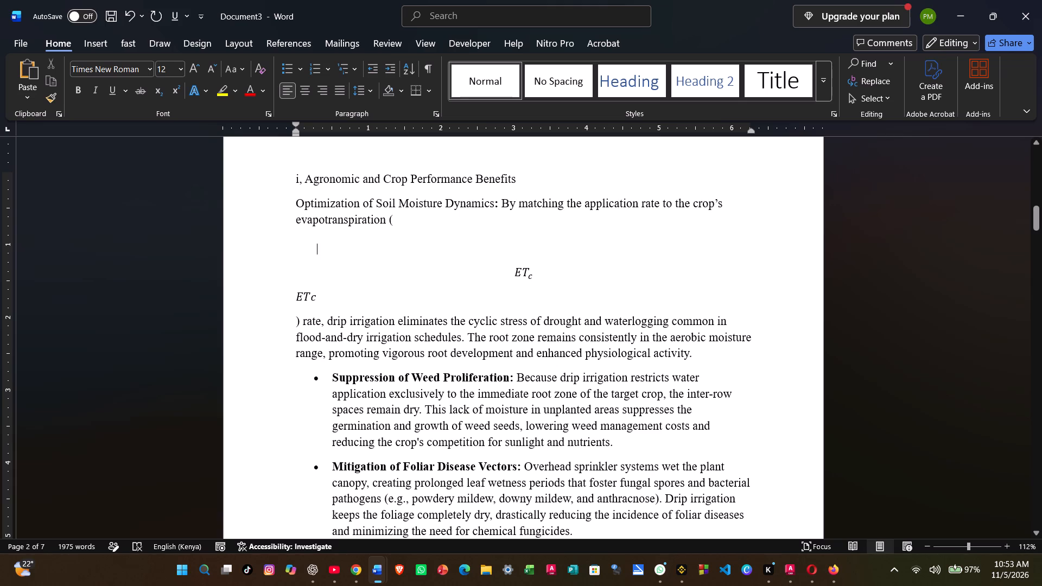
# Delete the sentence from "The root zone remains consistently" through "enhanced physiological activity" after "flood-and-dry irrigation schedules.".
pyautogui.moveTo(467, 343); pyautogui.dragTo(678, 363)
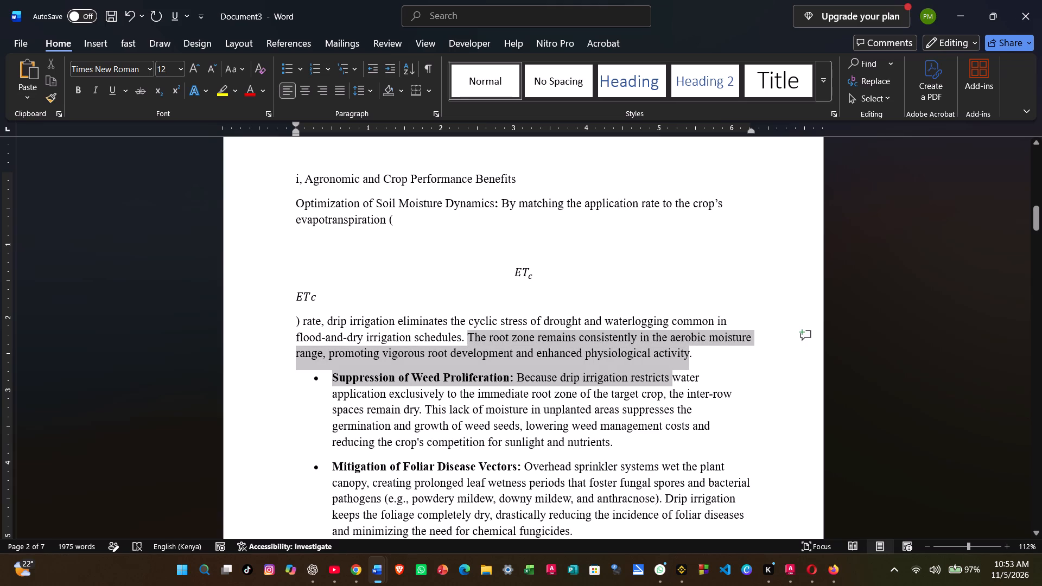
pyautogui.moveTo(678, 363); pyautogui.dragTo(683, 359)
pyautogui.press('BackSpace')
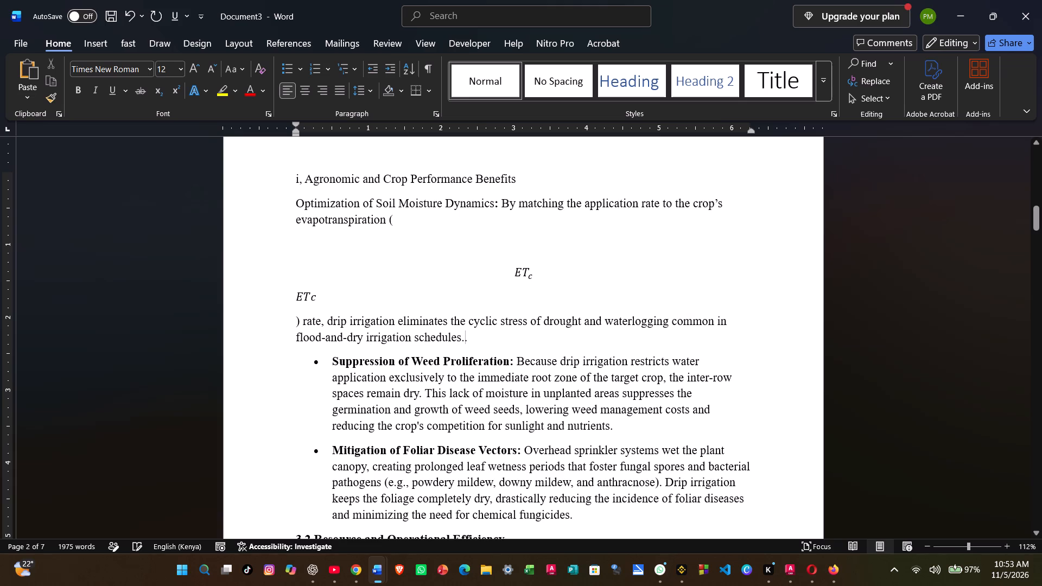
# Delete the parentheses, both ETc equations and the blank lines between "evapotranspiration" and "rate", joining the text into one paragraph.
pyautogui.click(301, 316)
pyautogui.press('BackSpace')
pyautogui.press('BackSpace')
pyautogui.press('BackSpace')
pyautogui.press('BackSpace')
pyautogui.press('BackSpace')
pyautogui.press('BackSpace')
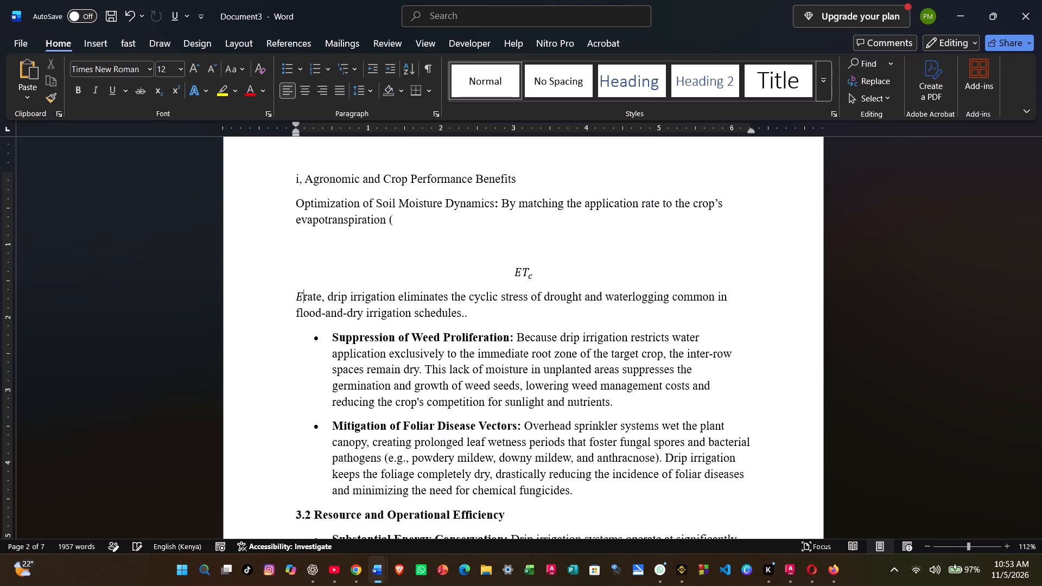
pyautogui.press('BackSpace')
pyautogui.press('BackSpace')
pyautogui.press('BackSpace')
pyautogui.press('BackSpace')
pyautogui.press('BackSpace')
pyautogui.press('BackSpace')
pyautogui.press('BackSpace')
pyautogui.press('BackSpace')
pyautogui.press('BackSpace')
pyautogui.press('BackSpace')
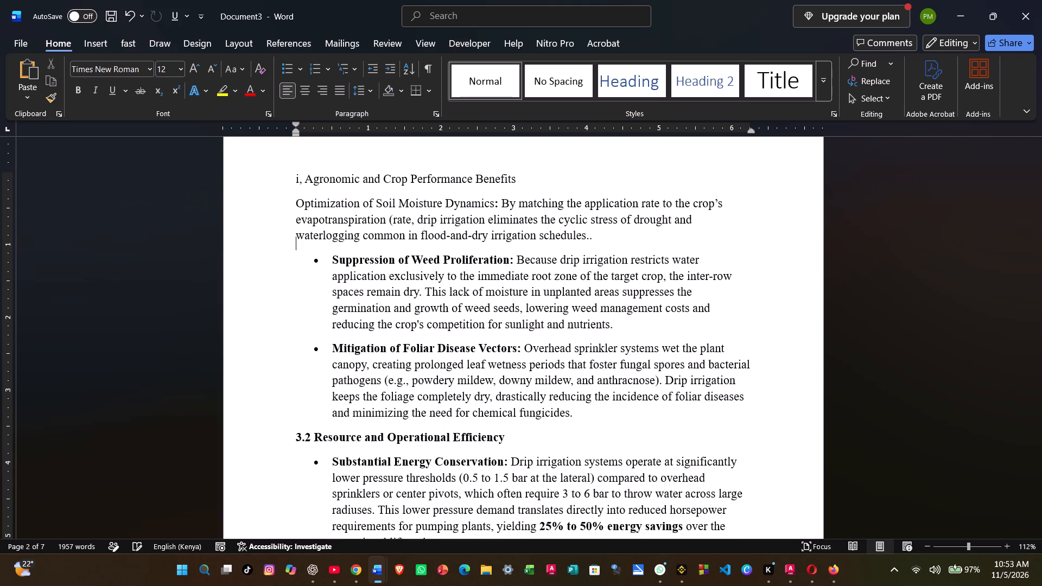
pyautogui.press('BackSpace')
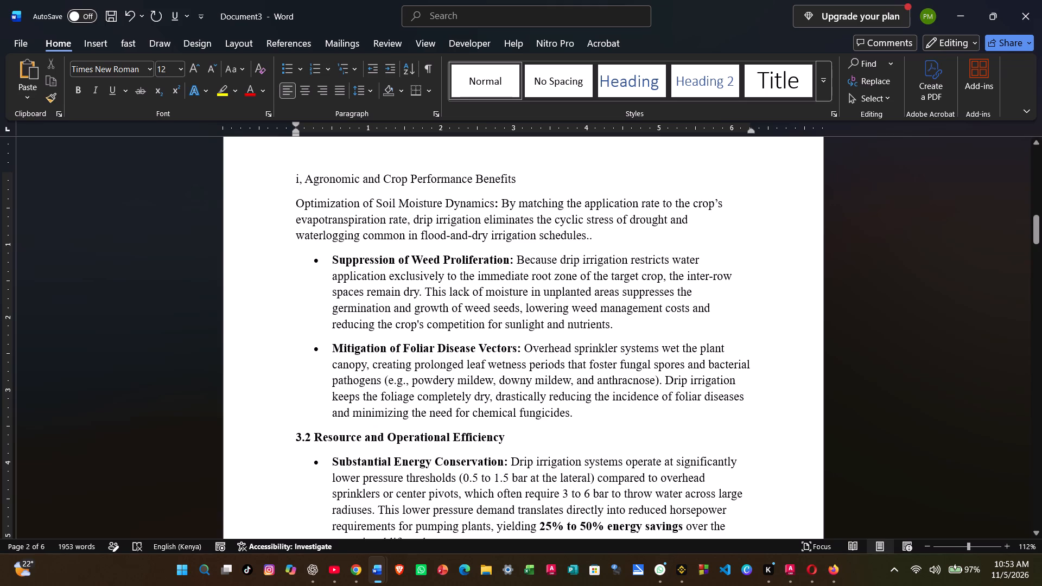
# Delete the "Suppression of Weed Proliferation" and "Mitigation of Foliar Disease Vectors" bullet items entirely.
pyautogui.moveTo(308, 260); pyautogui.dragTo(386, 298)
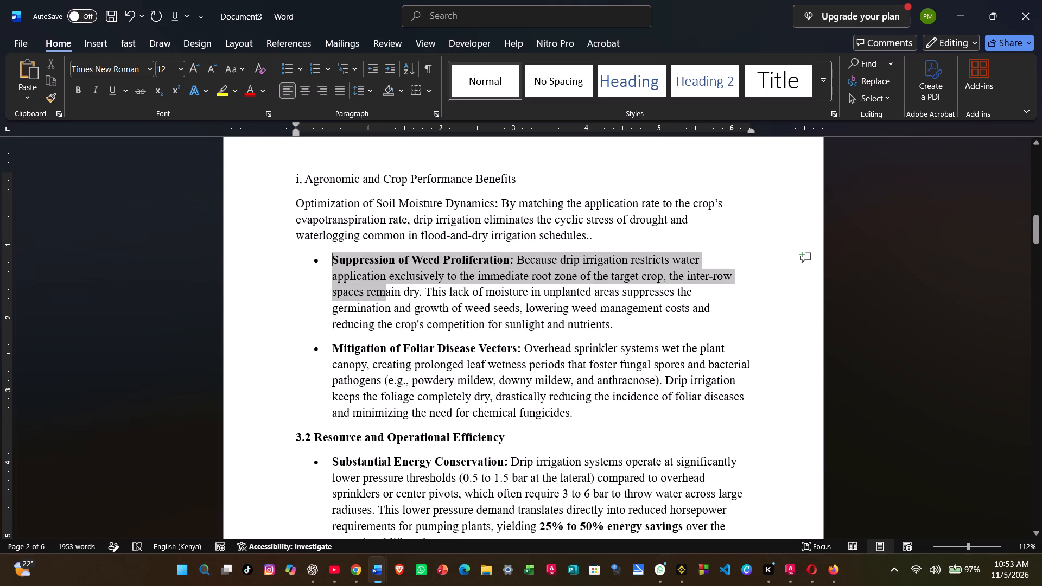
pyautogui.moveTo(386, 298); pyautogui.dragTo(593, 415)
pyautogui.press('BackSpace')
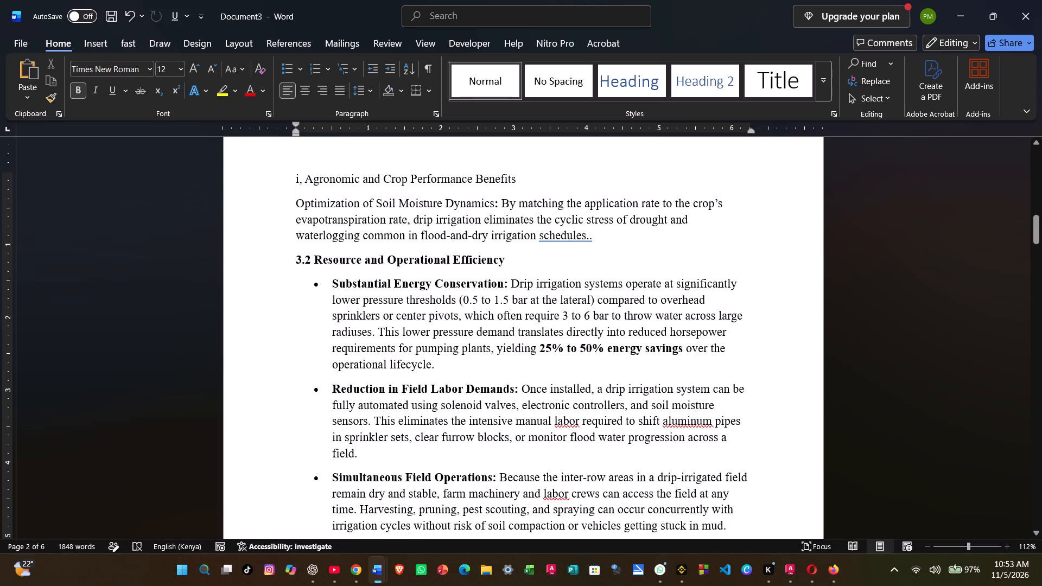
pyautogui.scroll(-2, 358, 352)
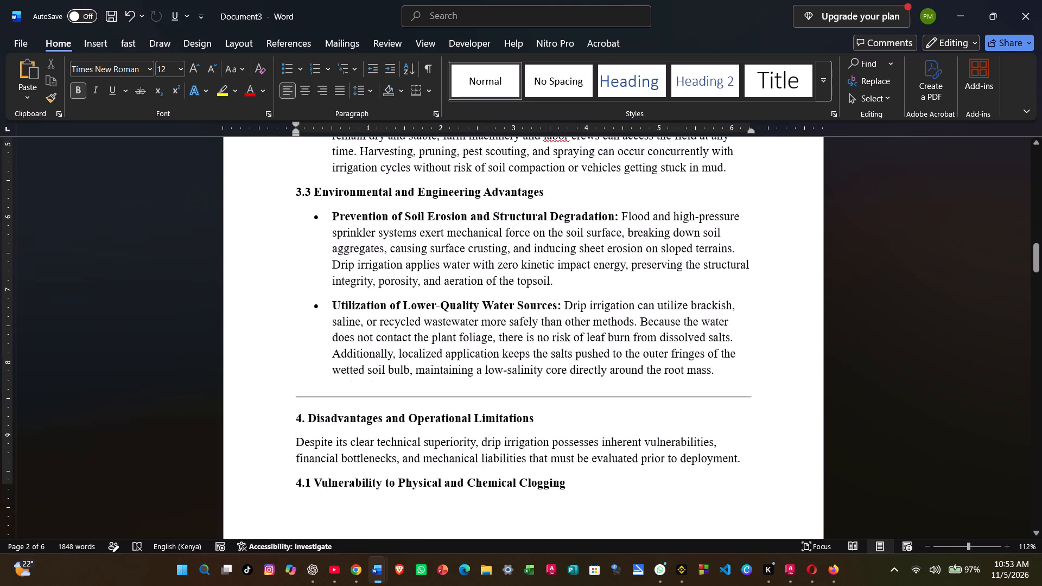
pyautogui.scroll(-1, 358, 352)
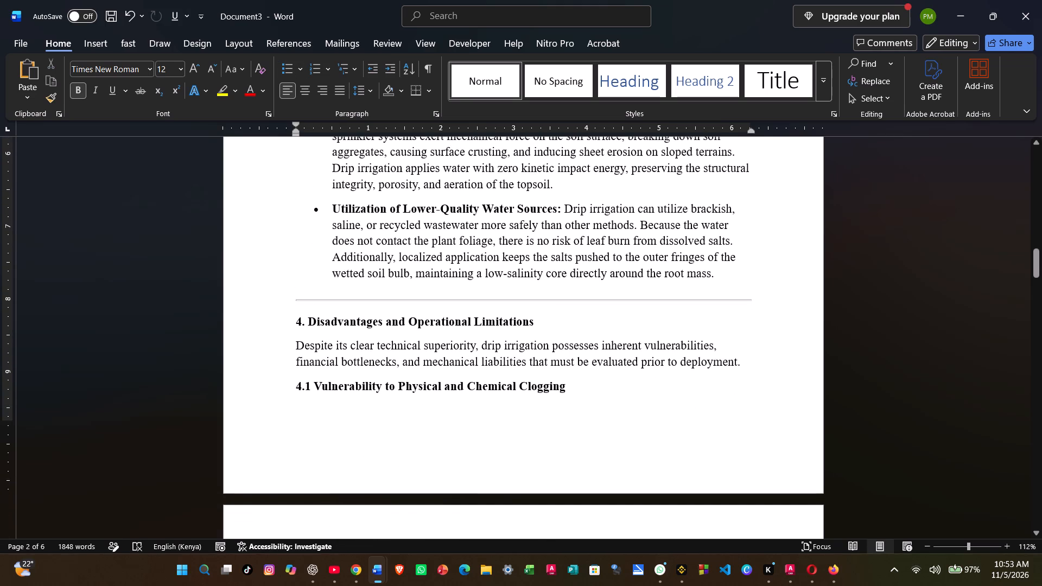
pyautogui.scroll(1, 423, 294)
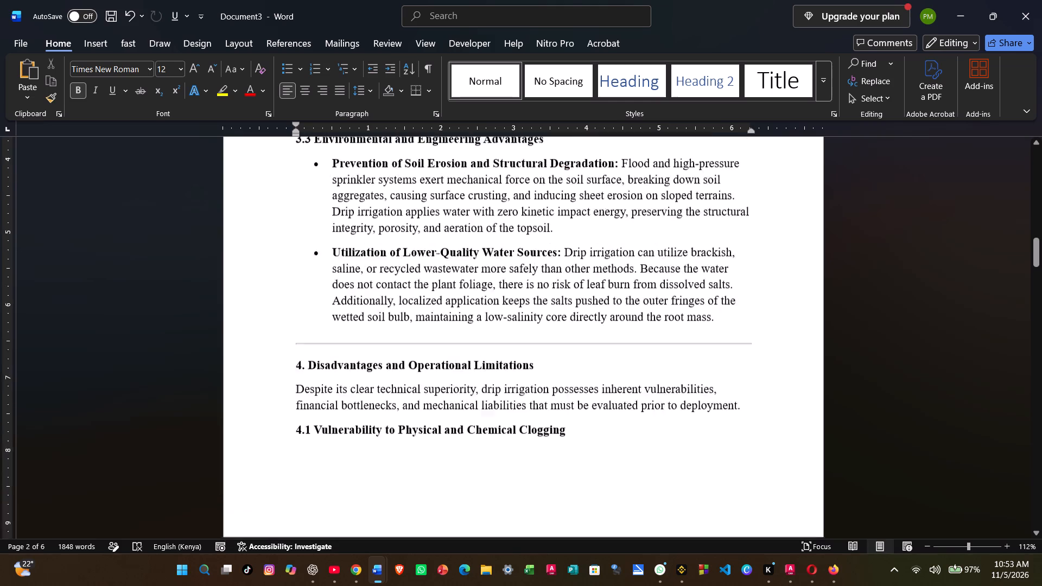
# Replace the number "3.2" of the heading "Resource and Operational Efficiency" with a lowercase "ii," followed by a space.
pyautogui.scroll(3, 423, 294)
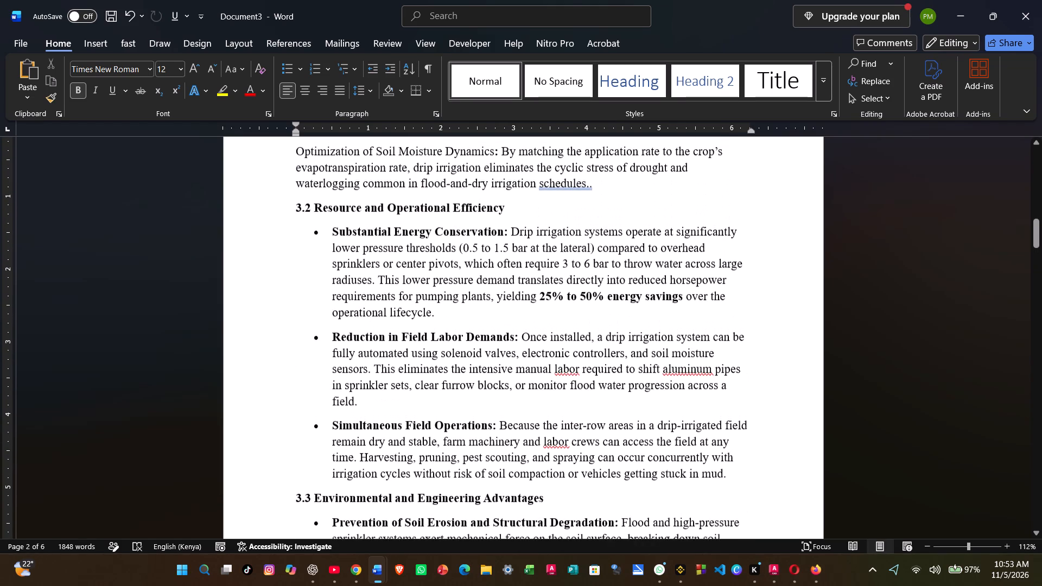
pyautogui.scroll(2, 423, 294)
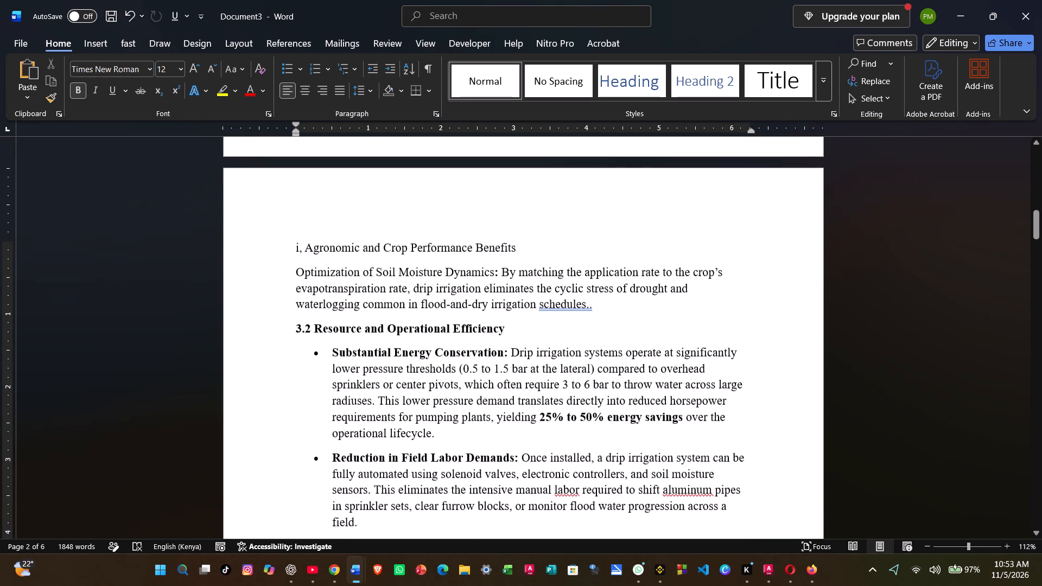
pyautogui.click(314, 329)
pyautogui.press('BackSpace')
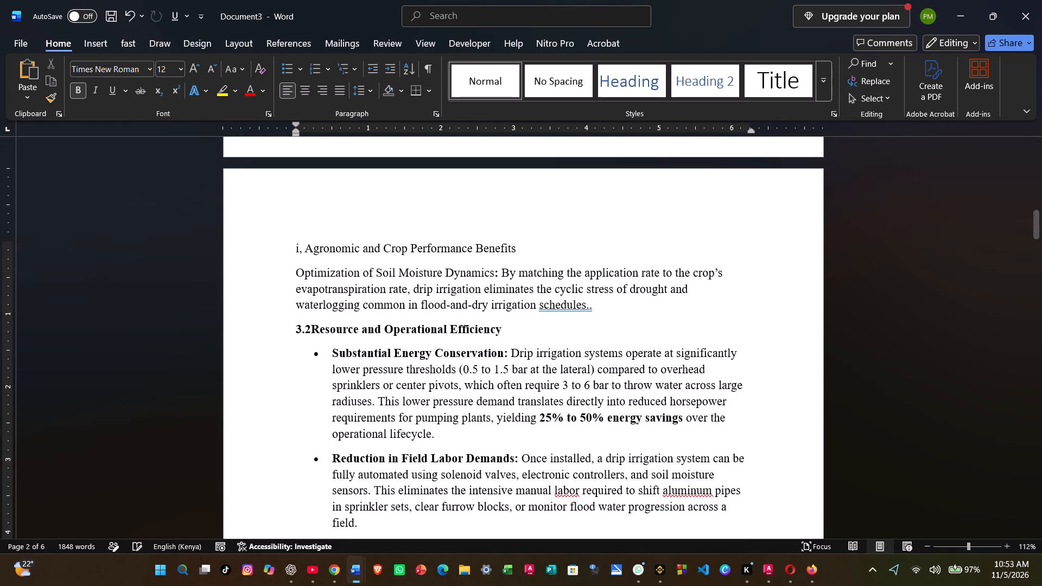
pyautogui.press('BackSpace')
pyautogui.press('BackSpace')
pyautogui.press('BackSpace')
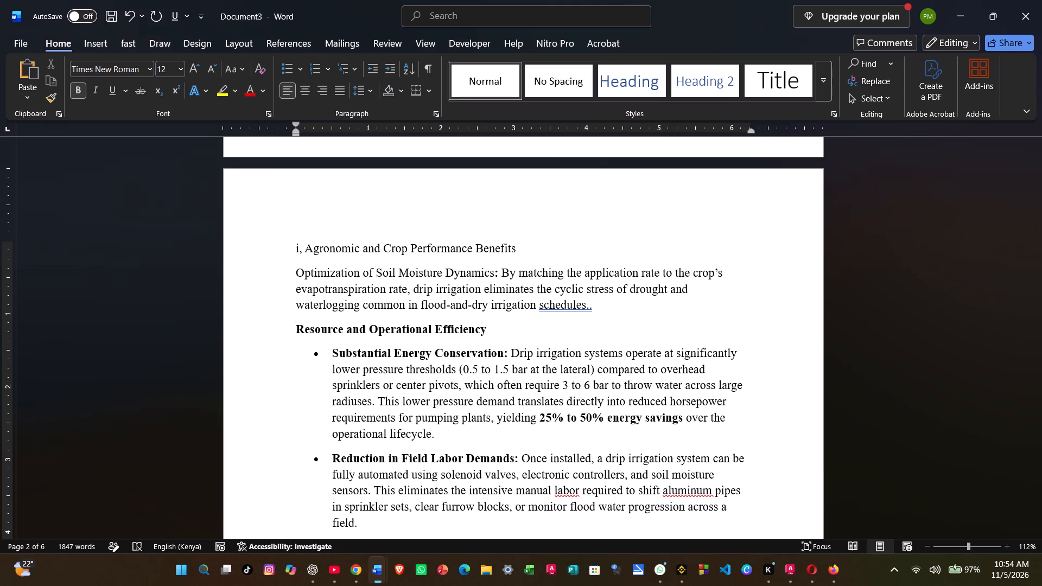
pyautogui.write('ii,')
pyautogui.press('space')
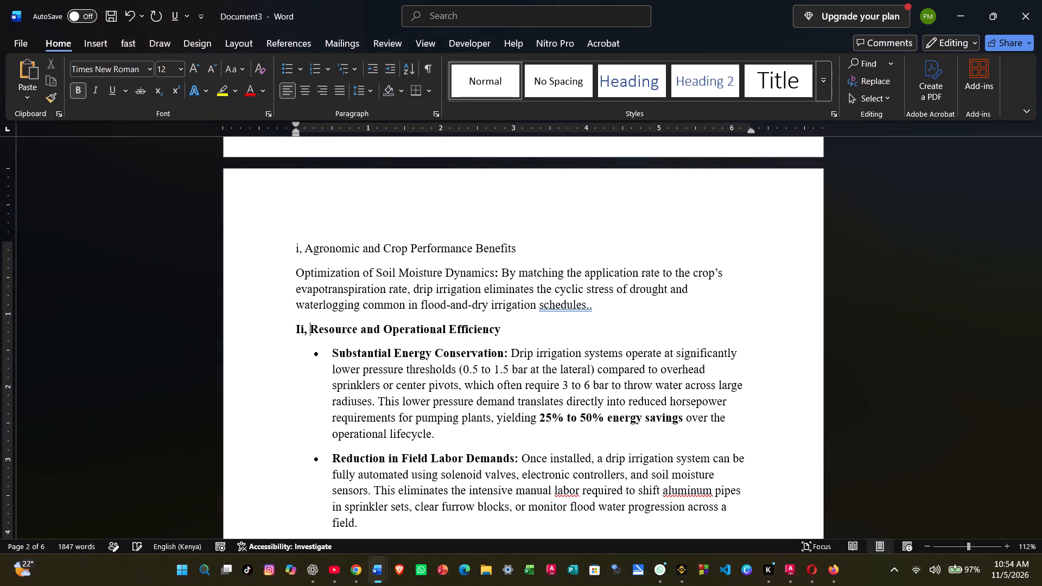
pyautogui.press('BackSpace')
pyautogui.press('BackSpace')
pyautogui.press('BackSpace')
pyautogui.press('BackSpace')
pyautogui.write('ii')
pyautogui.write(',')
pyautogui.press('space')
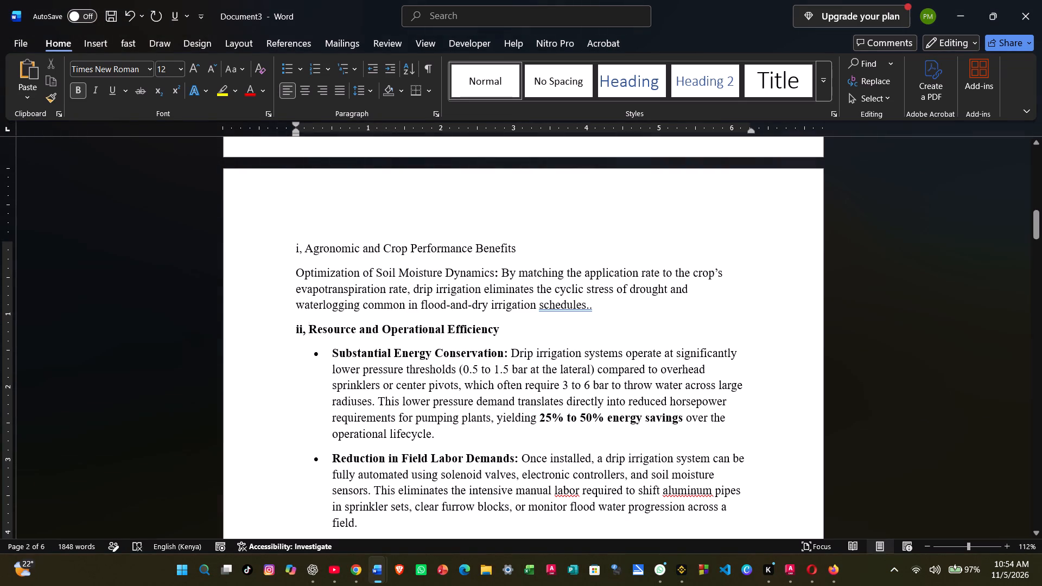
# Remove the bold formatting from the heading "ii, Resource and Operational Efficiency".
pyautogui.moveTo(288, 329); pyautogui.dragTo(494, 334)
pyautogui.click(505, 311)
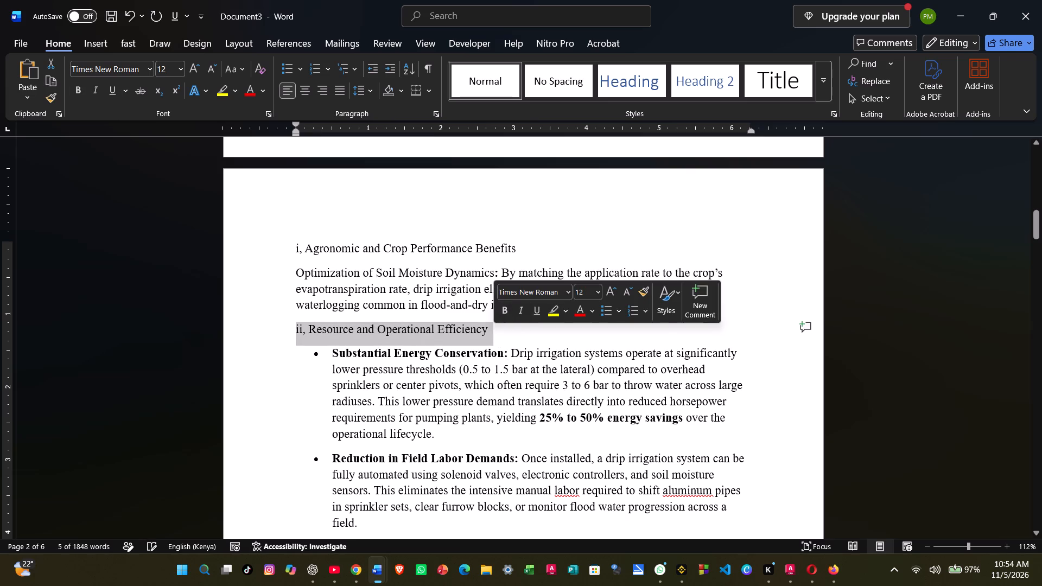
pyautogui.click(492, 376)
# Delete the label "Substantial Energy Conservation:" and its bullet, leaving the text as a plain unindented paragraph starting "Drip irrigation systems operate".
pyautogui.click(511, 355)
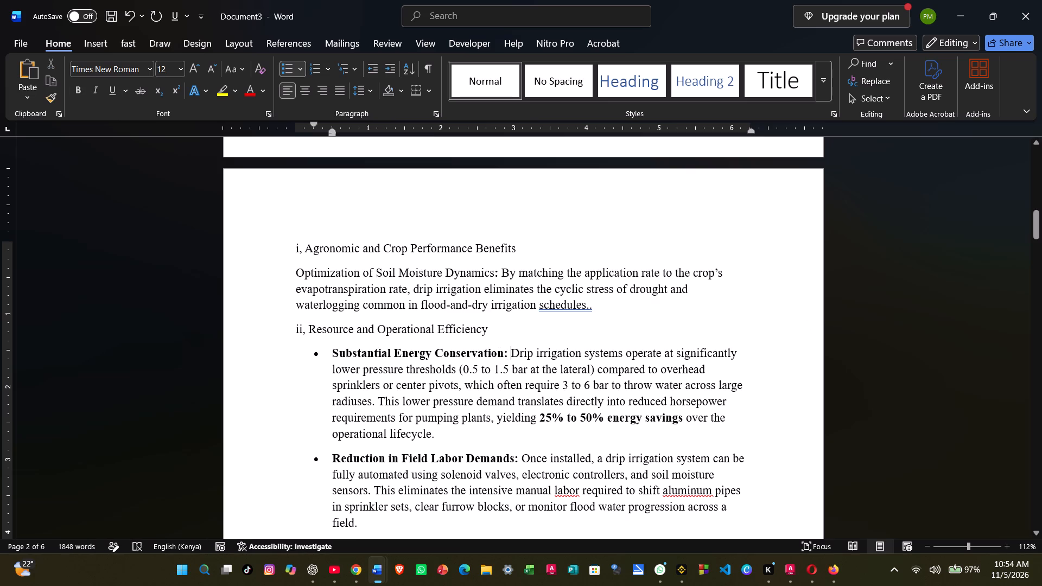
pyautogui.press('BackSpace')
pyautogui.press('BackSpace')
pyautogui.press('BackSpace')
pyautogui.press('BackSpace')
pyautogui.press('BackSpace')
pyautogui.press('BackSpace')
pyautogui.press('BackSpace')
pyautogui.press('BackSpace')
pyautogui.press('BackSpace')
pyautogui.press('BackSpace')
pyautogui.press('BackSpace')
pyautogui.press('BackSpace')
pyautogui.press('BackSpace')
pyautogui.press('BackSpace')
pyautogui.press('BackSpace')
pyautogui.press('BackSpace')
pyautogui.press('BackSpace')
pyautogui.press('BackSpace')
pyautogui.press('BackSpace')
pyautogui.press('BackSpace')
pyautogui.press('BackSpace')
pyautogui.press('BackSpace')
pyautogui.press('BackSpace')
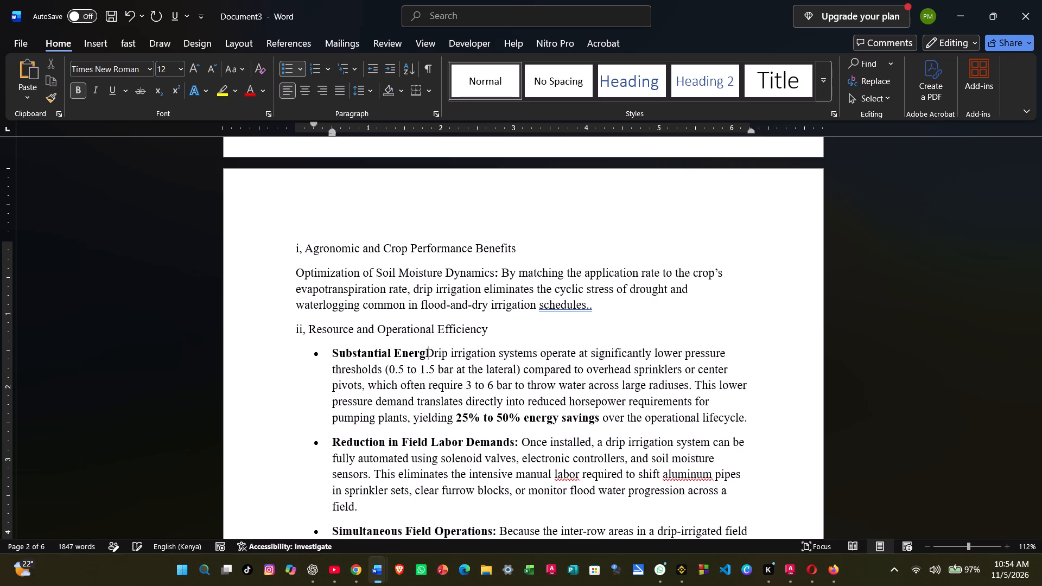
pyautogui.press('BackSpace')
pyautogui.press('BackSpace')
pyautogui.press('BackSpace')
pyautogui.press('BackSpace')
pyautogui.press('BackSpace')
pyautogui.press('BackSpace')
pyautogui.press('BackSpace')
pyautogui.press('BackSpace')
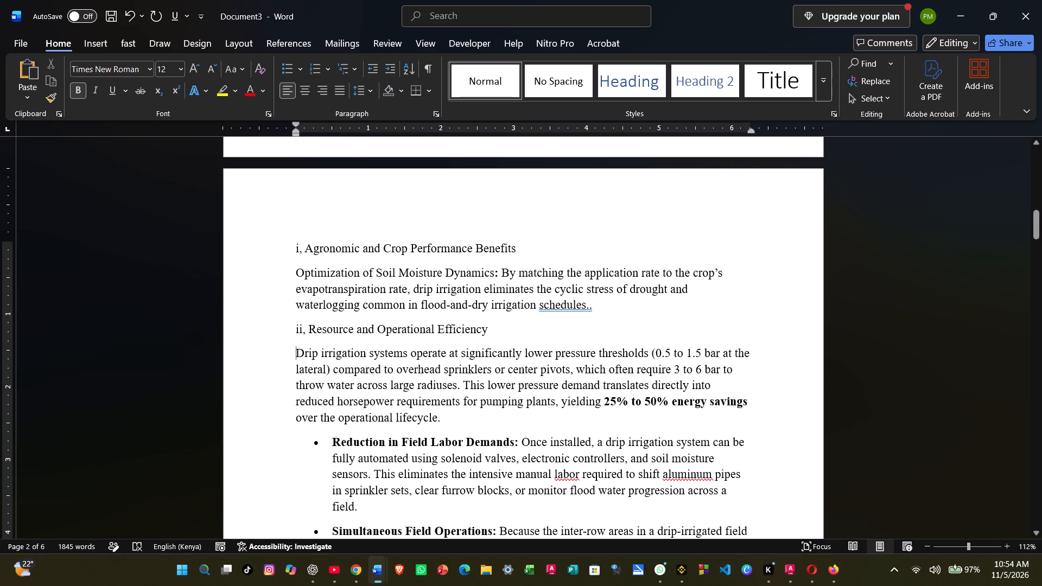
# Delete the parenthetical "(0.5 to 1.5 bar at the lateral)" after "significantly lower pressure thresholds".
pyautogui.click(327, 373)
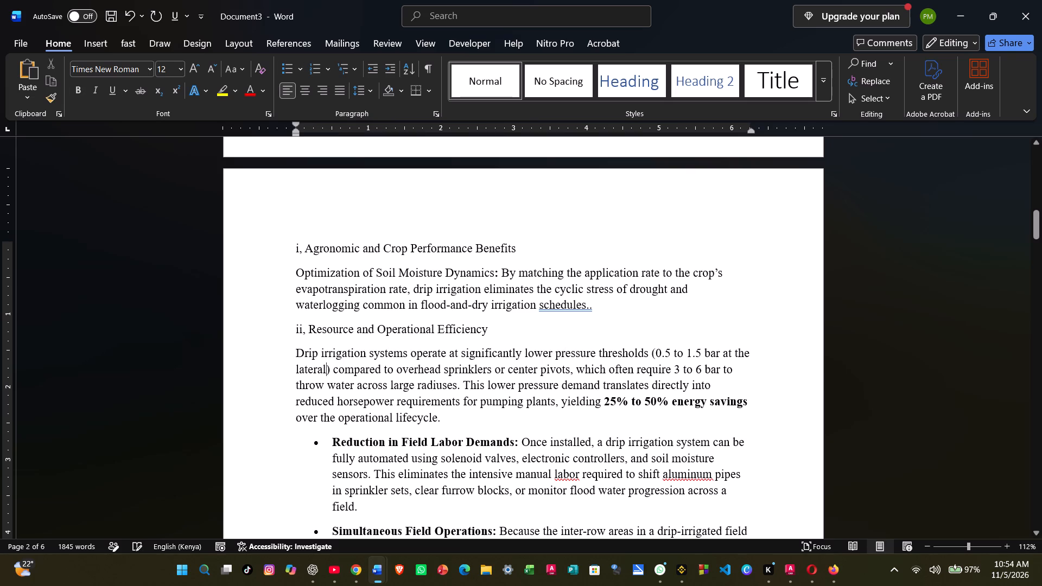
pyautogui.click(330, 373)
pyautogui.press('BackSpace')
pyautogui.press('BackSpace')
pyautogui.press('BackSpace')
pyautogui.press('BackSpace')
pyautogui.press('BackSpace')
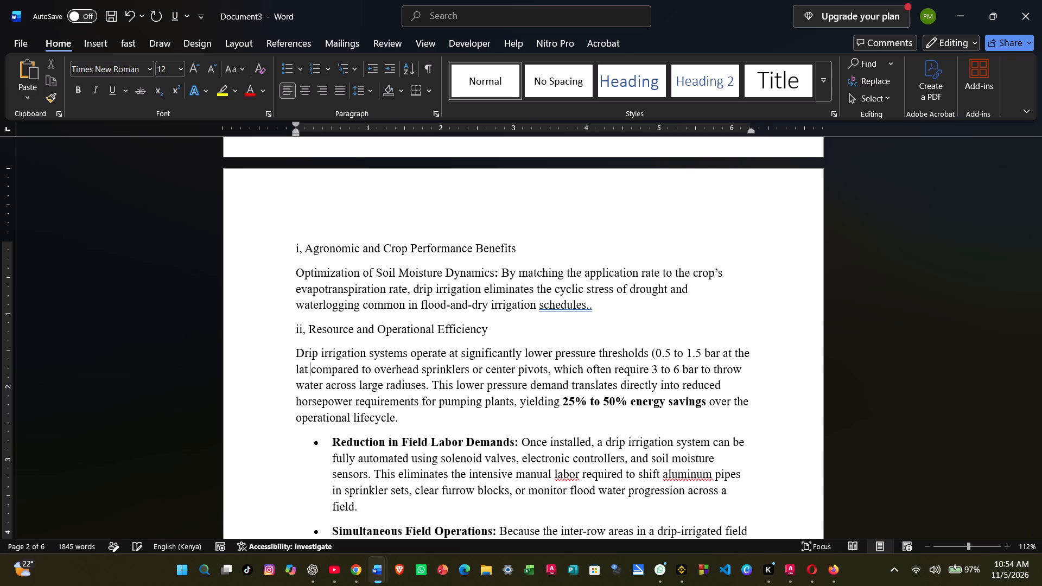
pyautogui.press('BackSpace')
pyautogui.press('BackSpace')
pyautogui.press('BackSpace')
pyautogui.press('BackSpace')
pyautogui.press('BackSpace')
pyautogui.press('BackSpace')
pyautogui.press('BackSpace')
pyautogui.press('BackSpace')
pyautogui.press('BackSpace')
pyautogui.press('BackSpace')
pyautogui.press('BackSpace')
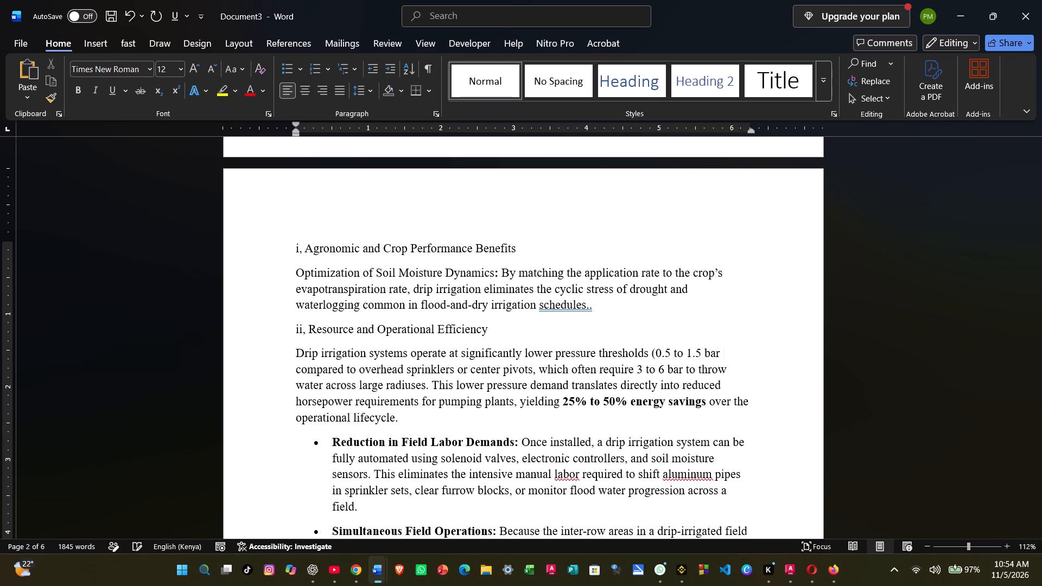
pyautogui.press('BackSpace')
pyautogui.press('BackSpace')
pyautogui.press('BackSpace')
pyautogui.press('BackSpace')
pyautogui.press('BackSpace')
pyautogui.press('BackSpace')
pyautogui.press('BackSpace')
pyautogui.press('BackSpace')
pyautogui.press('BackSpace')
pyautogui.press('BackSpace')
pyautogui.press('BackSpace')
pyautogui.press('BackSpace')
pyautogui.press('BackSpace')
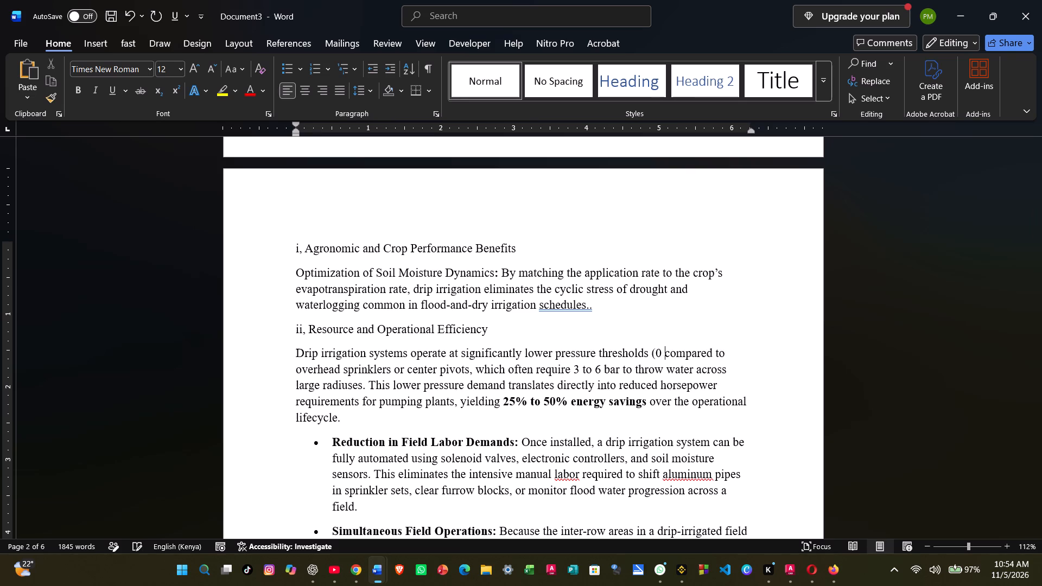
pyautogui.press('BackSpace')
pyautogui.press('BackSpace')
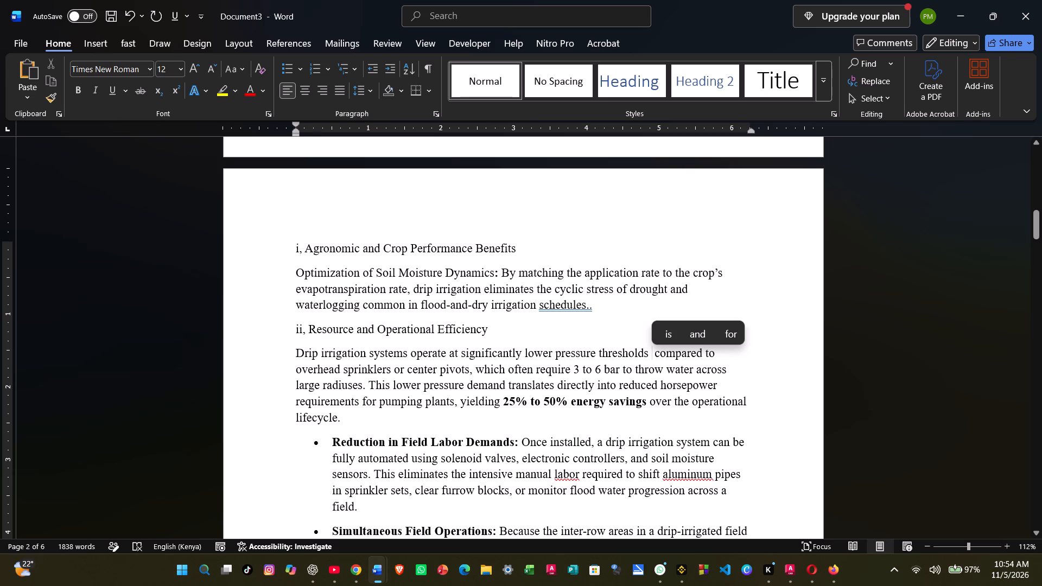
# Delete everything from ", yielding 25% to 50% energy savings" through the end of the "Simultaneous Field Operations" bullet, keeping the next heading.
pyautogui.moveTo(455, 404); pyautogui.dragTo(668, 553)
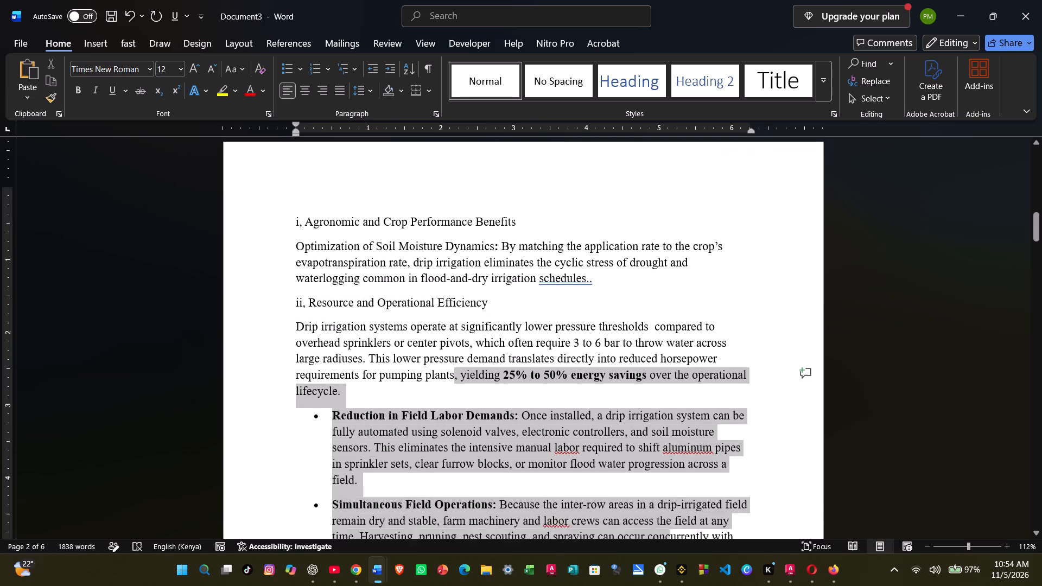
pyautogui.moveTo(668, 553); pyautogui.dragTo(693, 384)
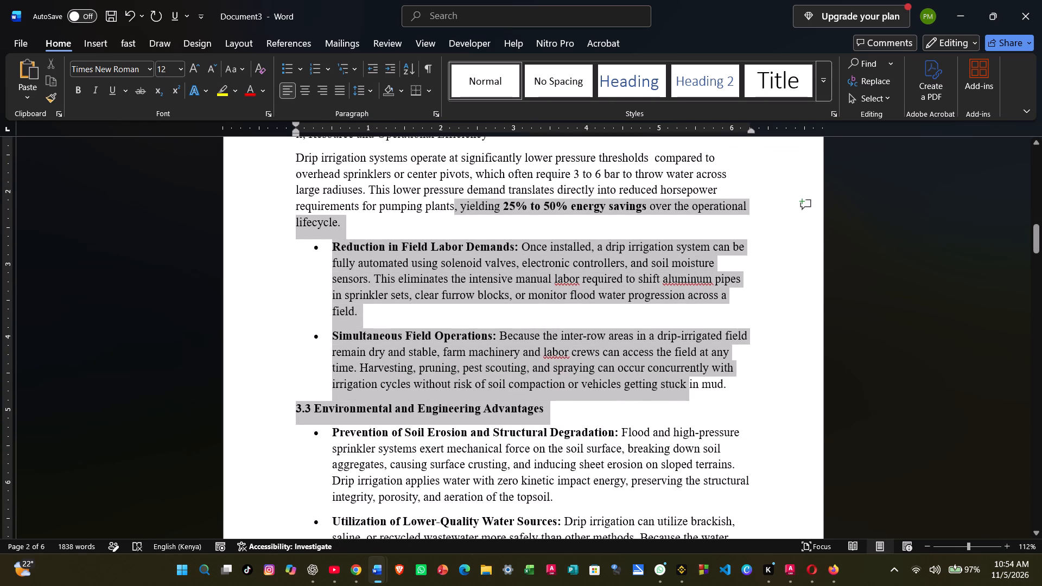
pyautogui.moveTo(693, 384); pyautogui.dragTo(728, 385)
pyautogui.press('BackSpace')
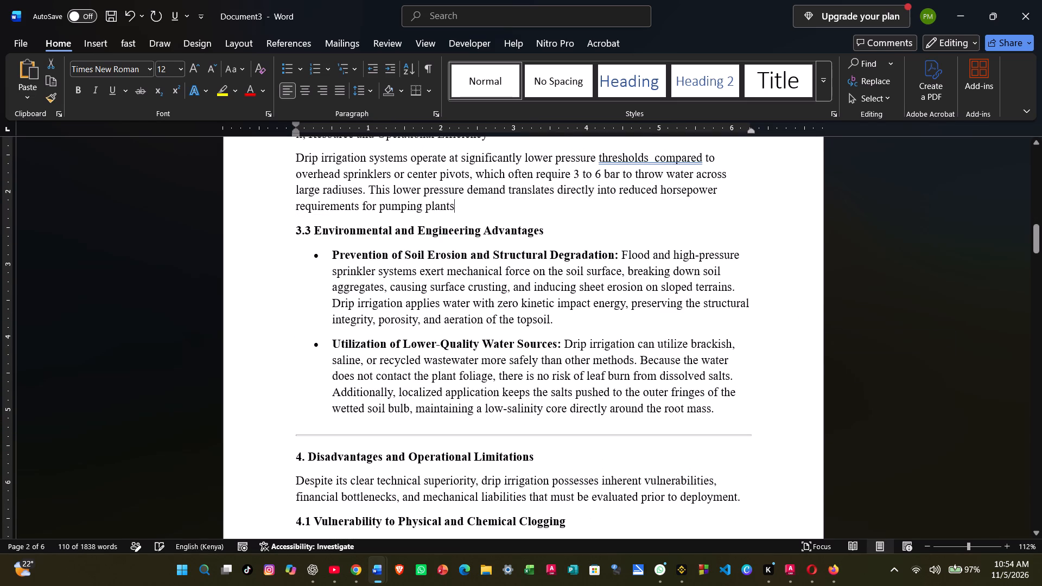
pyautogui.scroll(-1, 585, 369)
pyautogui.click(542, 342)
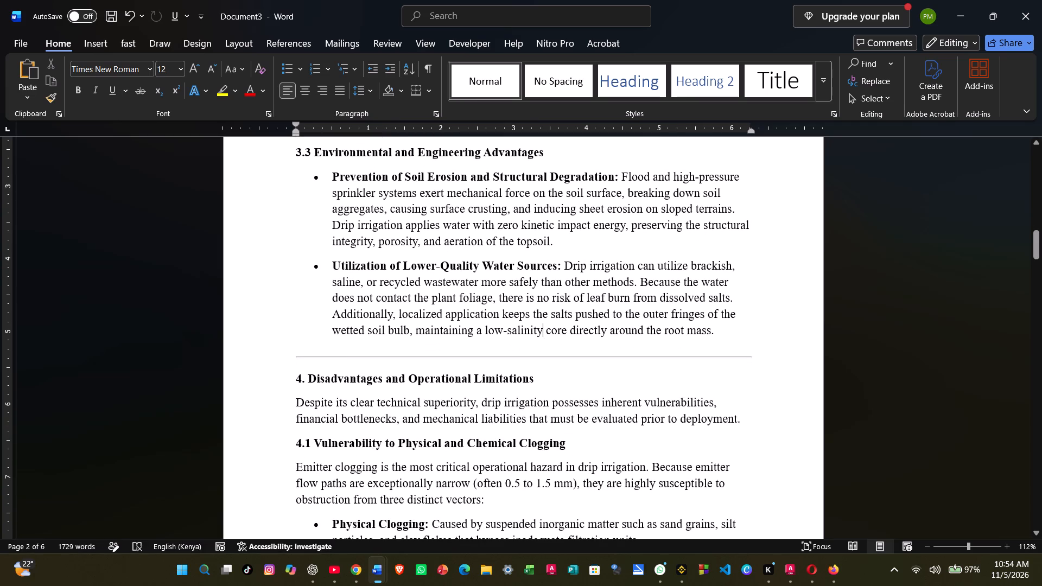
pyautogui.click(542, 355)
# Delete the number "3.3" from the start of the heading "Environmental and Engineering Advantages".
pyautogui.scroll(2, 456, 335)
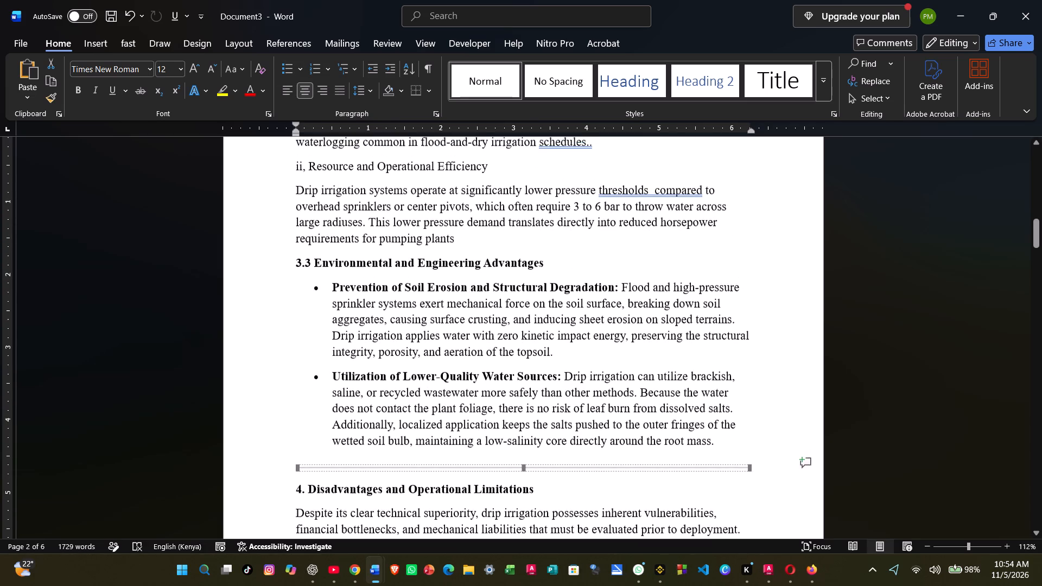
pyautogui.scroll(1, 456, 335)
pyautogui.scroll(-1, 456, 335)
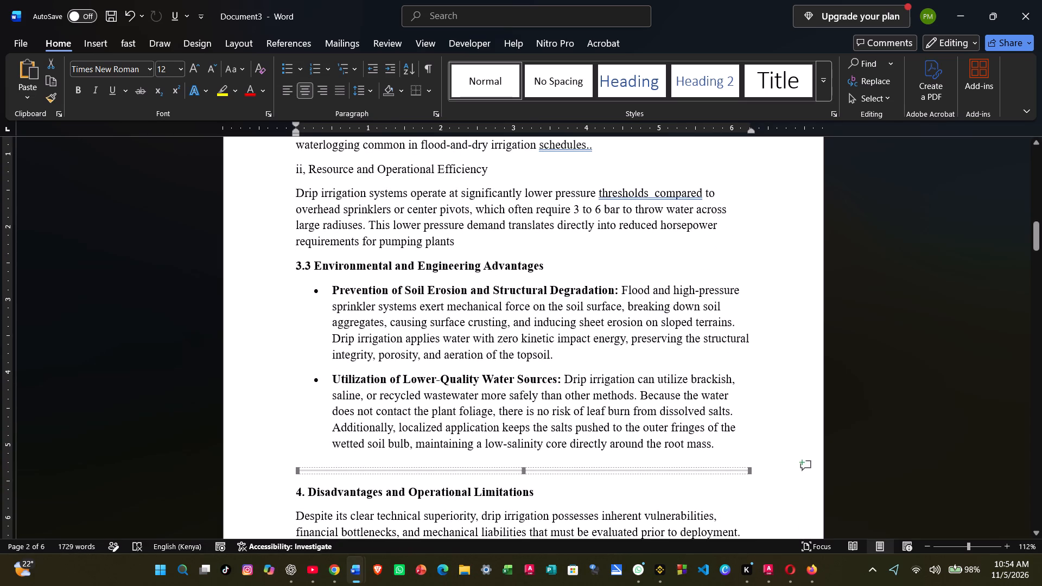
pyautogui.click(315, 261)
pyautogui.press('BackSpace')
pyautogui.press('BackSpace')
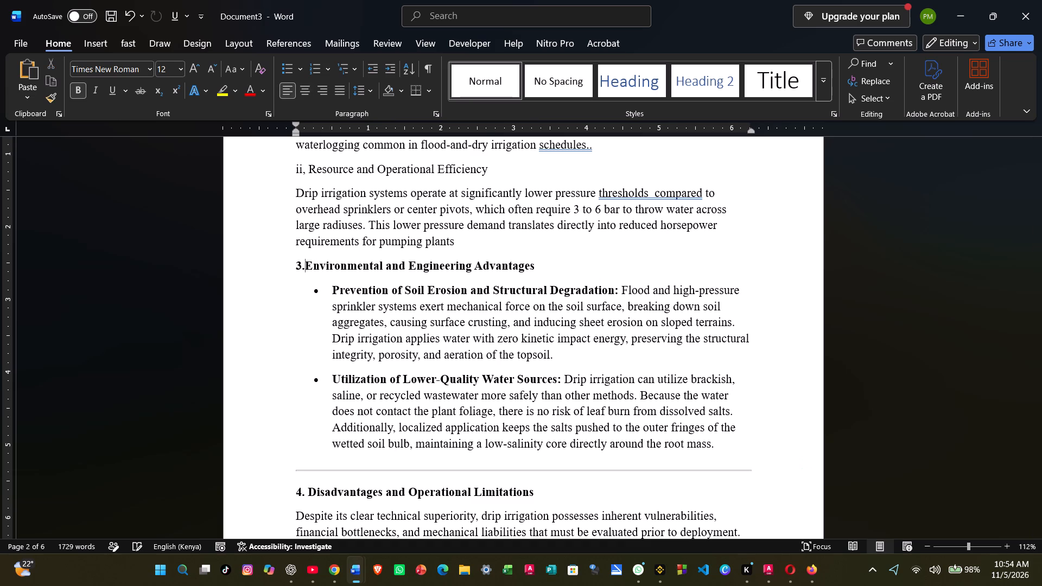
pyautogui.press('BackSpace')
pyautogui.press('BackSpace')
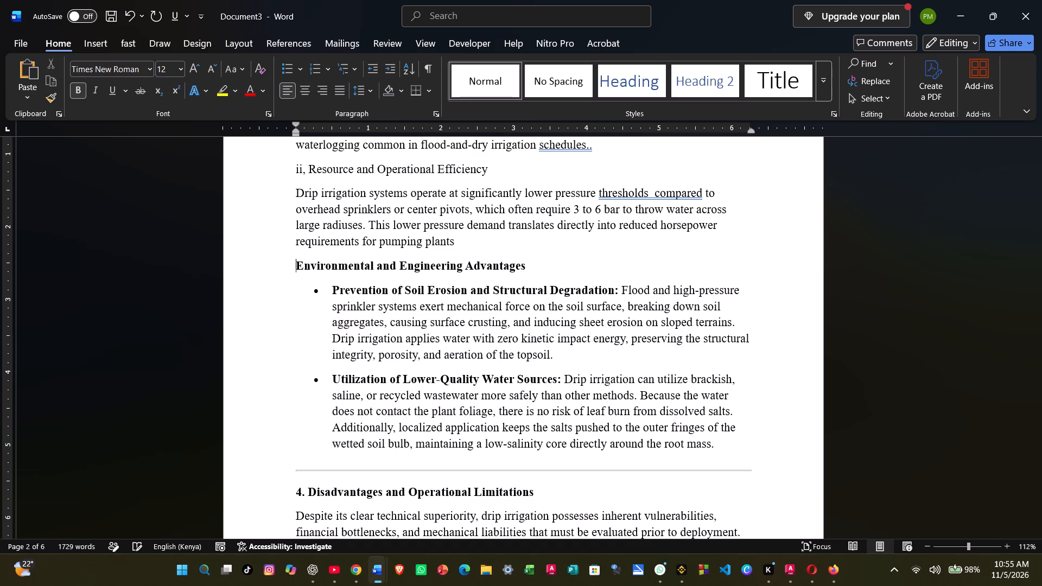
# Remove the bold formatting from the heading "Environmental and Engineering Advantages".
pyautogui.scroll(1, 315, 261)
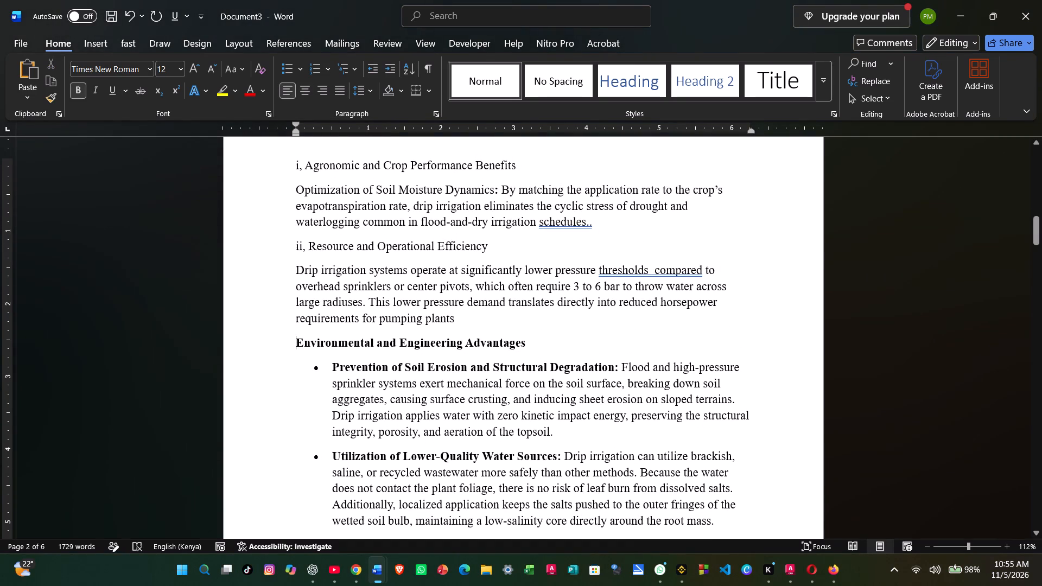
pyautogui.moveTo(284, 340); pyautogui.dragTo(549, 345)
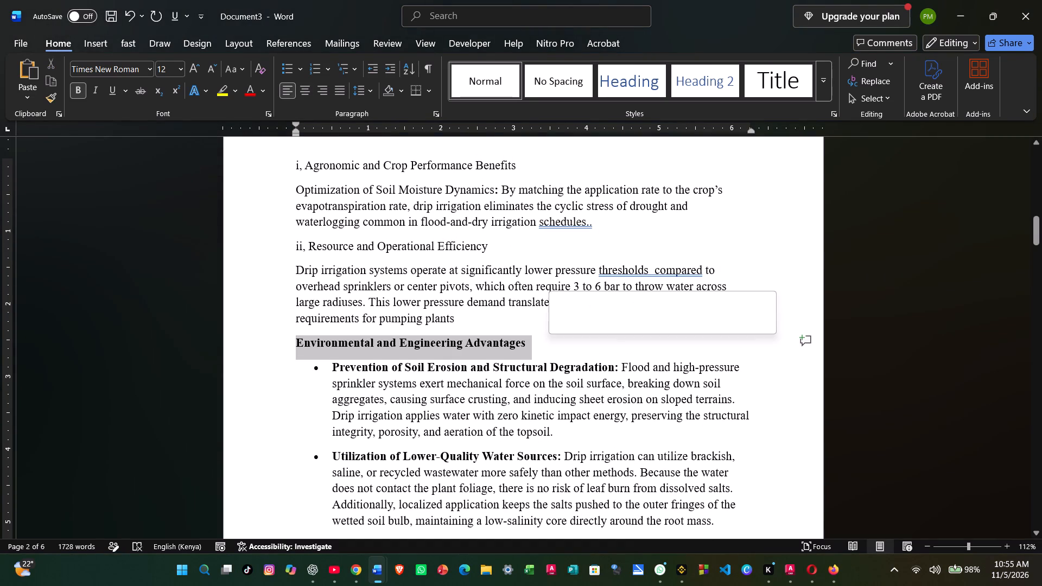
pyautogui.click(562, 322)
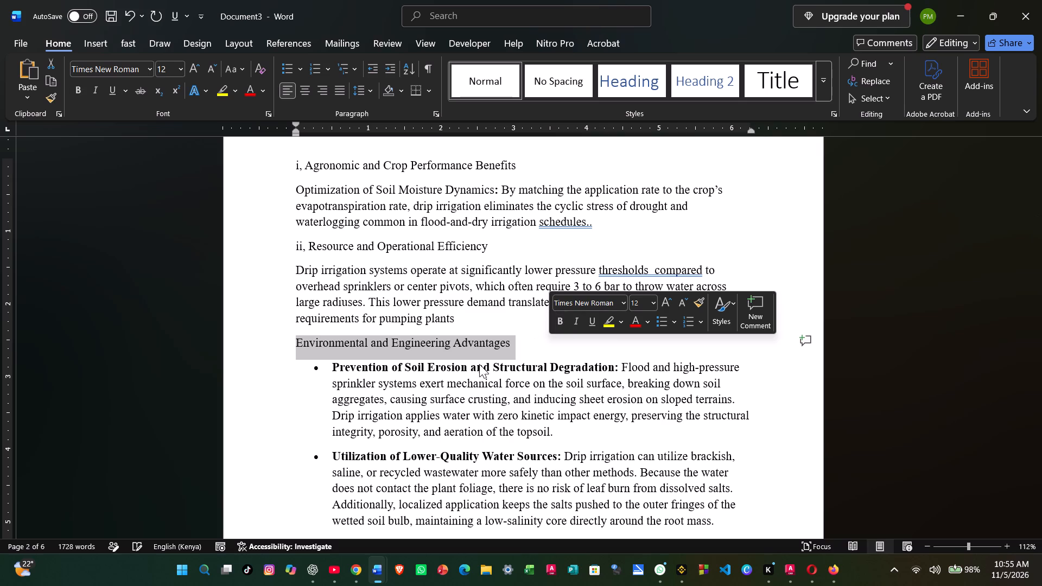
# Number the heading "Environmental and Engineering Advantages" with a lowercase "iii," followed by a space.
pyautogui.click(292, 346)
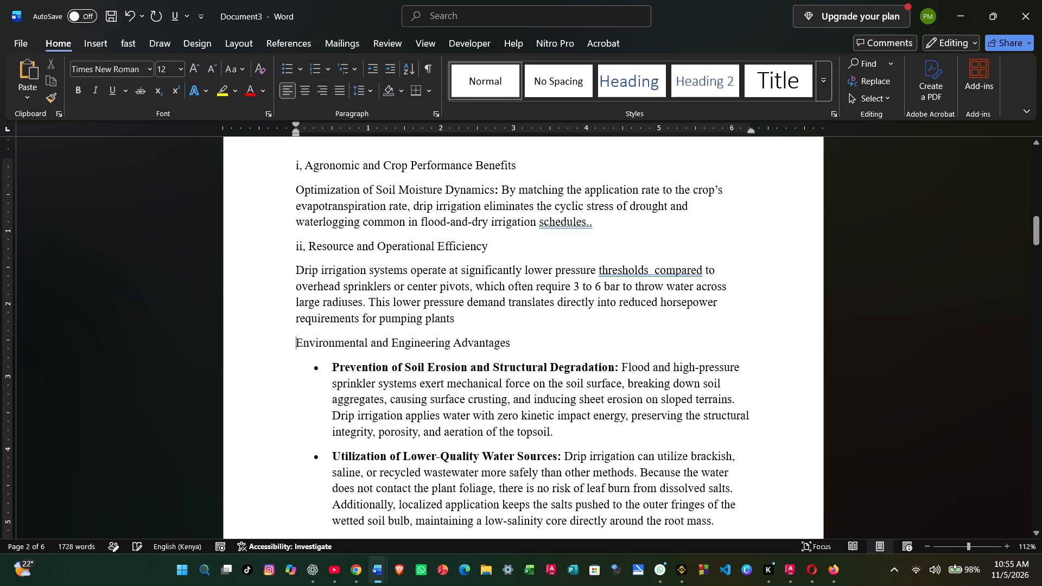
pyautogui.write('ii')
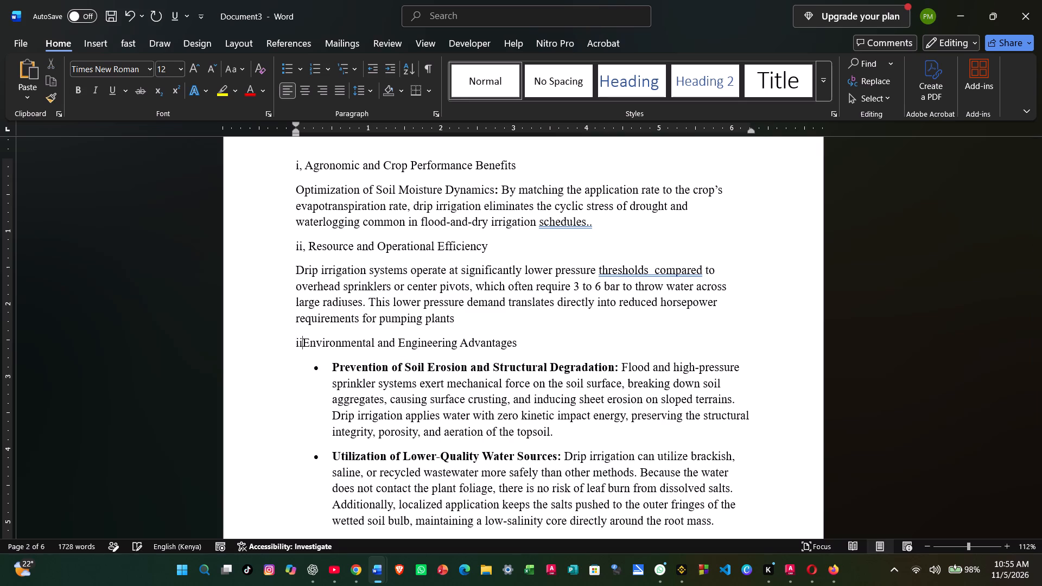
pyautogui.press('i')
pyautogui.write(',')
pyautogui.press('space')
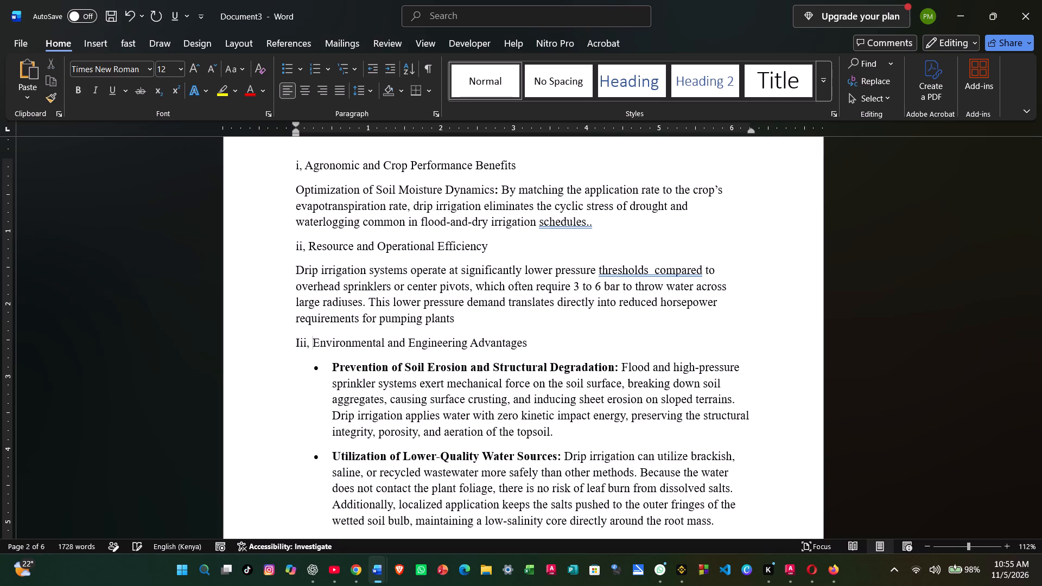
pyautogui.click(300, 345)
pyautogui.press('BackSpace')
pyautogui.press('i')
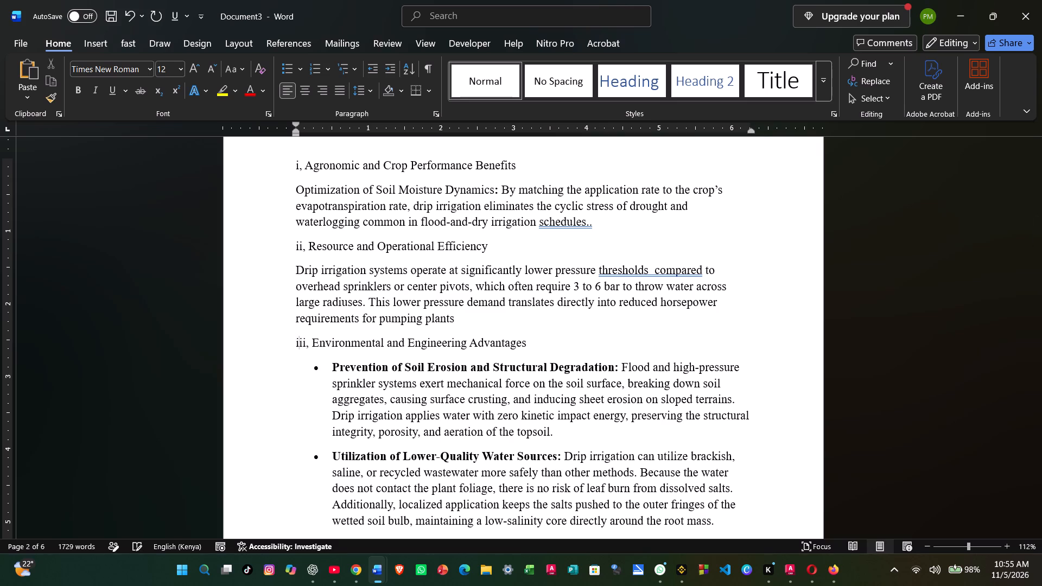
# Remove the bold formatting from the bullet title "Prevention of Soil Erosion and Structural Degradation".
pyautogui.scroll(-1, 365, 395)
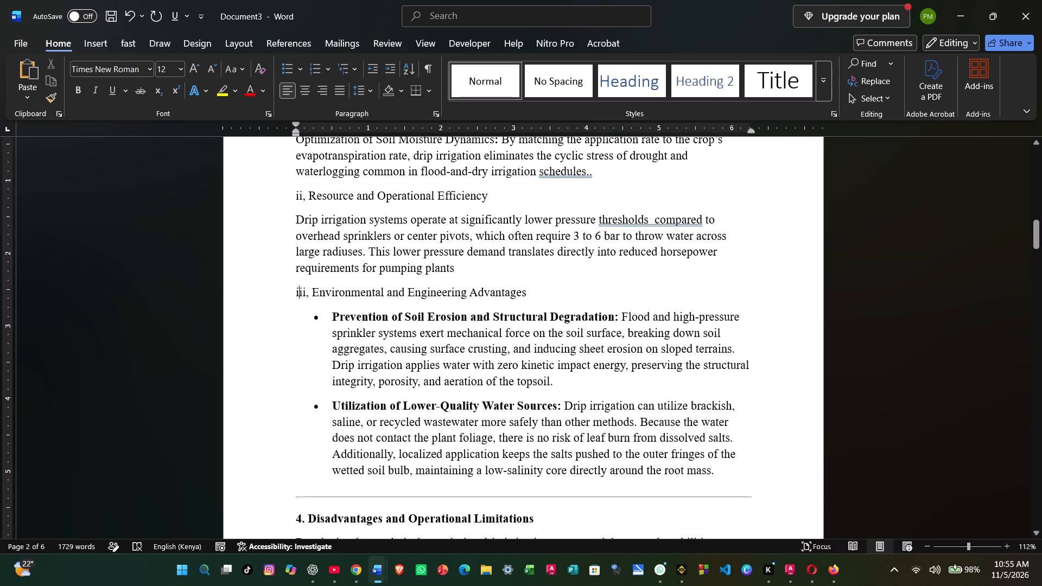
pyautogui.moveTo(313, 317); pyautogui.dragTo(345, 317)
pyautogui.moveTo(345, 317); pyautogui.dragTo(612, 322)
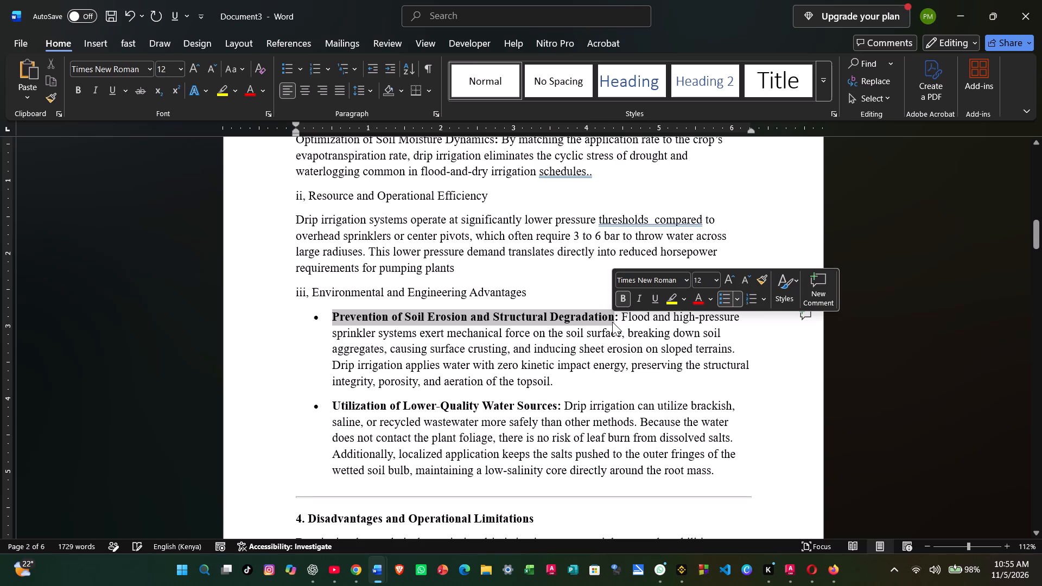
pyautogui.click(621, 295)
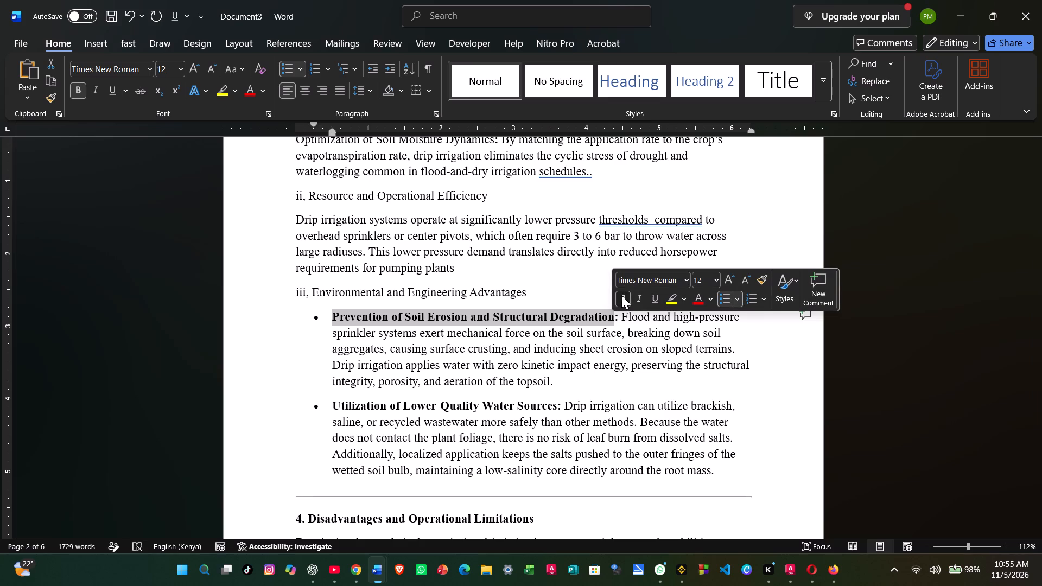
pyautogui.click(442, 353)
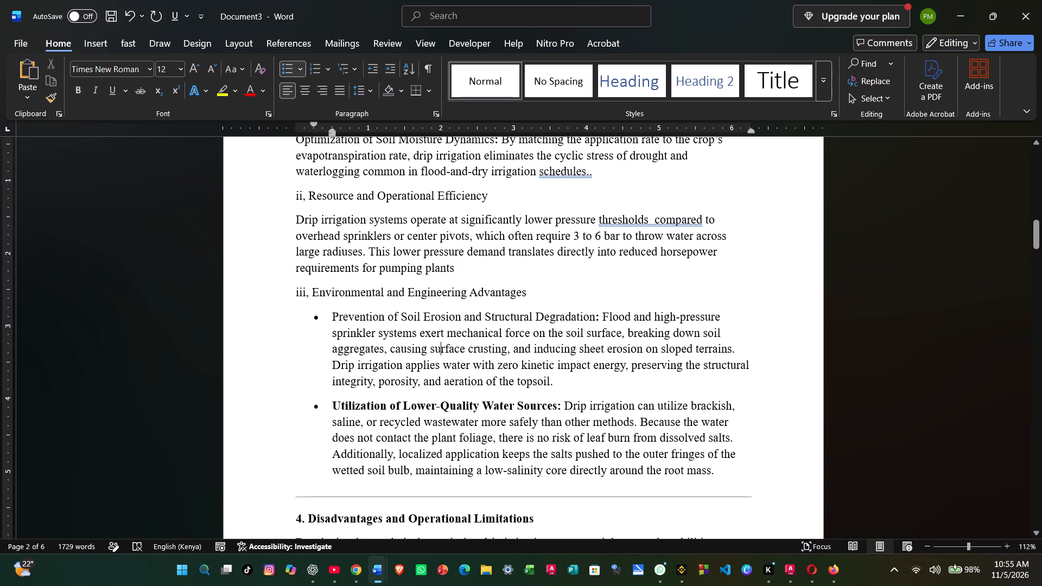
# Delete the horizontal divider line above the heading "4. Disadvantages and Operational Limitations".
pyautogui.scroll(-2, 387, 323)
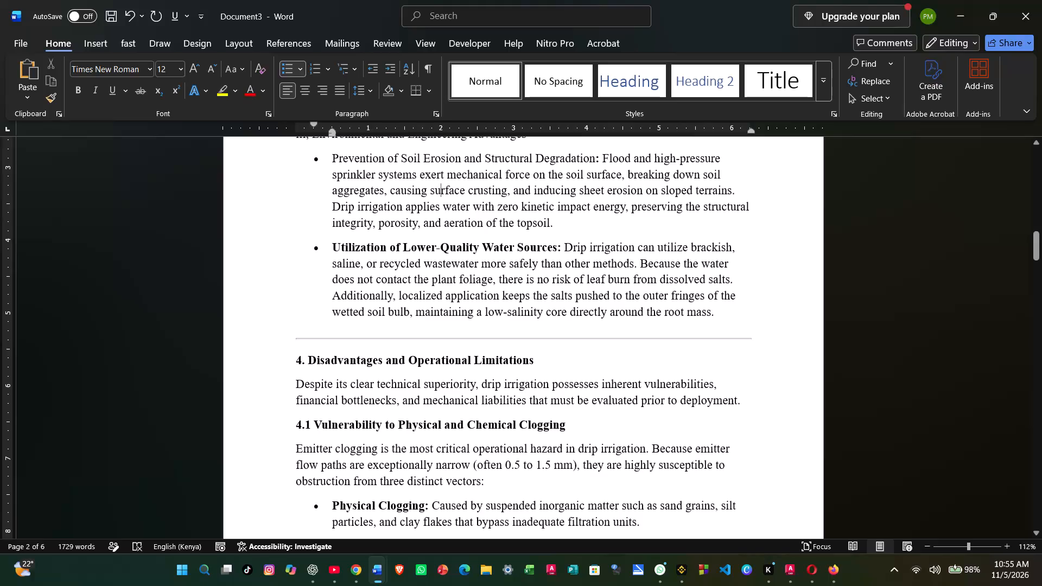
pyautogui.click(335, 330)
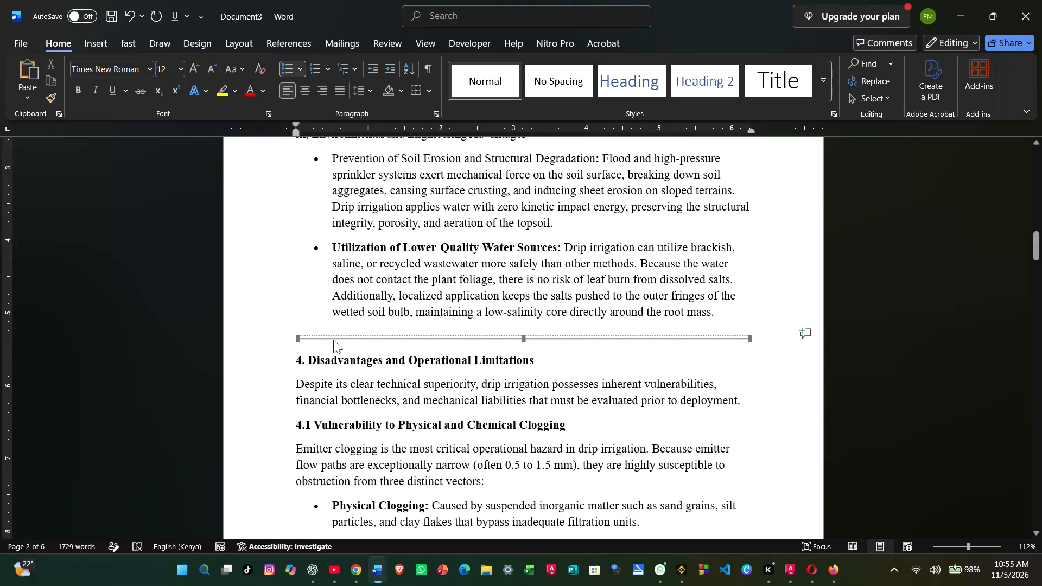
pyautogui.press('BackSpace')
# Delete the number "4." and its space from the start of the heading "Disadvantages and Operational Limitations".
pyautogui.scroll(-1, 363, 396)
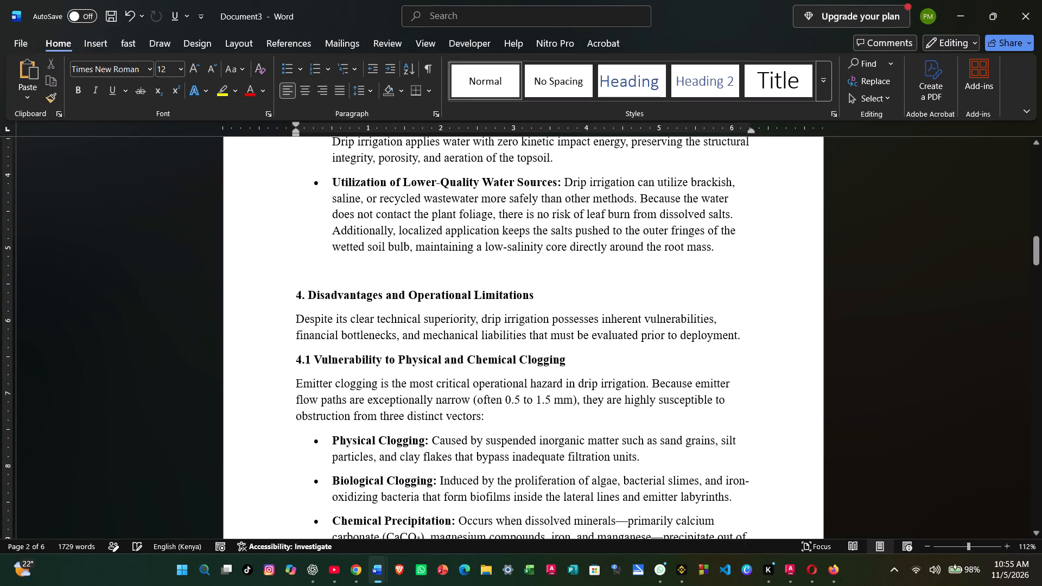
pyautogui.moveTo(290, 297); pyautogui.dragTo(541, 310)
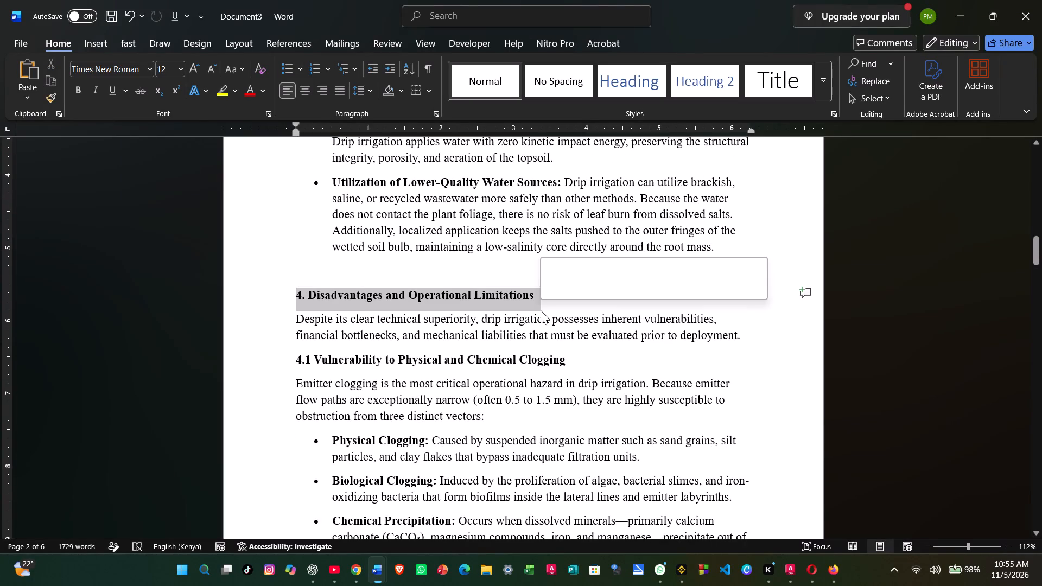
pyautogui.click(302, 300)
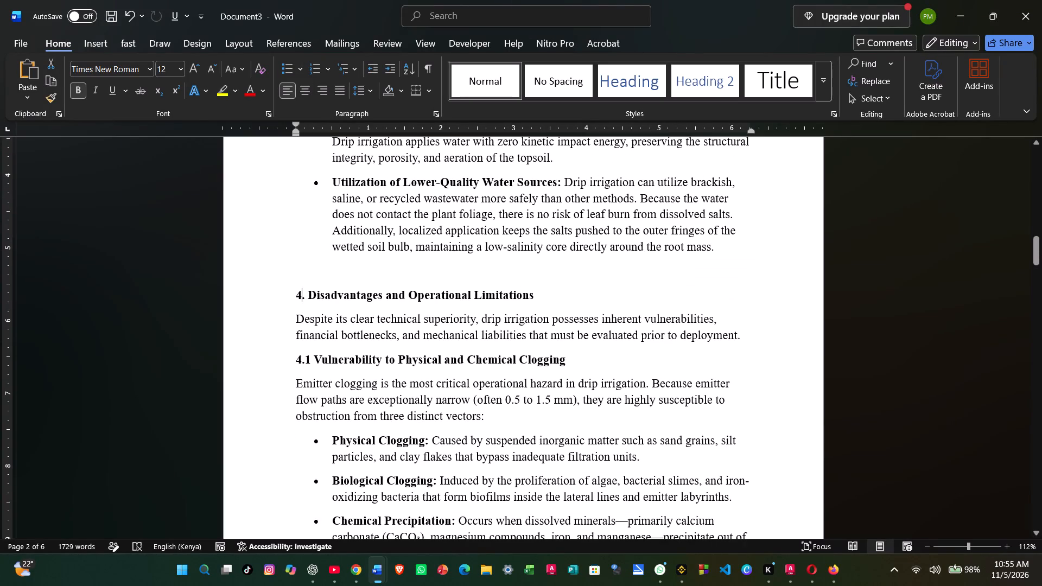
pyautogui.click(310, 294)
pyautogui.press('BackSpace')
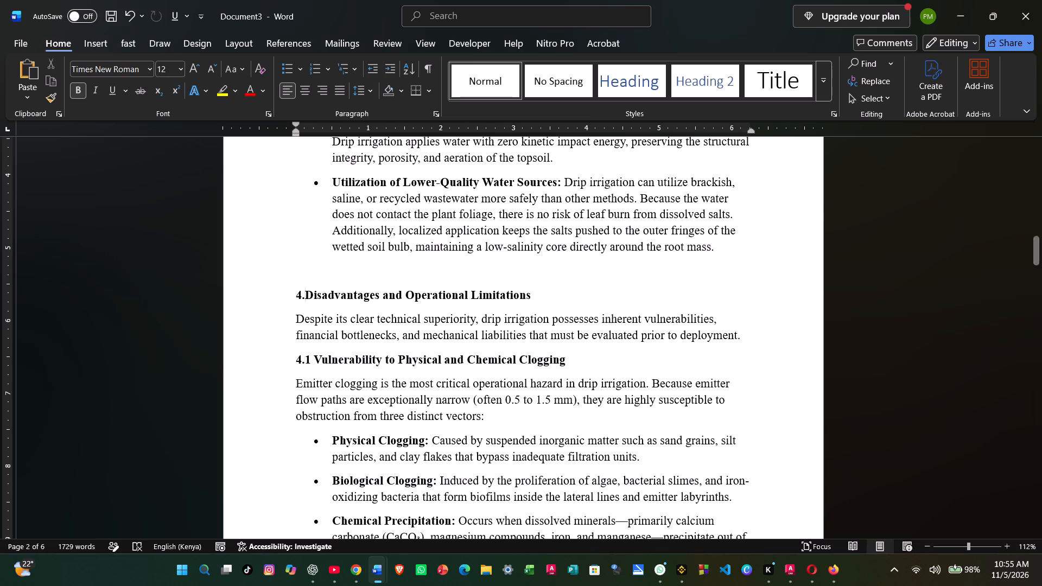
pyautogui.press('BackSpace')
pyautogui.press('BackSpace')
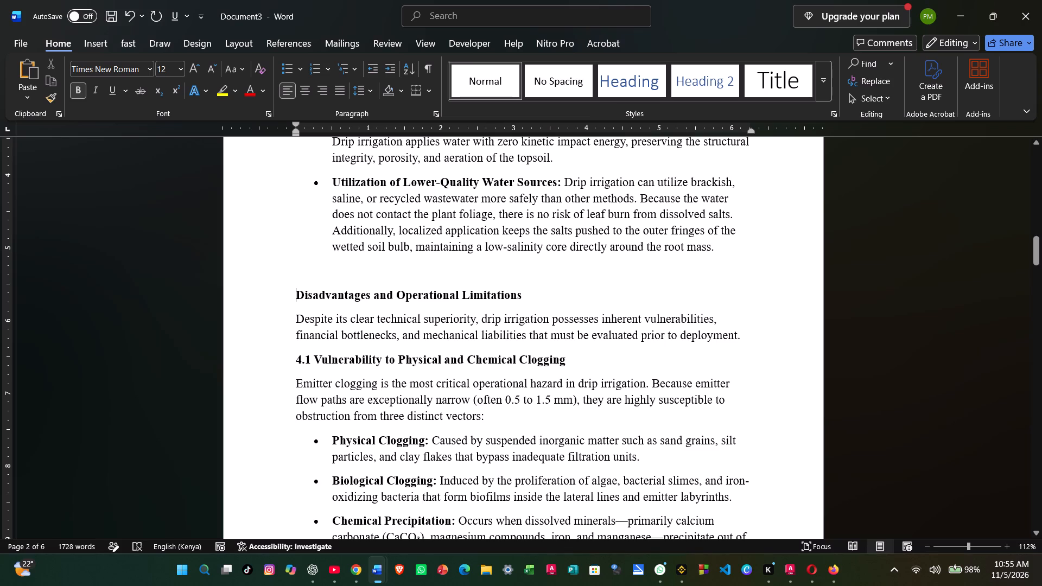
# Delete the number "4.1" and its space from the start of the heading "Vulnerability to Physical and Chemical Clogging".
pyautogui.moveTo(294, 324); pyautogui.dragTo(309, 325)
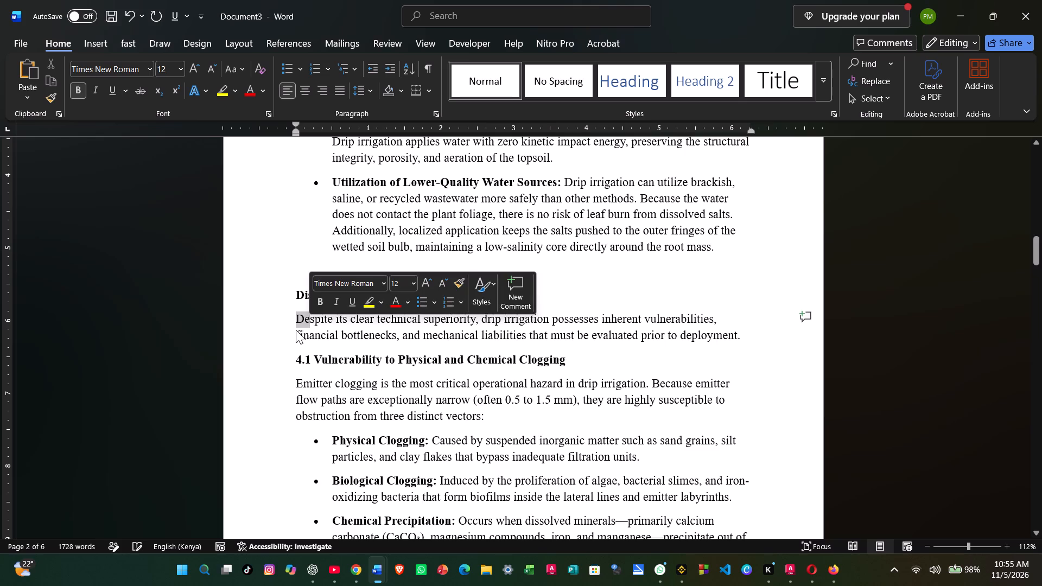
pyautogui.scroll(-1, 367, 370)
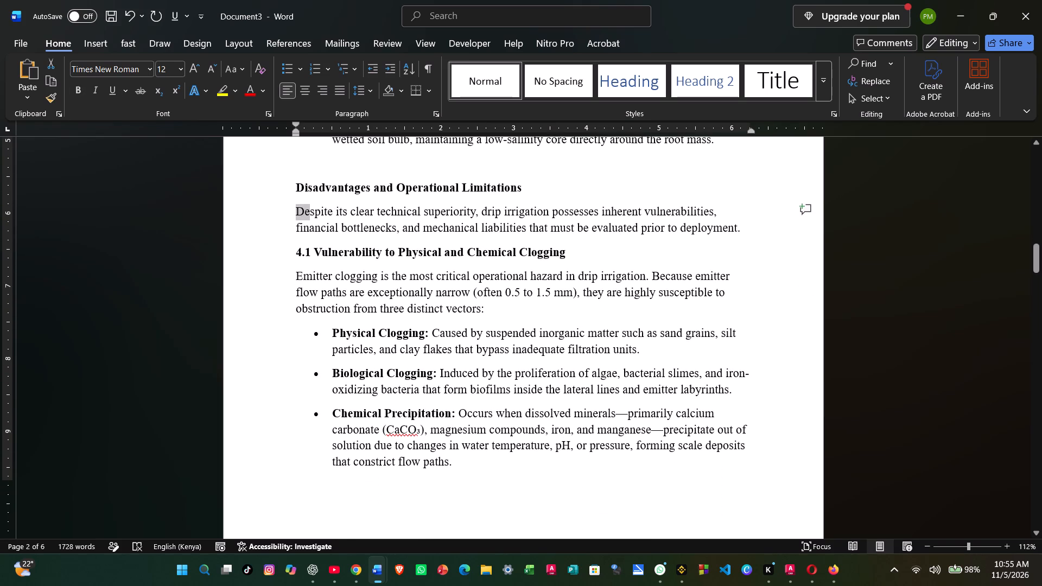
pyautogui.scroll(-2, 358, 352)
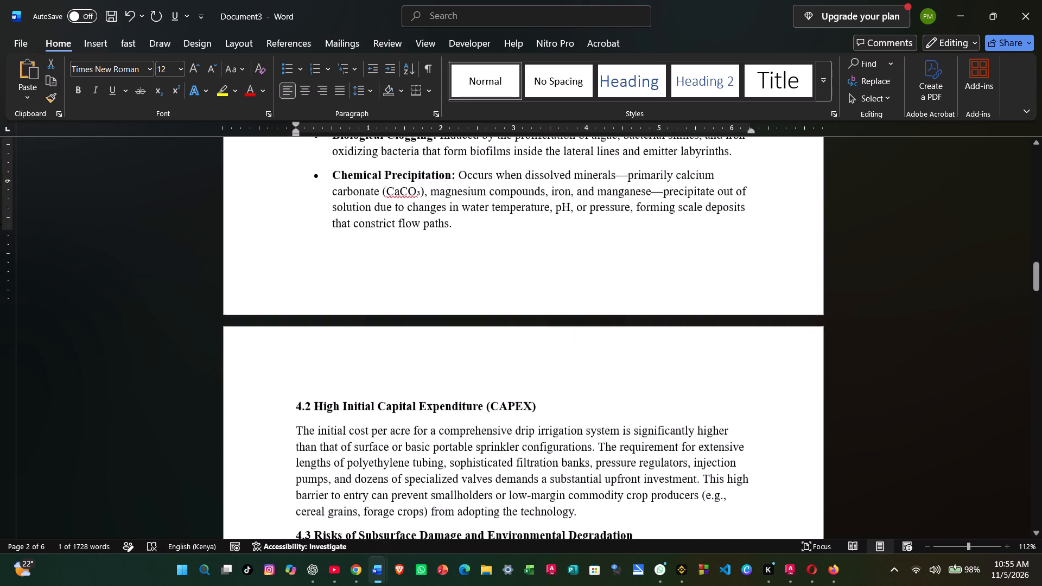
pyautogui.click(338, 319)
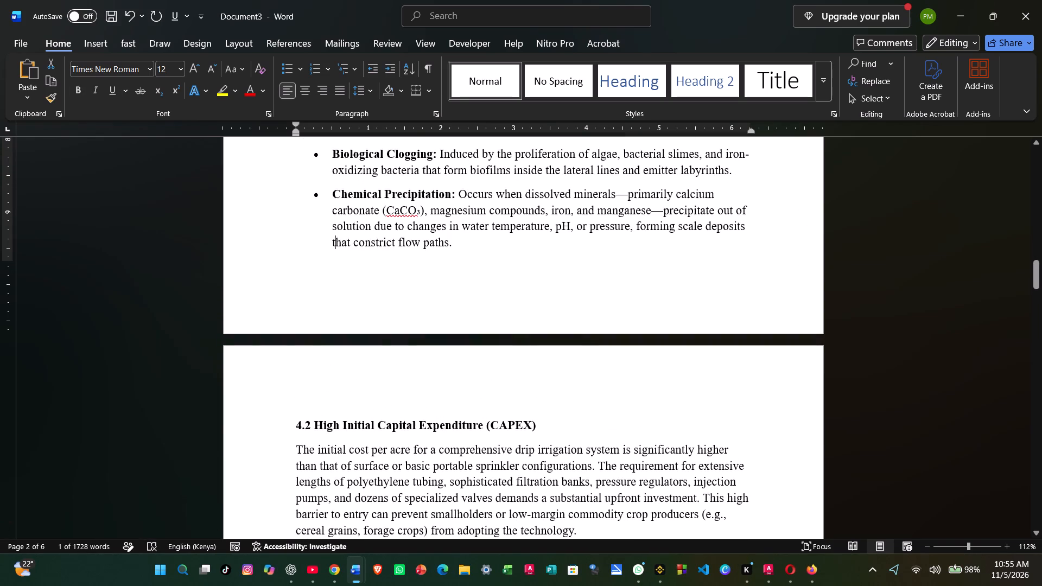
pyautogui.scroll(2, 338, 319)
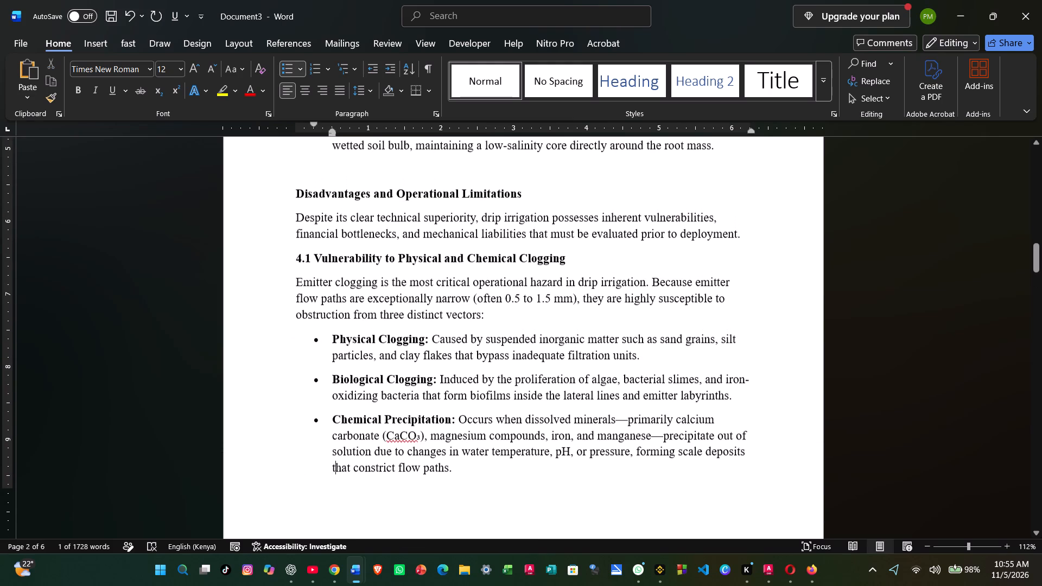
pyautogui.click(313, 258)
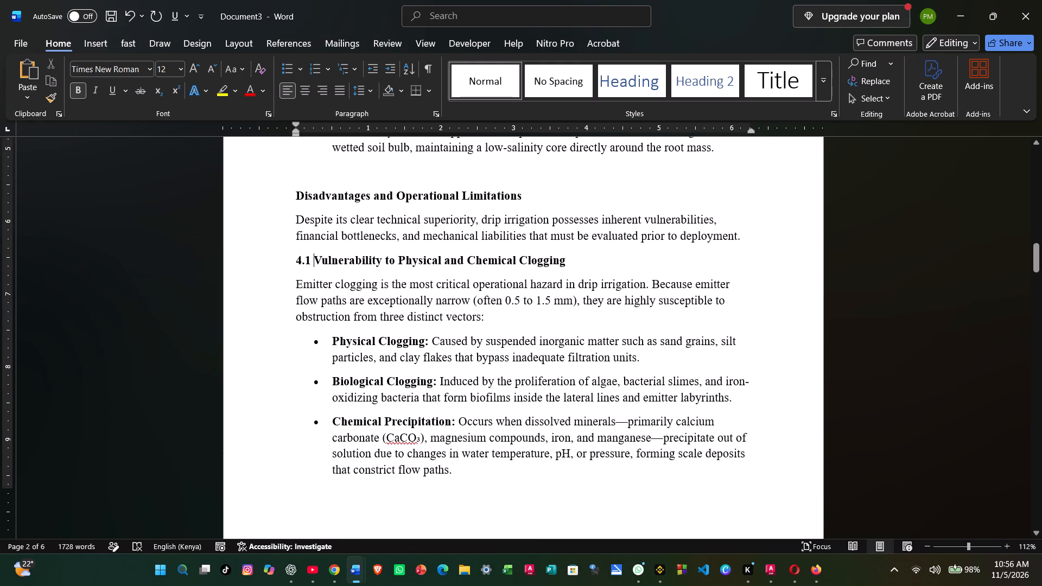
pyautogui.press('BackSpace')
pyautogui.press('BackSpace')
pyautogui.press('BackSpace')
pyautogui.press('BackSpace')
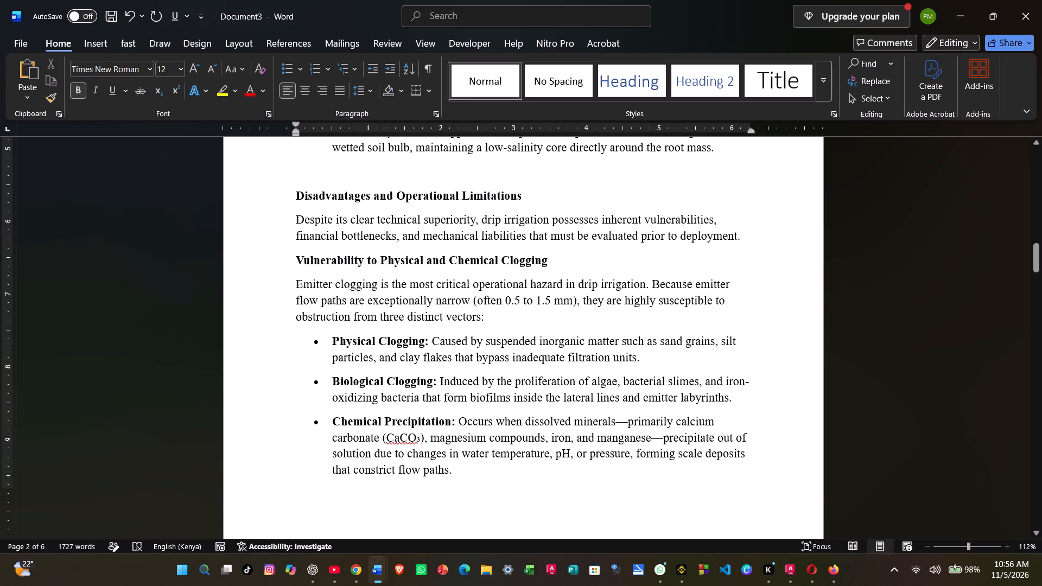
# Delete the whole "Biological Clogging" bullet from the clogging list.
pyautogui.scroll(-1, 436, 406)
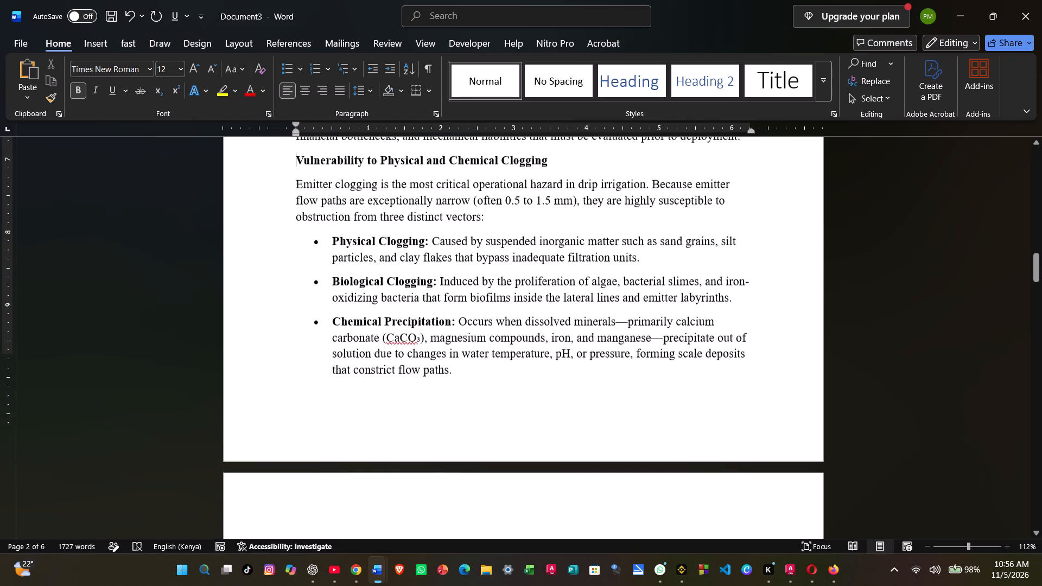
pyautogui.scroll(-1, 436, 406)
pyautogui.scroll(1, 436, 406)
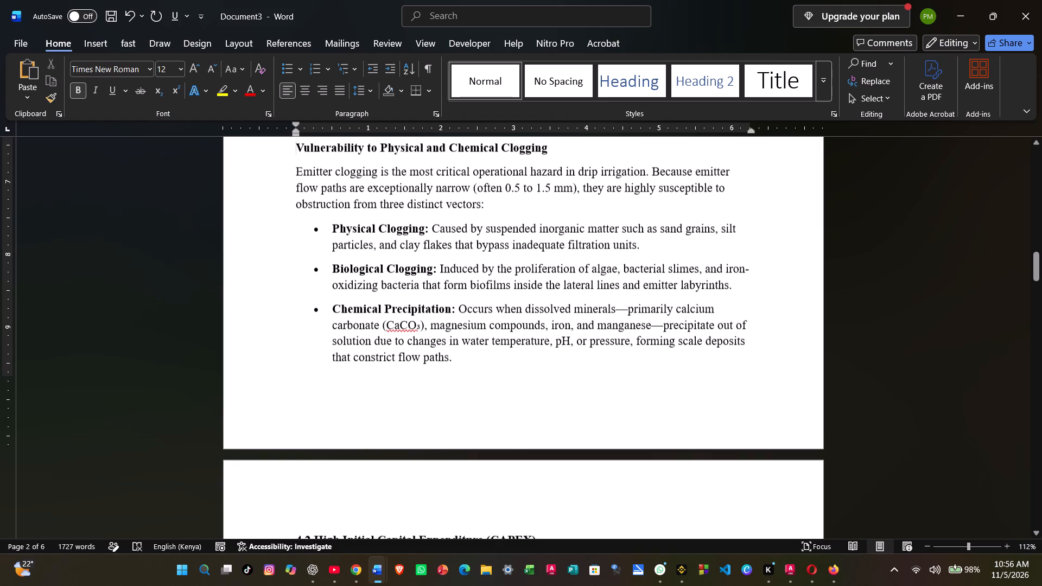
pyautogui.scroll(1, 436, 406)
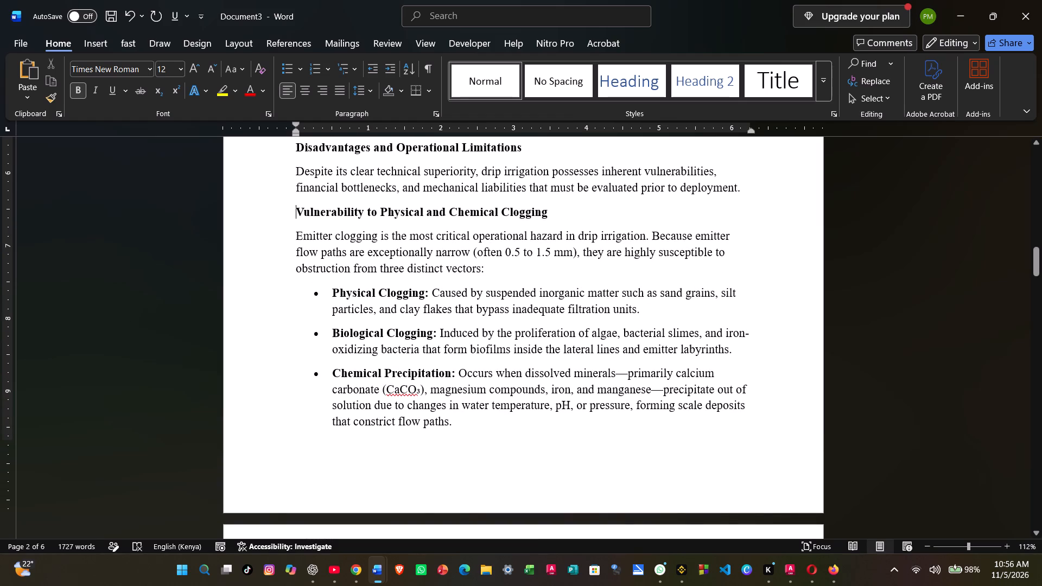
pyautogui.moveTo(309, 334); pyautogui.dragTo(756, 349)
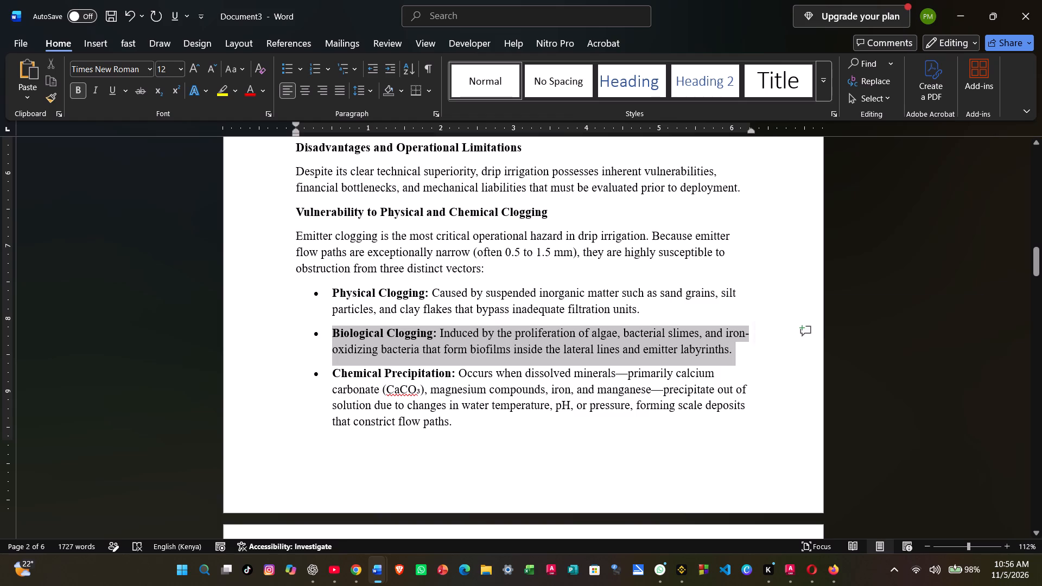
pyautogui.press('BackSpace')
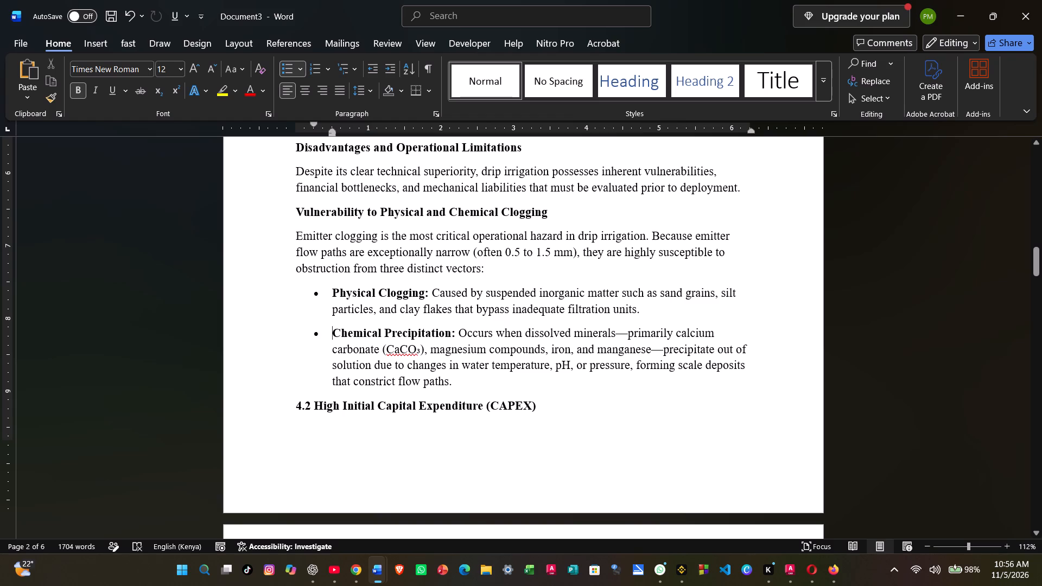
# Remove the bold formatting from the heading "Vulnerability to Physical and Chemical Clogging".
pyautogui.moveTo(290, 211); pyautogui.dragTo(584, 213)
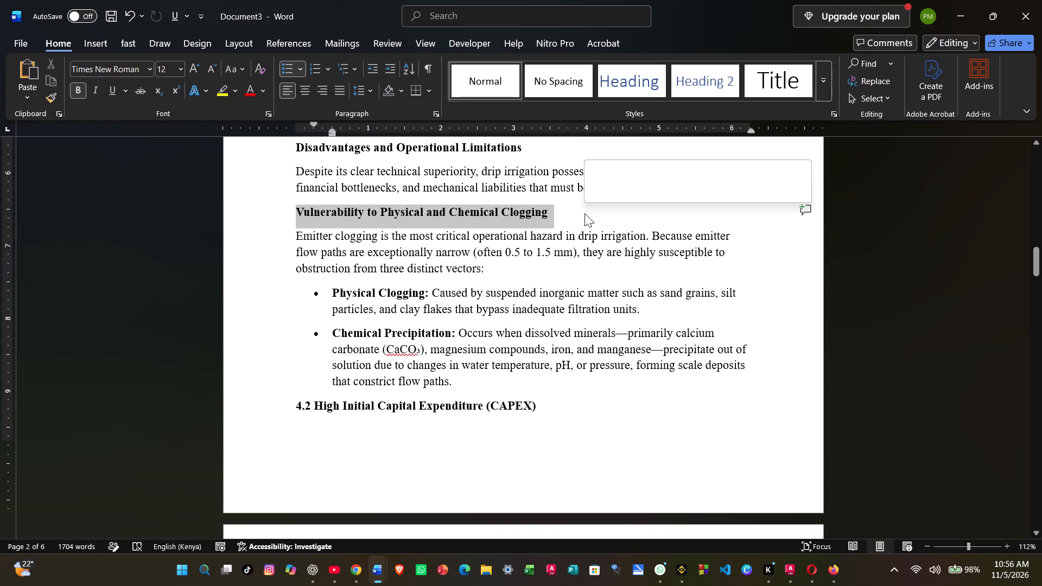
pyautogui.click(596, 190)
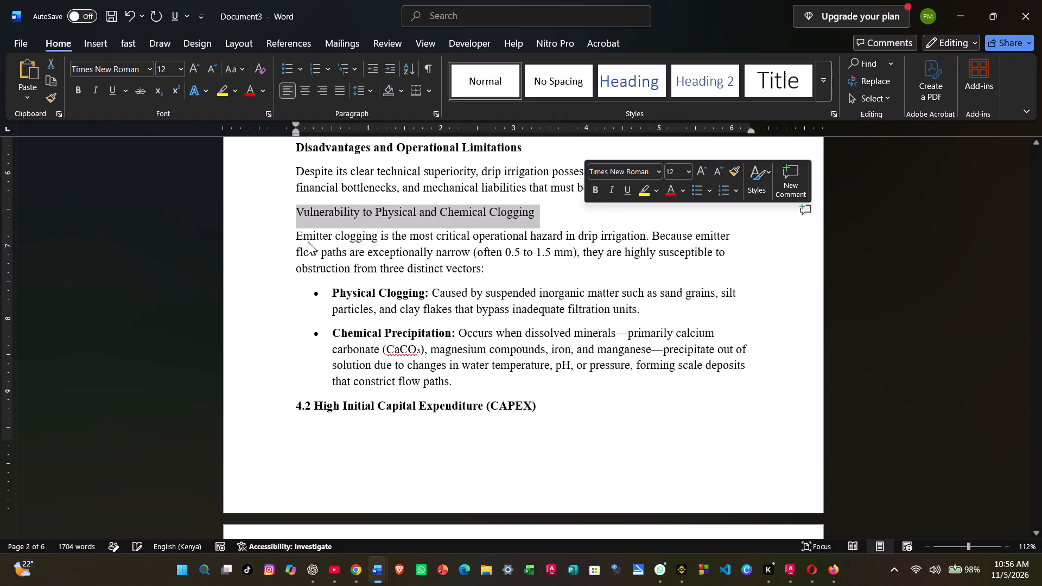
# Number the heading "Vulnerability to Physical and Chemical Clogging" with a lowercase "i," followed by a space.
pyautogui.click(289, 211)
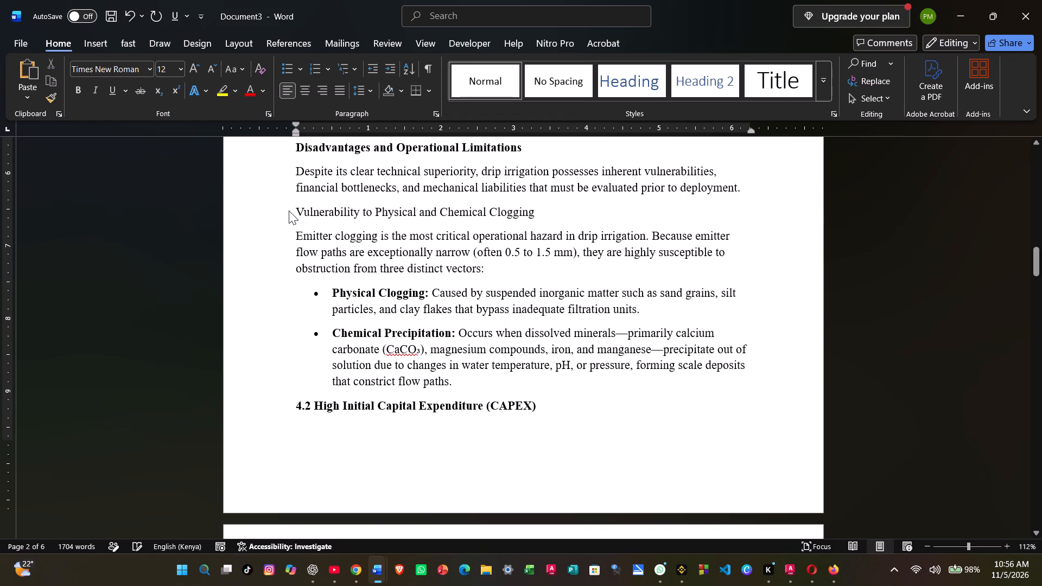
pyautogui.press('i')
pyautogui.press(',')
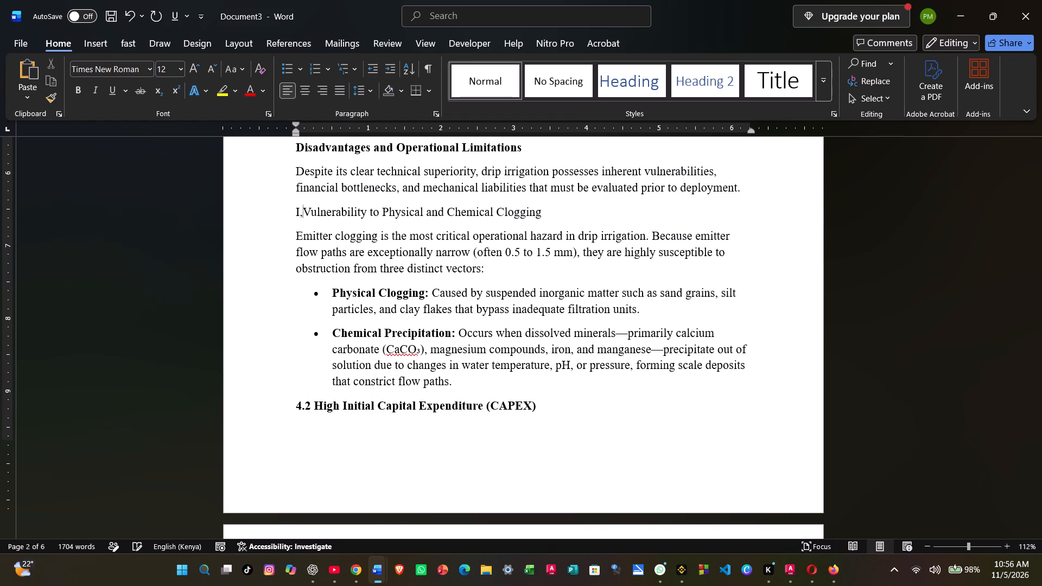
pyautogui.press('space')
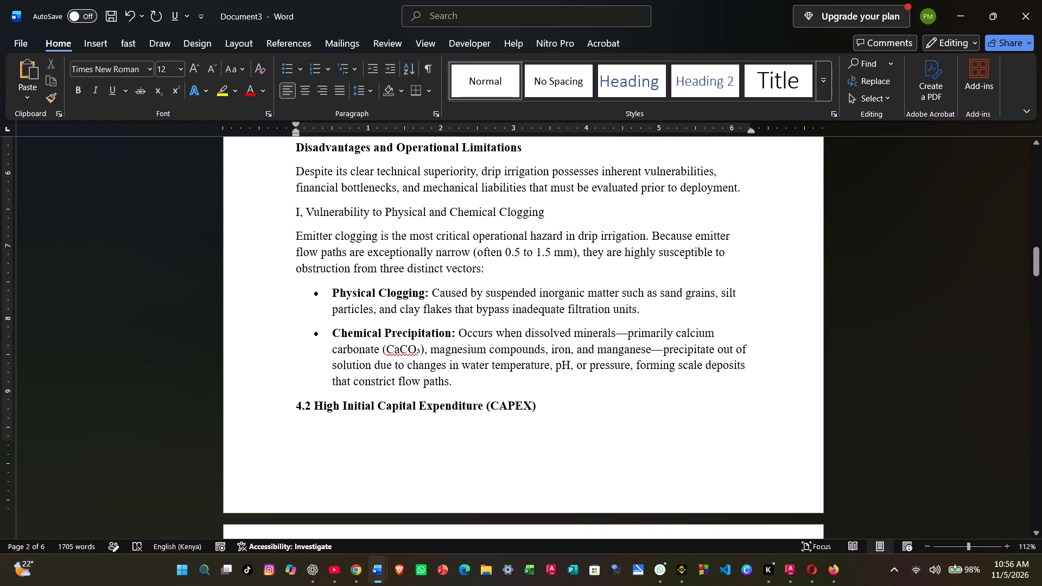
pyautogui.click(297, 211)
pyautogui.press('Right')
pyautogui.press('BackSpace')
pyautogui.press('i')
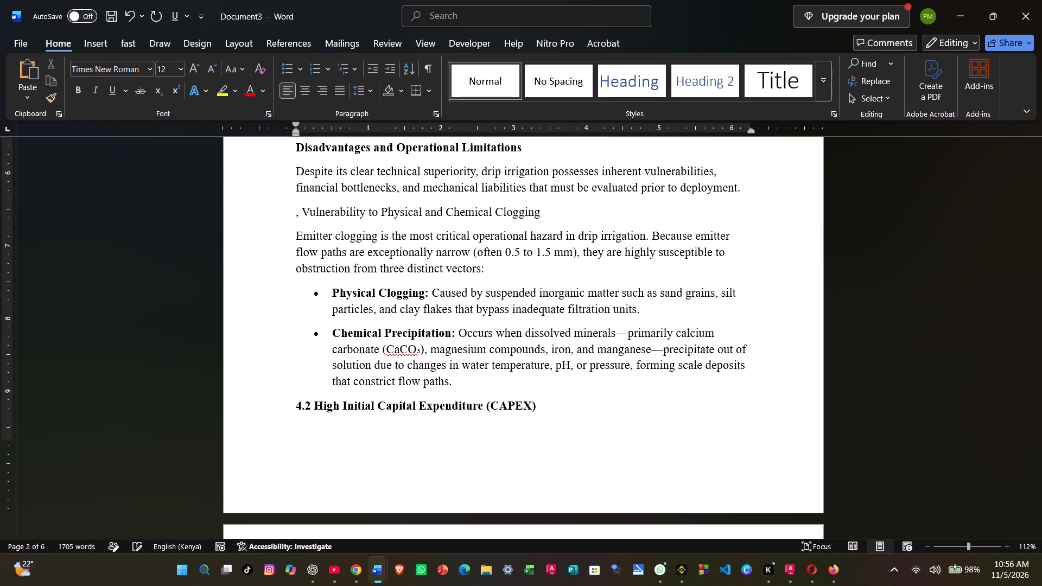
pyautogui.click(326, 299)
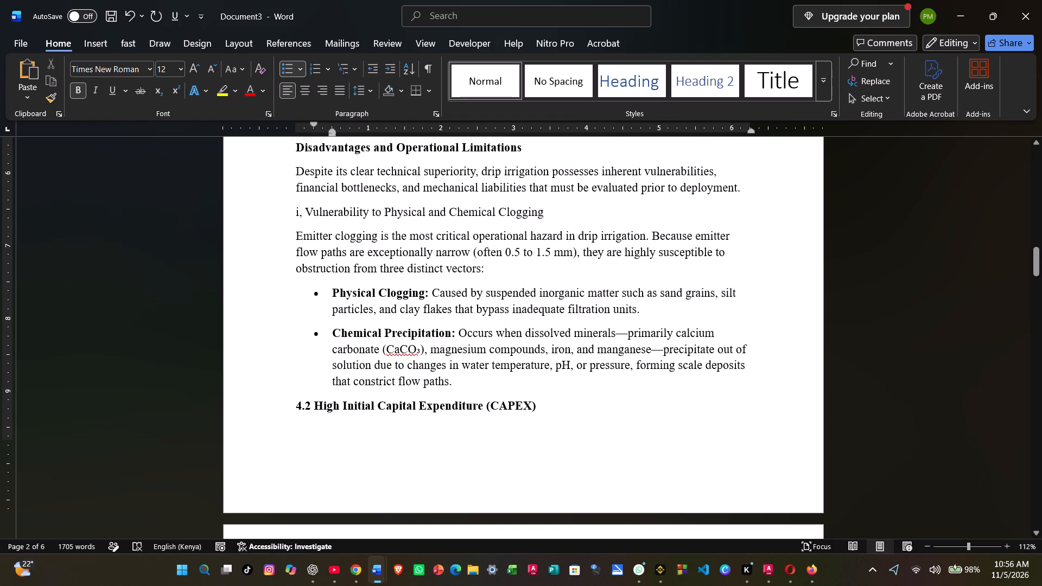
# Delete the text "often 0.5 to 1.5 mm" from inside the parentheses in the emitter clogging paragraph.
pyautogui.moveTo(579, 259); pyautogui.dragTo(550, 260)
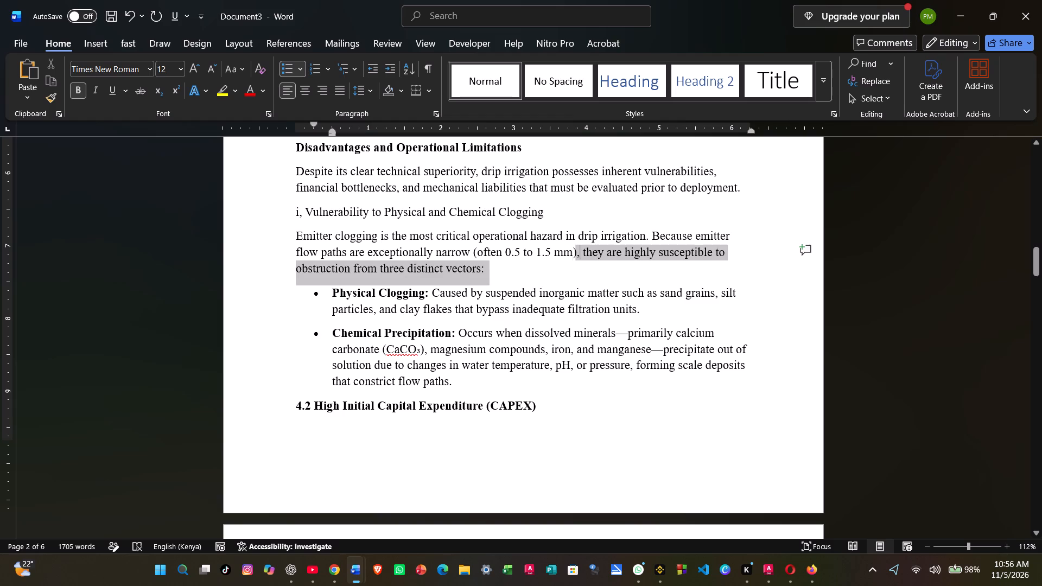
pyautogui.moveTo(550, 260); pyautogui.dragTo(491, 252)
pyautogui.press('BackSpace')
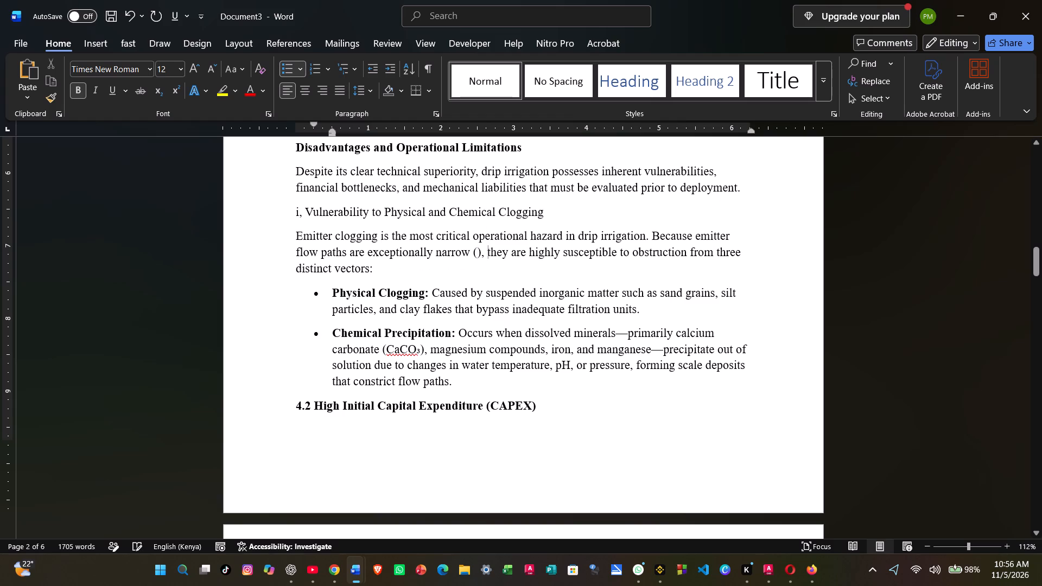
# Delete the leftover empty parentheses after "exceptionally narrow" in the emitter clogging paragraph.
pyautogui.press('BackSpace')
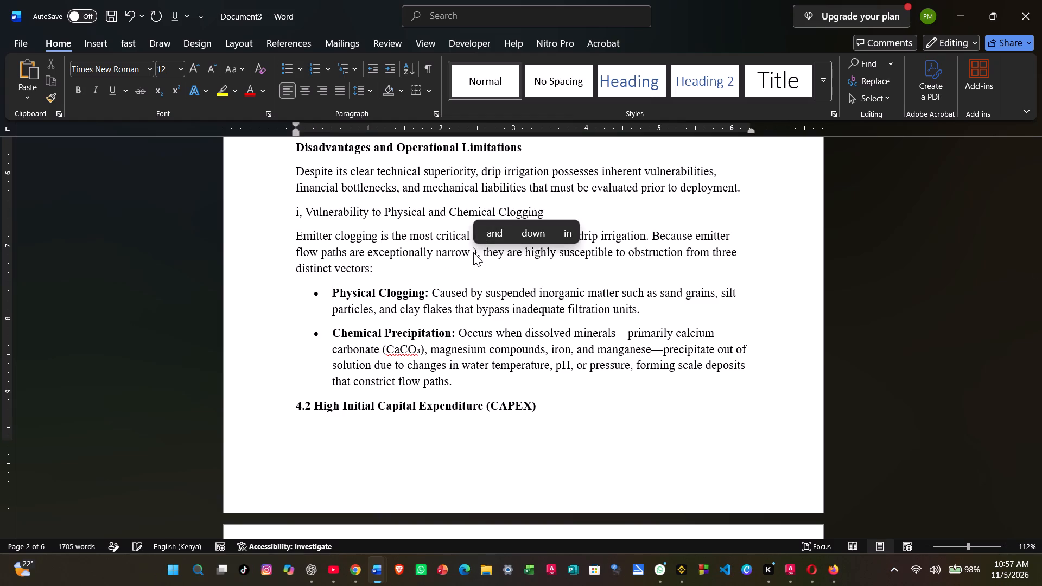
pyautogui.click(473, 252)
pyautogui.click(476, 256)
pyautogui.click(476, 256)
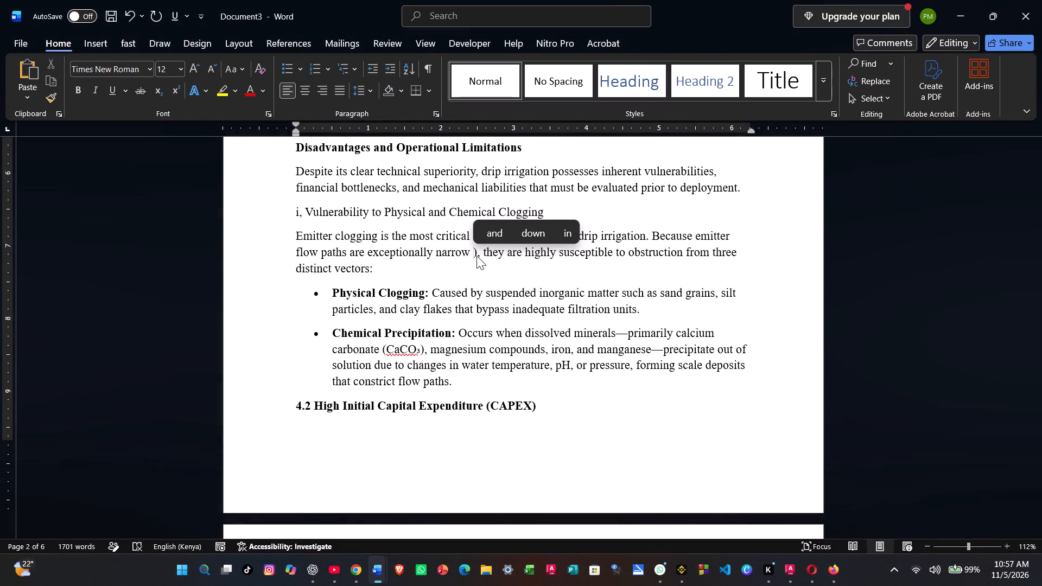
pyautogui.moveTo(476, 256); pyautogui.dragTo(491, 255)
pyautogui.click(491, 255)
pyautogui.moveTo(479, 250); pyautogui.dragTo(425, 235)
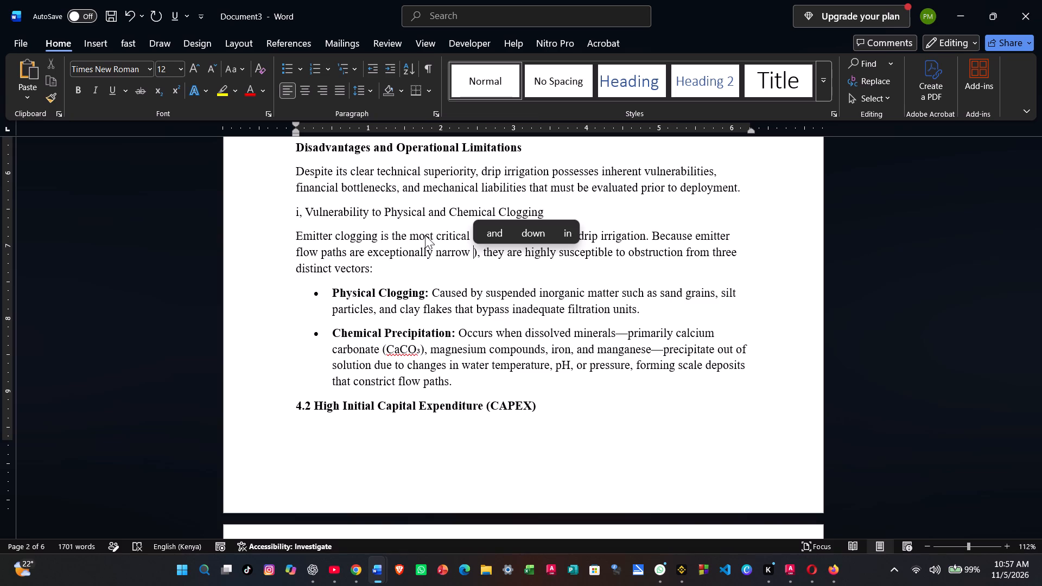
pyautogui.moveTo(425, 235); pyautogui.dragTo(416, 231)
pyautogui.tripleClick(416, 231)
pyautogui.click(416, 231)
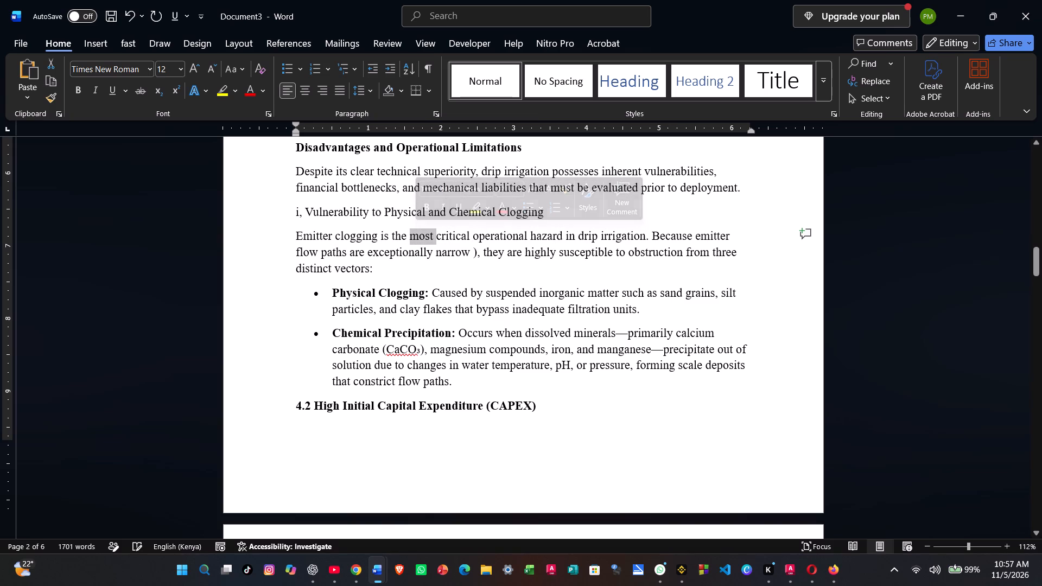
pyautogui.click(474, 263)
pyautogui.click(477, 254)
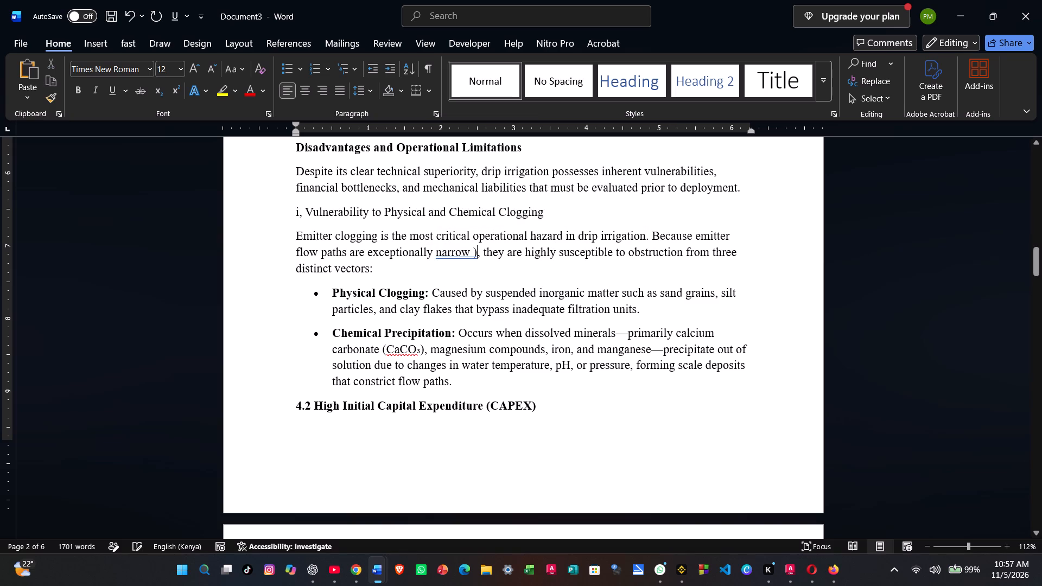
pyautogui.press('BackSpace')
# Remove the bold formatting from the bullet labels "Physical Clogging" and "Chemical Precipitation".
pyautogui.scroll(-1, 427, 344)
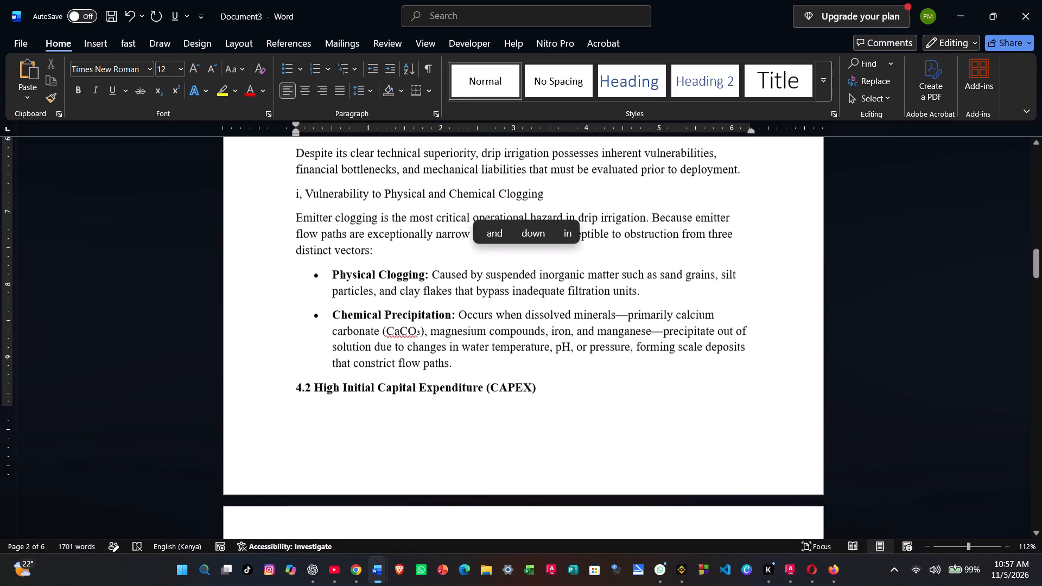
pyautogui.scroll(-1, 427, 344)
pyautogui.scroll(1, 427, 344)
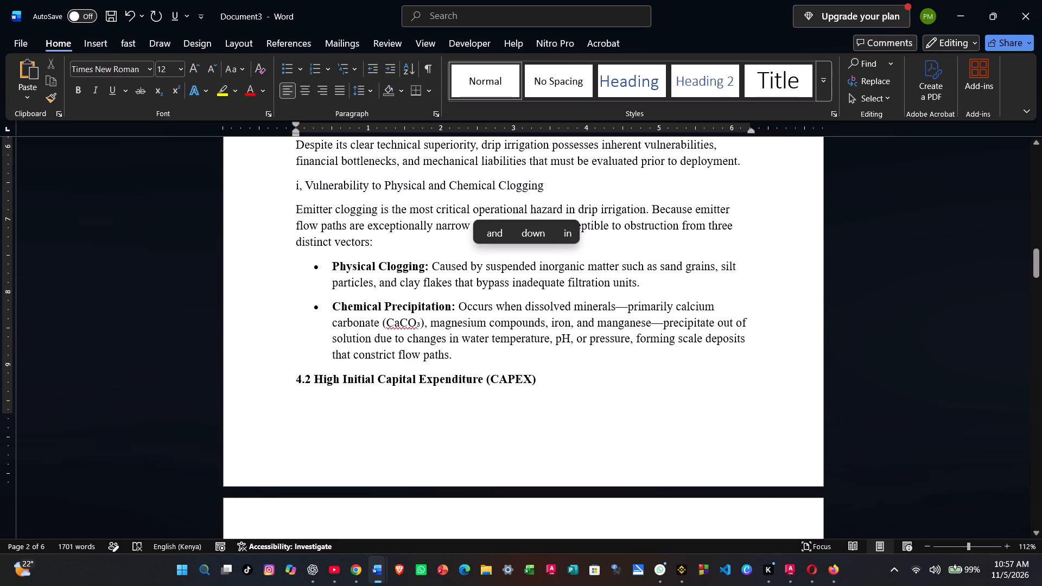
pyautogui.moveTo(310, 267); pyautogui.dragTo(416, 263)
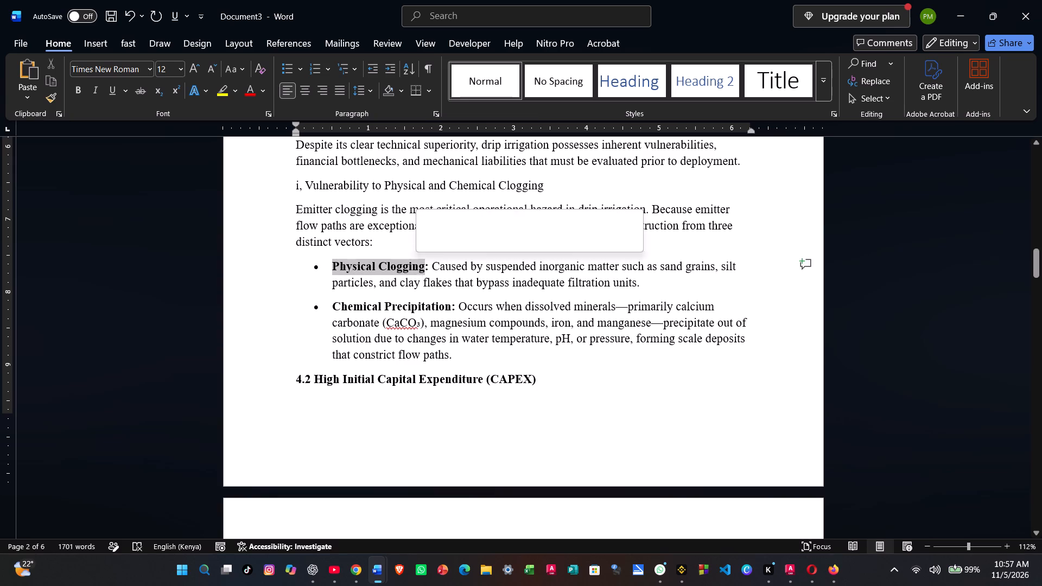
pyautogui.click(428, 243)
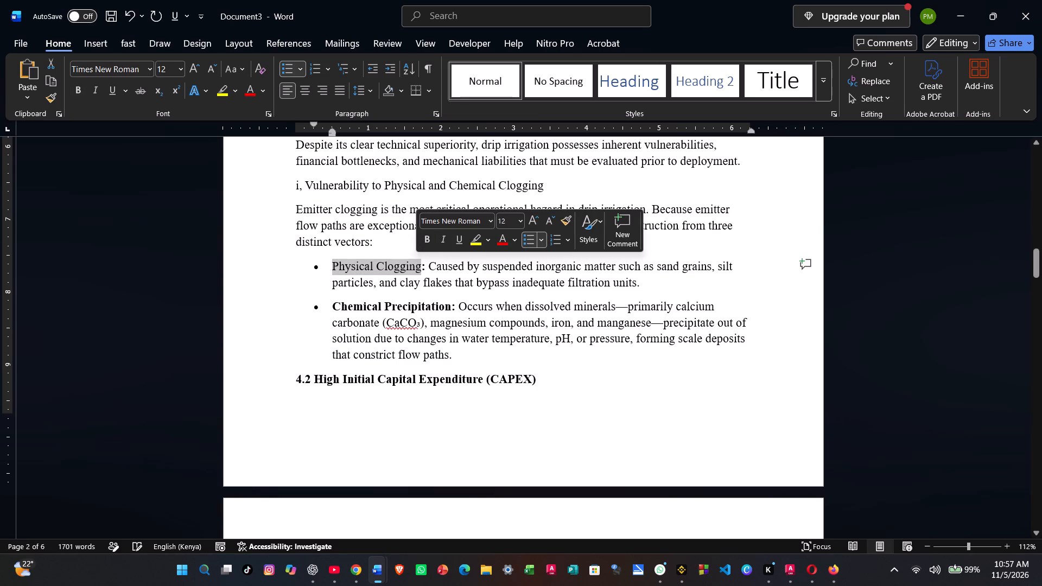
pyautogui.moveTo(329, 308); pyautogui.dragTo(435, 308)
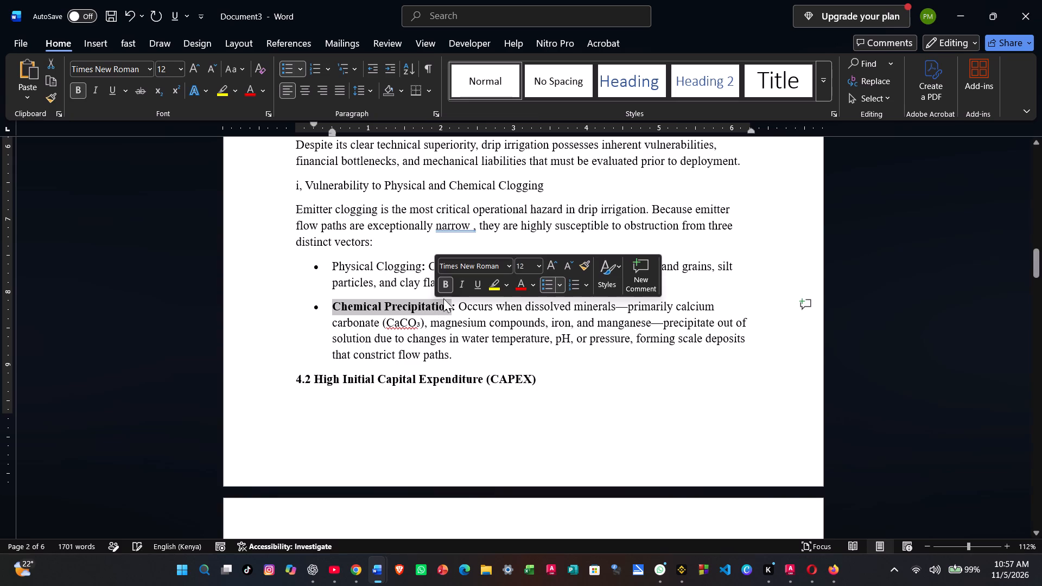
pyautogui.click(448, 282)
# Remove the bold formatting from the heading "4.2 High Initial Capital Expenditure (CAPEX)".
pyautogui.scroll(-1, 425, 358)
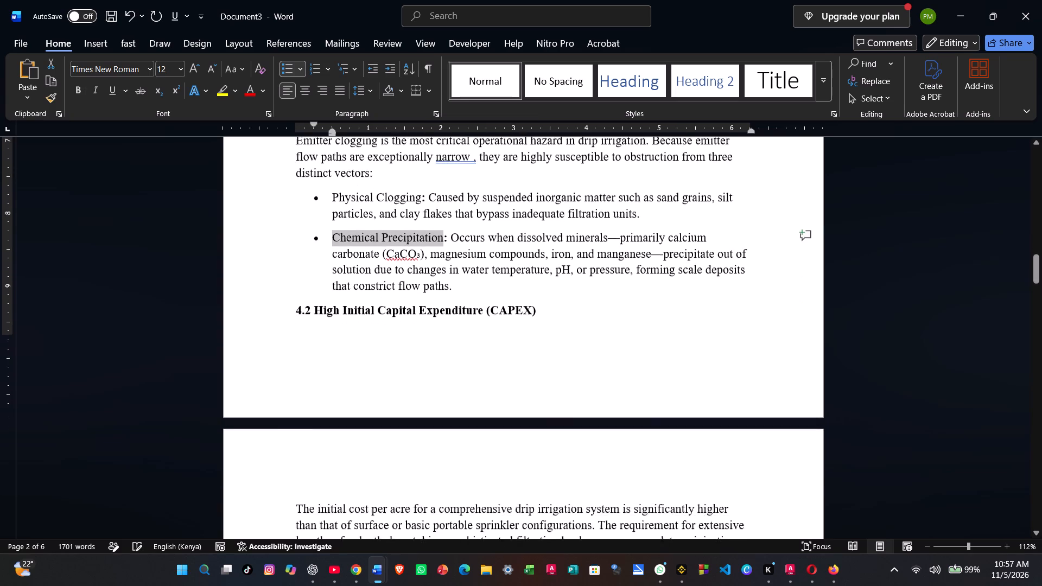
pyautogui.scroll(-1, 425, 358)
pyautogui.scroll(2, 425, 358)
pyautogui.scroll(-1, 425, 358)
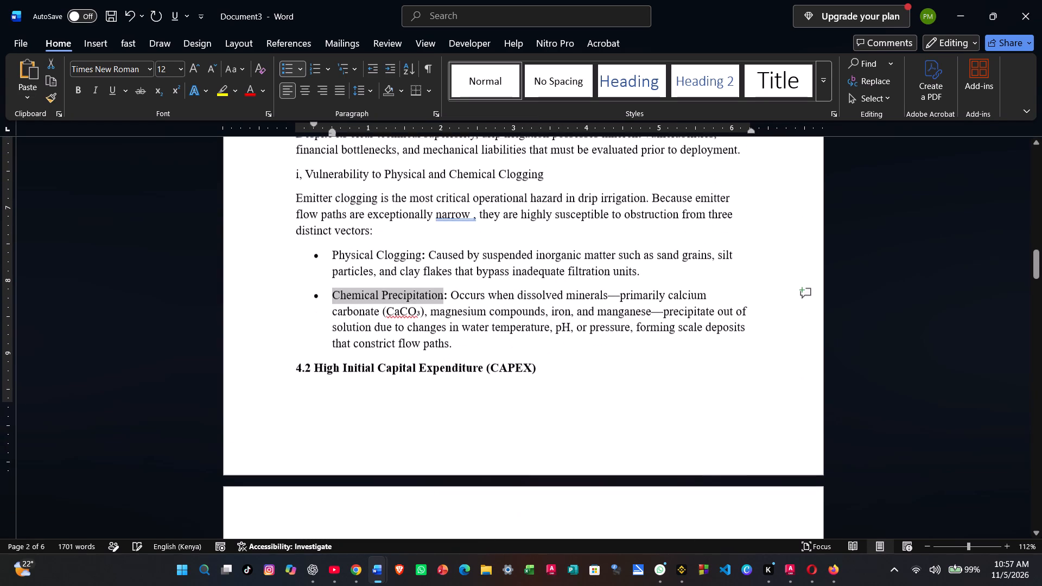
pyautogui.scroll(-1, 425, 358)
pyautogui.moveTo(282, 340); pyautogui.dragTo(448, 349)
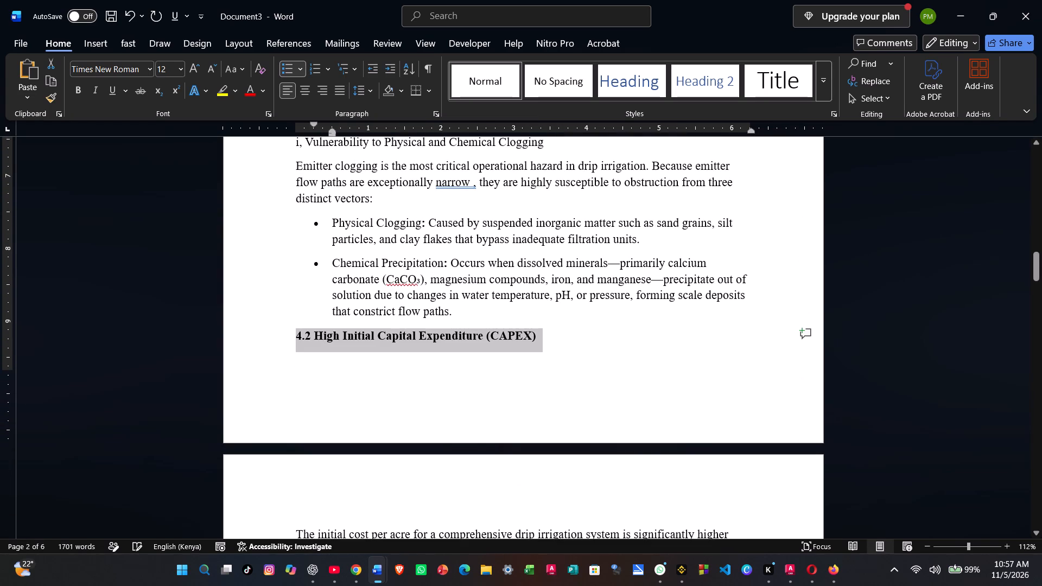
pyautogui.moveTo(448, 349); pyautogui.dragTo(515, 343)
pyautogui.scroll(-1, 515, 343)
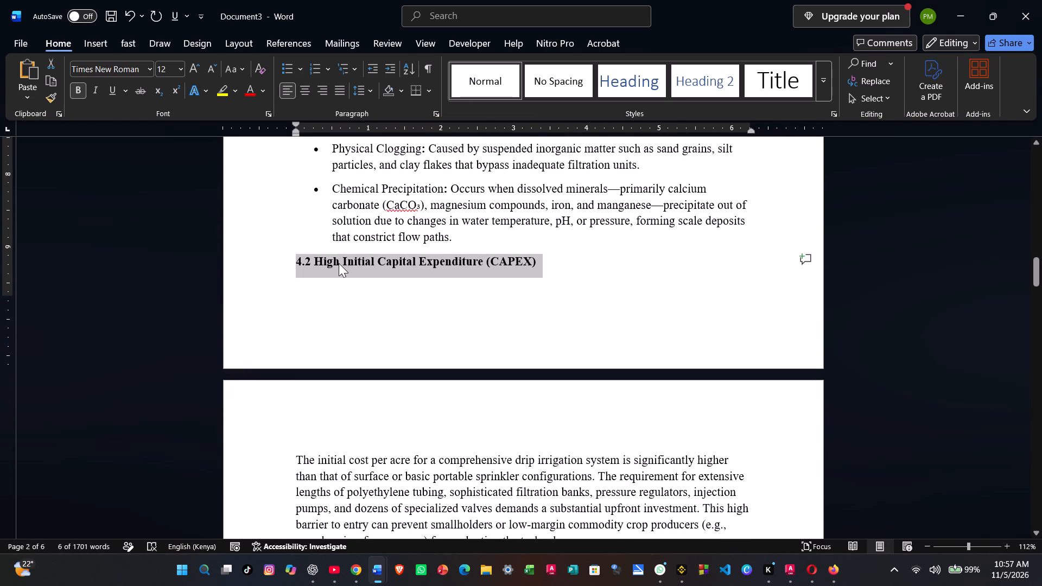
pyautogui.click(75, 88)
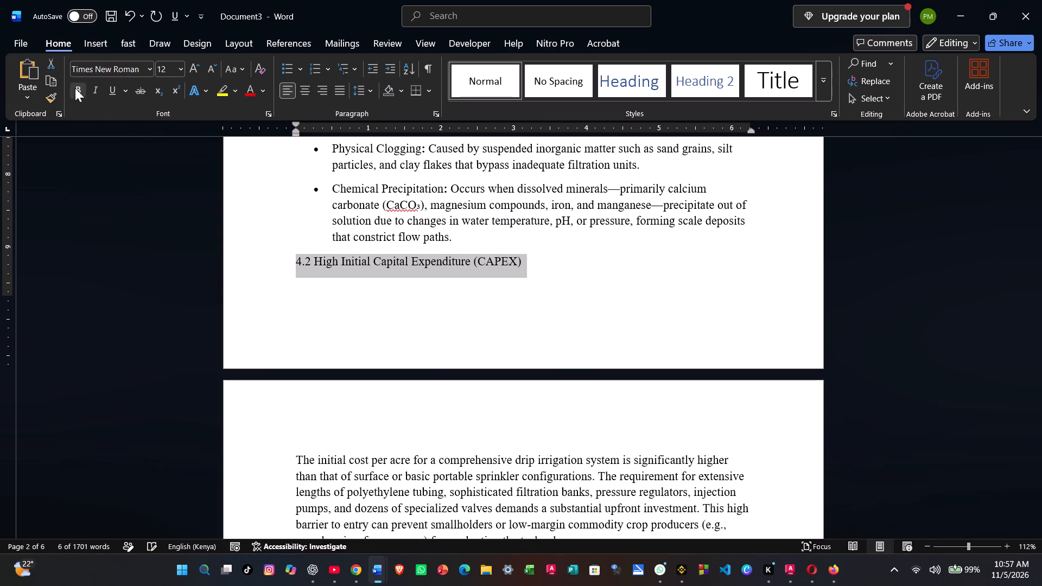
# Replace the number 4.2 before "High Initial Capital Expenditure (CAPEX)" with the lowercase roman numeral "ii".
pyautogui.click(311, 258)
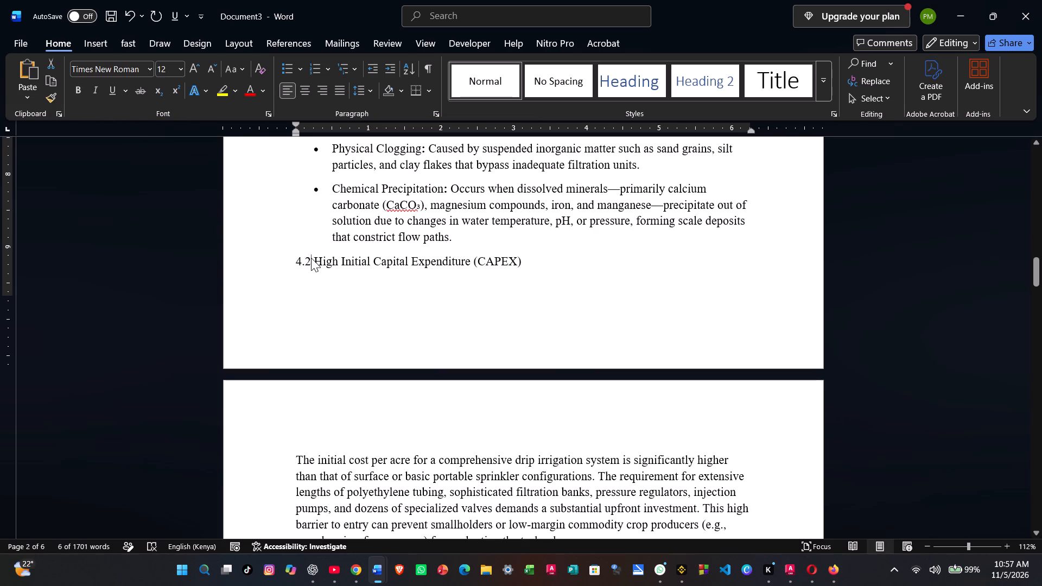
pyautogui.press('BackSpace')
pyautogui.press('BackSpace')
pyautogui.press('BackSpace')
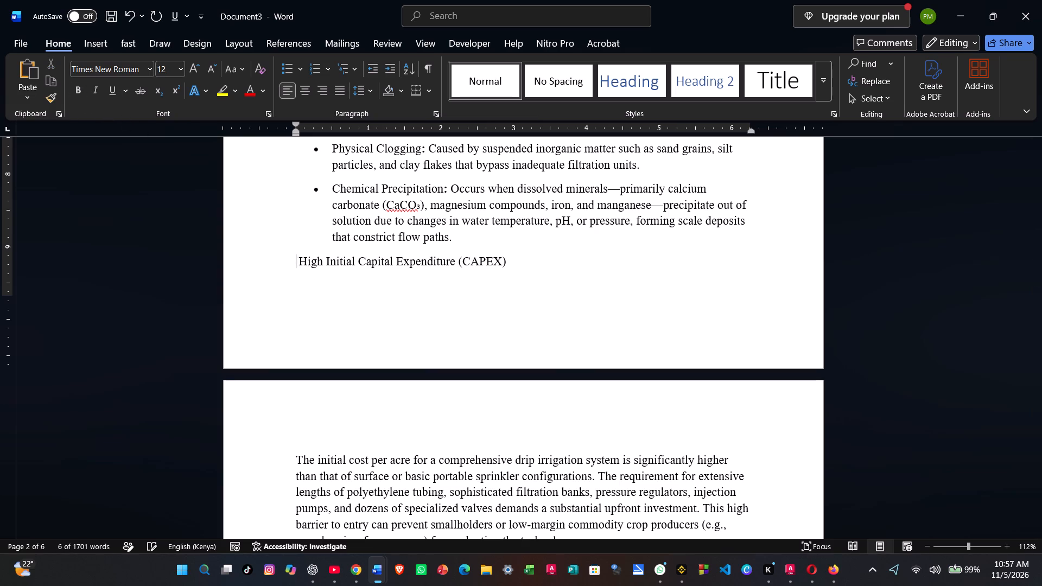
pyautogui.write('ii')
pyautogui.click(372, 364)
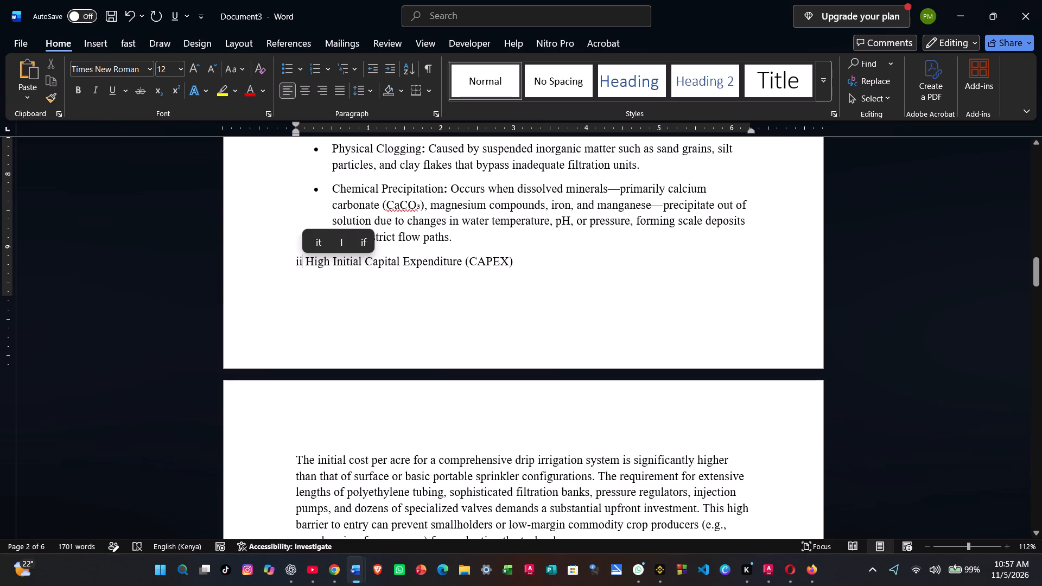
# Remove the bold formatting from the heading "4.3 Risks of Subsurface Damage and Environmental Degradation".
pyautogui.scroll(-2, 372, 364)
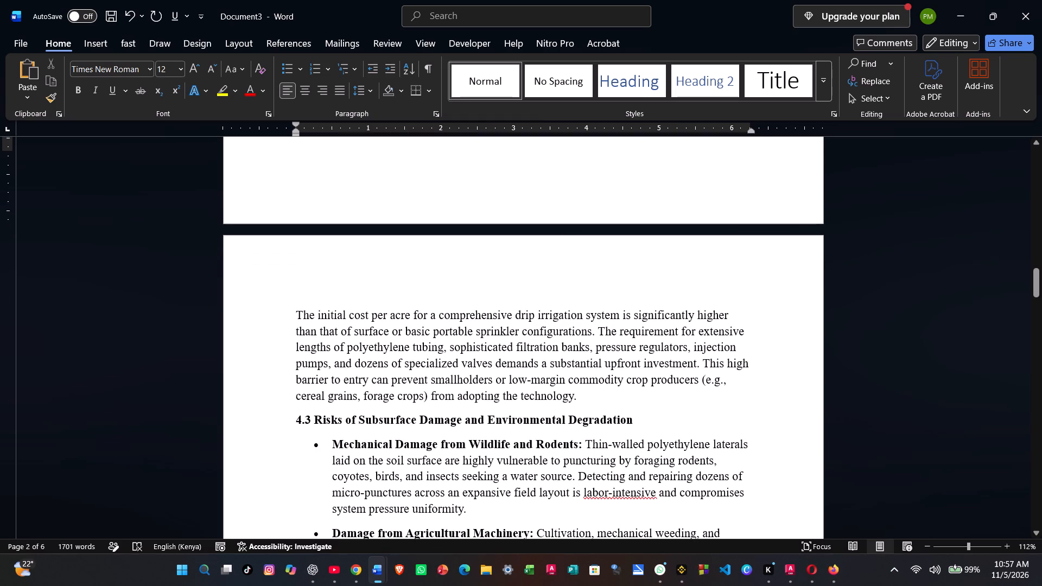
pyautogui.scroll(-1, 455, 365)
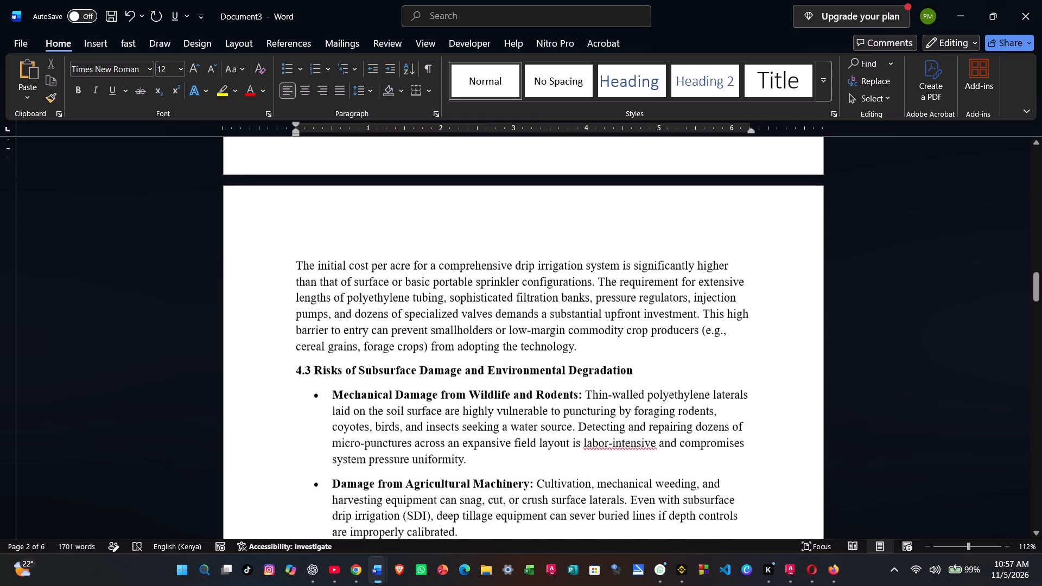
pyautogui.scroll(-1, 455, 365)
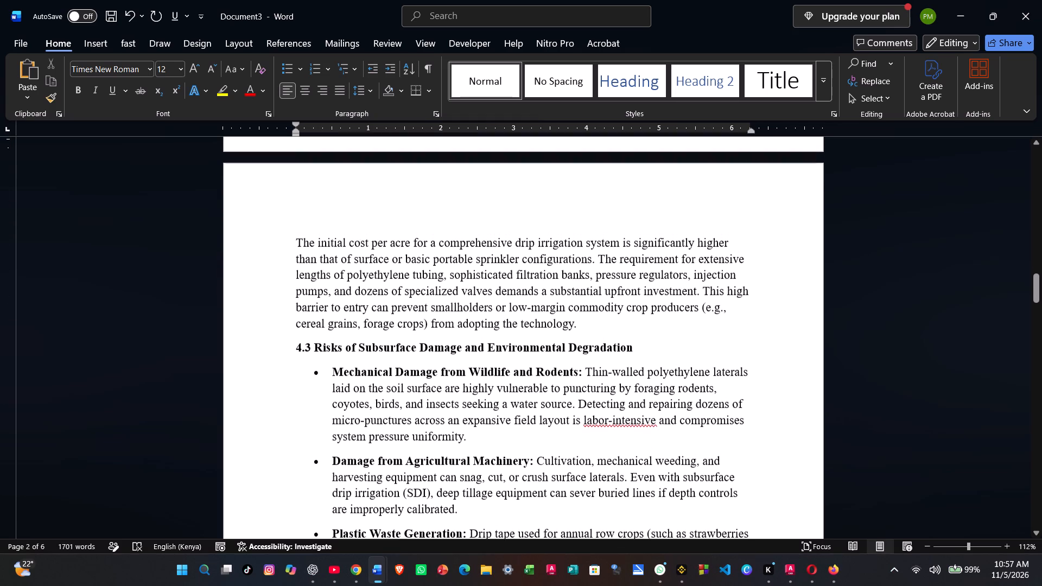
pyautogui.moveTo(290, 343); pyautogui.dragTo(635, 342)
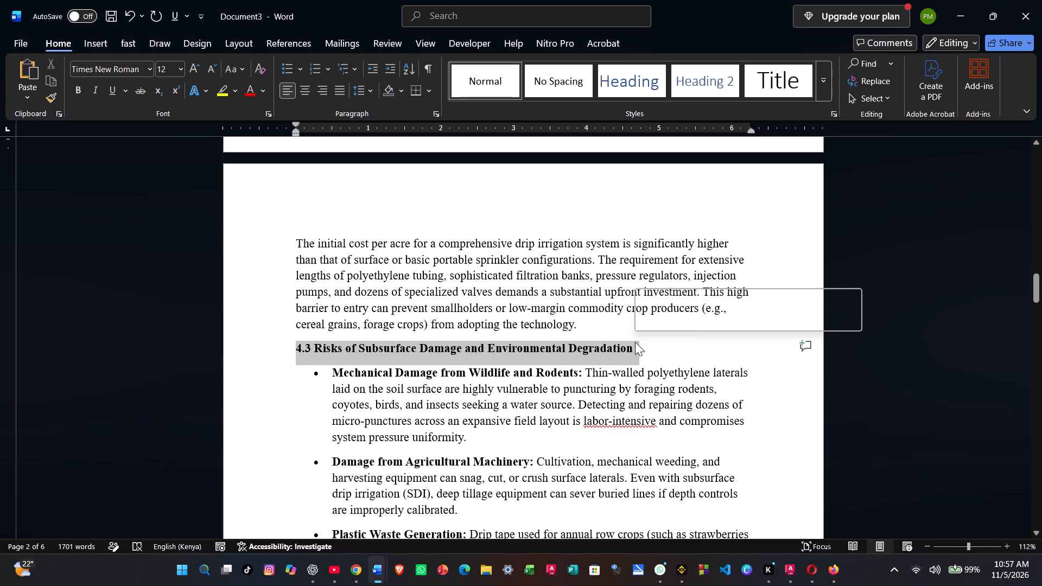
pyautogui.click(647, 321)
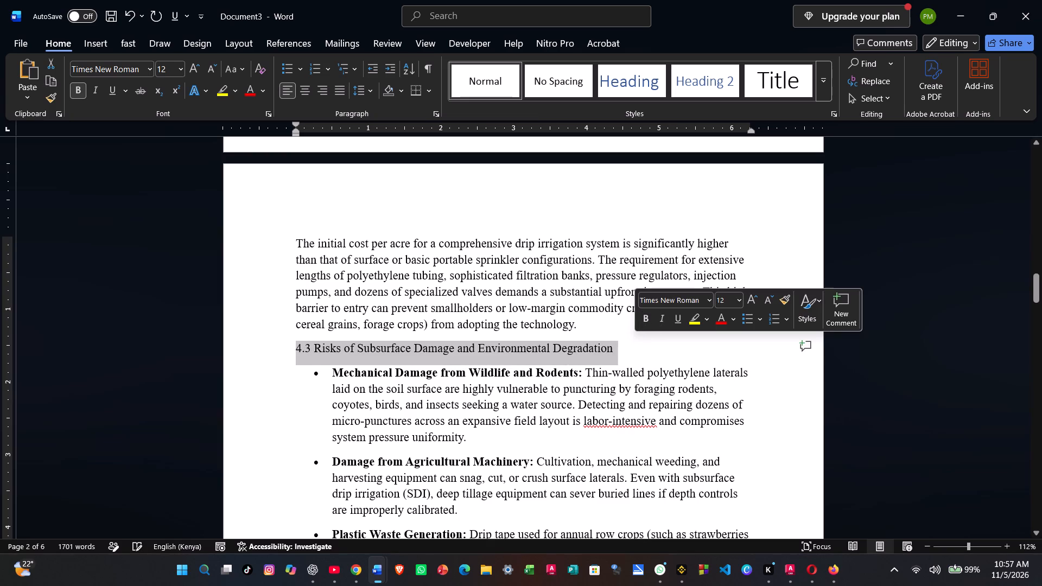
# Replace the number 4.3 before "Risks of Subsurface Damage and Environmental Degradation" with "iii" and a space, keeping the heading on its own line.
pyautogui.click(312, 354)
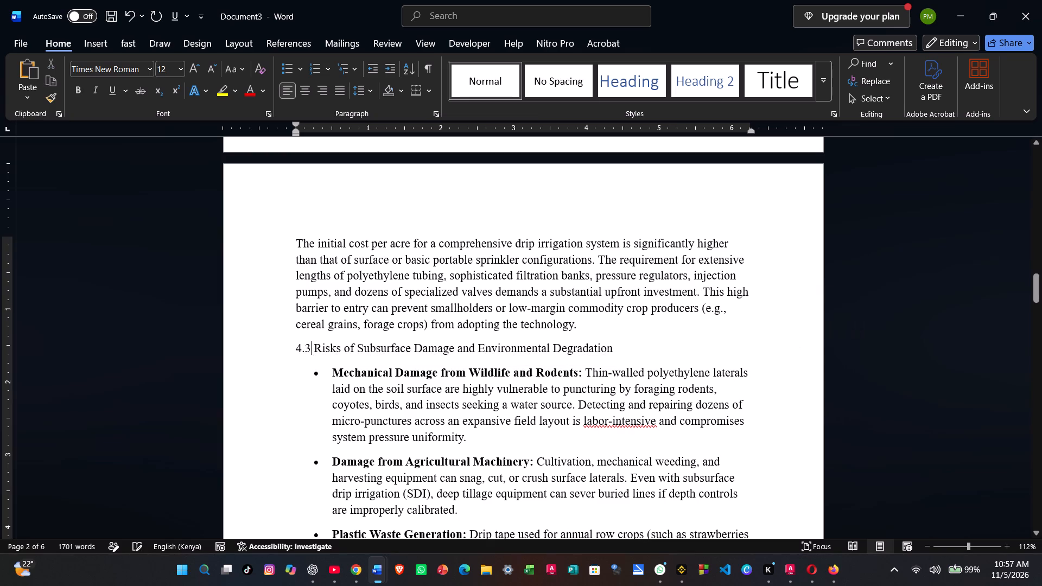
pyautogui.press('BackSpace')
pyautogui.press('BackSpace')
pyautogui.press('BackSpace')
pyautogui.press('BackSpace')
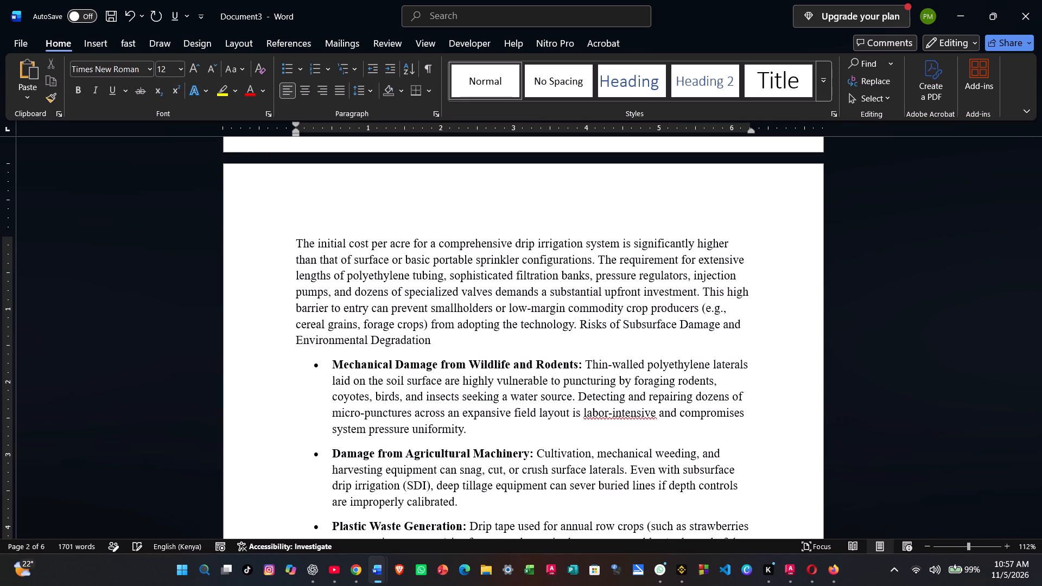
pyautogui.press('Return')
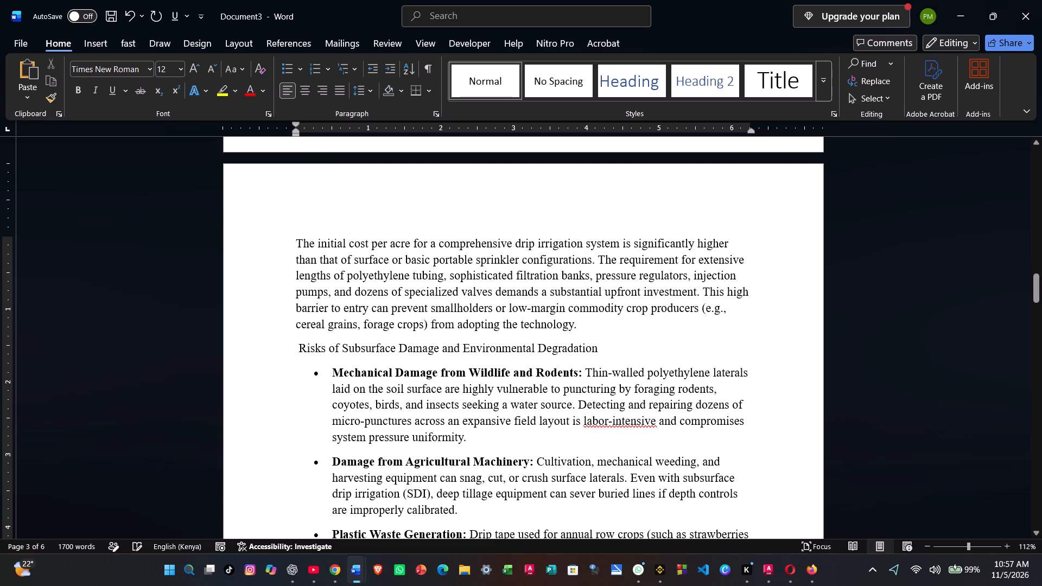
pyautogui.click(301, 352)
pyautogui.press('BackSpace')
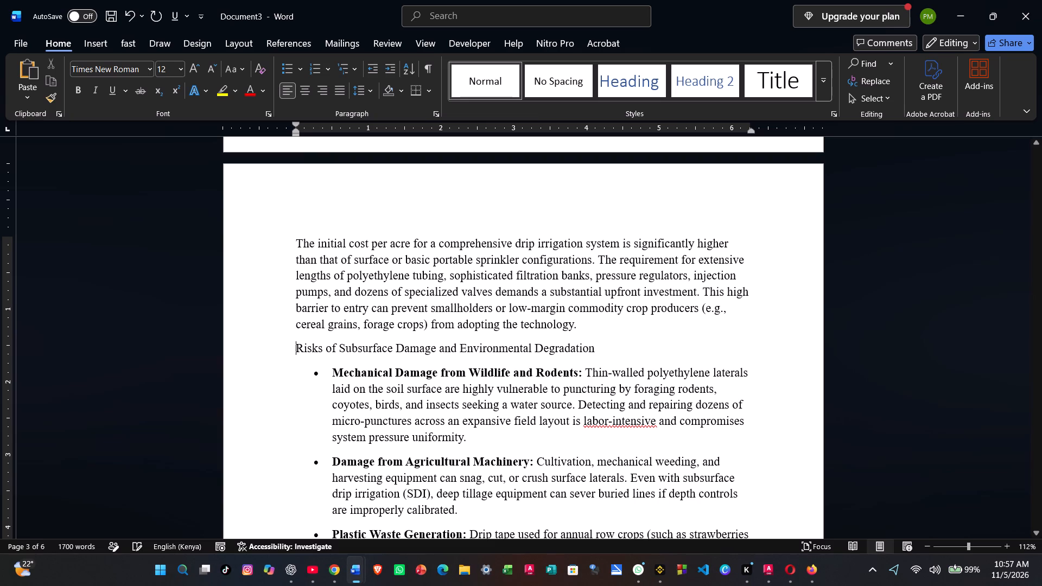
pyautogui.scroll(-1, 393, 382)
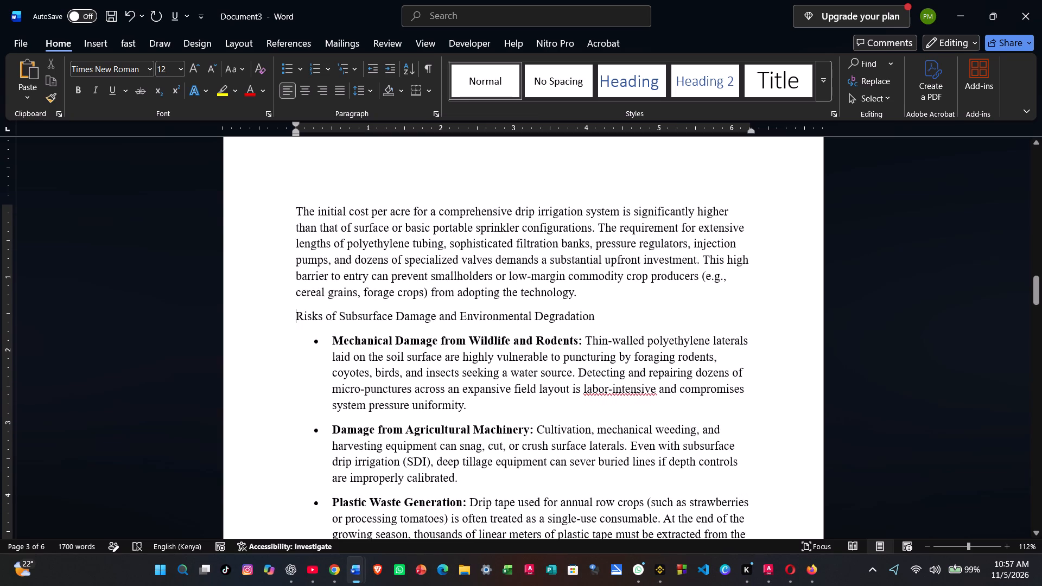
pyautogui.scroll(2, 393, 382)
pyautogui.scroll(-1, 393, 382)
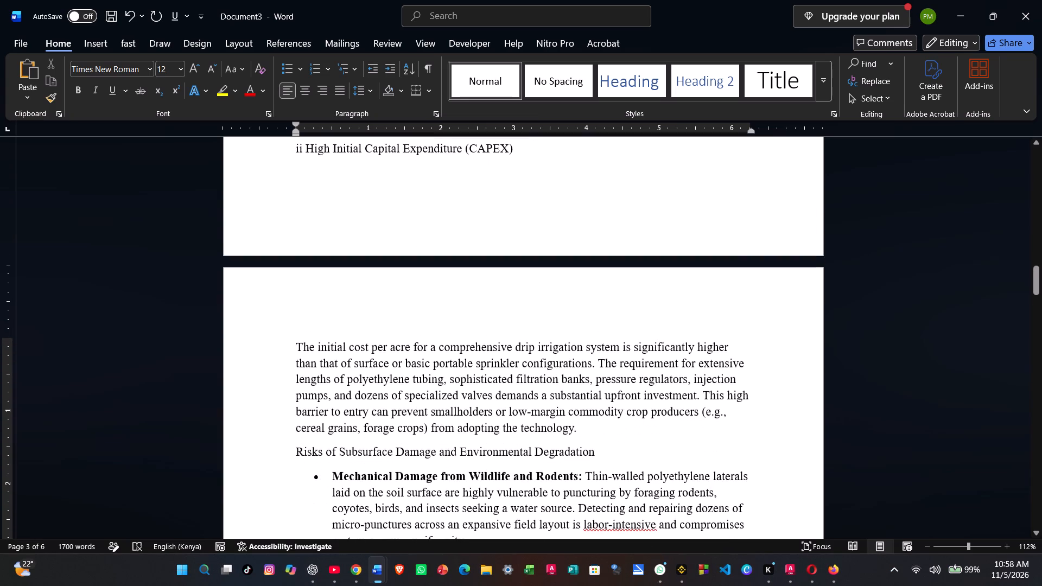
pyautogui.scroll(-1, 388, 427)
pyautogui.write('iii')
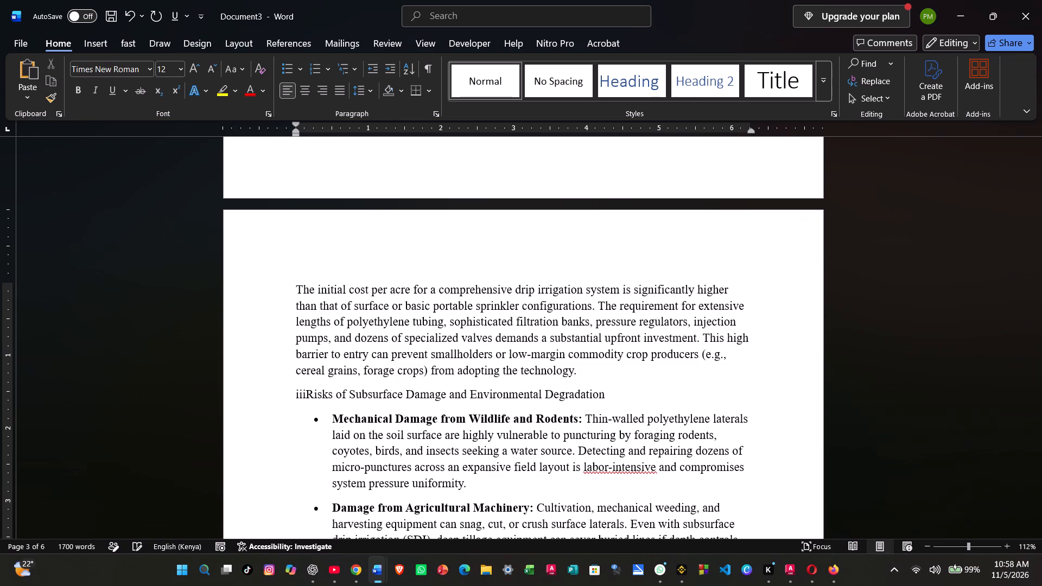
pyautogui.press('space')
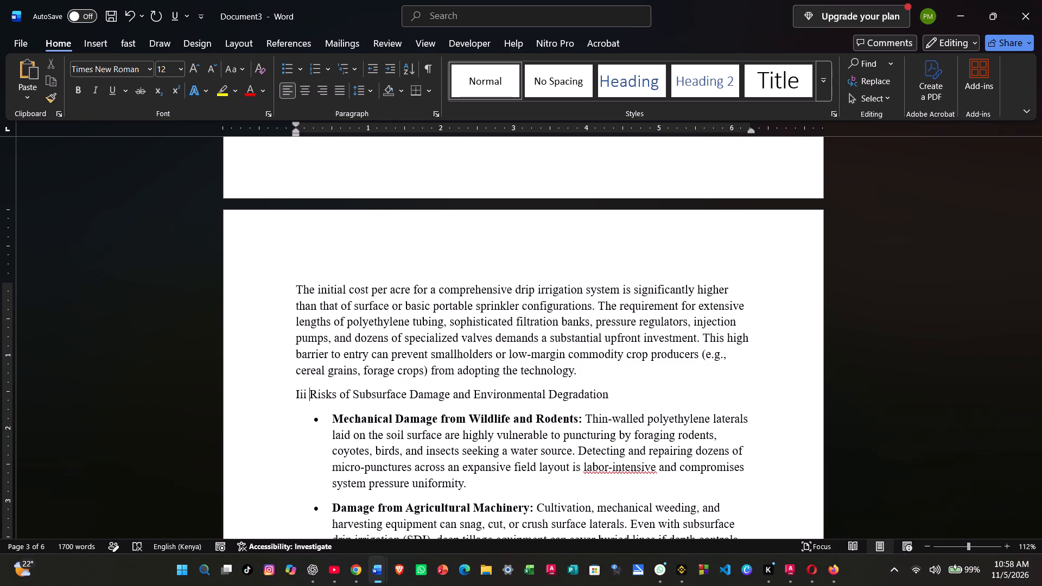
# Remove the bold formatting from the bullet label "Mechanical Damage from Wildlife and Rodents".
pyautogui.scroll(-1, 368, 424)
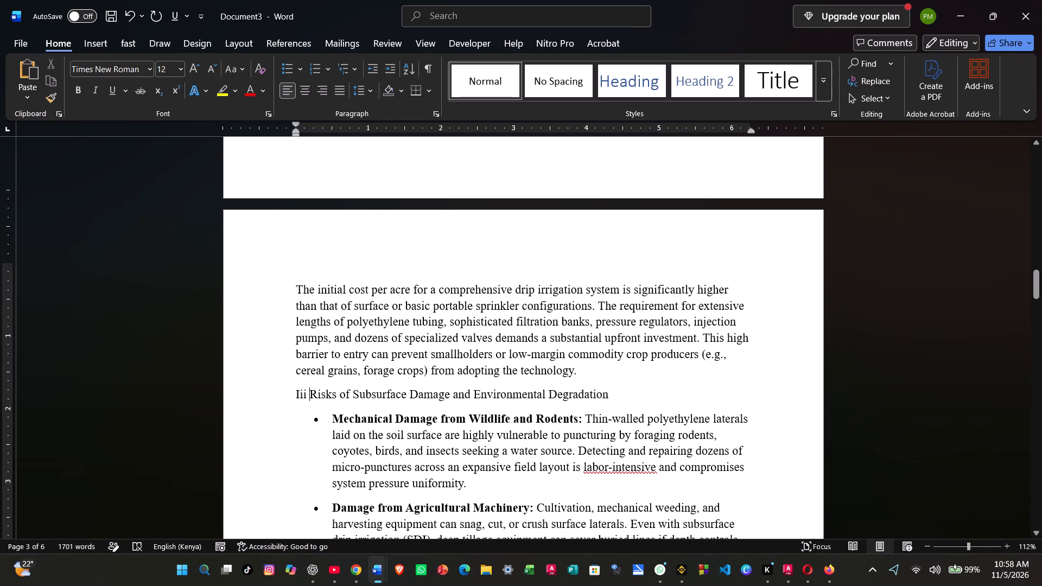
pyautogui.scroll(-1, 368, 424)
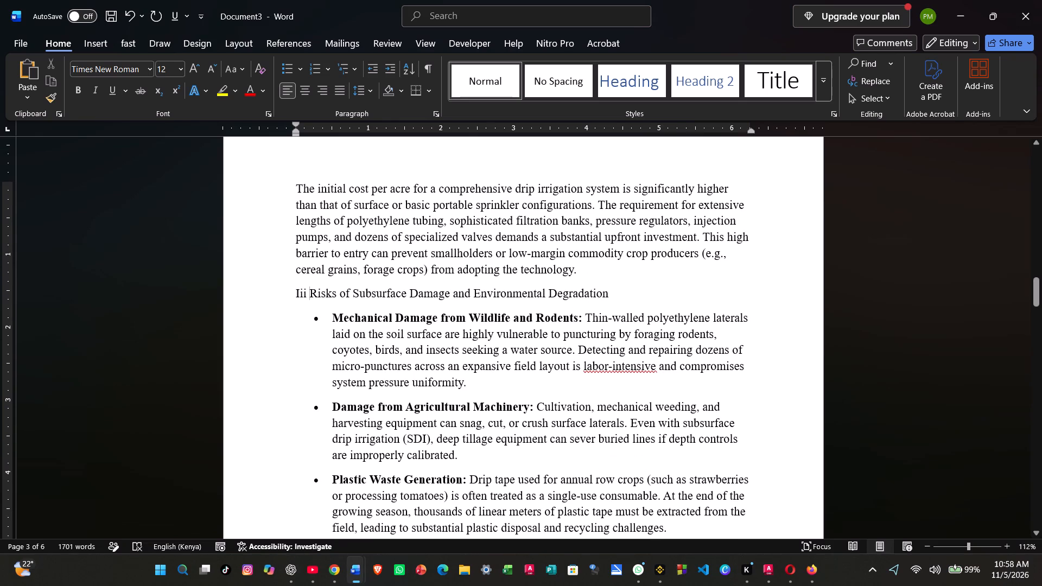
pyautogui.moveTo(332, 317); pyautogui.dragTo(569, 320)
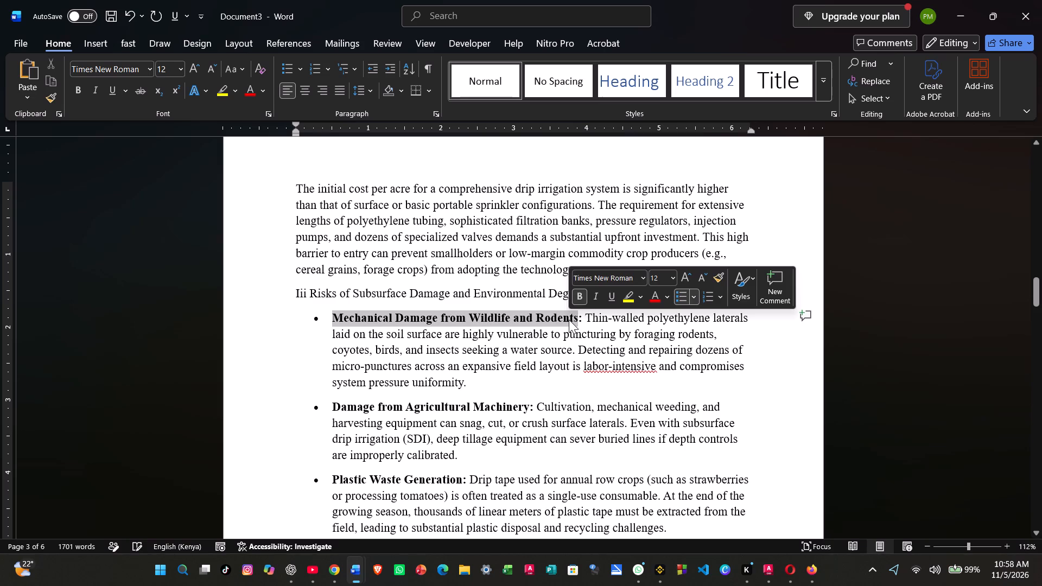
pyautogui.click(582, 297)
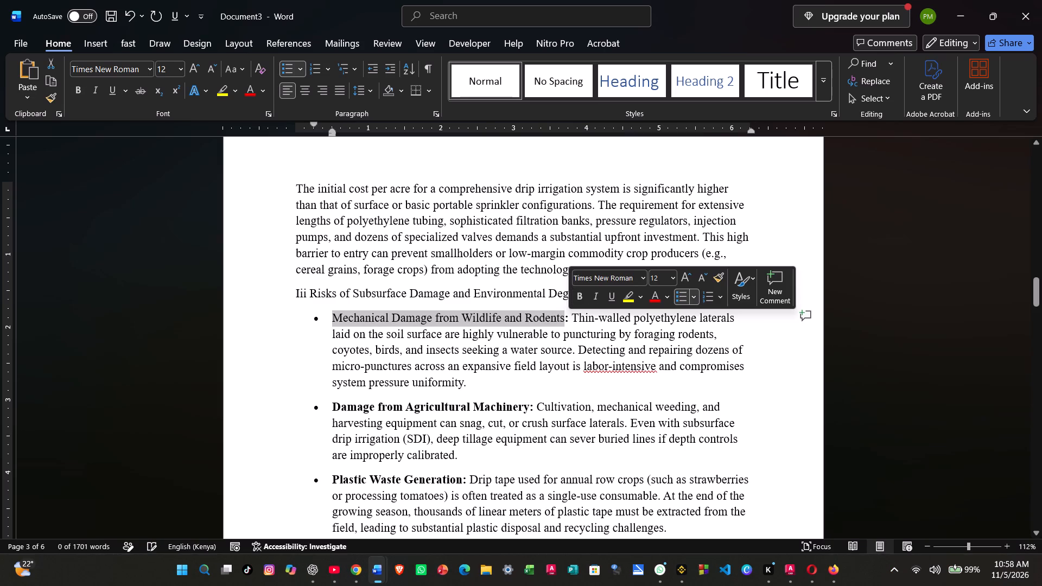
# Delete the sentence starting "Detecting and repairing dozens of micro-punctures" from the Mechanical Damage from Wildlife and Rodents bullet.
pyautogui.moveTo(583, 353); pyautogui.dragTo(657, 384)
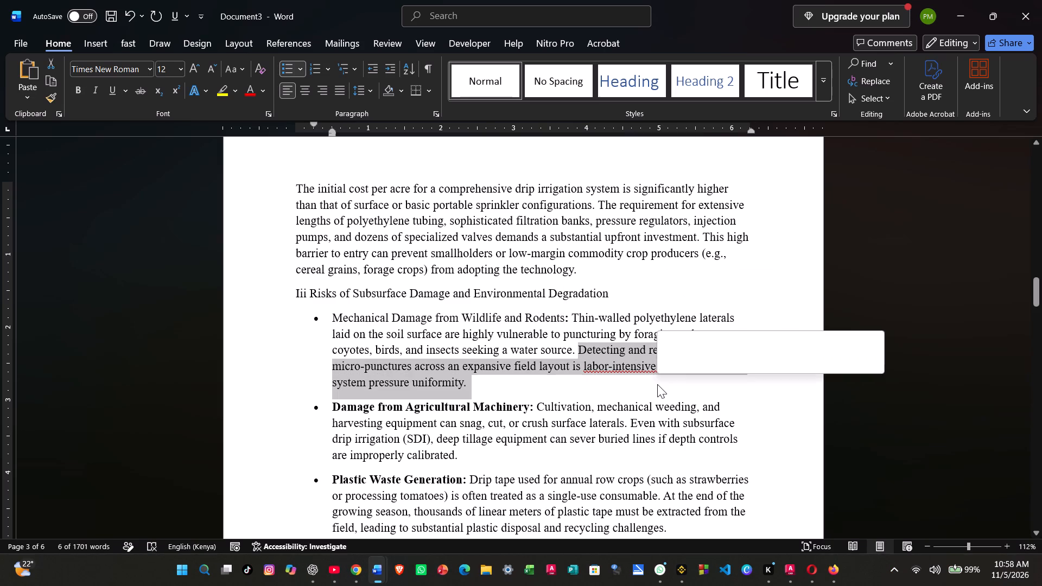
pyautogui.press('BackSpace')
# Remove the bold formatting from the bullet label "Damage from Agricultural Machinery".
pyautogui.scroll(-1, 499, 335)
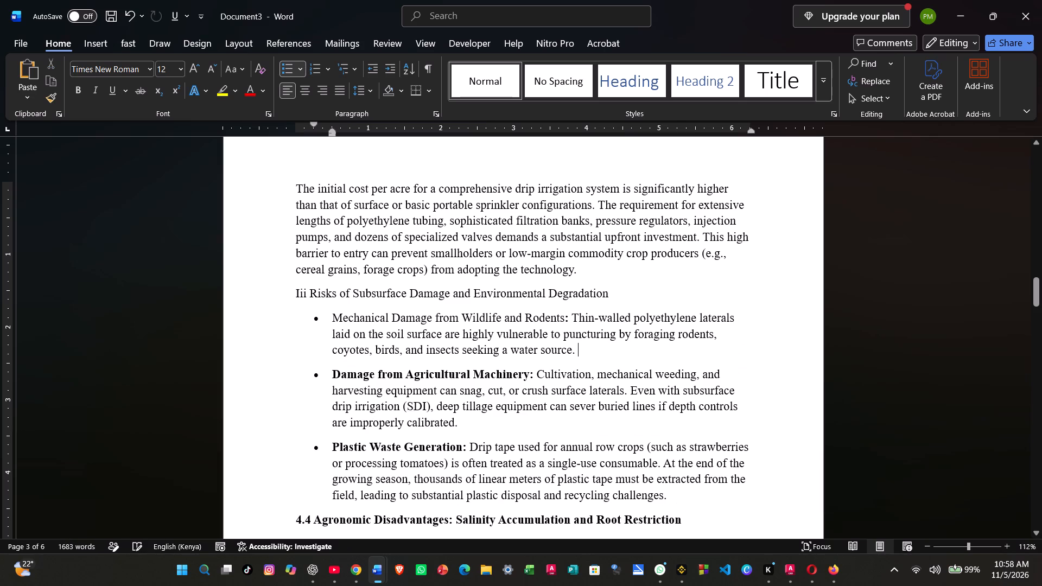
pyautogui.scroll(-1, 499, 335)
pyautogui.moveTo(332, 352); pyautogui.dragTo(475, 355)
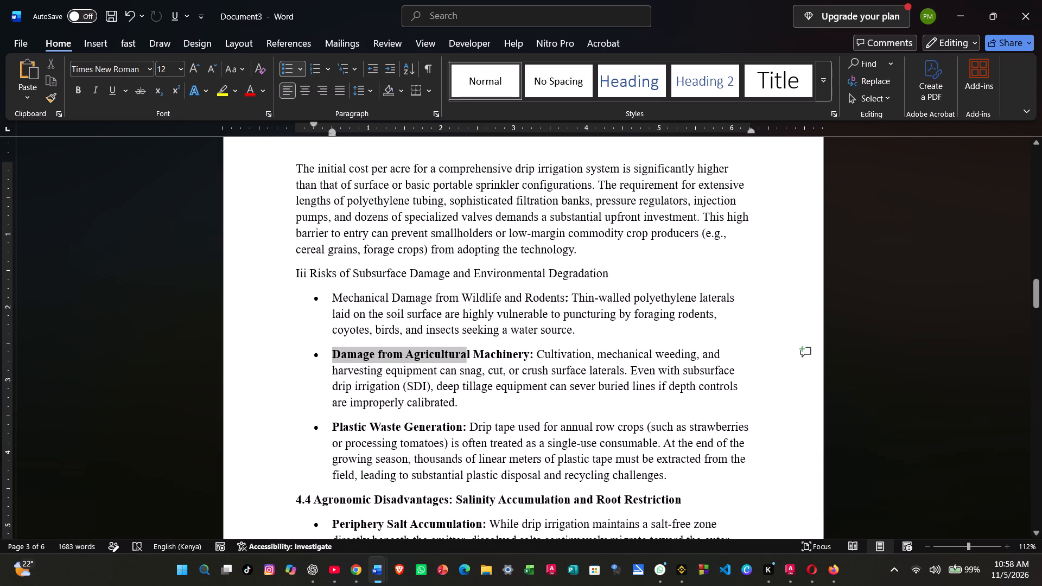
pyautogui.moveTo(475, 355); pyautogui.dragTo(513, 355)
pyautogui.click(524, 330)
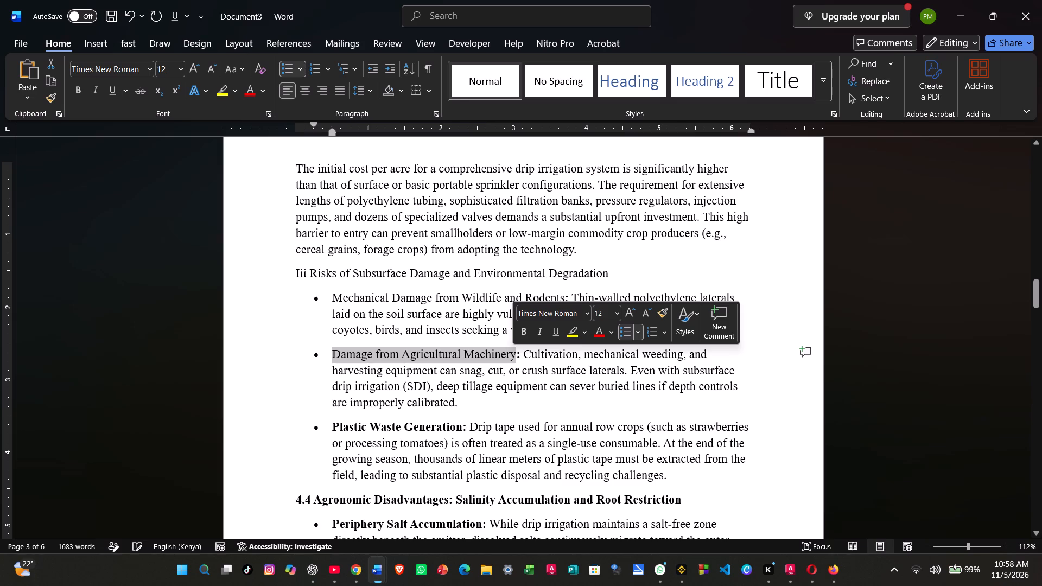
# Delete the sentence starting "Even with subsurface drip irrigation (SDI)" from the Damage from Agricultural Machinery bullet.
pyautogui.moveTo(632, 370); pyautogui.dragTo(685, 394)
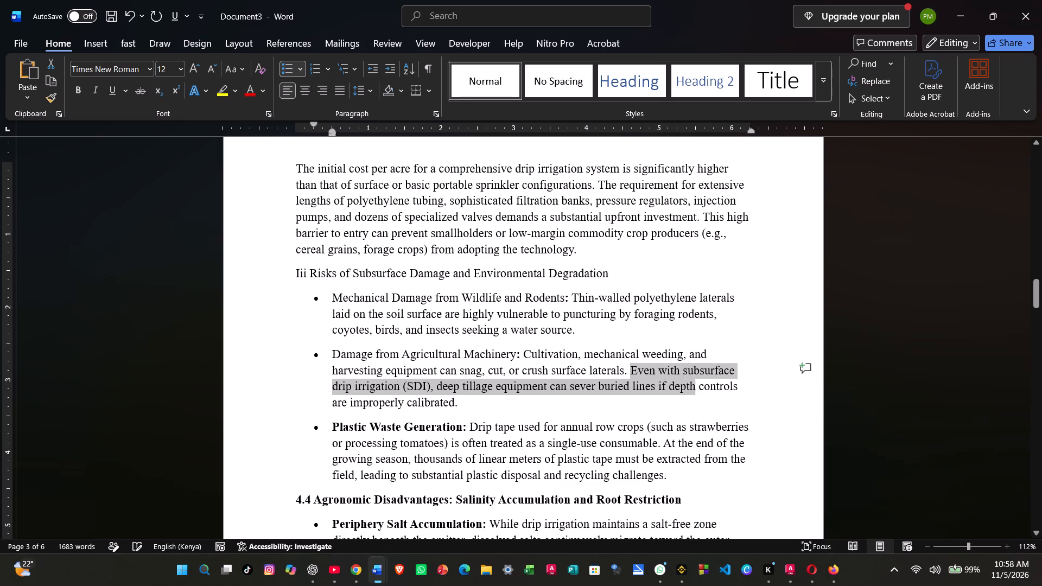
pyautogui.moveTo(685, 394); pyautogui.dragTo(708, 404)
pyautogui.press('BackSpace')
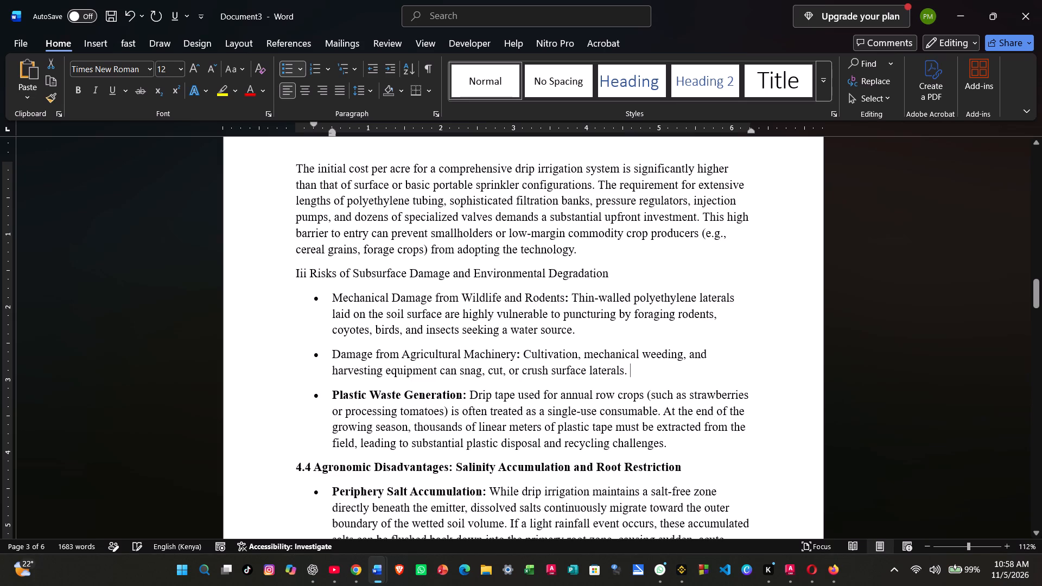
# Remove the bold formatting from the bullet label "Plastic Waste Generation".
pyautogui.scroll(-1, 499, 423)
pyautogui.moveTo(331, 355); pyautogui.dragTo(461, 363)
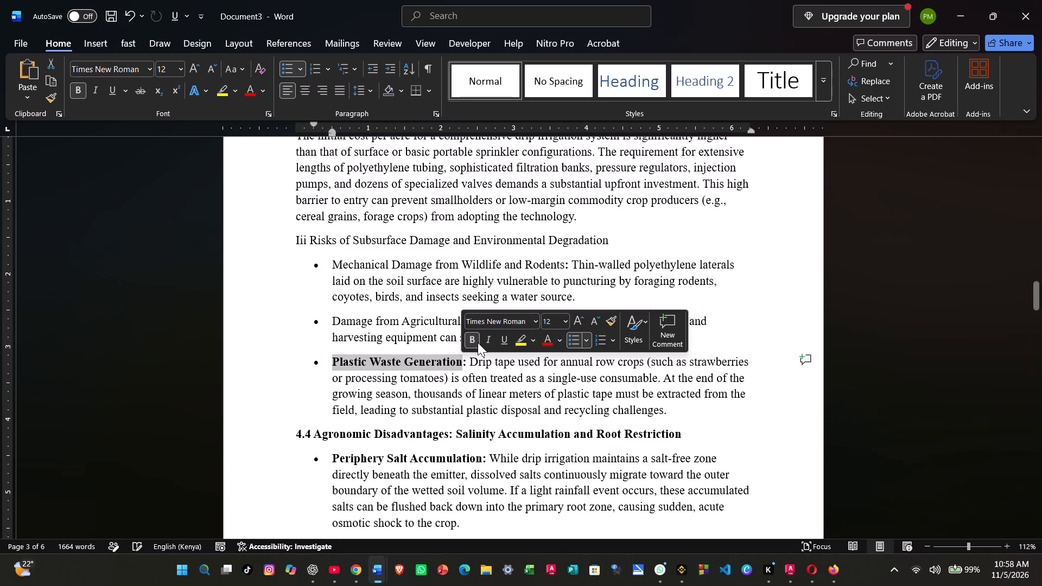
pyautogui.click(478, 339)
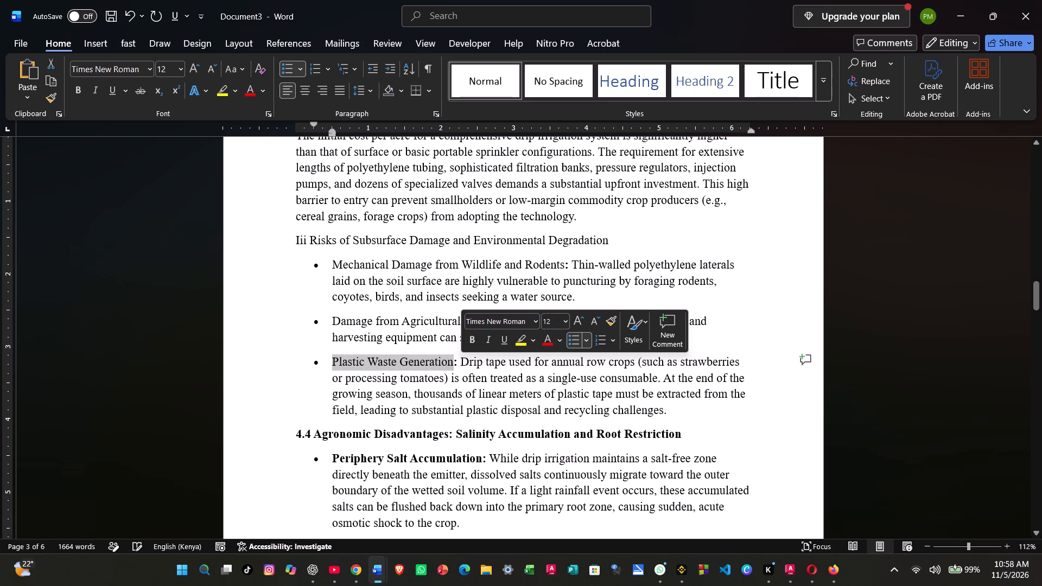
# Remove the bold formatting from the heading "4.4 Agronomic Disadvantages: Salinity Accumulation and Root Restriction".
pyautogui.scroll(-1, 484, 437)
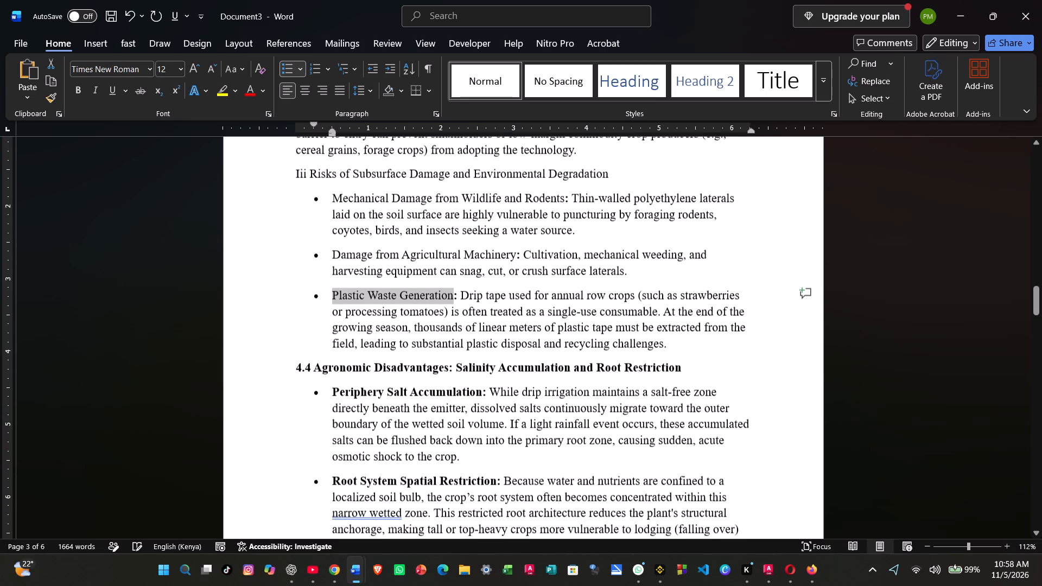
pyautogui.click(416, 411)
pyautogui.moveTo(293, 370); pyautogui.dragTo(501, 373)
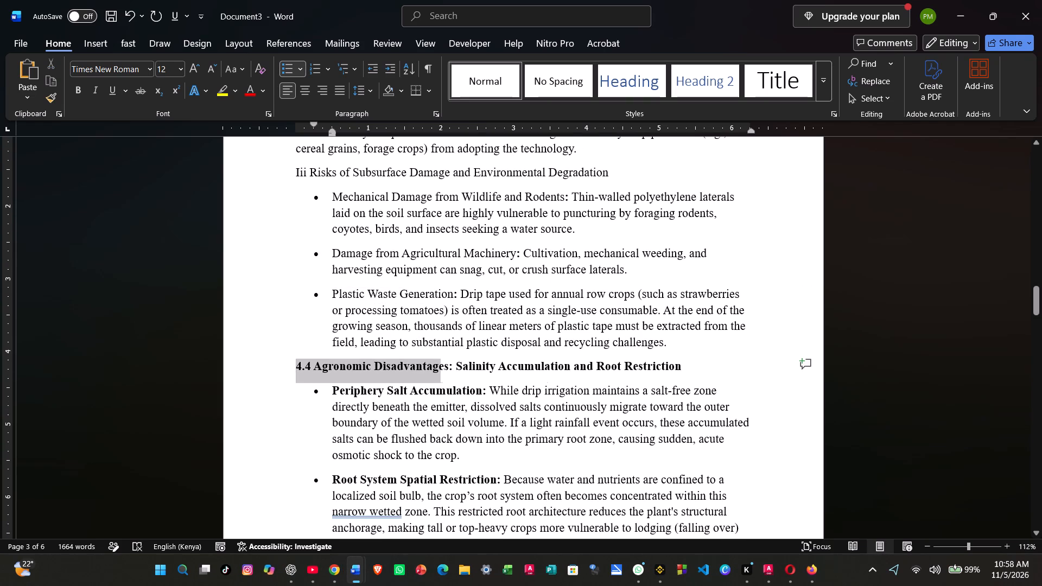
pyautogui.moveTo(501, 373); pyautogui.dragTo(687, 369)
pyautogui.click(695, 349)
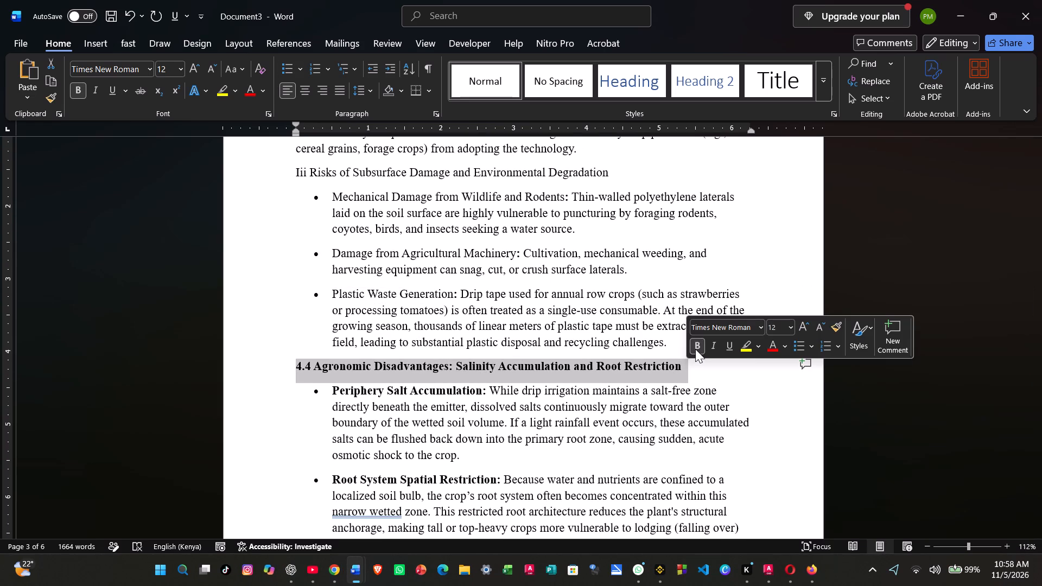
# Replace the number 4.4 before "Agronomic Disadvantages: Salinity Accumulation and Root Restriction" with the roman numeral "iv" and a space.
pyautogui.click(314, 358)
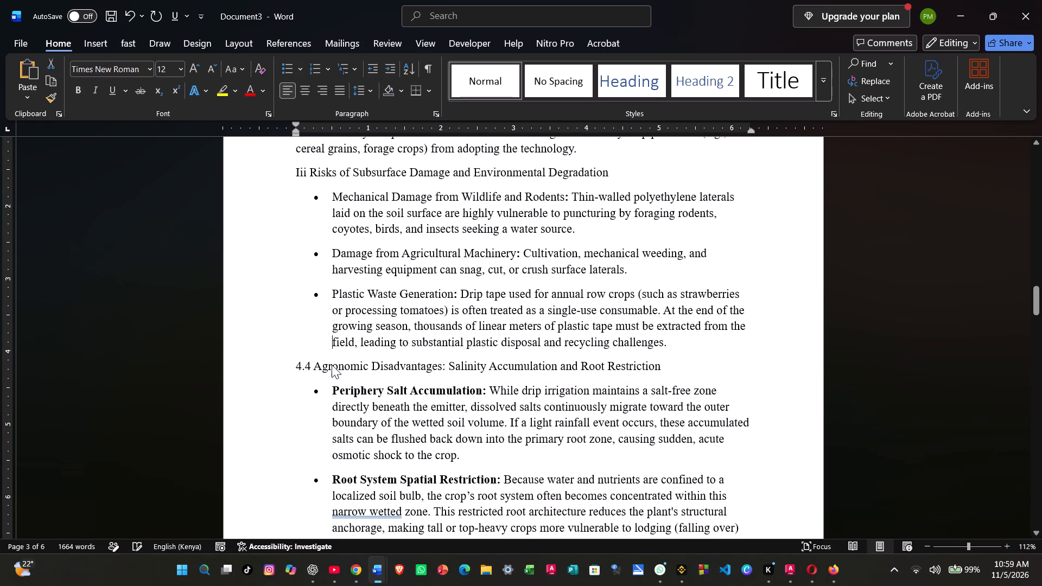
pyautogui.click(313, 365)
pyautogui.press('BackSpace')
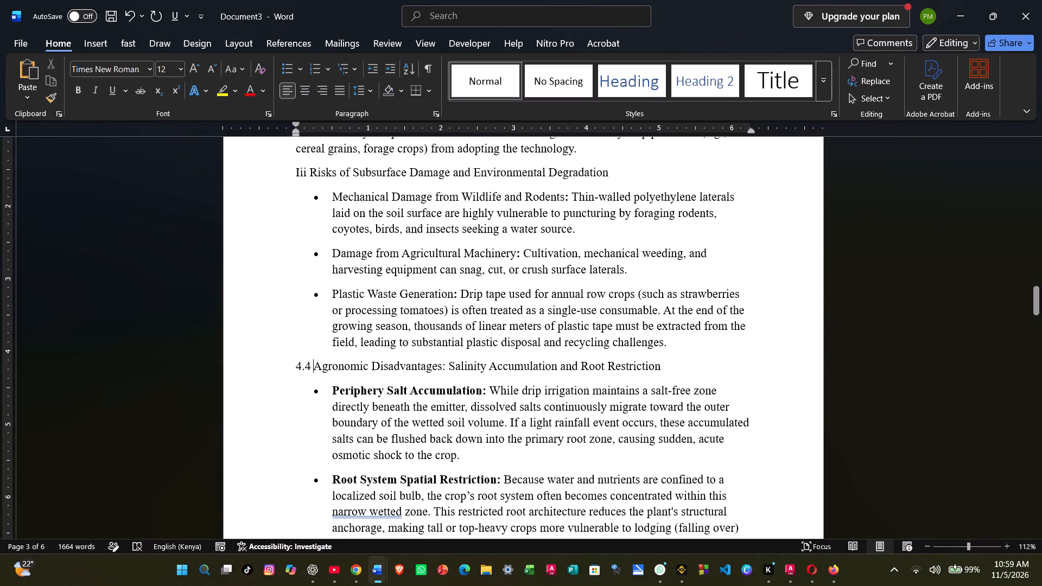
pyautogui.press('BackSpace')
pyautogui.press('BackSpace')
pyautogui.press('BackSpace')
pyautogui.write('iv')
pyautogui.press('space')
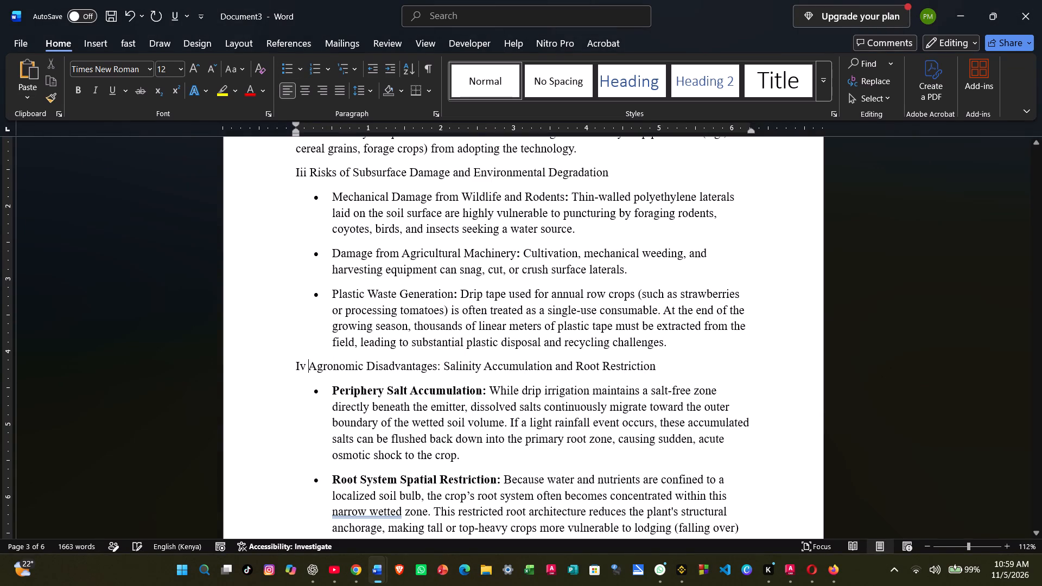
# Remove the bold formatting from the bullet label "Periphery Salt Accumulation".
pyautogui.scroll(-1, 332, 411)
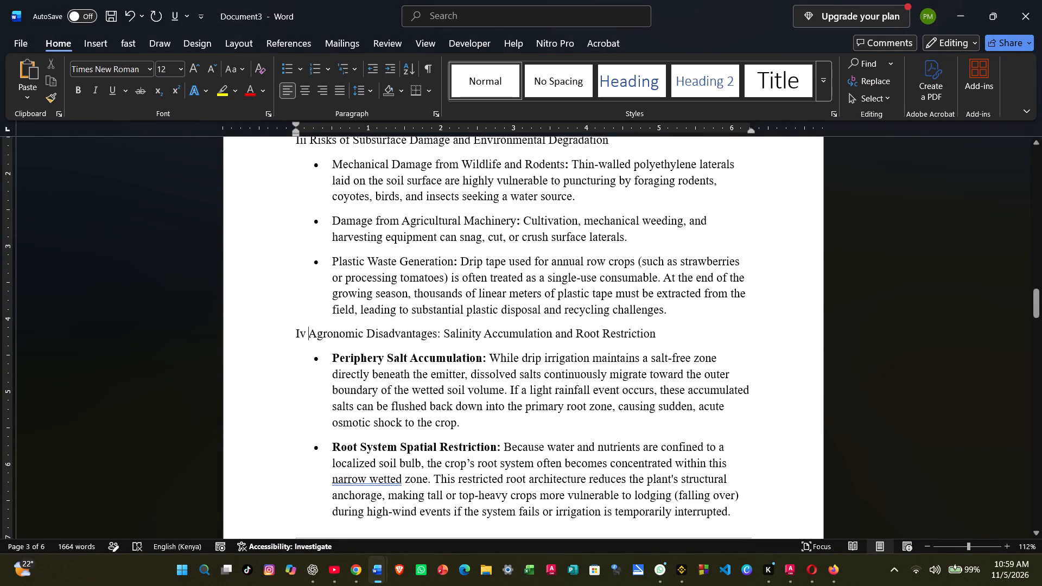
pyautogui.moveTo(328, 358); pyautogui.dragTo(397, 364)
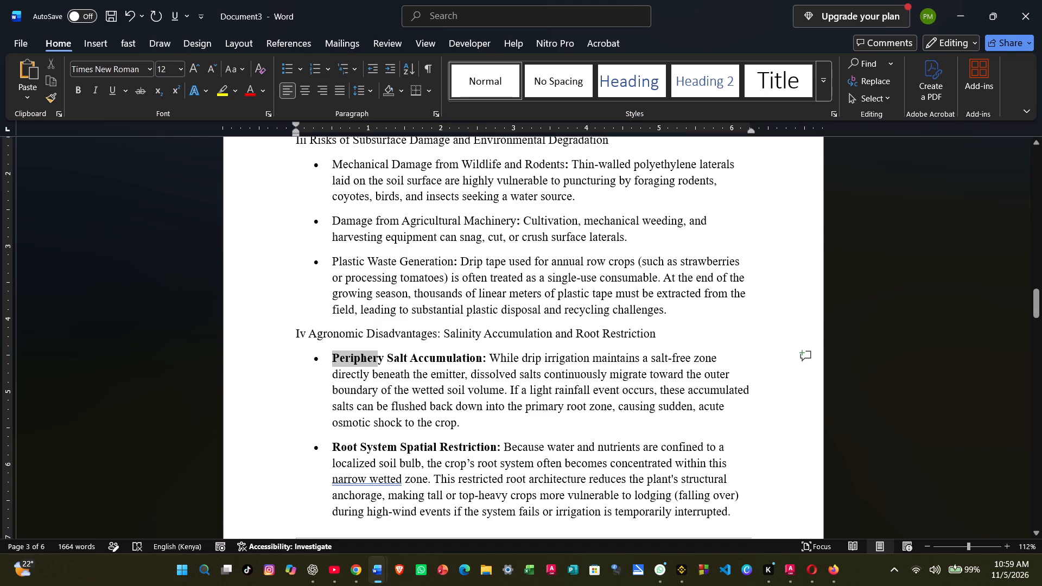
pyautogui.moveTo(397, 364); pyautogui.dragTo(460, 365)
pyautogui.click(472, 342)
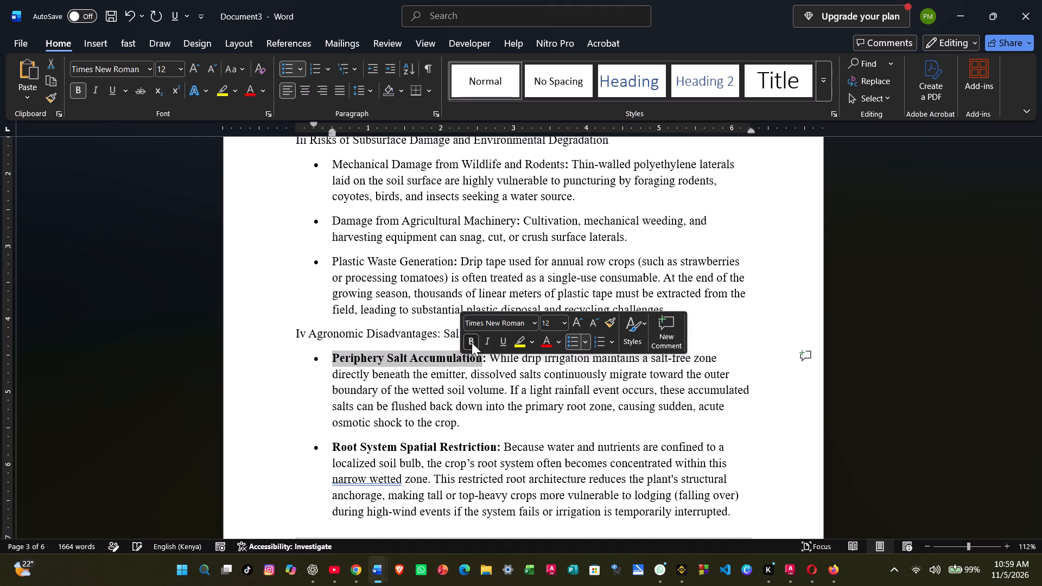
pyautogui.click(606, 409)
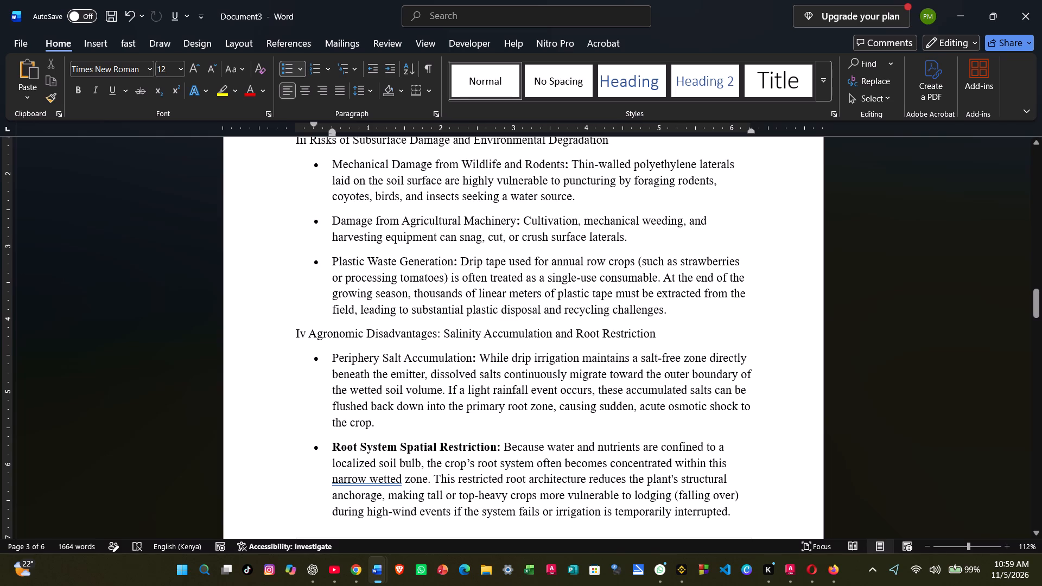
# Remove the bold formatting from the bullet label "Root System Spatial Restriction".
pyautogui.scroll(-1, 393, 435)
pyautogui.moveTo(328, 376); pyautogui.dragTo(346, 361)
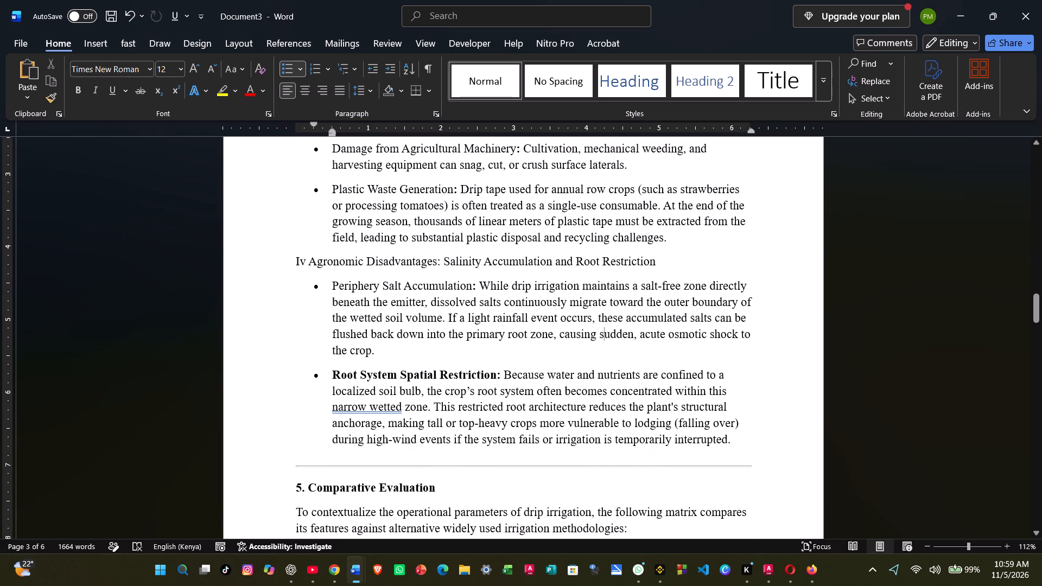
pyautogui.moveTo(346, 361); pyautogui.dragTo(498, 378)
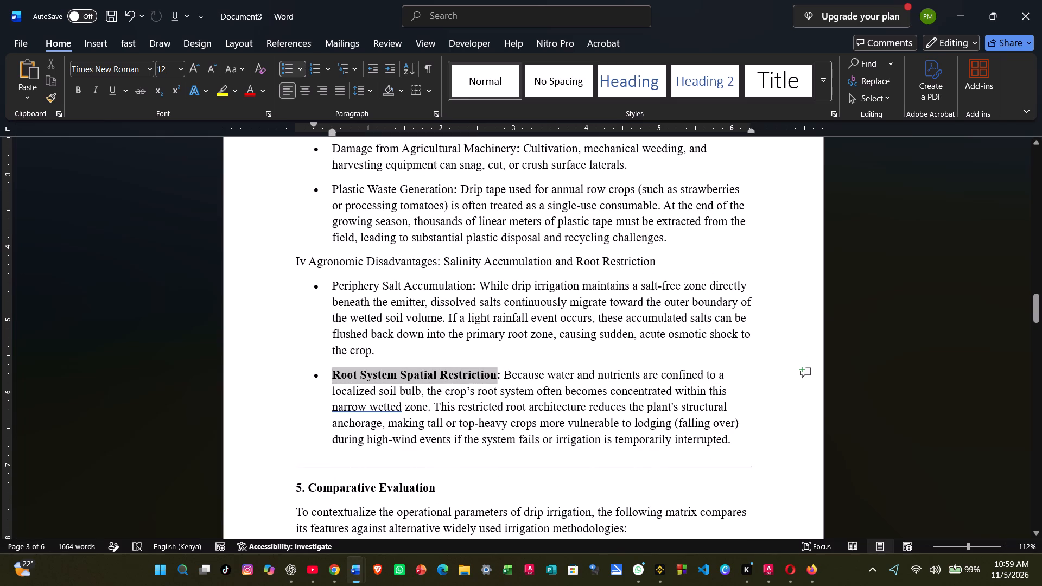
pyautogui.moveTo(498, 378); pyautogui.dragTo(498, 377)
pyautogui.click(517, 348)
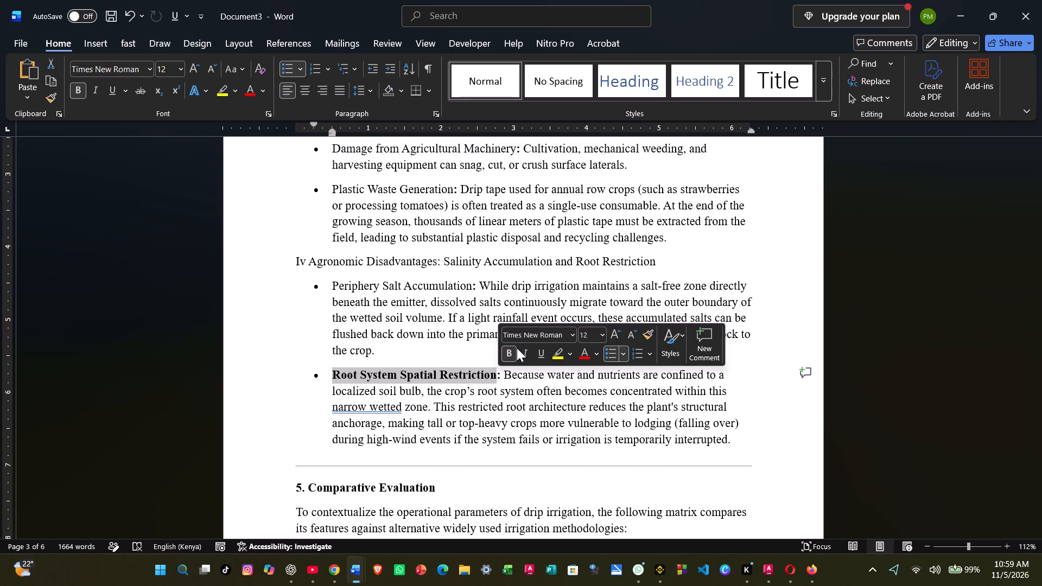
pyautogui.click(507, 354)
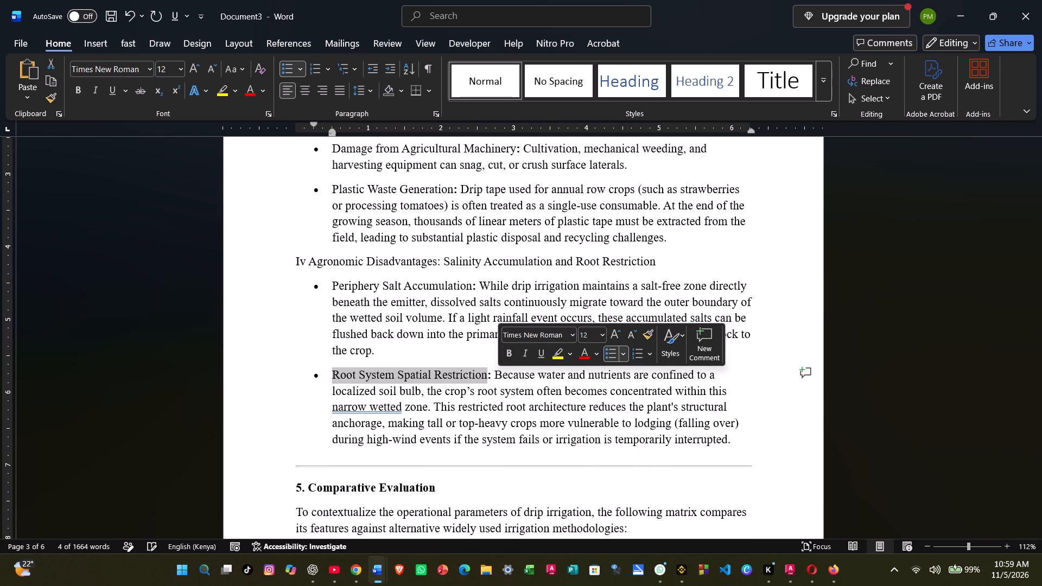
pyautogui.click(504, 406)
# Delete the horizontal divider above "5. Comparative Evaluation" along with the empty line it leaves.
pyautogui.scroll(-1, 583, 423)
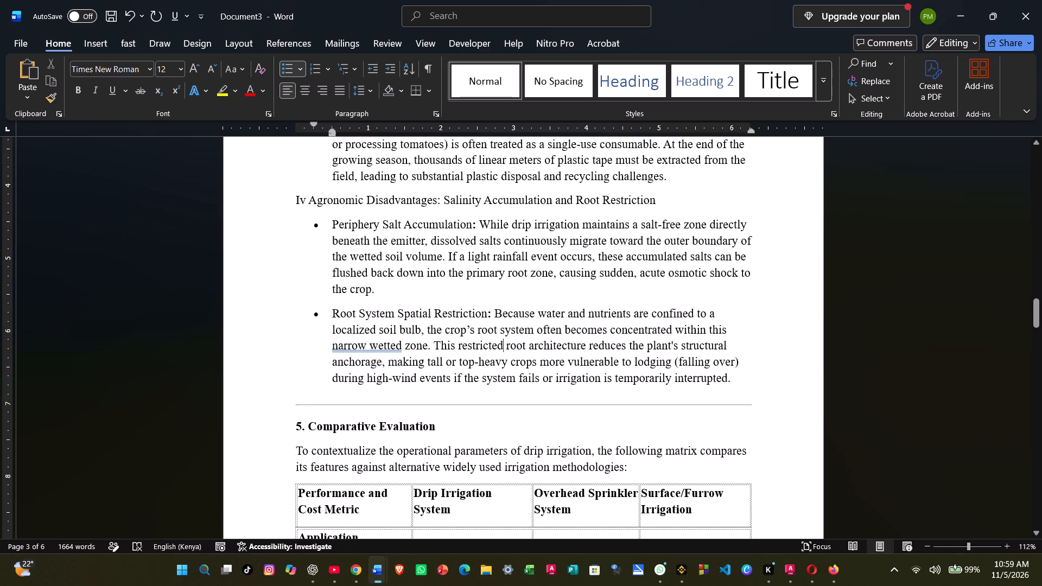
pyautogui.click(500, 410)
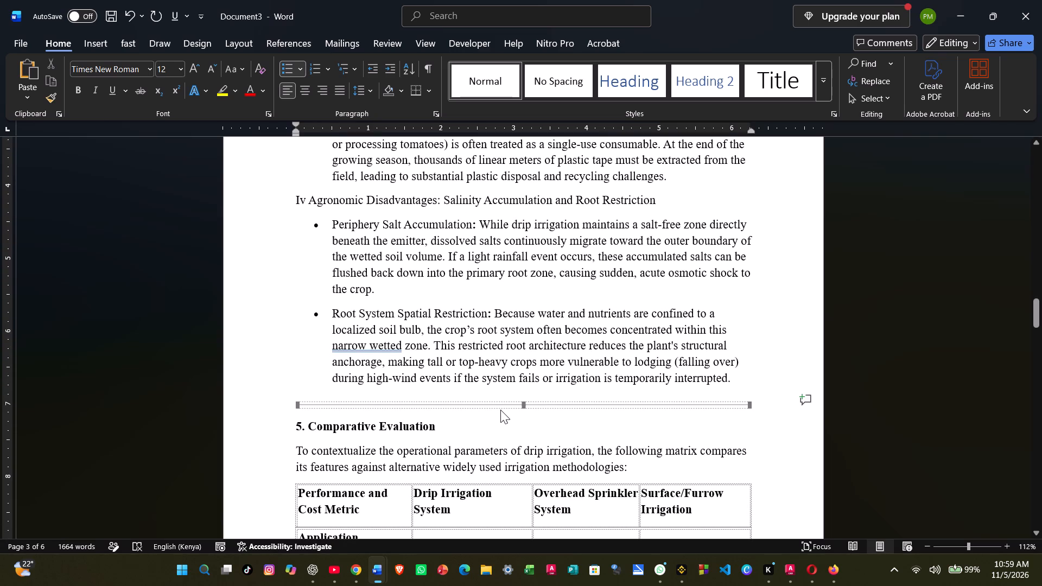
pyautogui.press('BackSpace')
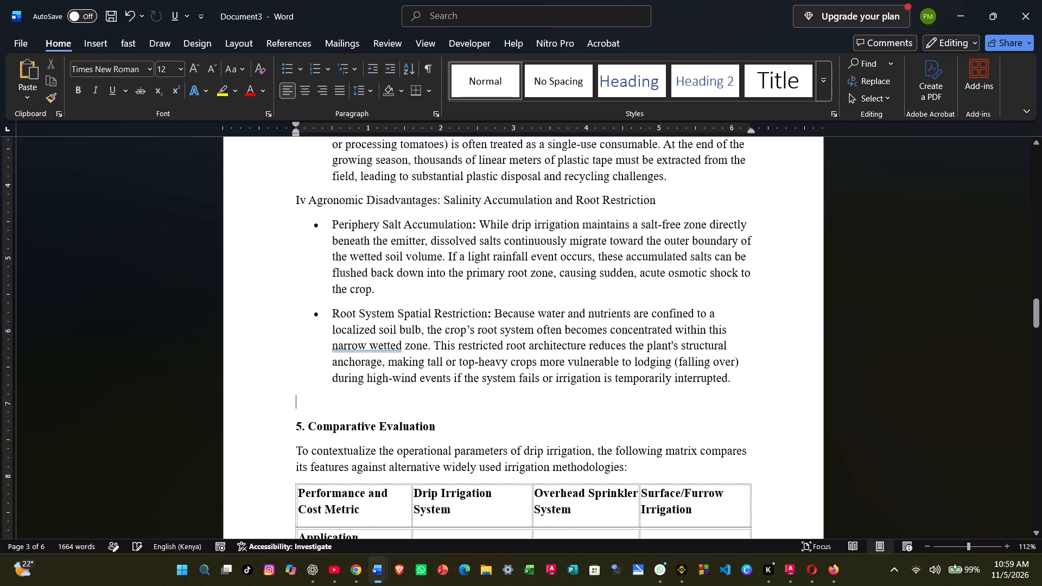
pyautogui.press('BackSpace')
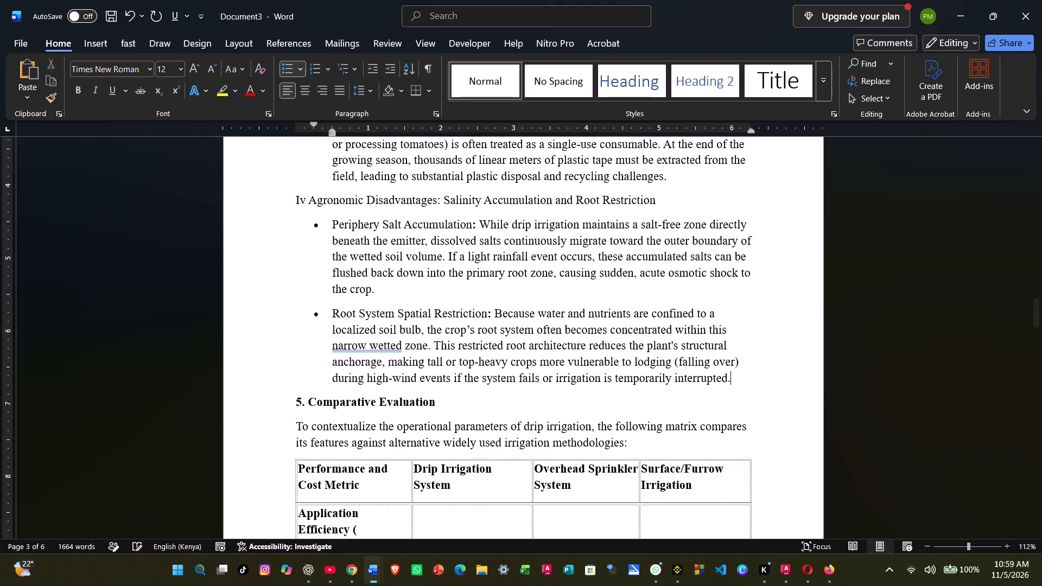
# Delete the "5. Comparative Evaluation" heading, its introductory paragraph, and the comparison table's header and Application Efficiency rows.
pyautogui.scroll(-1, 371, 382)
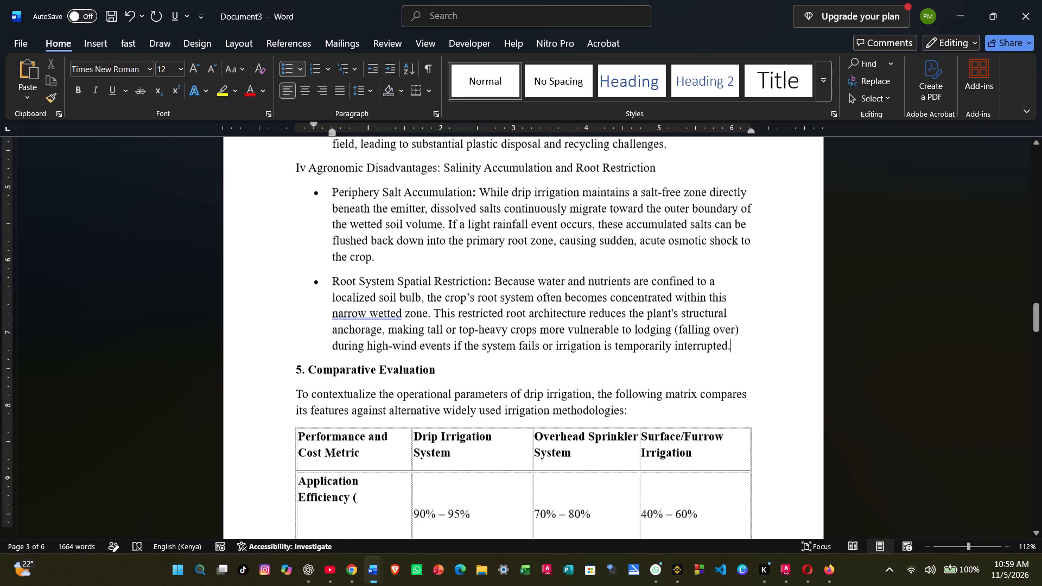
pyautogui.scroll(-3, 371, 382)
pyautogui.scroll(1, 371, 382)
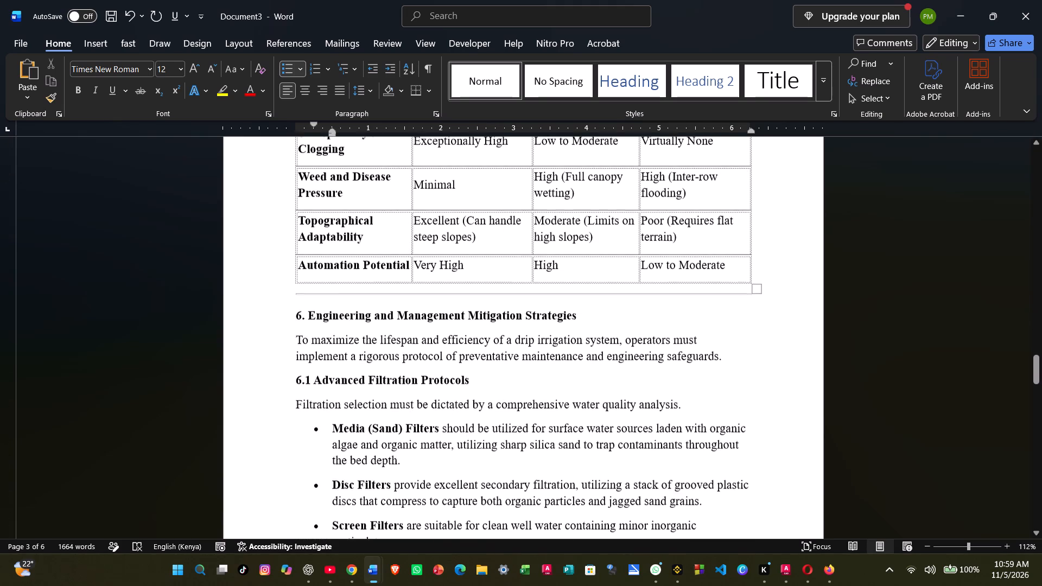
pyautogui.scroll(3, 371, 382)
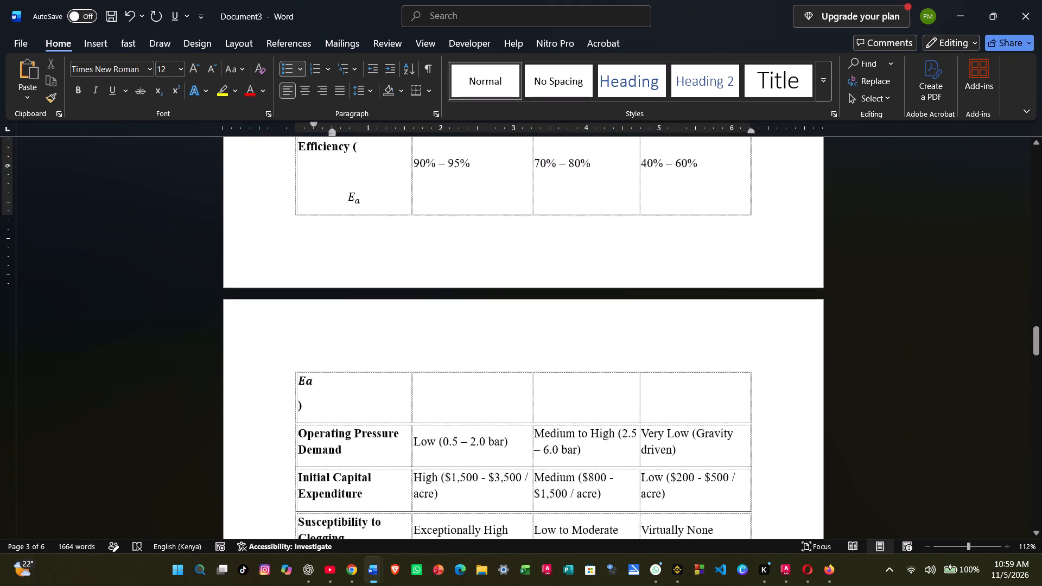
pyautogui.scroll(2, 371, 382)
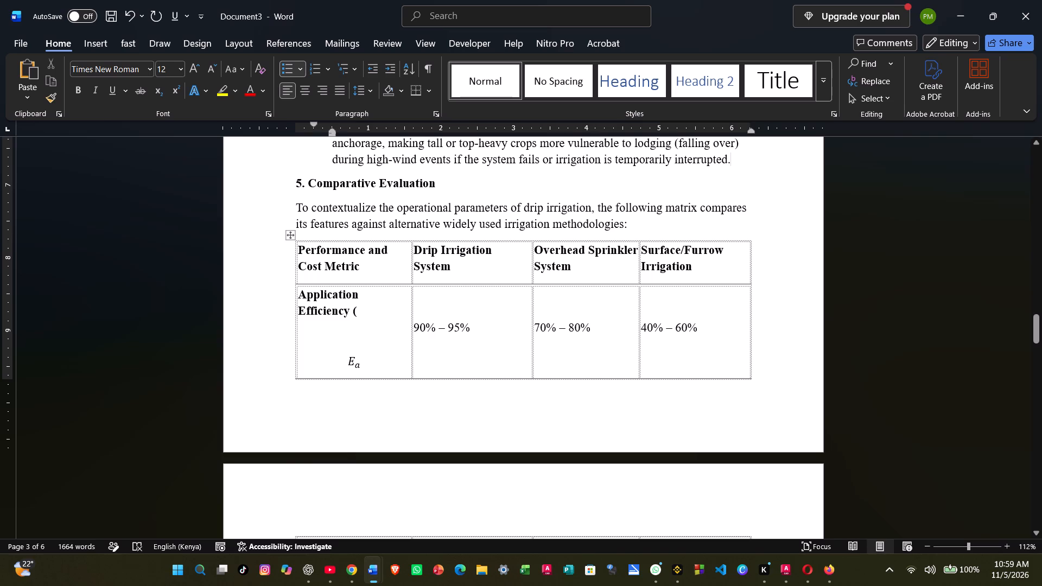
pyautogui.moveTo(259, 217); pyautogui.dragTo(273, 186)
pyautogui.moveTo(273, 186); pyautogui.dragTo(300, 193)
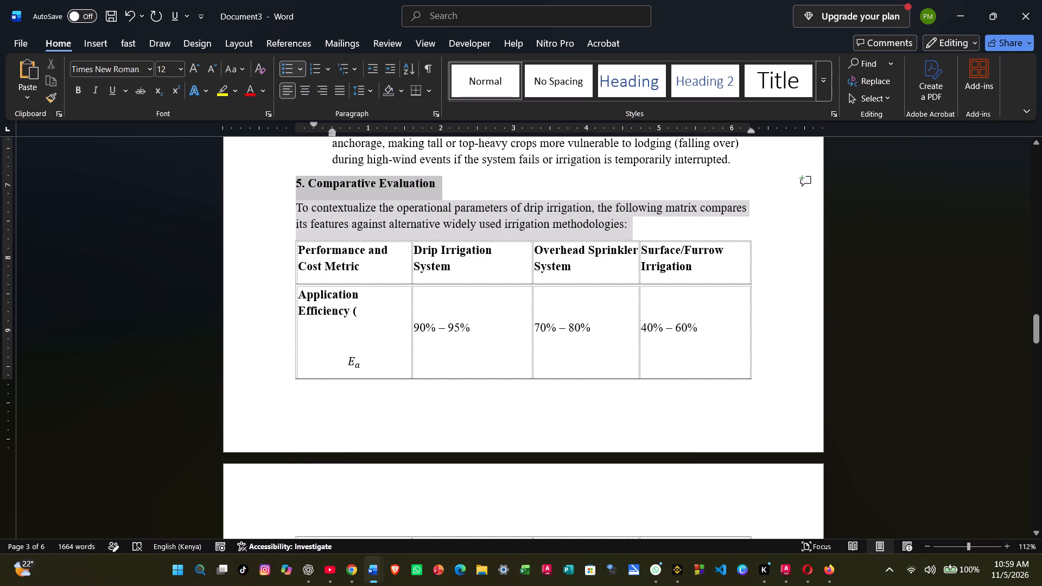
pyautogui.moveTo(300, 193); pyautogui.dragTo(558, 407)
pyautogui.press('BackSpace')
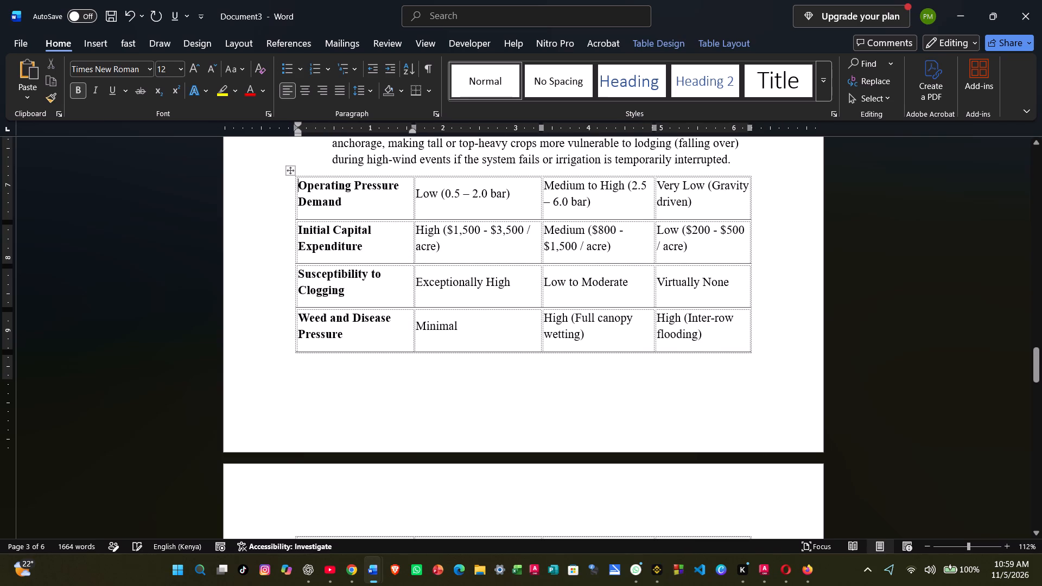
# Delete the comparison table rows from Operating Pressure Demand through Weed and Disease Pressure.
pyautogui.scroll(1, 468, 390)
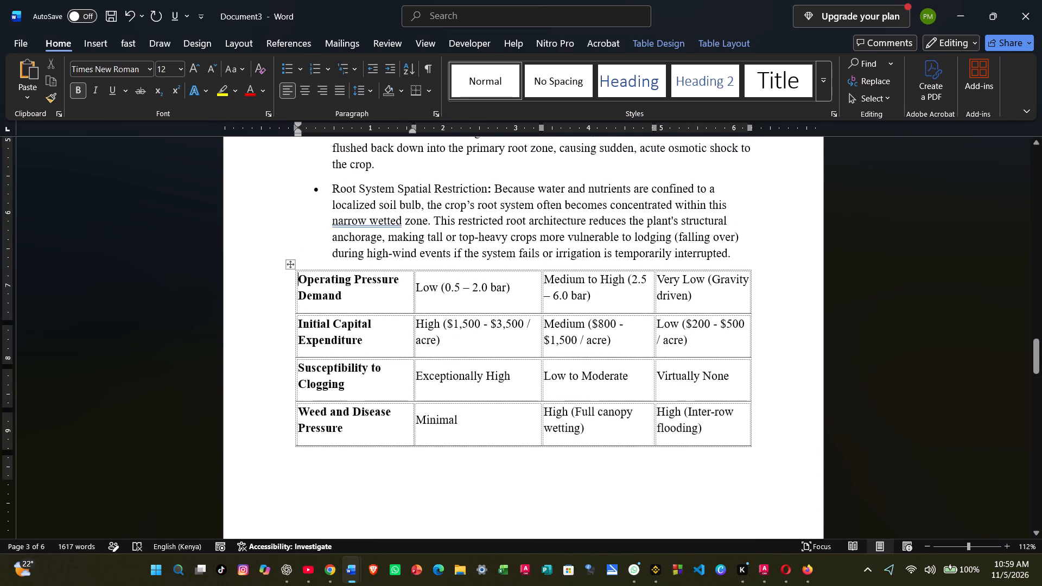
pyautogui.moveTo(275, 290); pyautogui.dragTo(505, 430)
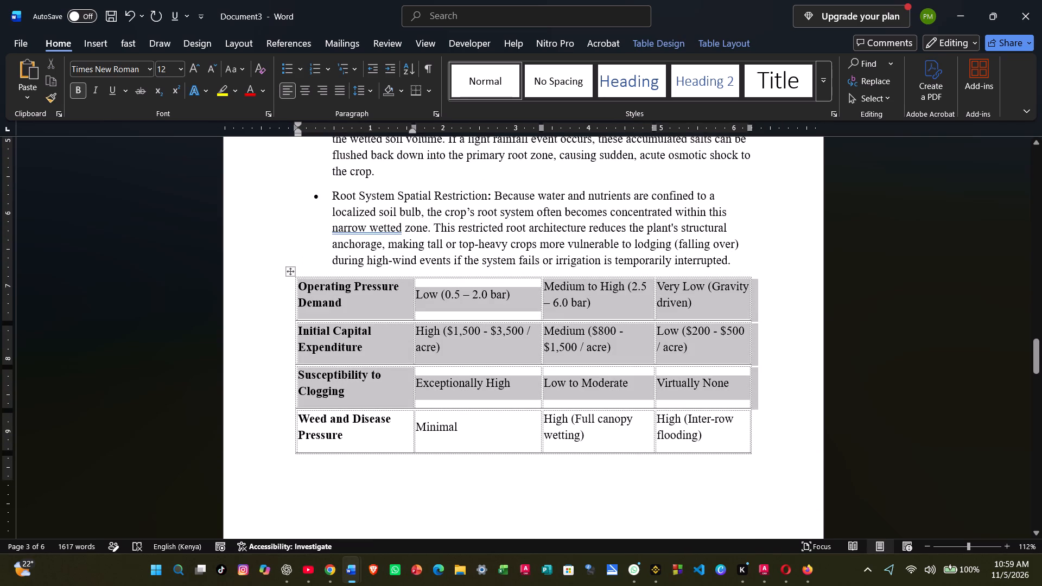
pyautogui.moveTo(505, 430); pyautogui.dragTo(564, 478)
pyautogui.press('BackSpace')
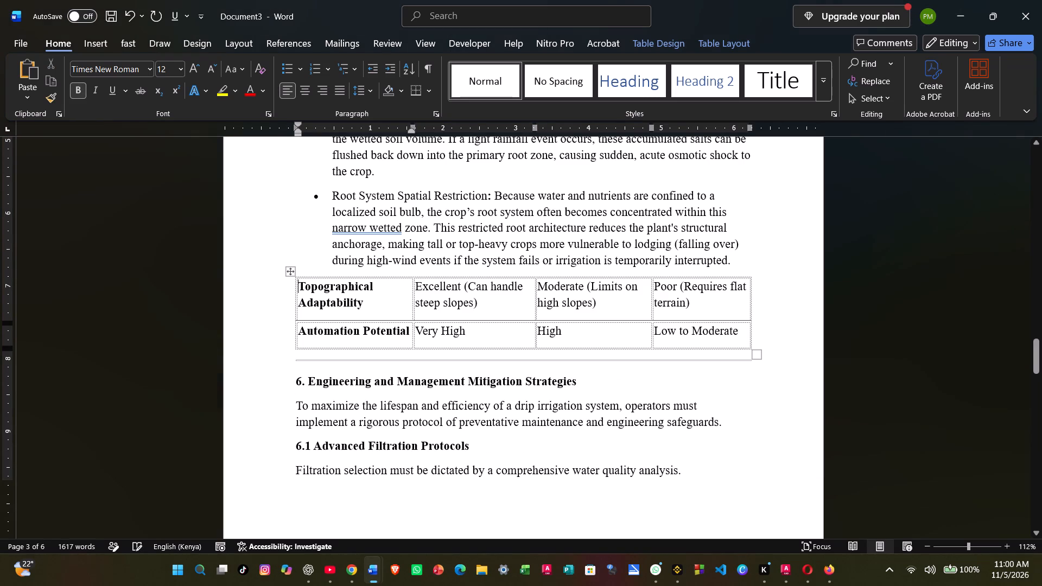
# Delete the remaining comparison table rows, Topographical Adaptability and Automation Potential.
pyautogui.moveTo(285, 288); pyautogui.dragTo(456, 359)
pyautogui.press('BackSpace')
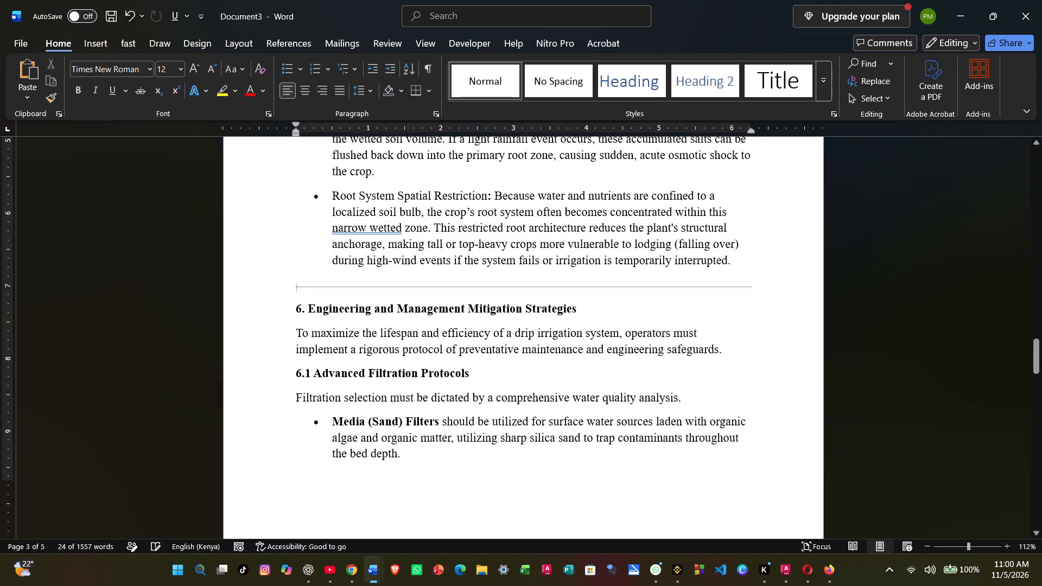
# Delete the horizontal divider above the "8. References" heading along with the empty line it leaves.
pyautogui.scroll(-8, 359, 422)
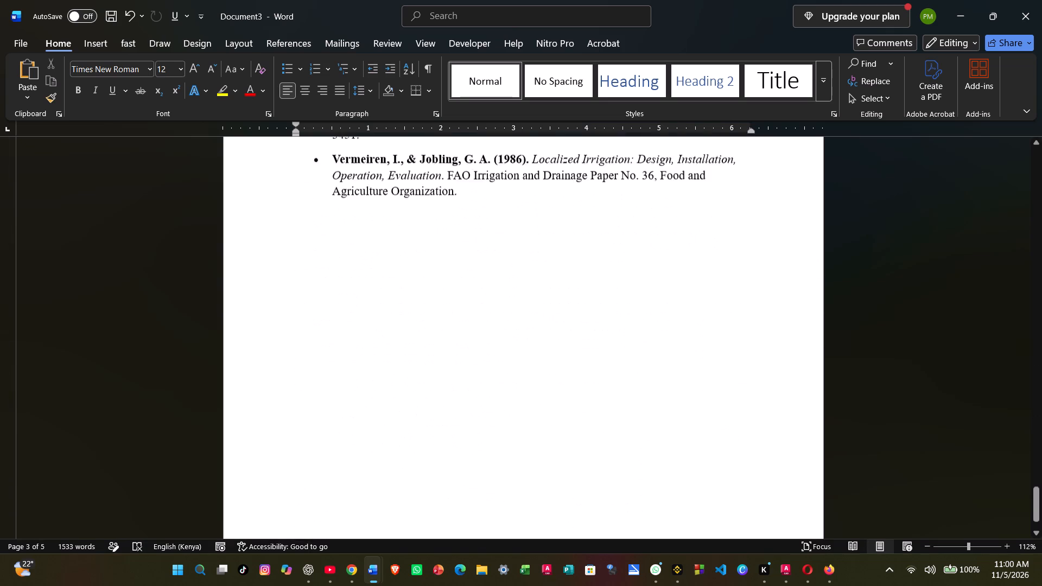
pyautogui.scroll(3, 359, 422)
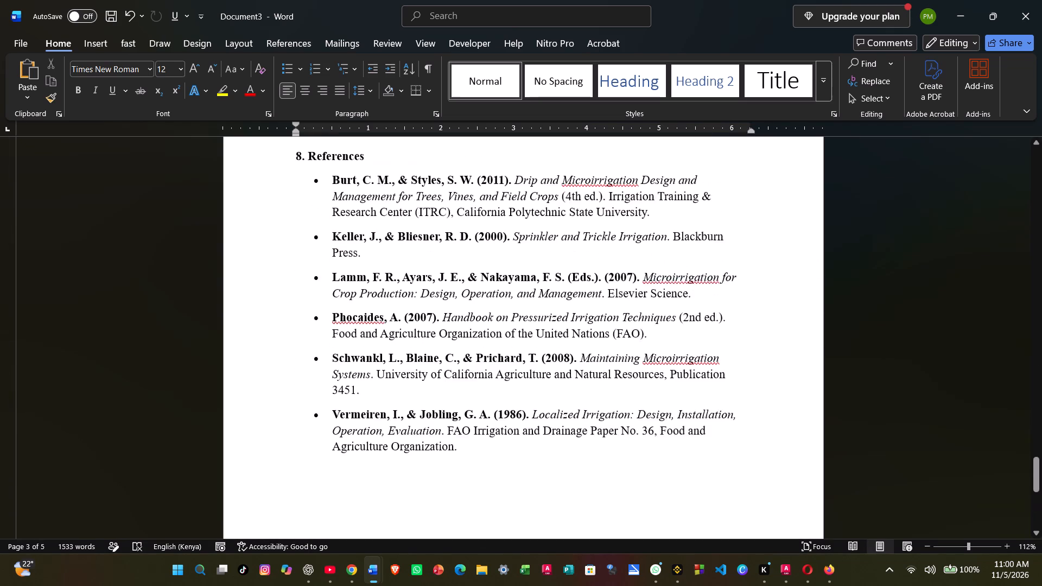
pyautogui.scroll(2, 359, 422)
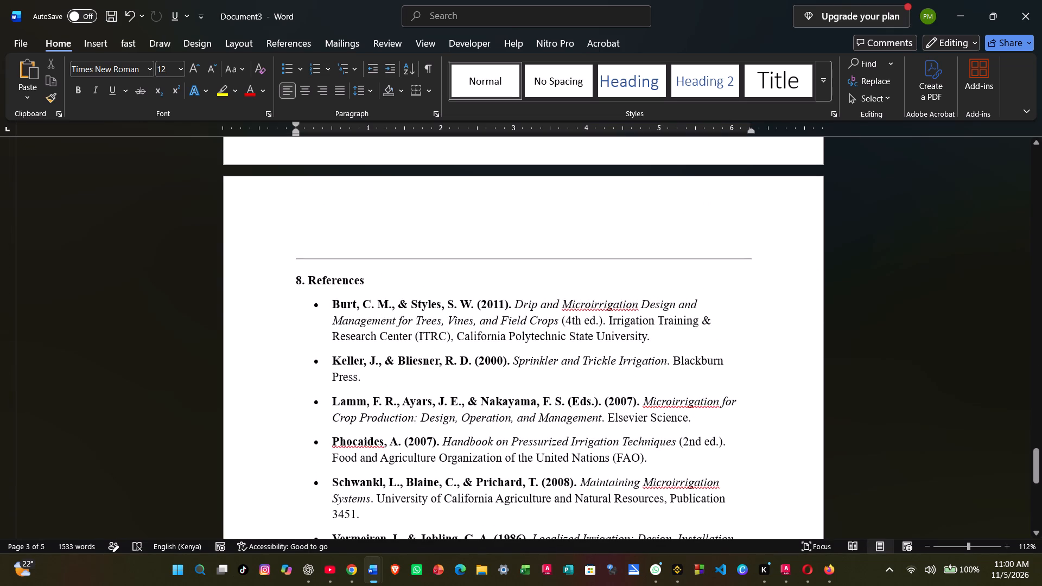
pyautogui.click(372, 254)
pyautogui.press('BackSpace')
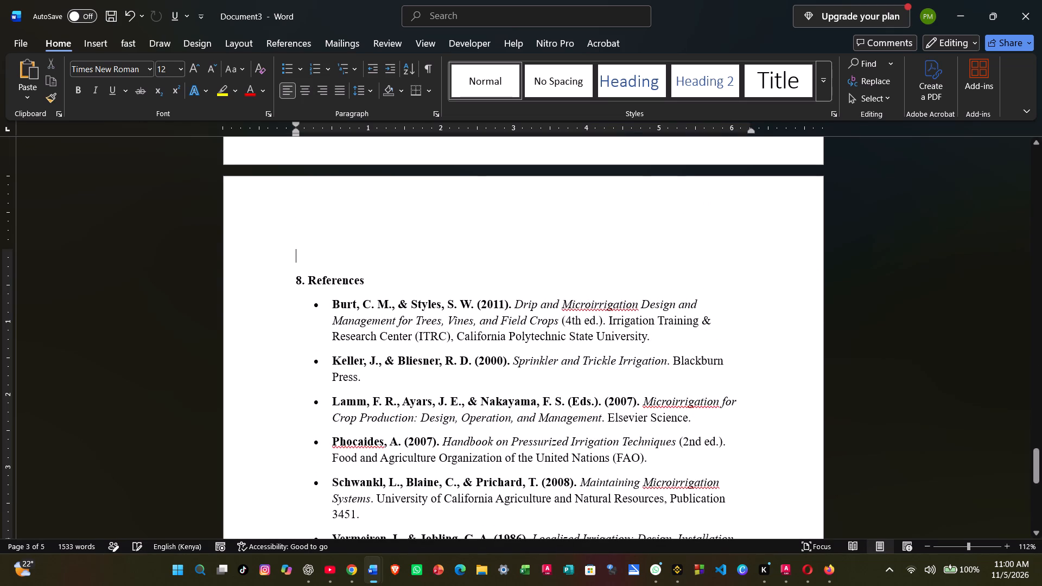
pyautogui.press('BackSpace')
# Remove the number "7." from the "Conclusion" heading.
pyautogui.scroll(1, 333, 292)
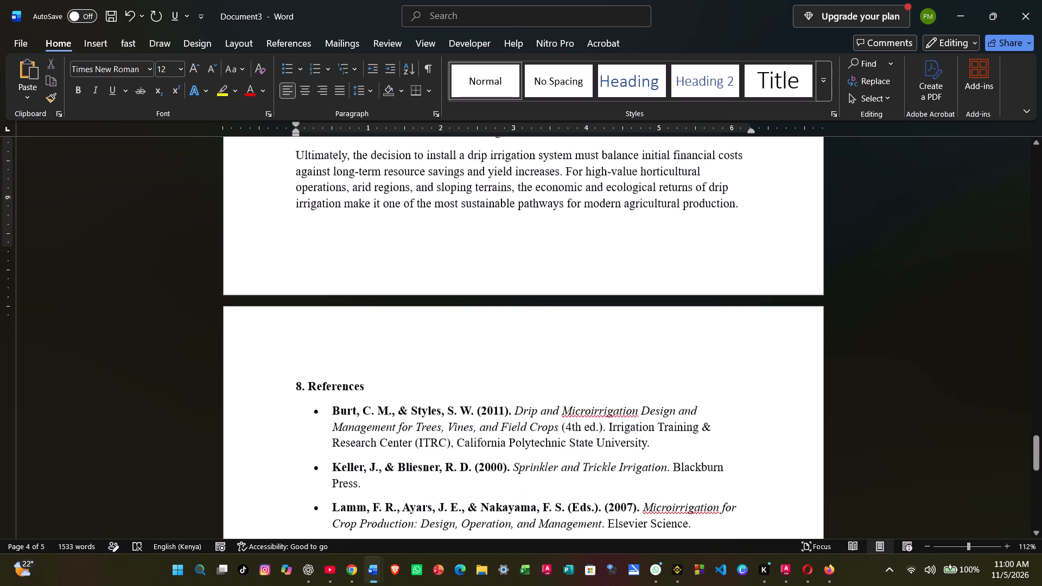
pyautogui.scroll(3, 333, 292)
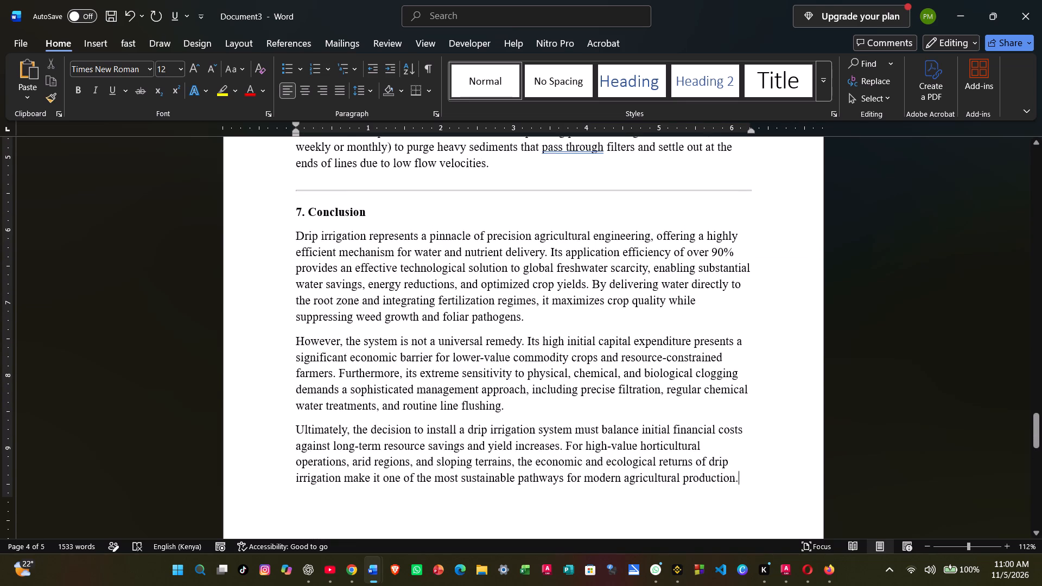
pyautogui.scroll(1, 333, 292)
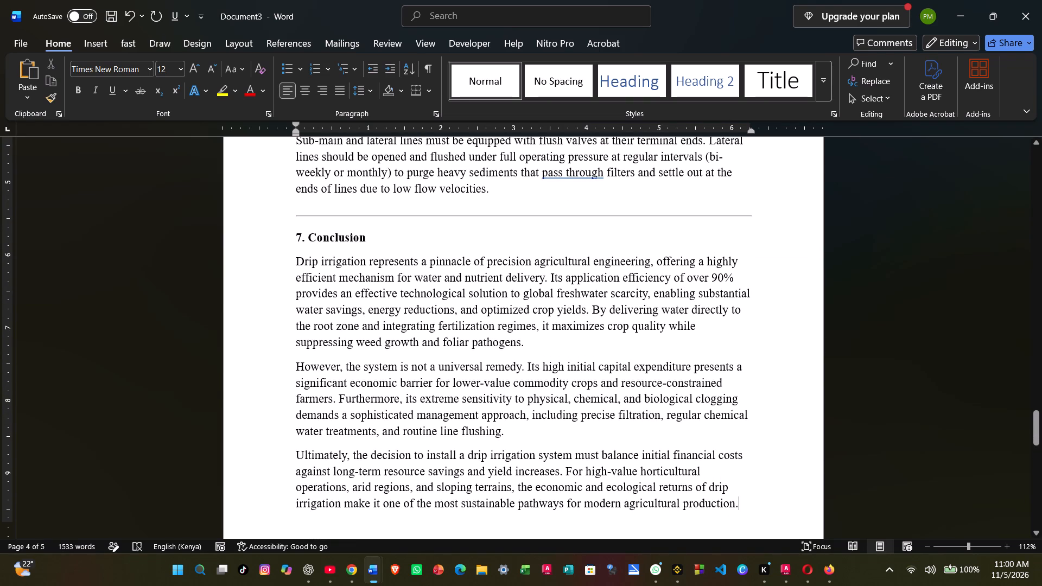
pyautogui.click(310, 237)
pyautogui.press('BackSpace')
pyautogui.press('BackSpace')
pyautogui.press('BackSpace')
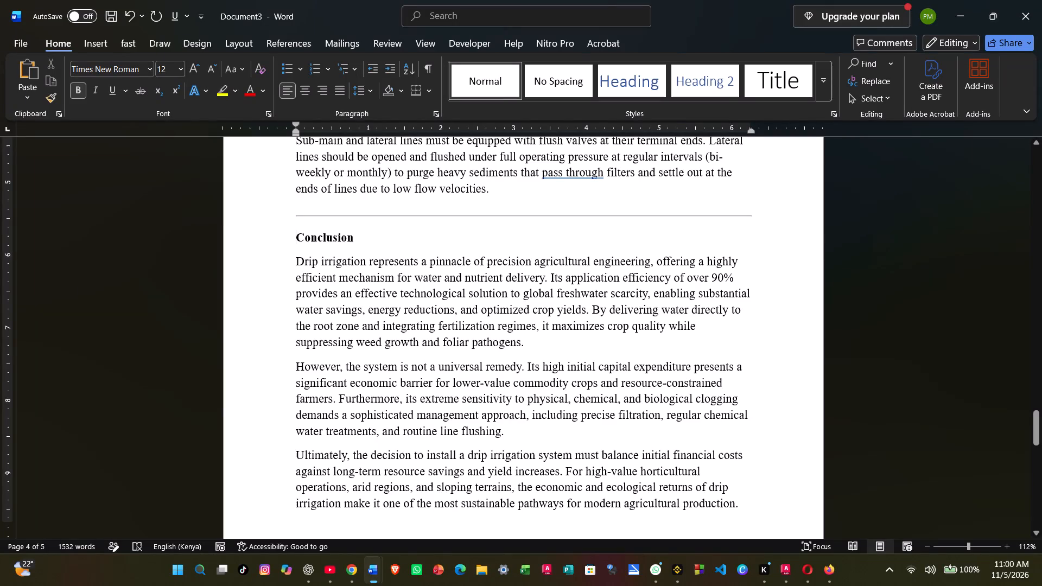
# Delete the horizontal divider above the "Conclusion" heading along with the empty line it leaves.
pyautogui.scroll(-1, 327, 379)
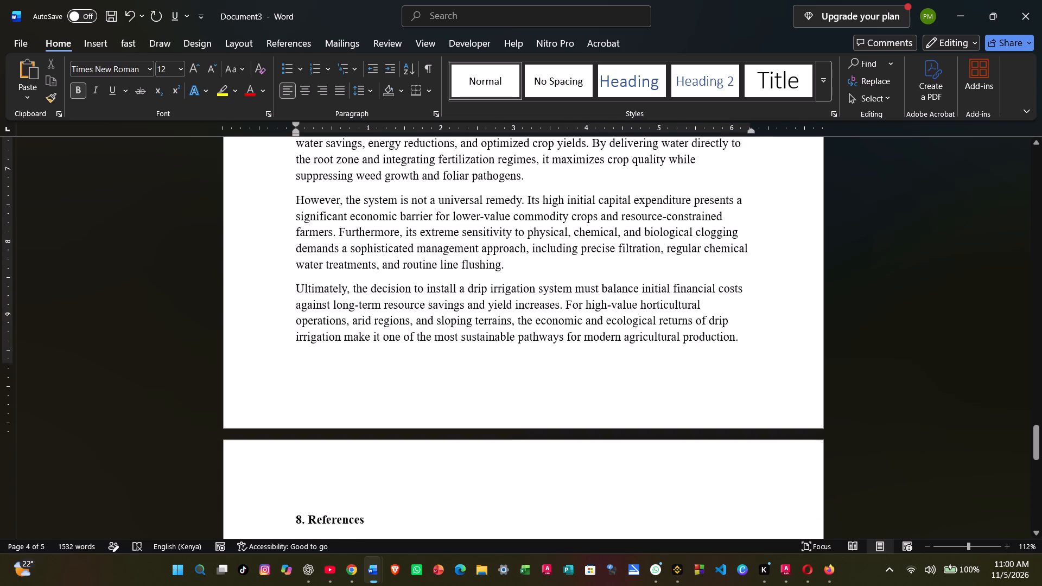
pyautogui.scroll(2, 354, 393)
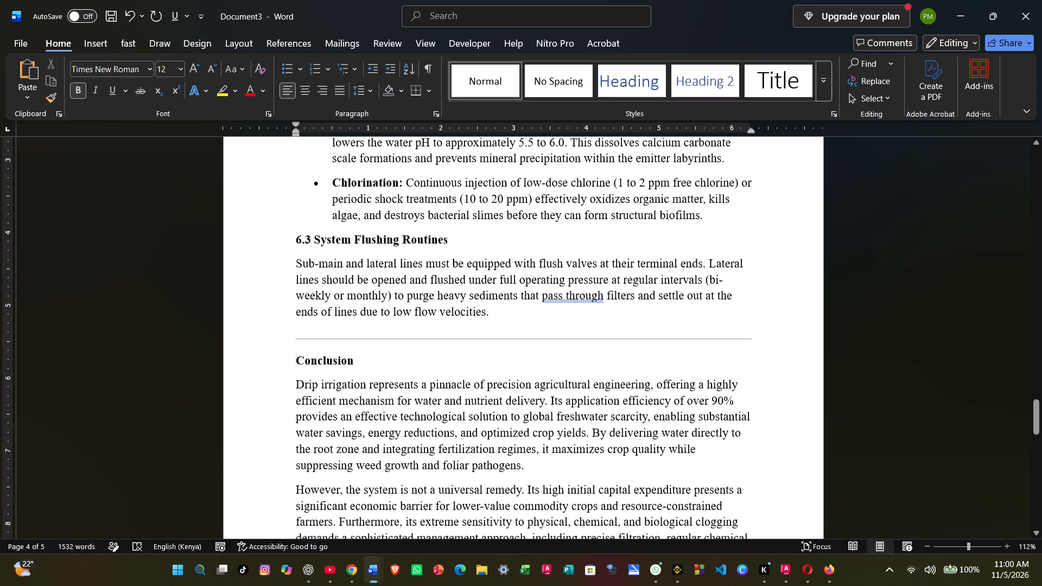
pyautogui.click(386, 344)
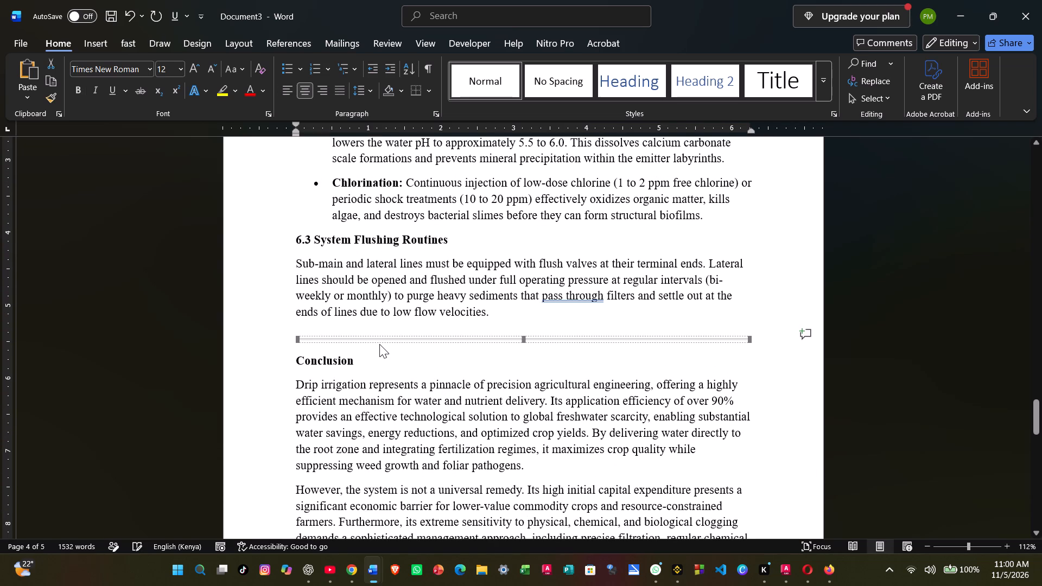
pyautogui.press('BackSpace')
pyautogui.press('BackSpace')
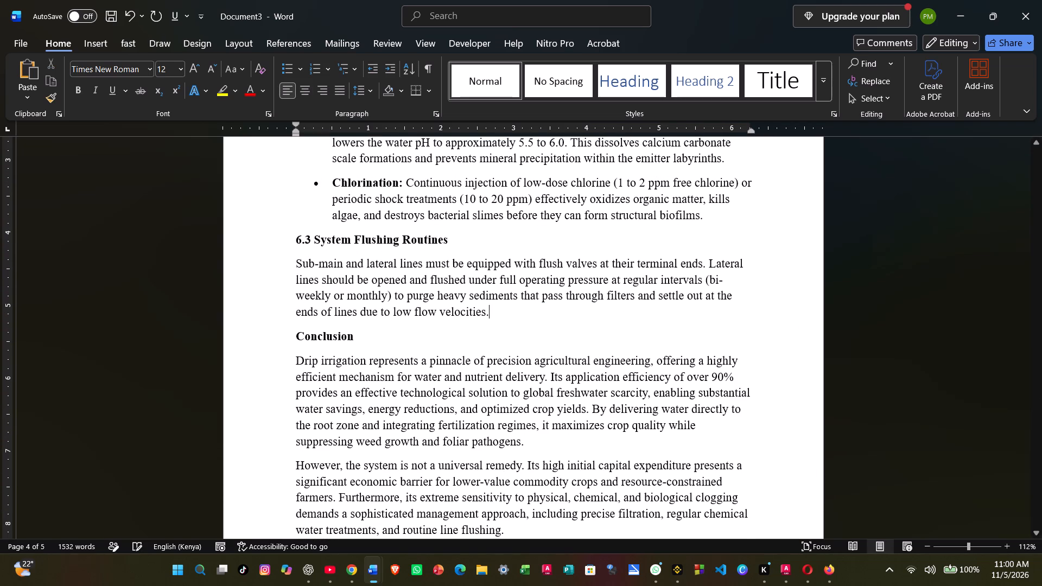
# Remove the number "6.3" from the "System Flushing Routines" subheading.
pyautogui.scroll(1, 359, 302)
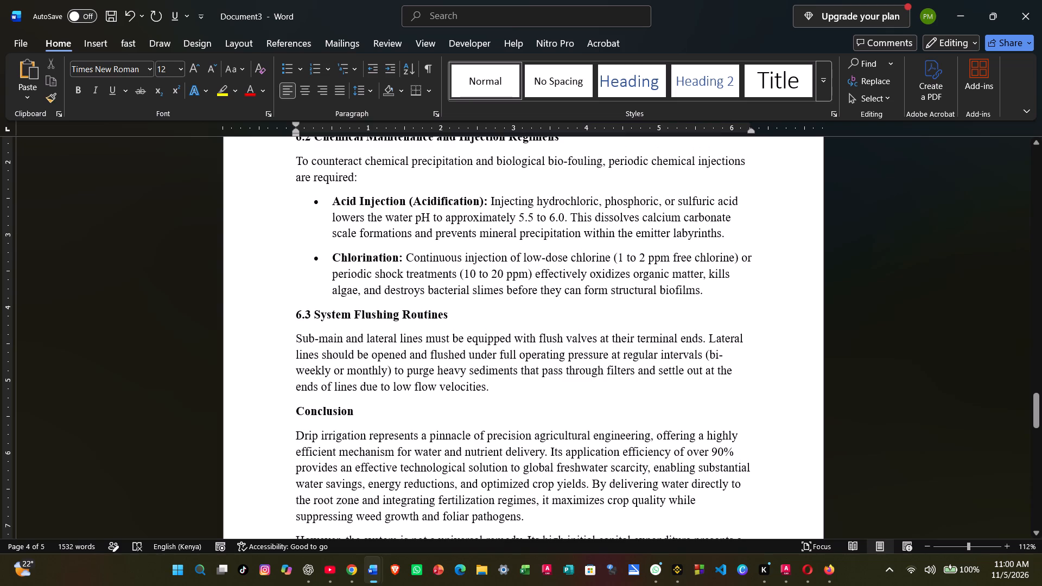
pyautogui.click(310, 314)
pyautogui.press('BackSpace')
pyautogui.press('BackSpace')
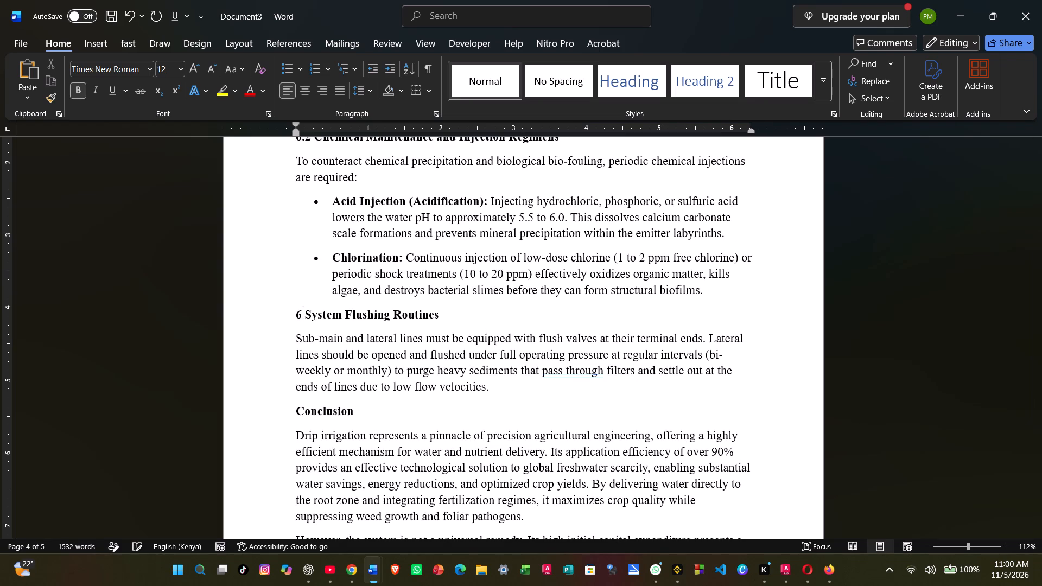
pyautogui.press('BackSpace')
# Delete the horizontal divider above "6. Engineering and Management Mitigation Strategies" along with the empty line it leaves.
pyautogui.scroll(3, 310, 314)
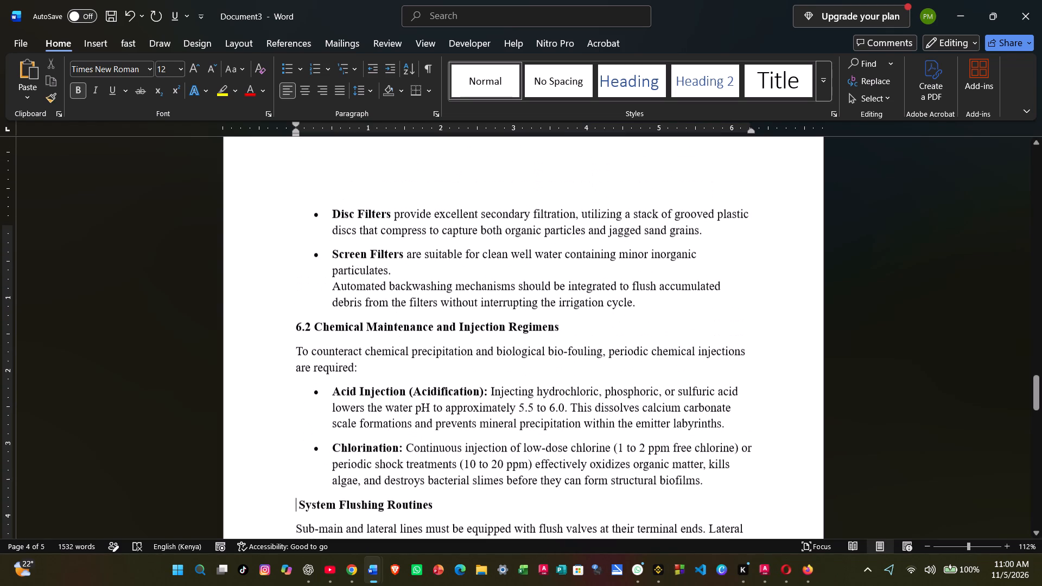
pyautogui.scroll(2, 310, 314)
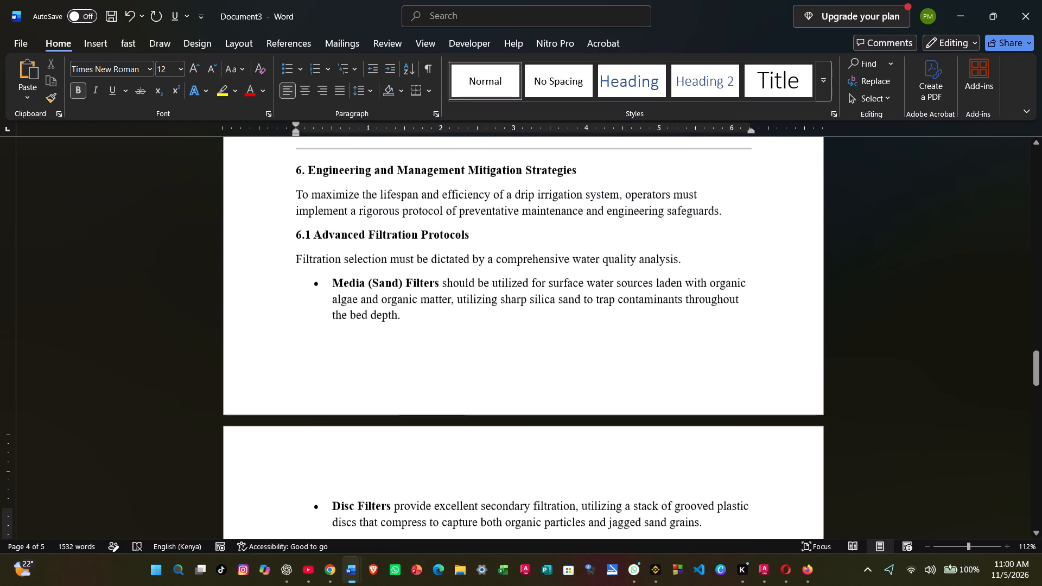
pyautogui.scroll(2, 310, 314)
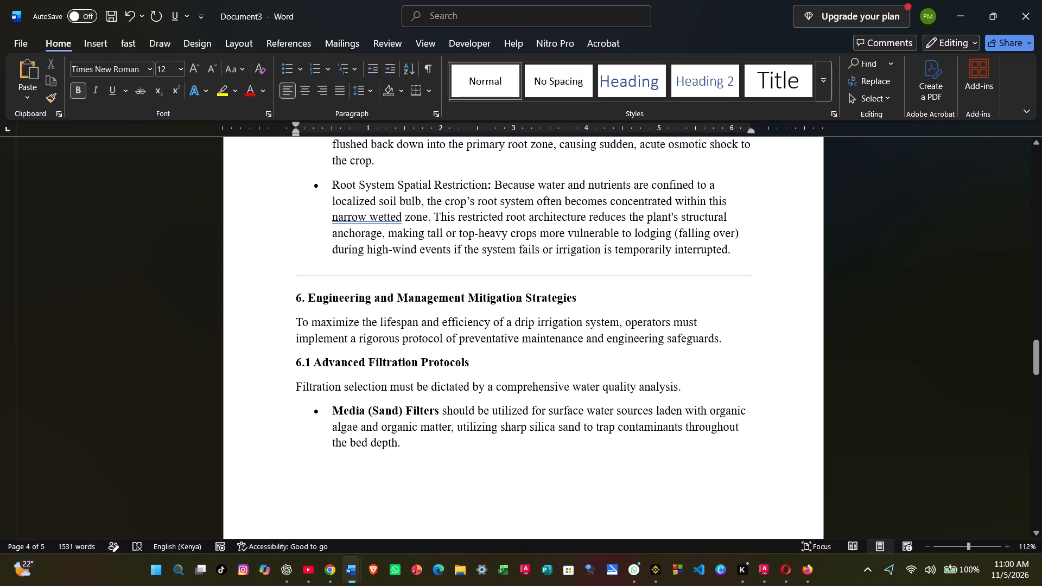
pyautogui.scroll(1, 365, 297)
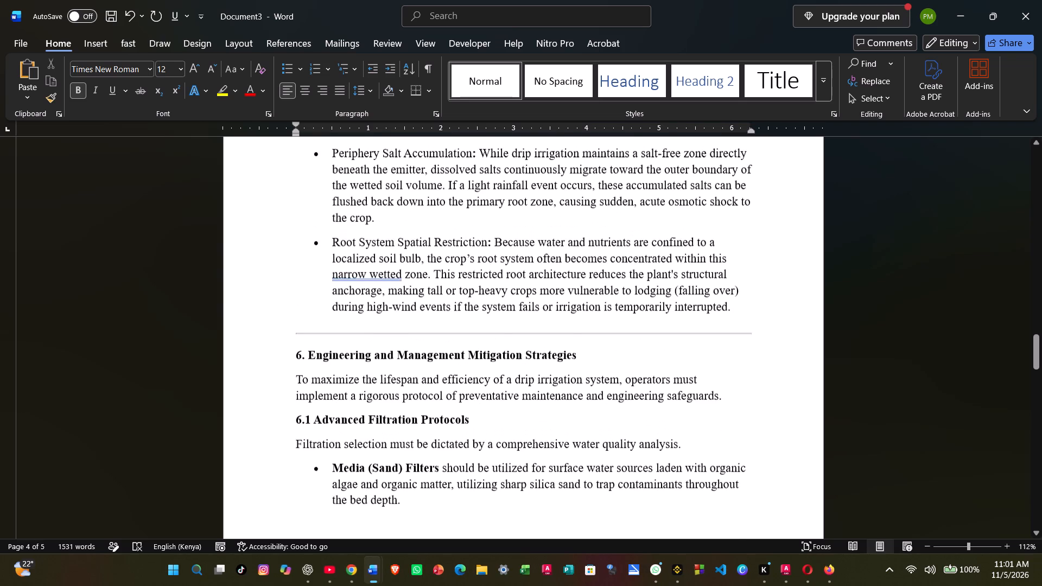
pyautogui.scroll(1, 365, 297)
pyautogui.scroll(-1, 365, 297)
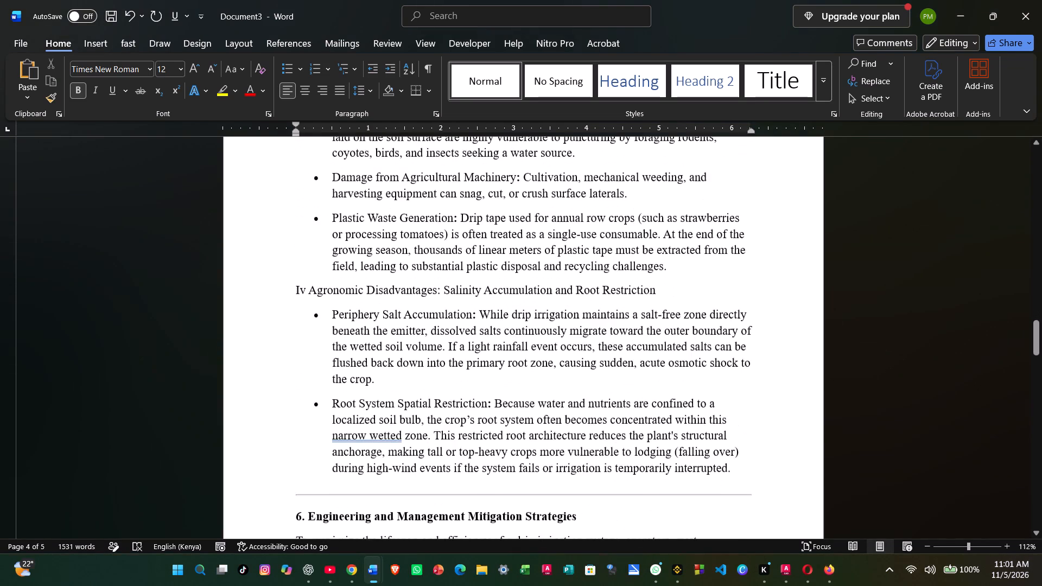
pyautogui.scroll(-1, 365, 297)
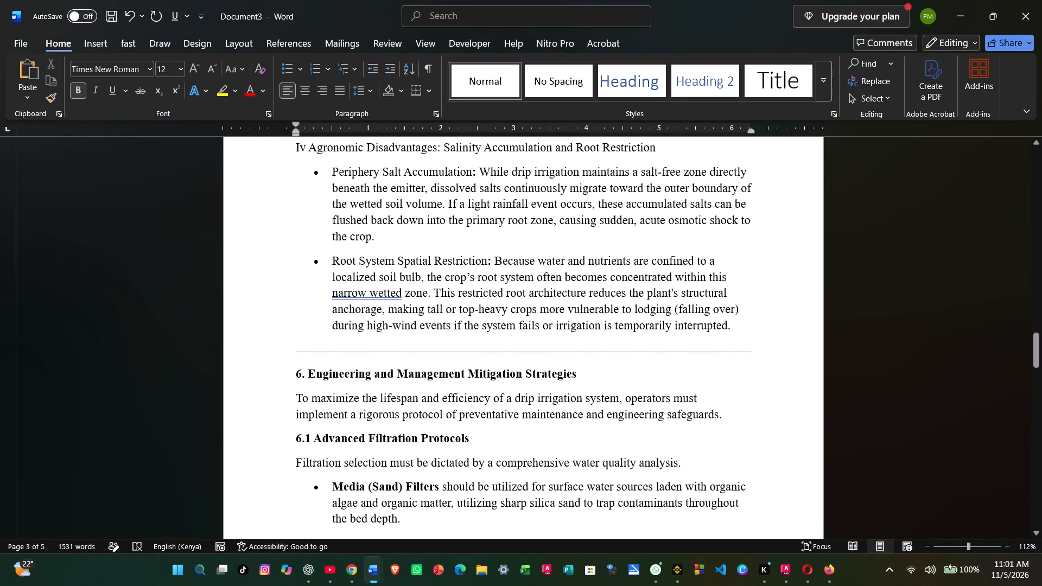
pyautogui.click(354, 352)
pyautogui.press('BackSpace')
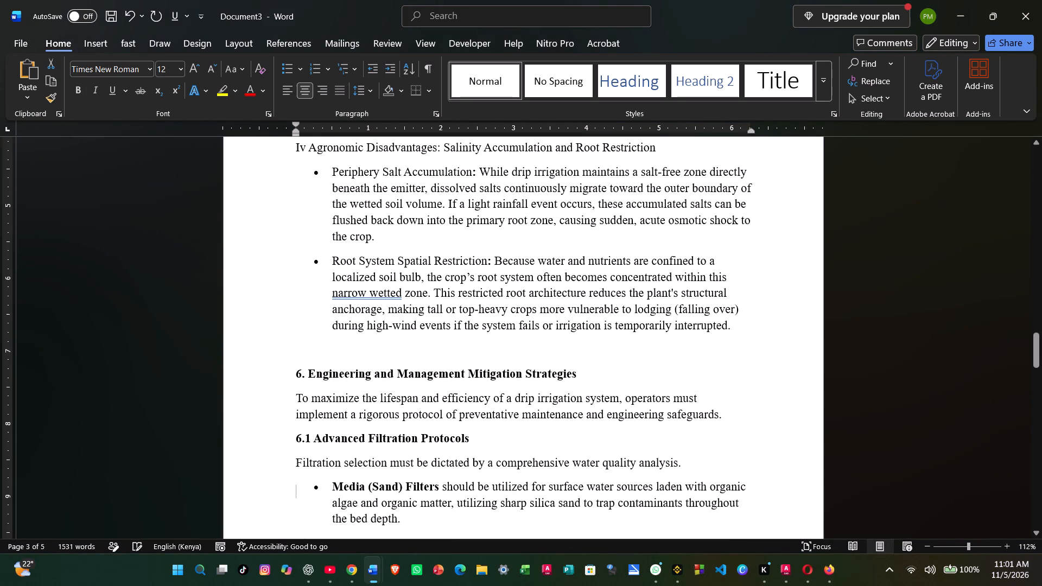
pyautogui.press('BackSpace')
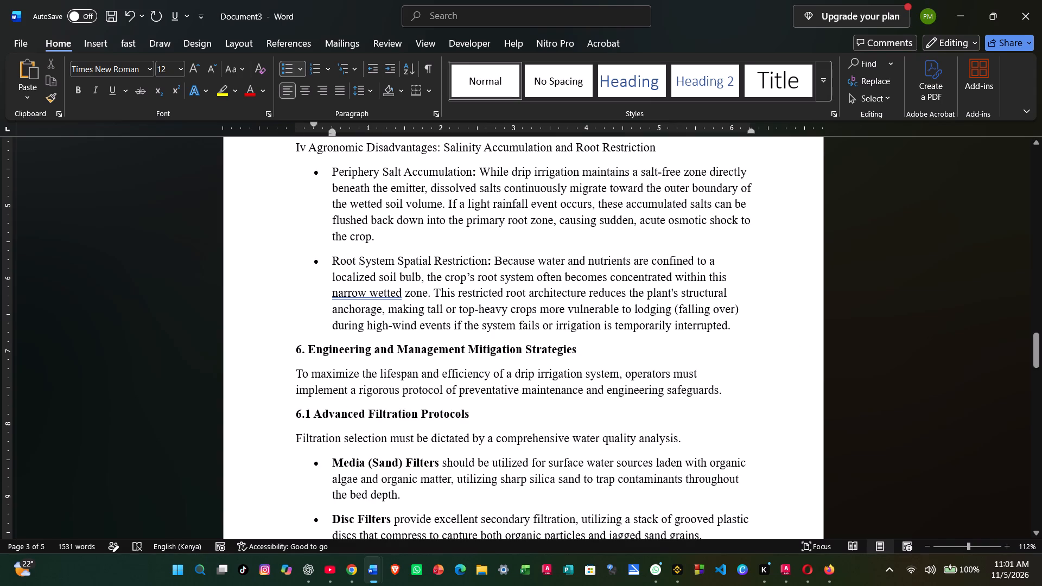
# Remove the number "6." from the "Engineering and Management Mitigation Strategies" heading.
pyautogui.click(305, 353)
pyautogui.press('BackSpace')
pyautogui.press('BackSpace')
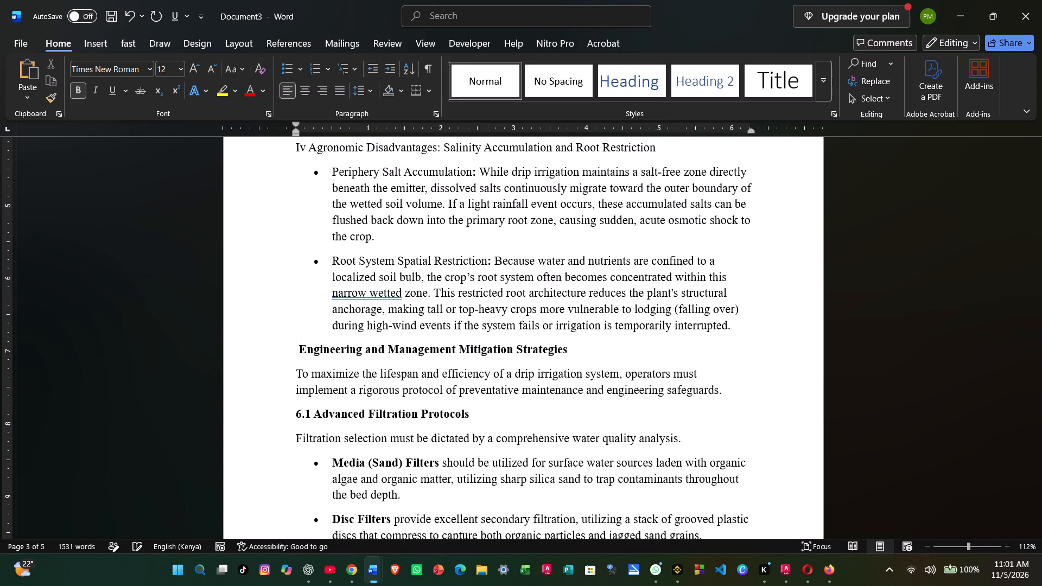
pyautogui.click(305, 353)
pyautogui.press('Right')
pyautogui.press('BackSpace')
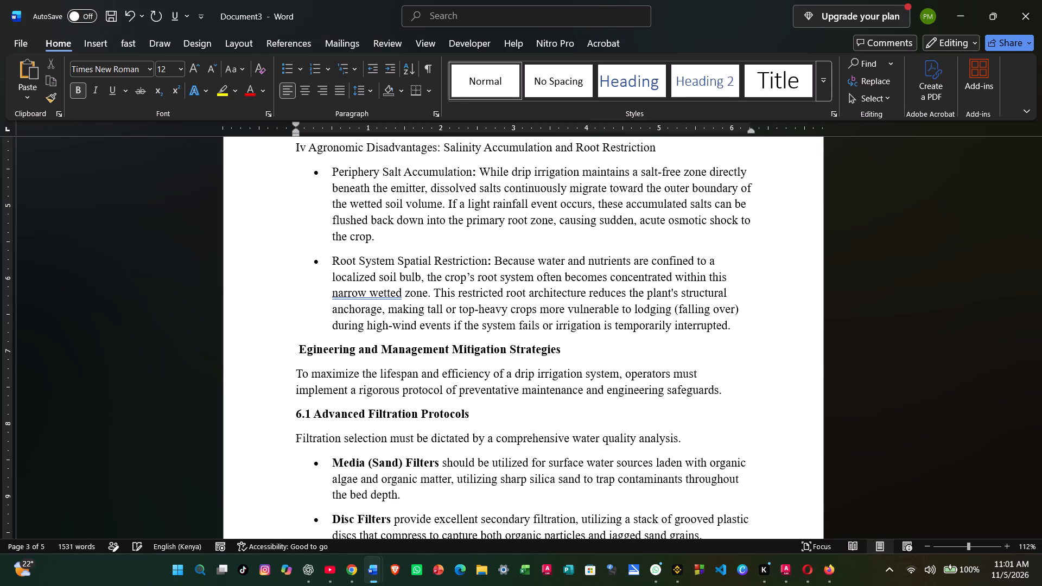
# Replace the number "6.1" with the roman numeral "I" in the "Advanced Filtration Protocols" subheading.
pyautogui.scroll(-1, 385, 373)
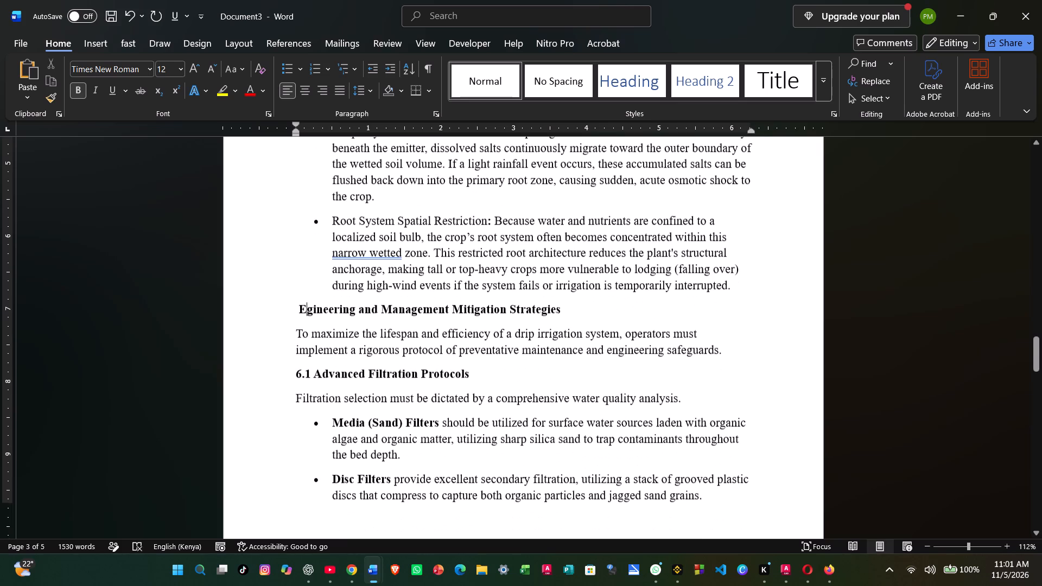
pyautogui.click(310, 375)
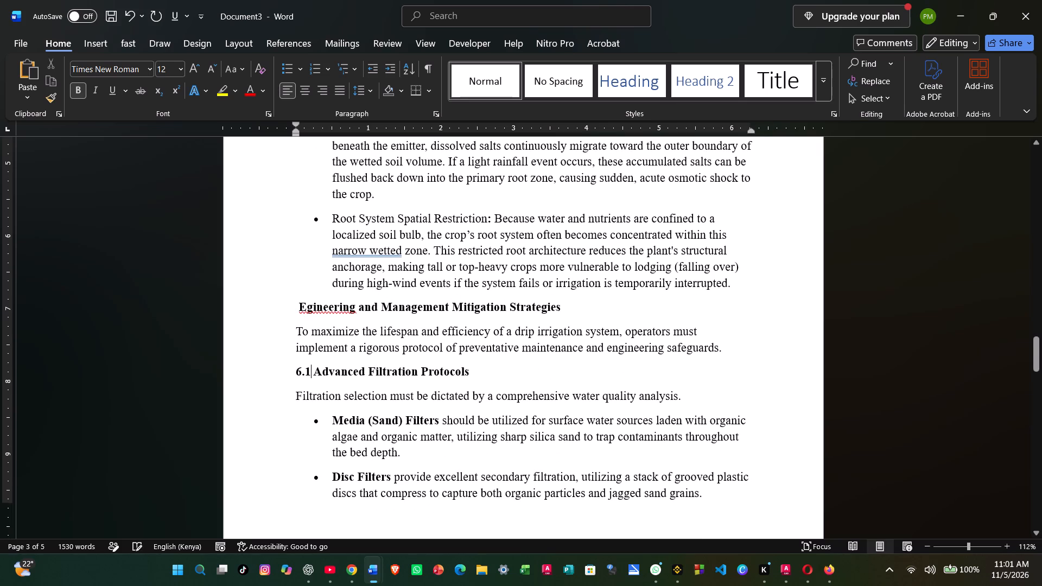
pyautogui.click(313, 375)
pyautogui.press('BackSpace')
pyautogui.press('BackSpace')
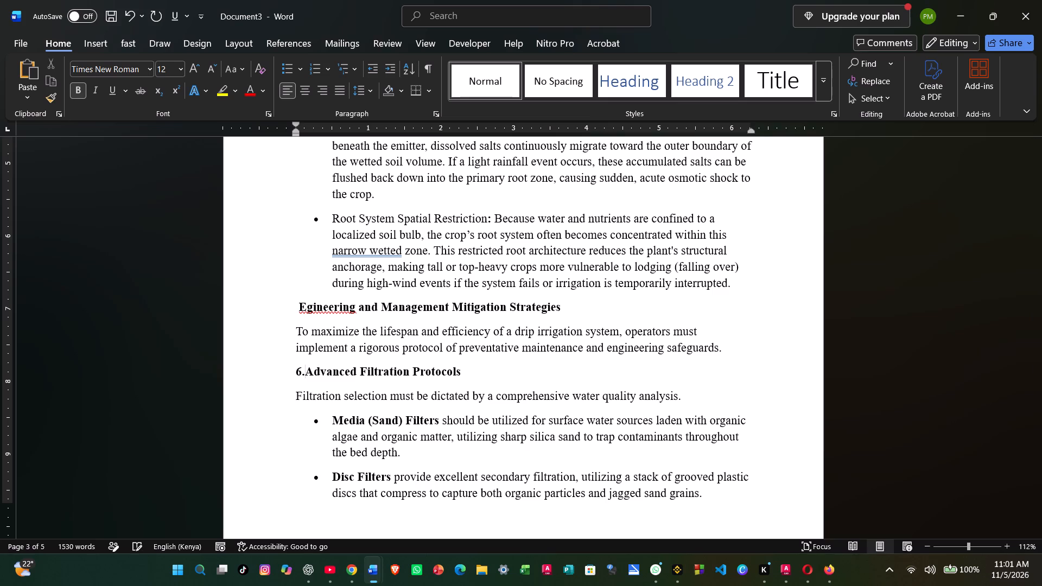
pyautogui.press('BackSpace')
pyautogui.press('BackSpace')
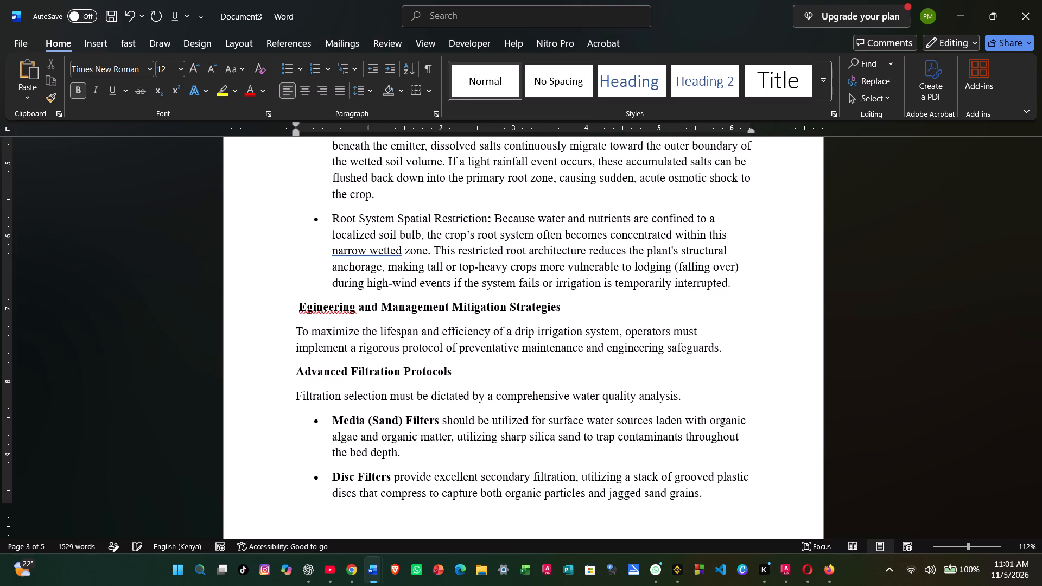
pyautogui.press('i')
pyautogui.press('space')
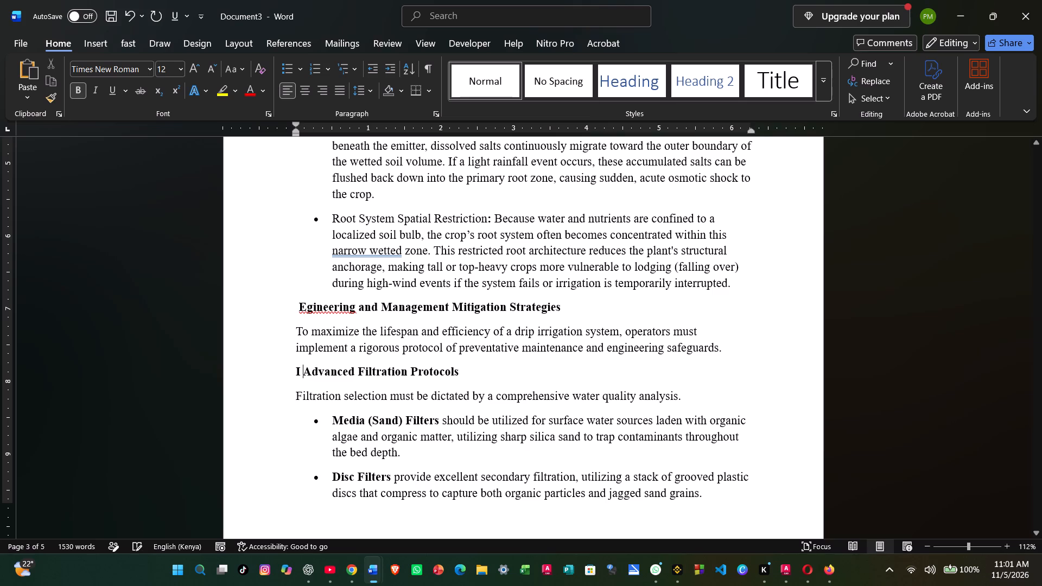
# Remove the bold formatting from the "I Advanced Filtration Protocols" subheading.
pyautogui.moveTo(294, 370); pyautogui.dragTo(458, 374)
pyautogui.click(474, 352)
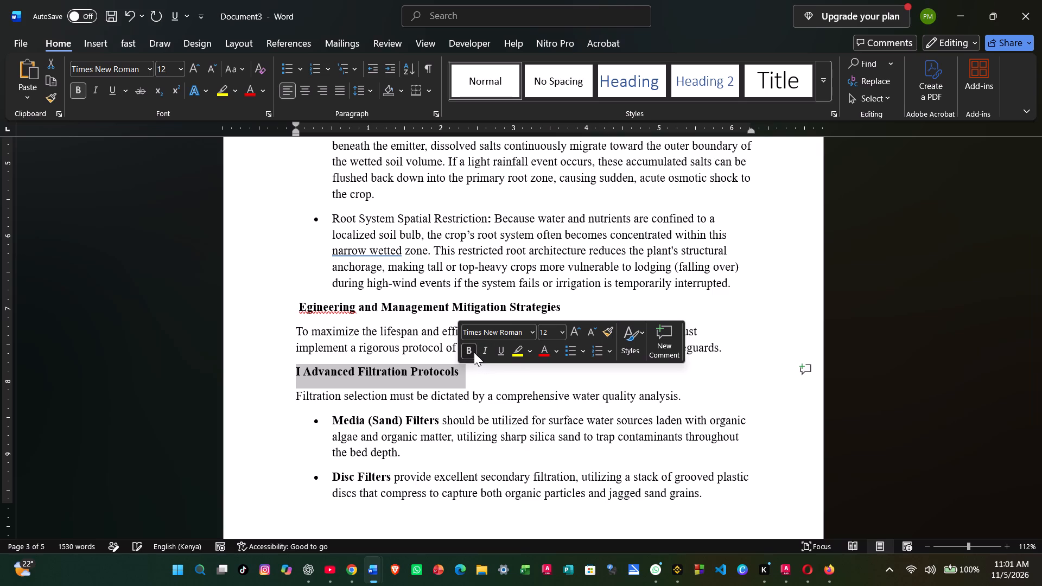
pyautogui.click(472, 386)
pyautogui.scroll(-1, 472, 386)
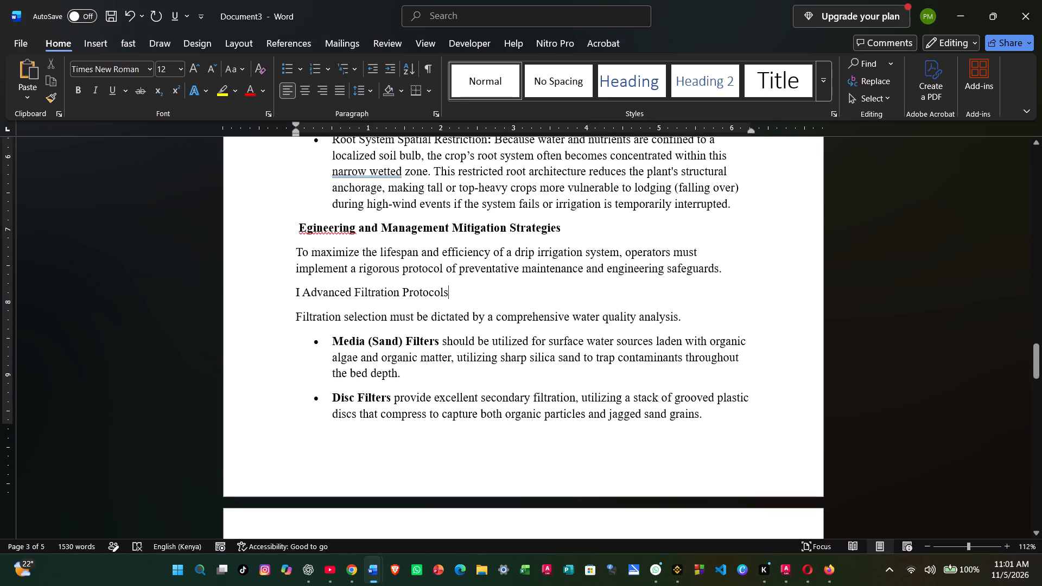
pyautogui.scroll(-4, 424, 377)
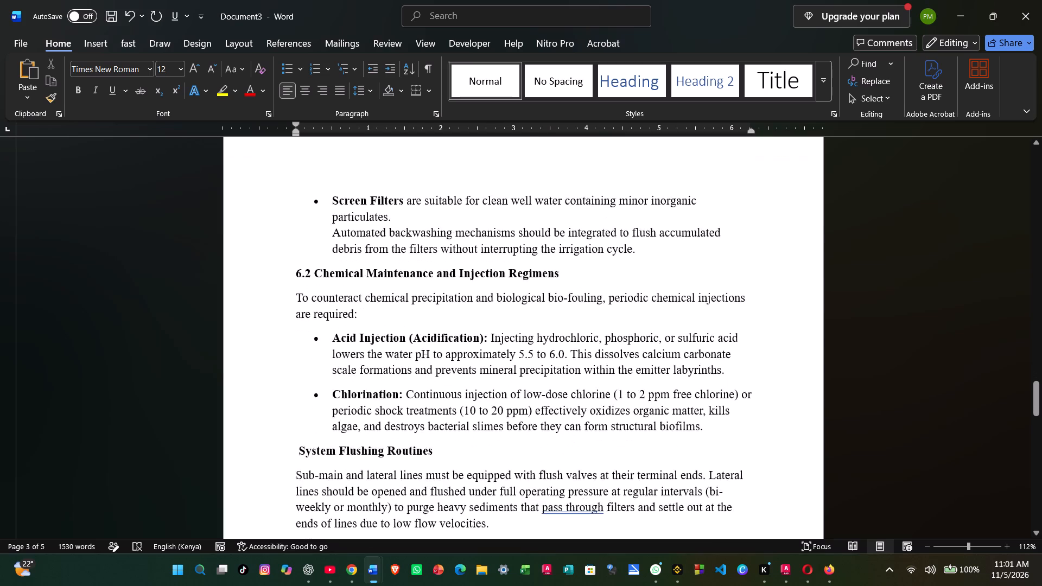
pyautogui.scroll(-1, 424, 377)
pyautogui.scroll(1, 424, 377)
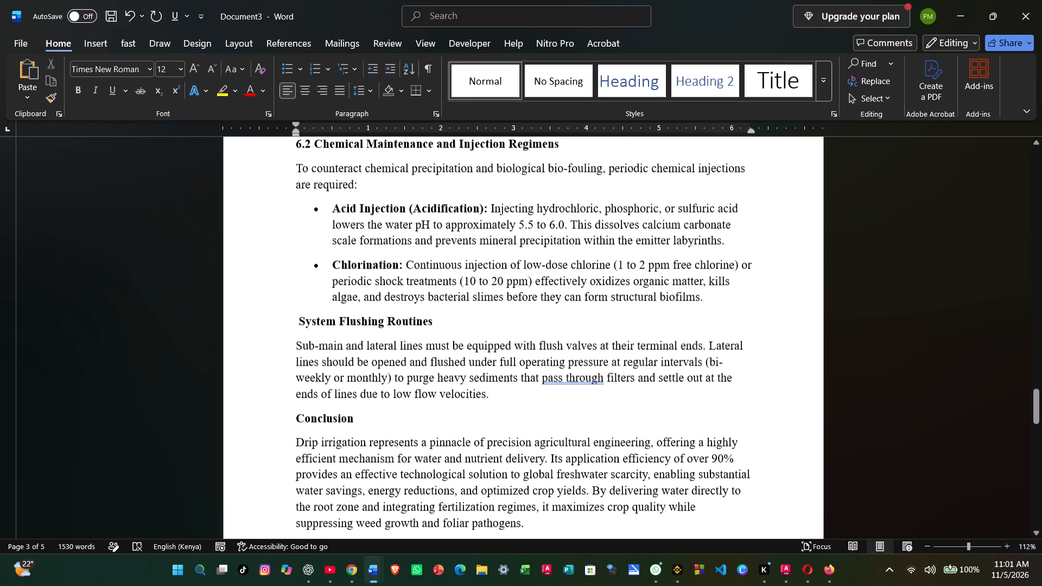
# Remove the bold formatting from the "Media (Sand) Filters" label under Advanced Filtration Protocols.
pyautogui.scroll(6, 424, 377)
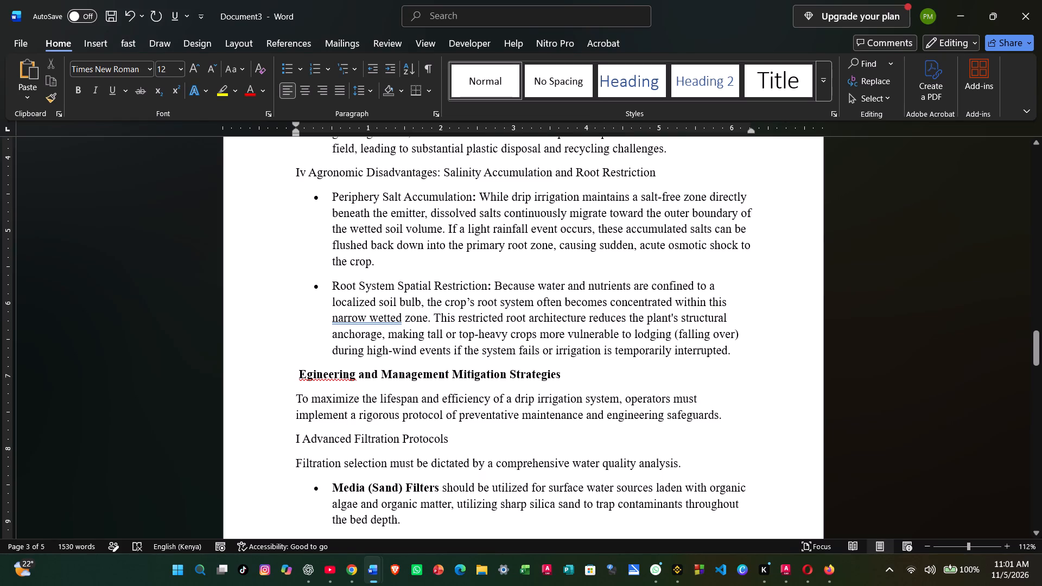
pyautogui.scroll(-1, 323, 415)
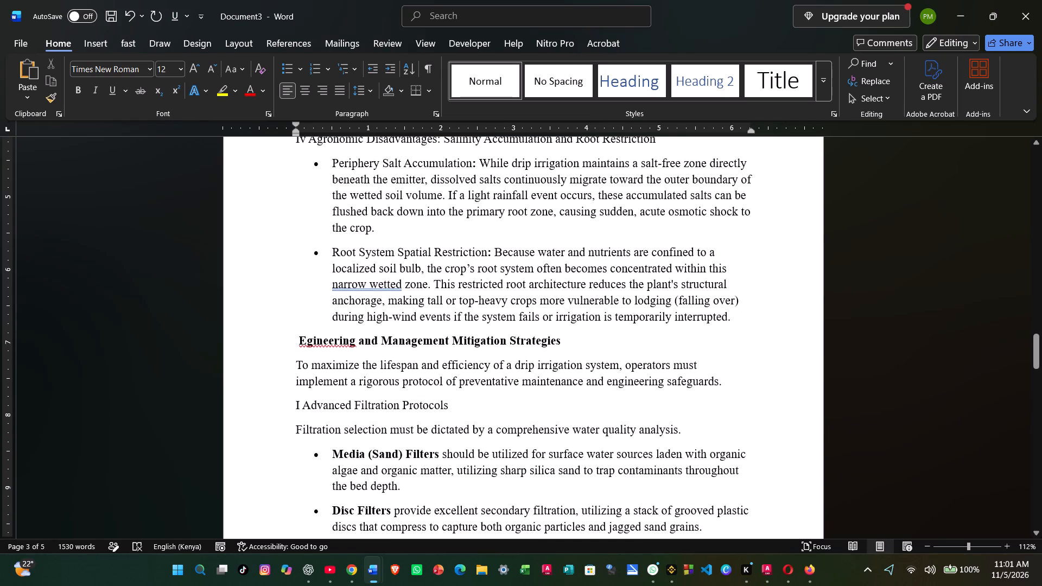
pyautogui.scroll(-1, 348, 422)
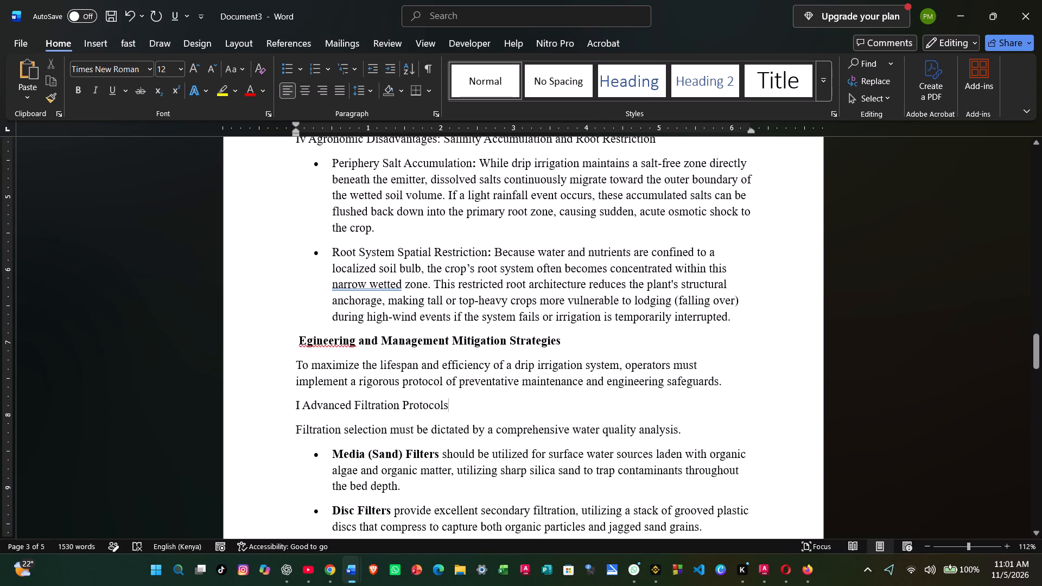
pyautogui.scroll(-2, 348, 422)
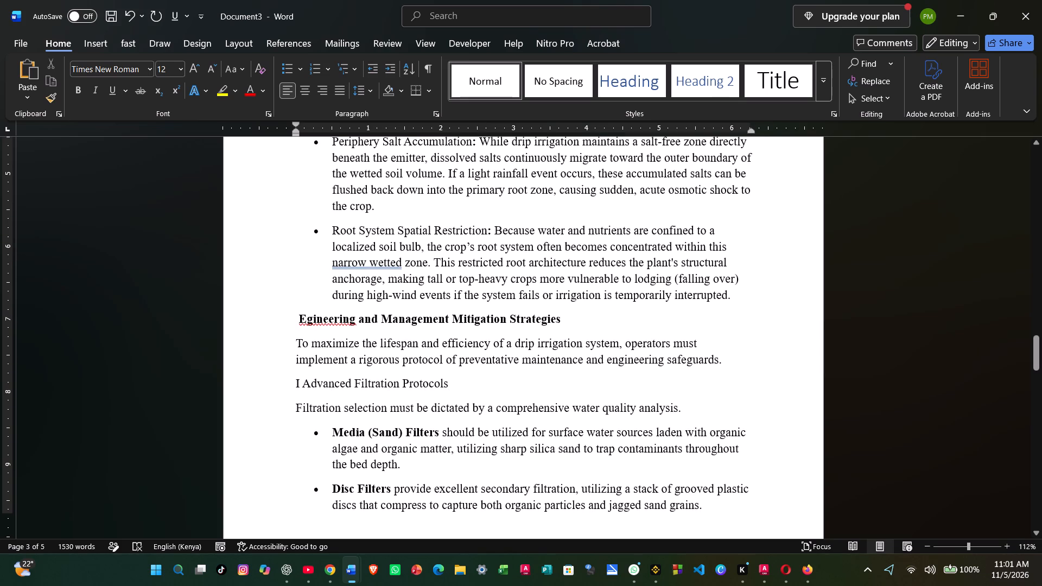
pyautogui.scroll(-1, 354, 436)
pyautogui.moveTo(332, 404); pyautogui.dragTo(385, 410)
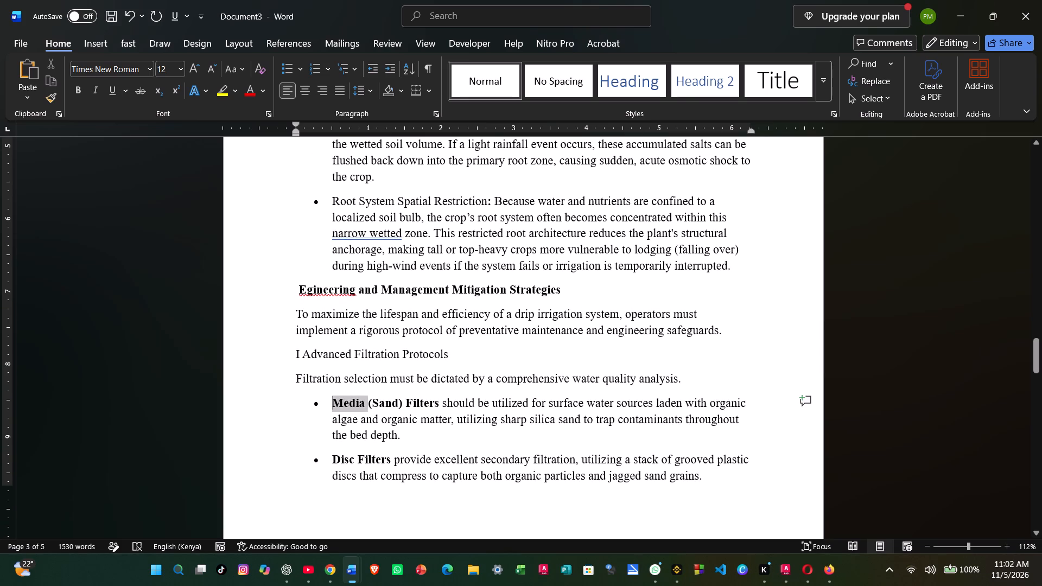
pyautogui.moveTo(385, 410); pyautogui.dragTo(434, 411)
pyautogui.click(445, 389)
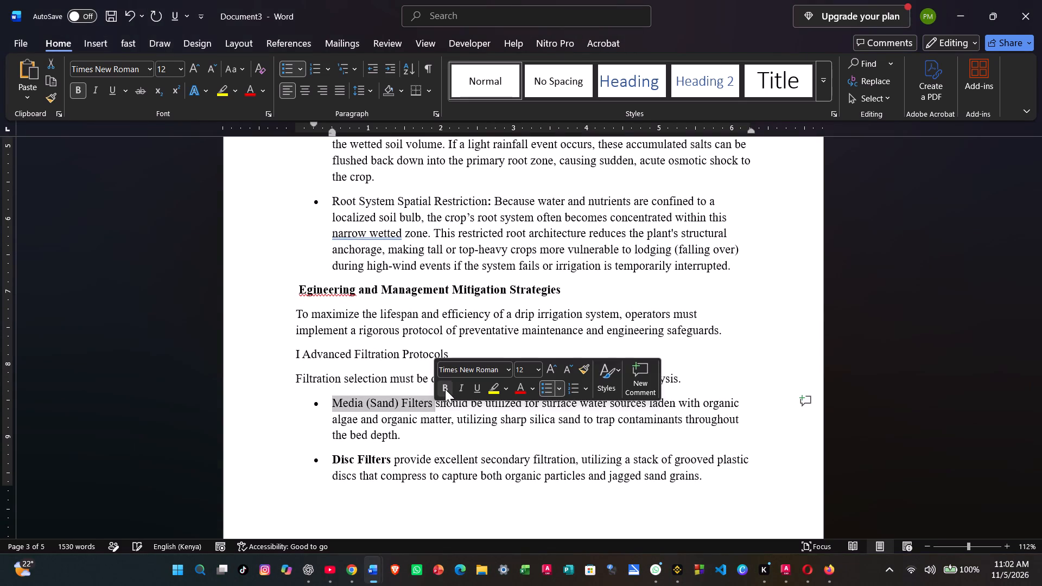
pyautogui.click(407, 445)
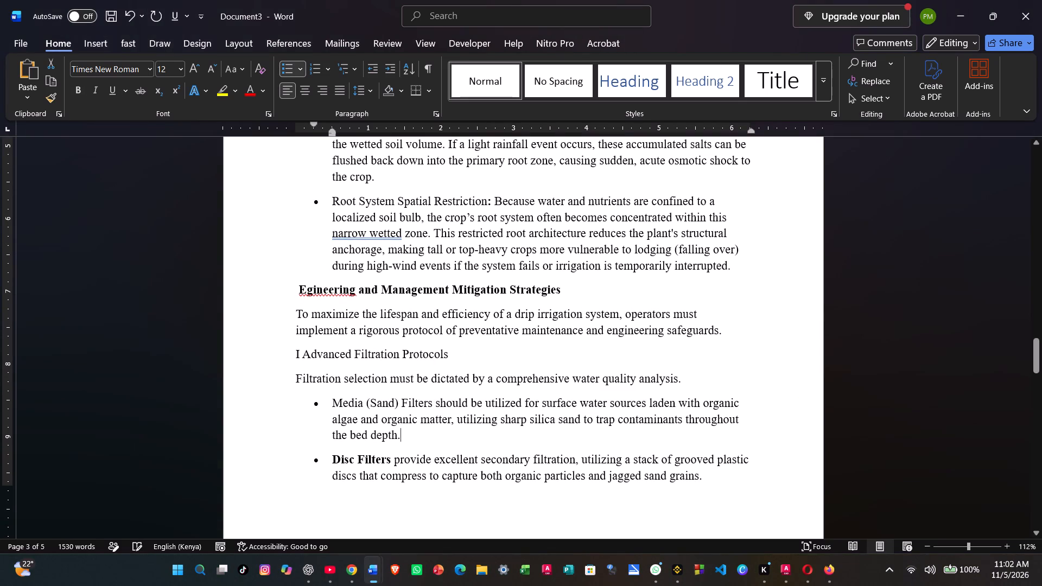
# Delete "(Sand)" from the "Media (Sand) Filters" bullet so the label reads "Media Filters".
pyautogui.click(400, 404)
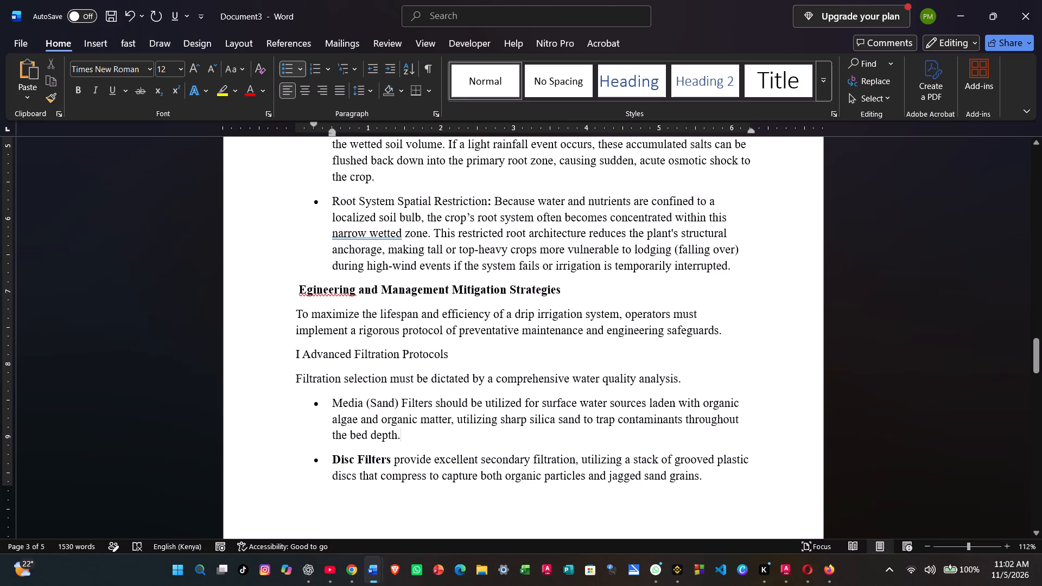
pyautogui.press('BackSpace')
pyautogui.press('BackSpace')
pyautogui.press('BackSpace')
pyautogui.press('BackSpace')
pyautogui.press('BackSpace')
pyautogui.press('BackSpace')
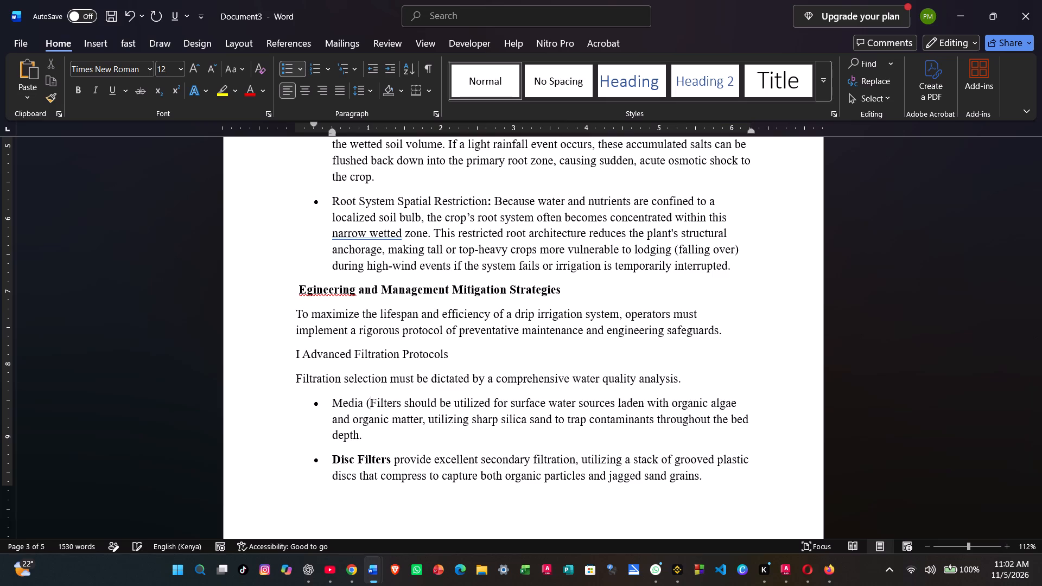
pyautogui.press('BackSpace')
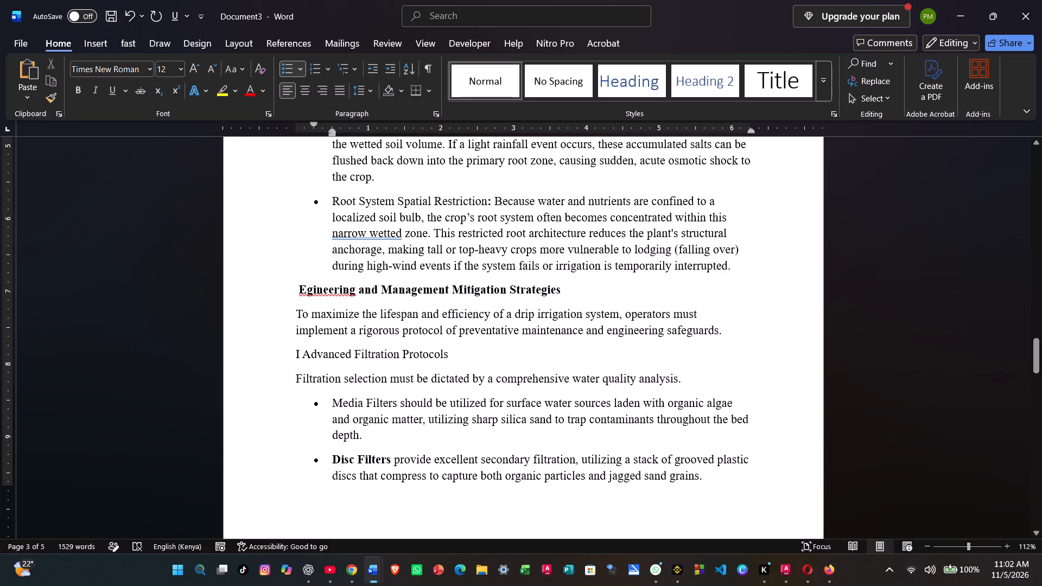
# Remove the bold formatting from the "Disc Filters" label in the filtration bullet list.
pyautogui.scroll(-1, 397, 436)
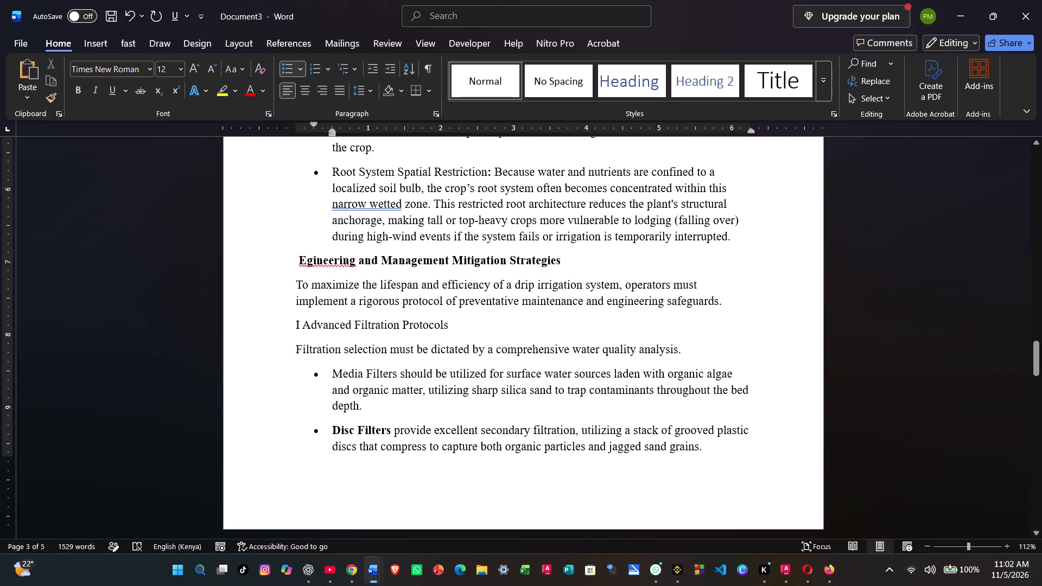
pyautogui.moveTo(327, 429); pyautogui.dragTo(393, 436)
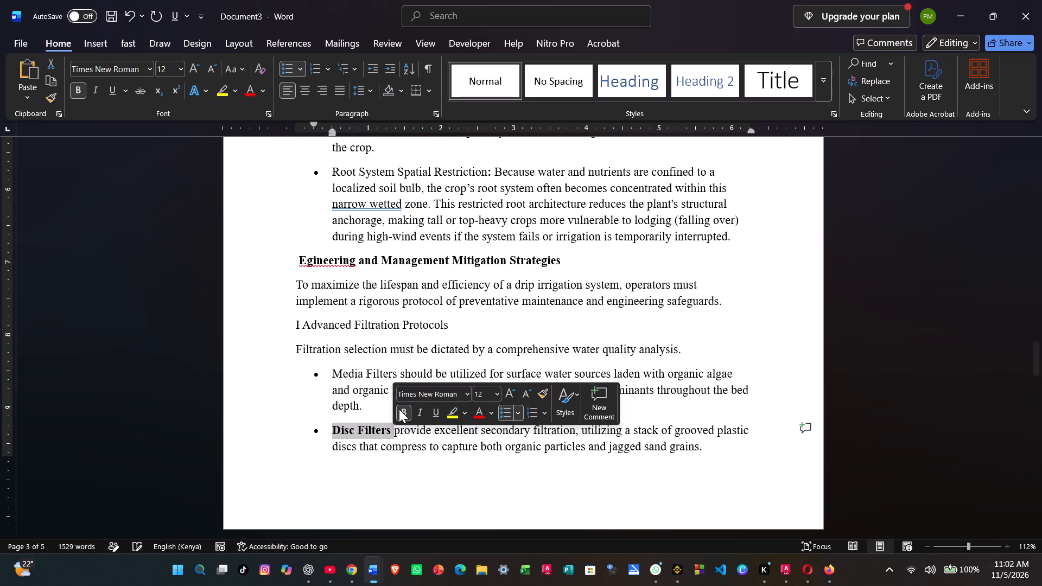
pyautogui.click(399, 409)
pyautogui.click(417, 438)
# Remove the bold formatting from the "Screen Filters" label in the last filtration bullet.
pyautogui.scroll(-1, 417, 438)
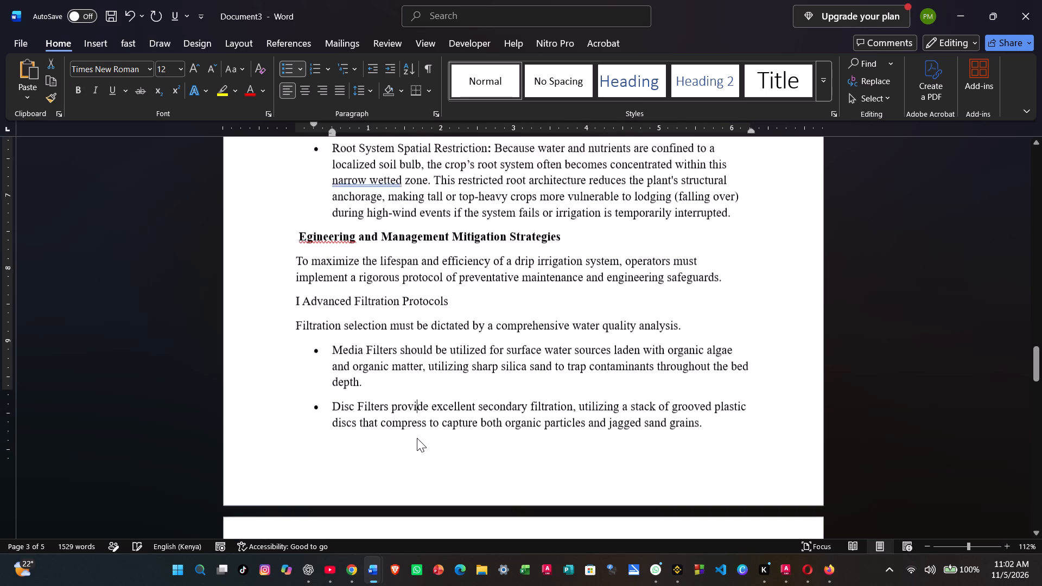
pyautogui.scroll(-2, 417, 438)
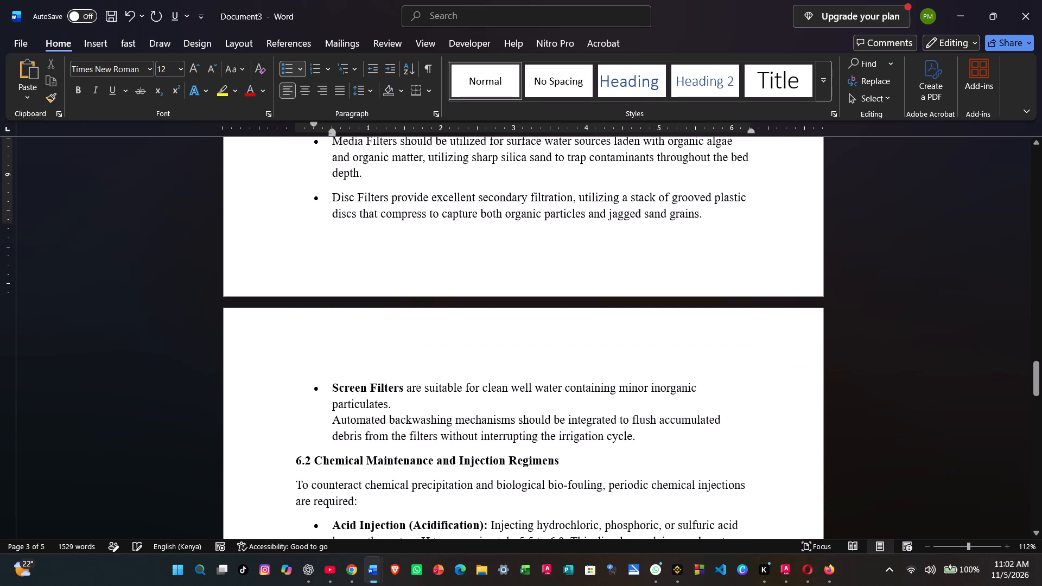
pyautogui.moveTo(327, 390); pyautogui.dragTo(411, 383)
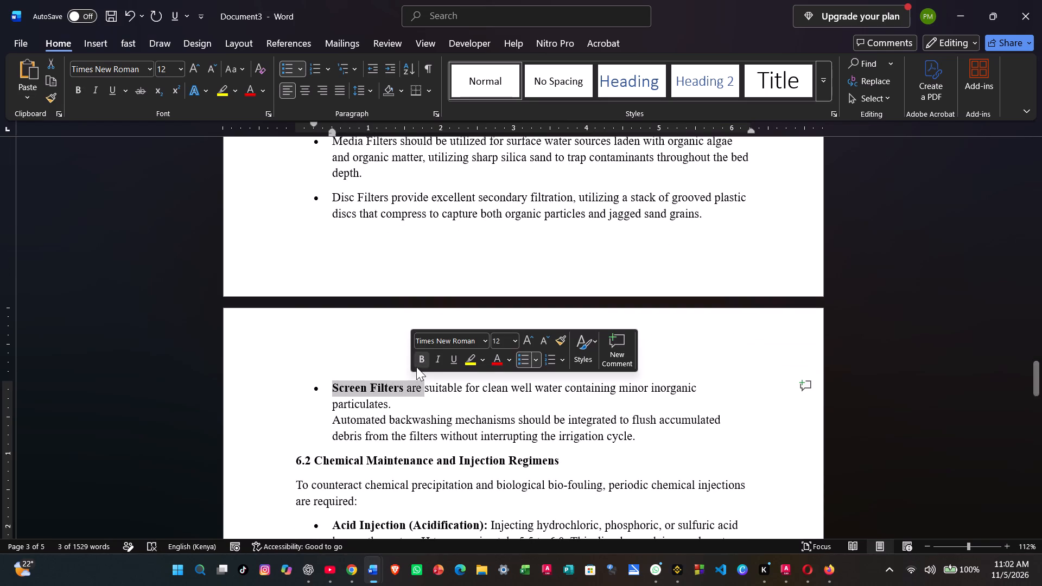
pyautogui.click(416, 359)
pyautogui.click(428, 415)
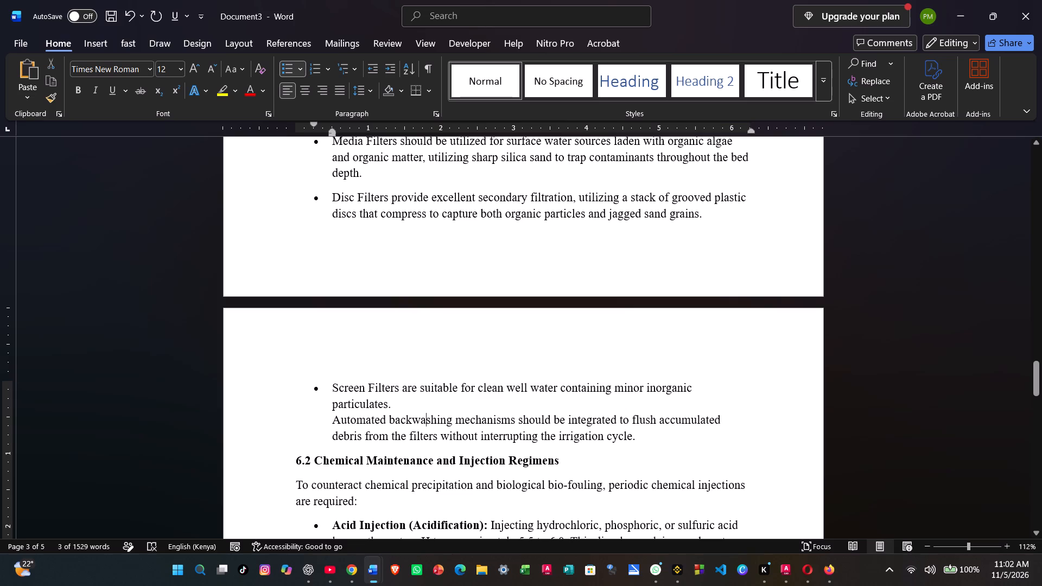
# Replace the number "6.2" with the roman numeral "ii" in the "Chemical Maintenance and Injection Regimens" subheading.
pyautogui.scroll(-4, 453, 396)
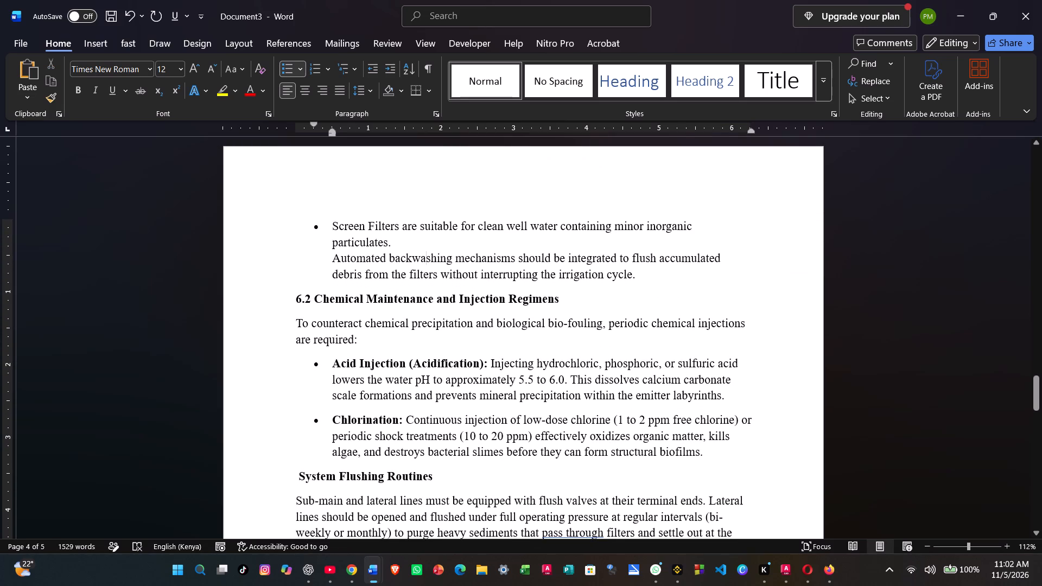
pyautogui.click(310, 298)
pyautogui.click(316, 298)
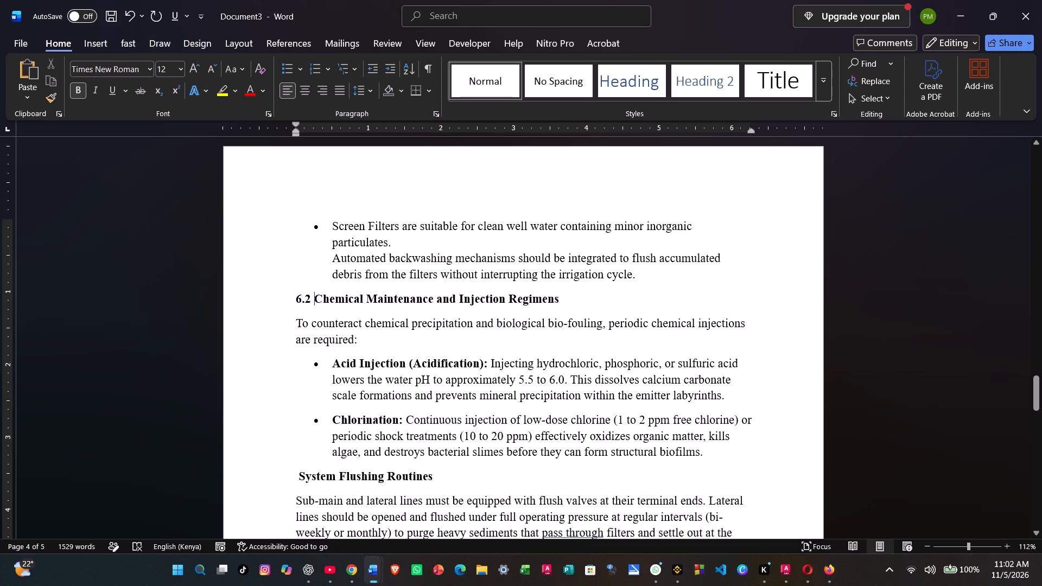
pyautogui.press('BackSpace')
pyautogui.press('BackSpace')
pyautogui.press('BackSpace')
pyautogui.press('BackSpace')
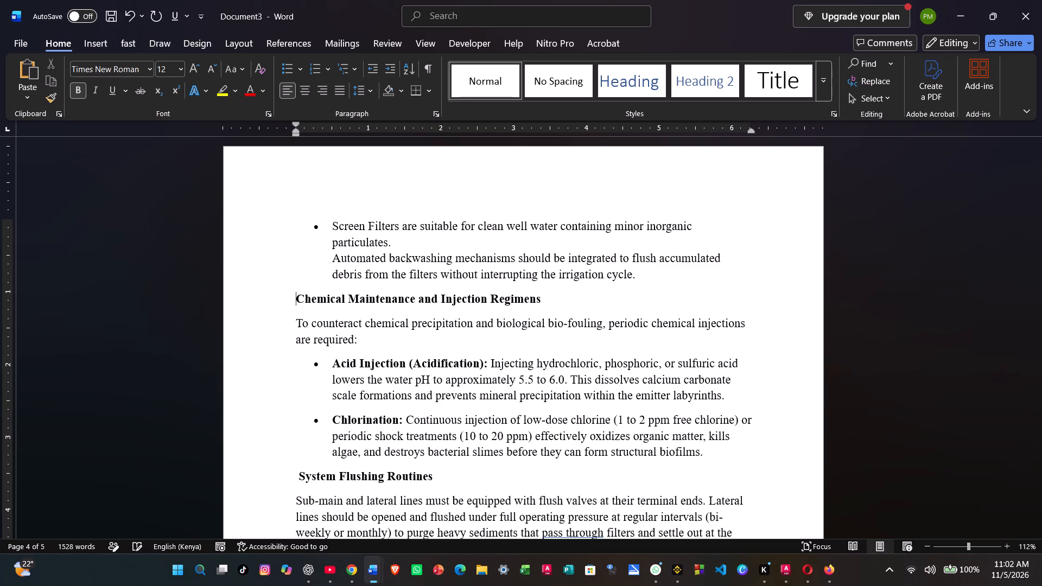
pyautogui.write('ii')
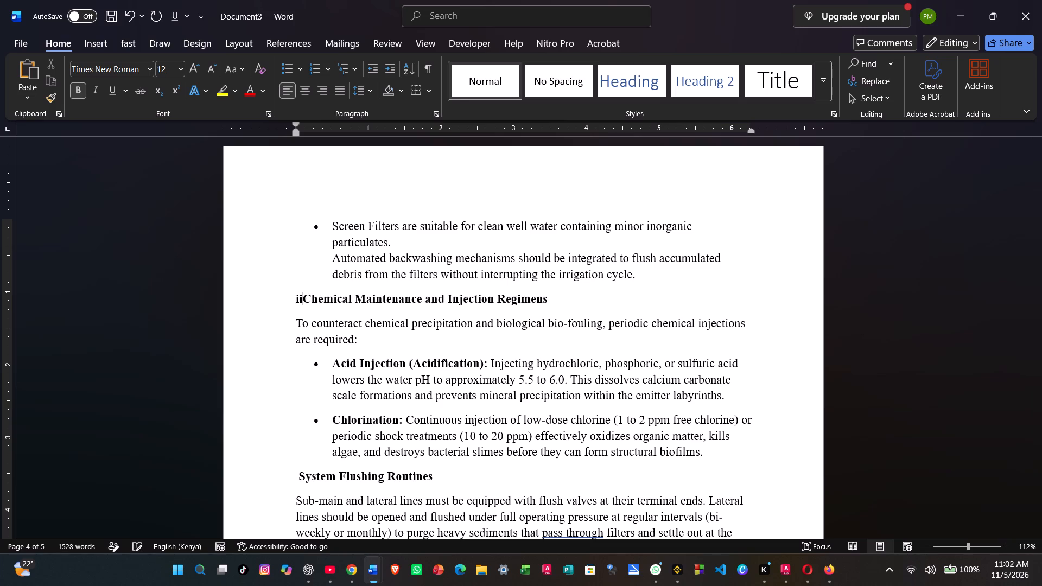
pyautogui.press('space')
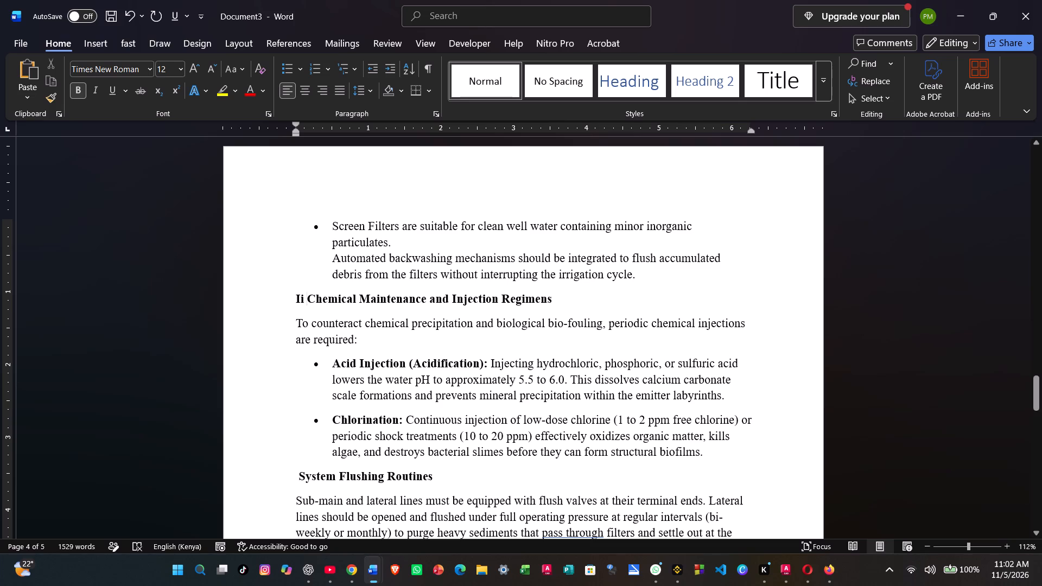
# Delete "(Acidification)" from the "Acid Injection" bullet label, keeping the colon.
pyautogui.tripleClick(331, 365)
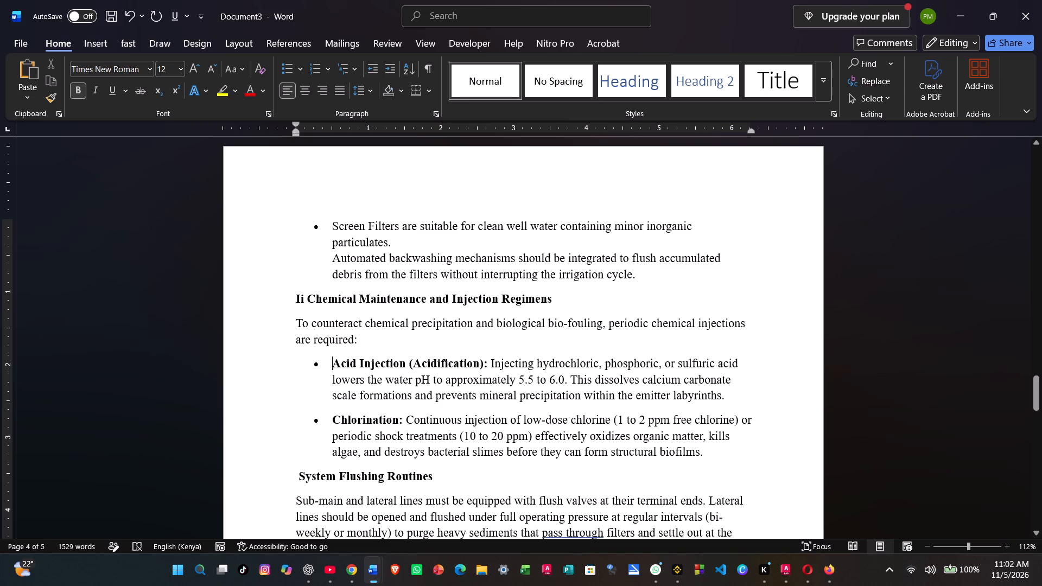
pyautogui.click(331, 365)
pyautogui.moveTo(423, 386); pyautogui.dragTo(485, 367)
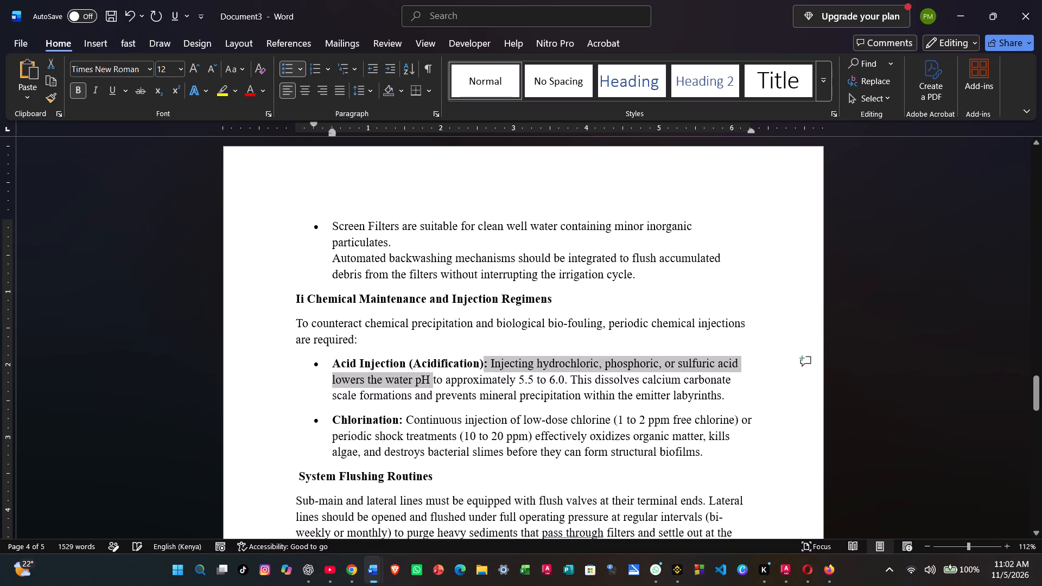
pyautogui.moveTo(485, 367); pyautogui.dragTo(486, 367)
pyautogui.click(486, 367)
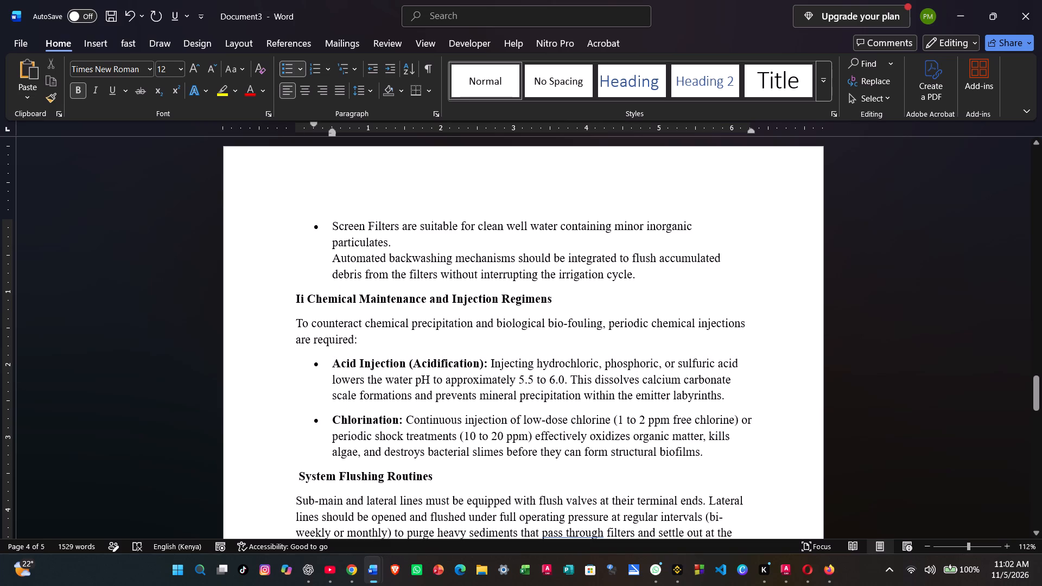
pyautogui.click(481, 361)
pyautogui.press('BackSpace')
pyautogui.press('BackSpace')
pyautogui.press('BackSpace')
pyautogui.press('BackSpace')
pyautogui.press('BackSpace')
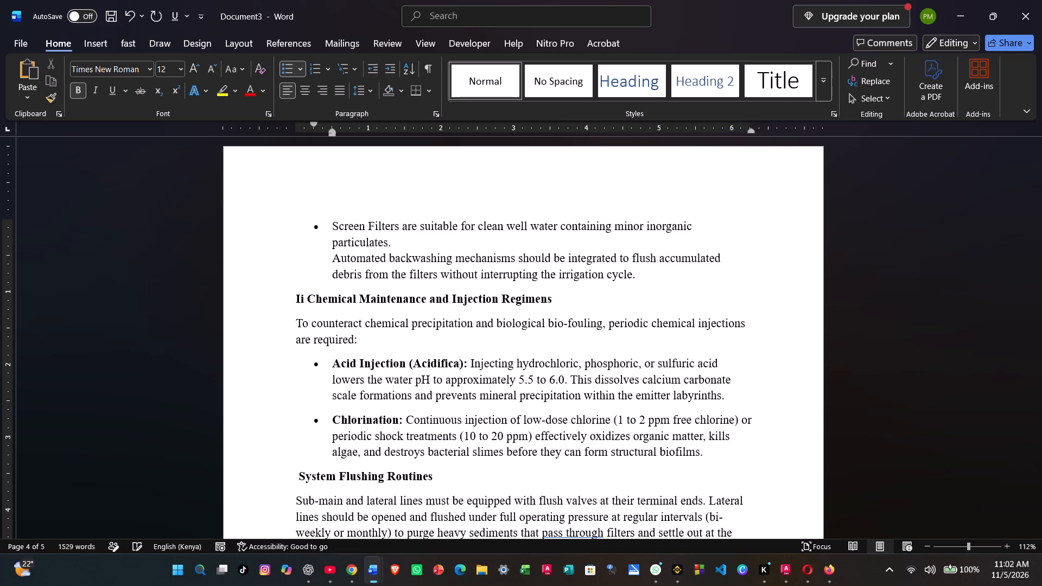
pyautogui.press('BackSpace')
pyautogui.press('BackSpace')
pyautogui.press('BackSpace')
pyautogui.press('BackSpace')
pyautogui.press('BackSpace')
pyautogui.press('BackSpace')
pyautogui.press('BackSpace')
pyautogui.press('BackSpace')
pyautogui.press('BackSpace')
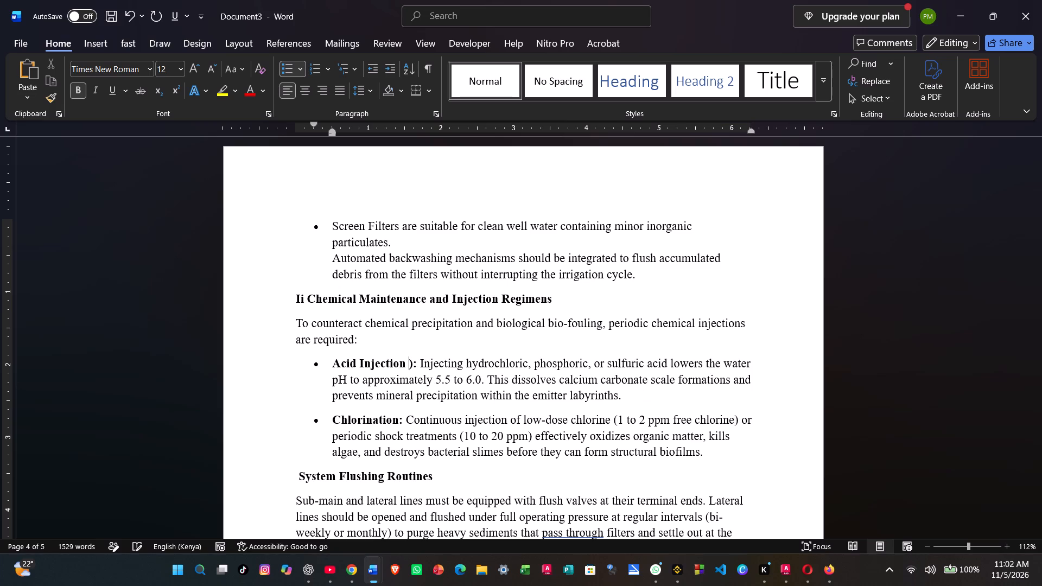
pyautogui.press('Right')
pyautogui.press('BackSpace')
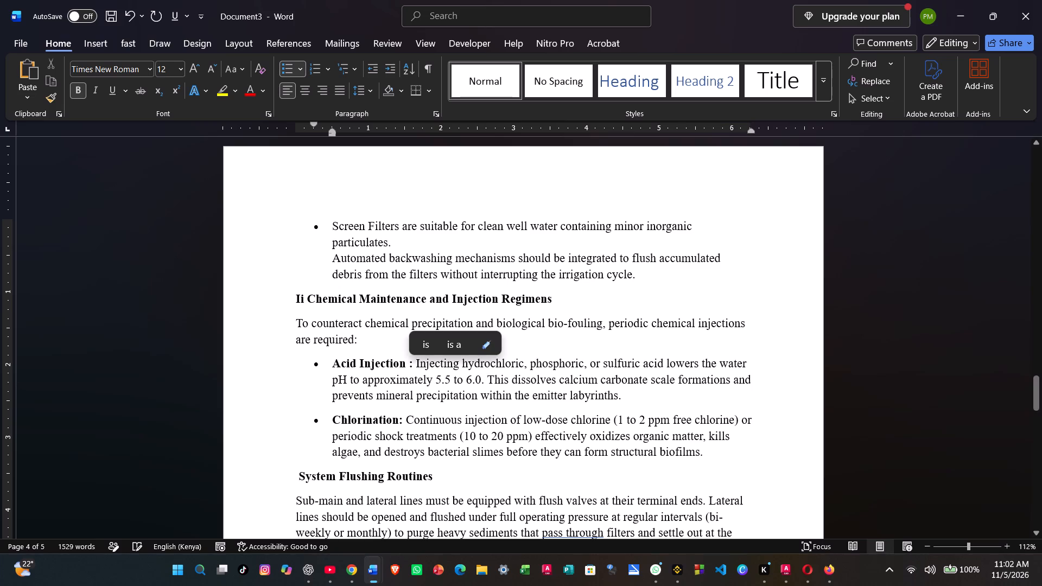
# Remove the bold formatting from the "Acid Injection" label in the chemical maintenance bullet list.
pyautogui.moveTo(331, 369); pyautogui.dragTo(392, 370)
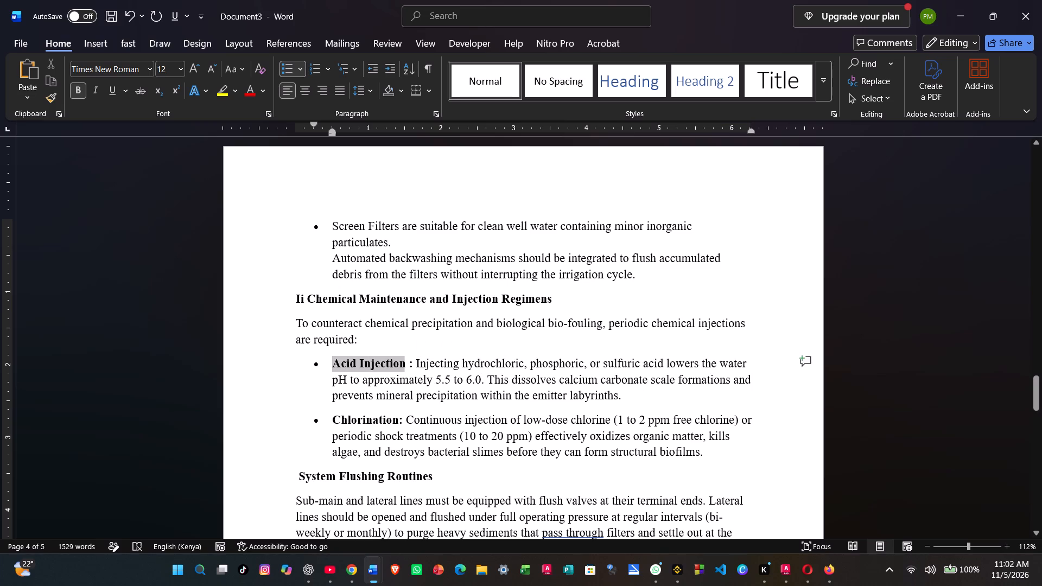
pyautogui.moveTo(392, 370); pyautogui.dragTo(399, 372)
pyautogui.click(413, 350)
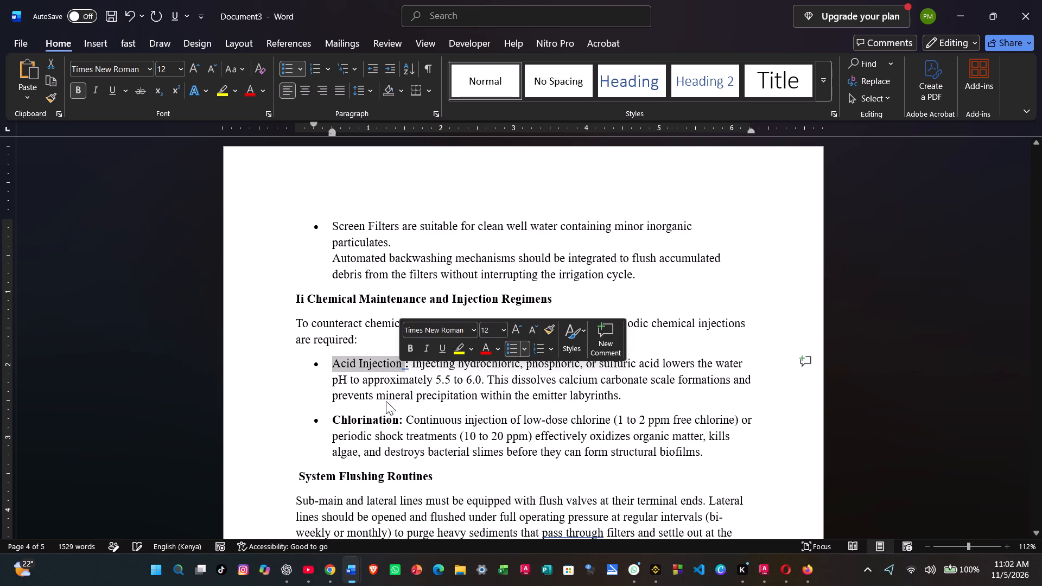
# Remove the bold formatting from the "Chlorination" label in the chemical maintenance bullet list.
pyautogui.moveTo(330, 423); pyautogui.dragTo(395, 424)
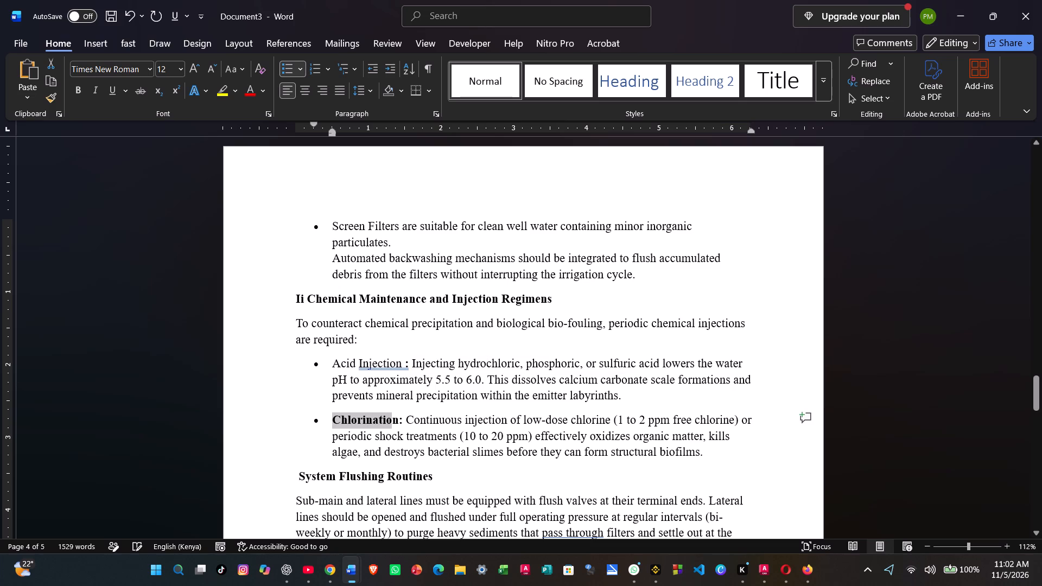
pyautogui.moveTo(395, 424); pyautogui.dragTo(398, 424)
pyautogui.click(407, 401)
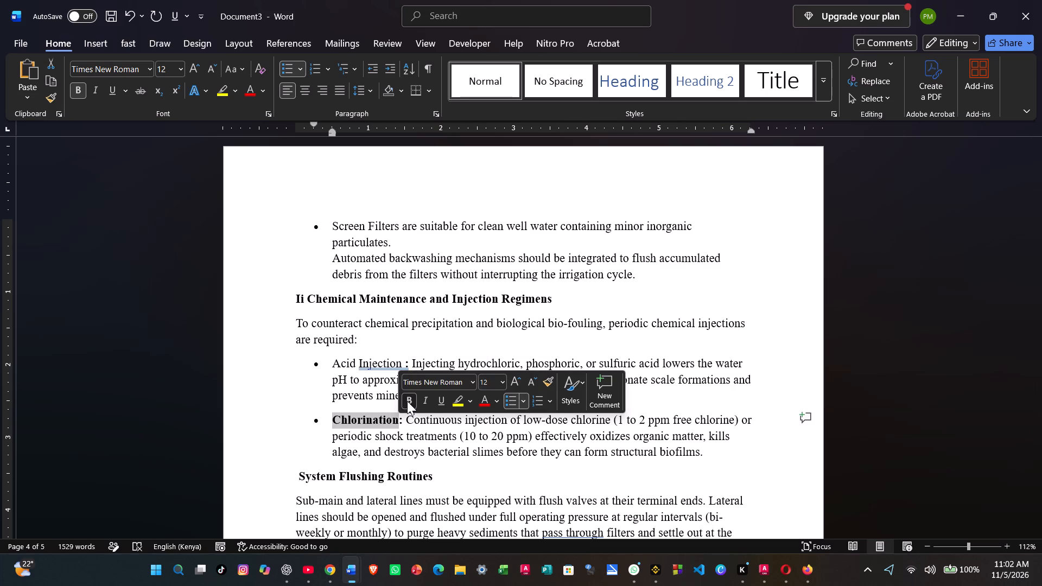
pyautogui.click(394, 433)
# Delete the "System Flushing Routines" subheading and its paragraph above the Conclusion, including the leftover leading space.
pyautogui.scroll(-1, 394, 433)
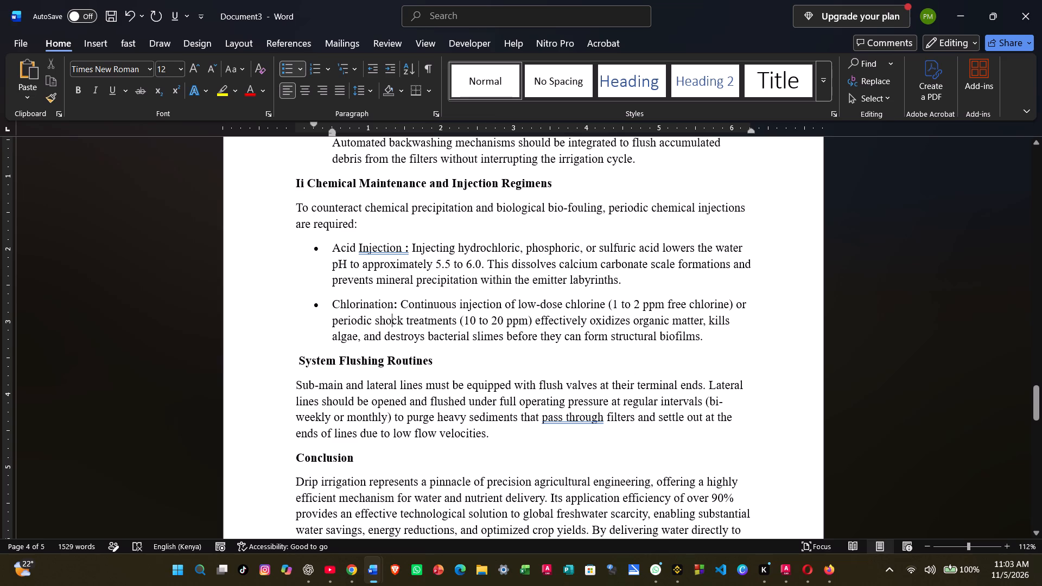
pyautogui.moveTo(297, 360); pyautogui.dragTo(525, 438)
pyautogui.press('BackSpace')
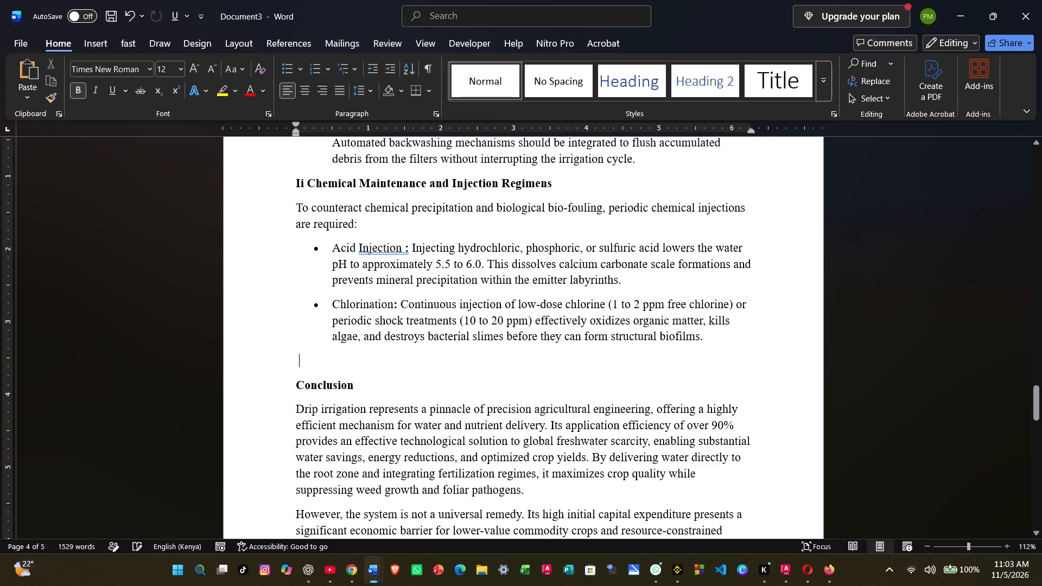
pyautogui.press('BackSpace')
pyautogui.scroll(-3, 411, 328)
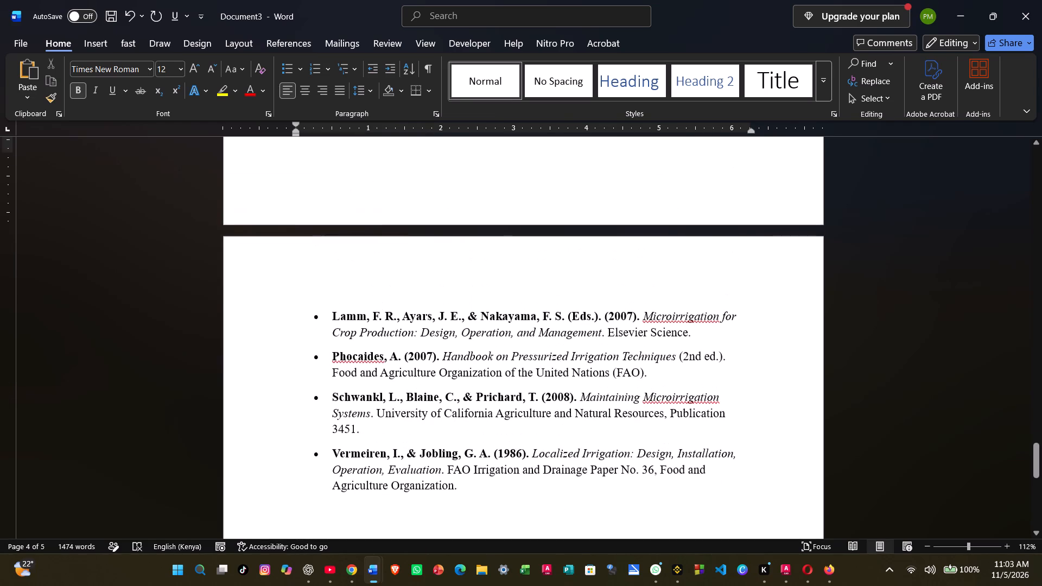
# Undo the deletion of the "System Flushing Routines" subheading and paragraph above the Conclusion, including the leading space removal.
pyautogui.scroll(6, 411, 328)
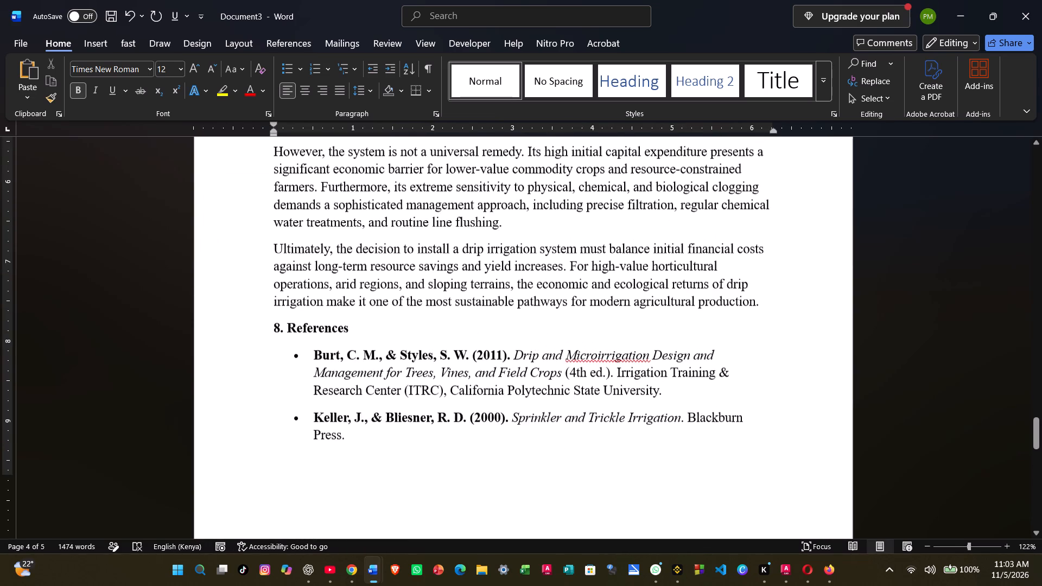
pyautogui.scroll(3, 411, 328)
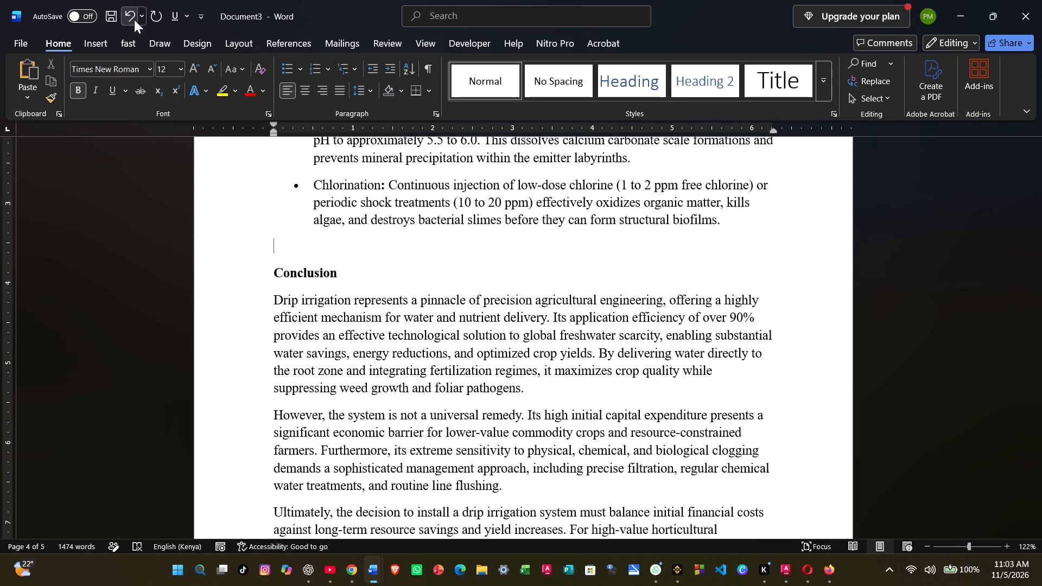
pyautogui.click(131, 17)
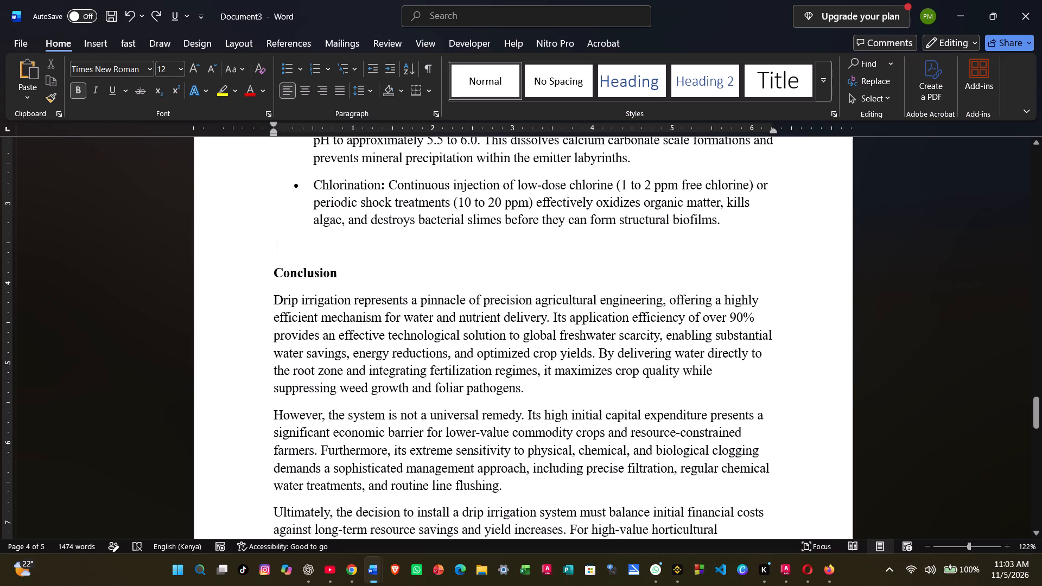
pyautogui.click(129, 18)
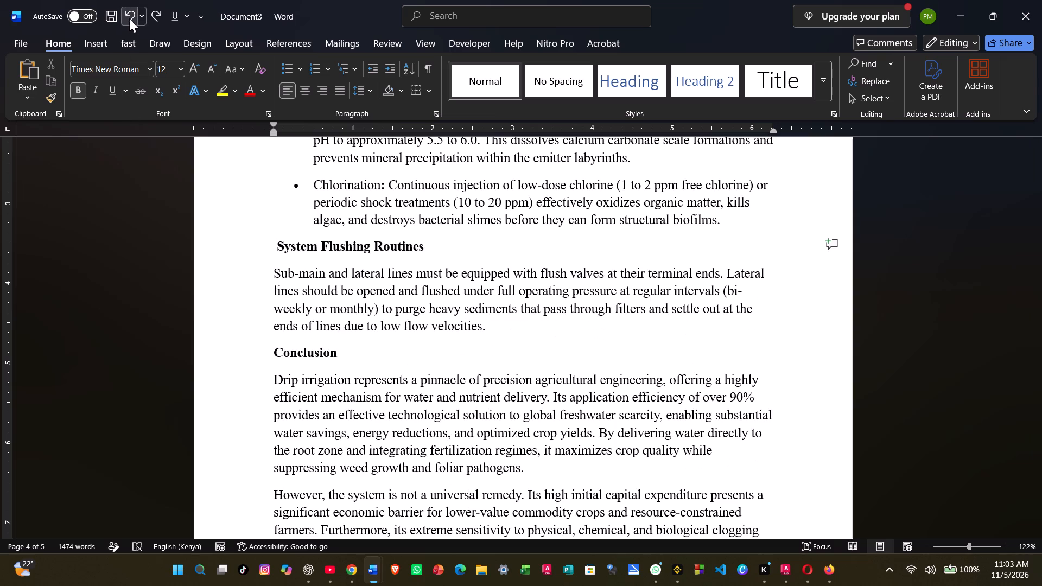
# Insert three blank paragraphs between the last Conclusion paragraph and the "8. References" heading.
pyautogui.scroll(-1, 505, 381)
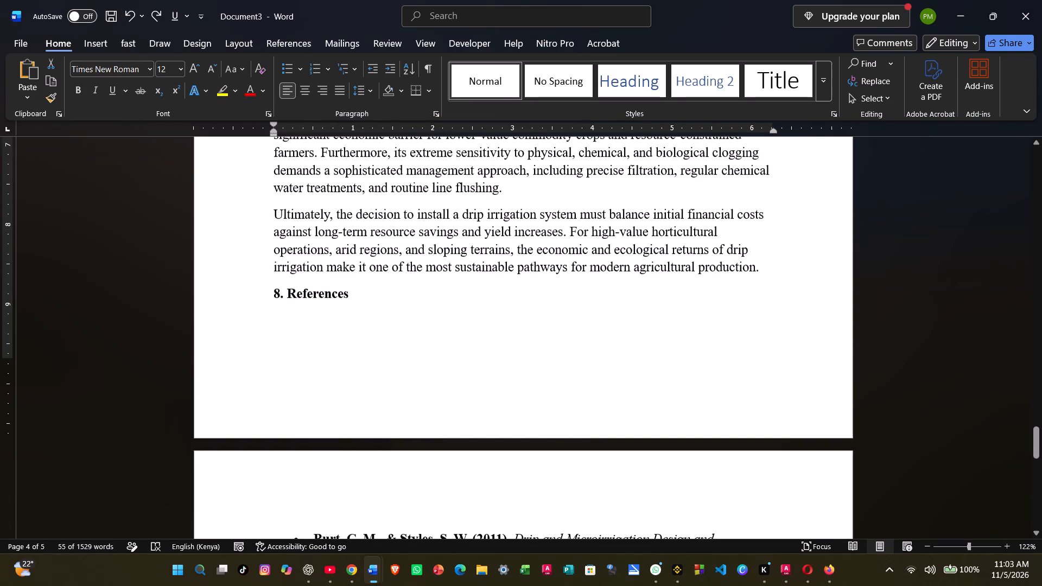
pyautogui.click(765, 271)
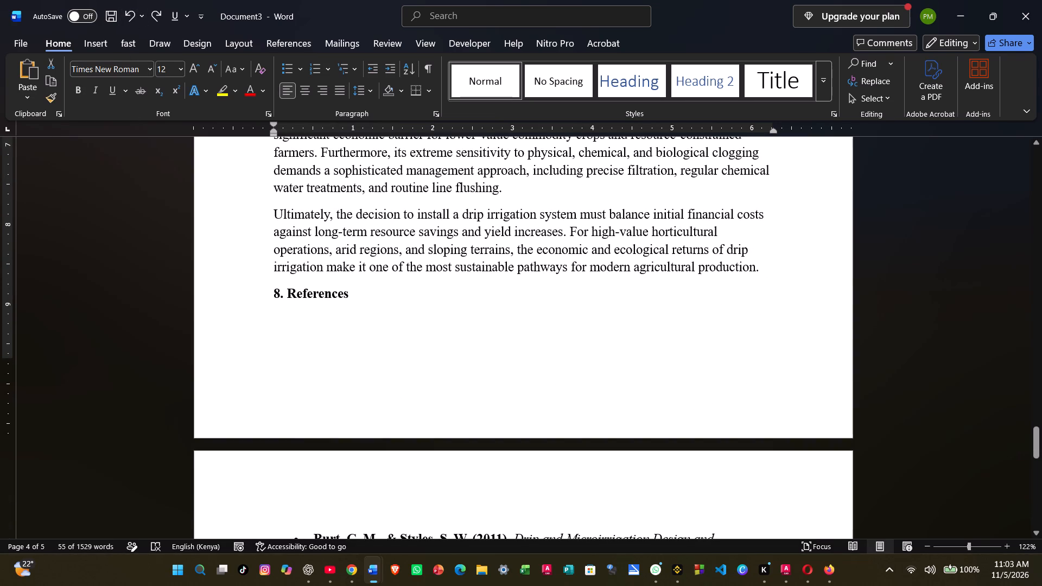
pyautogui.press('Return')
pyautogui.press('Return')
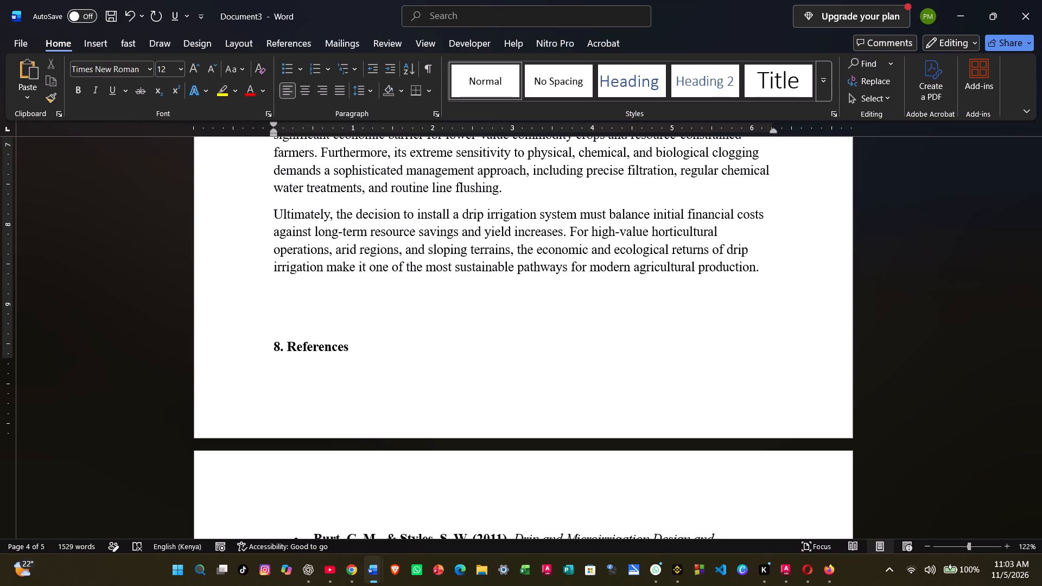
pyautogui.press('Return')
# Set the font of the entire document to Times New Roman, size 12.
pyautogui.scroll(-1, 766, 214)
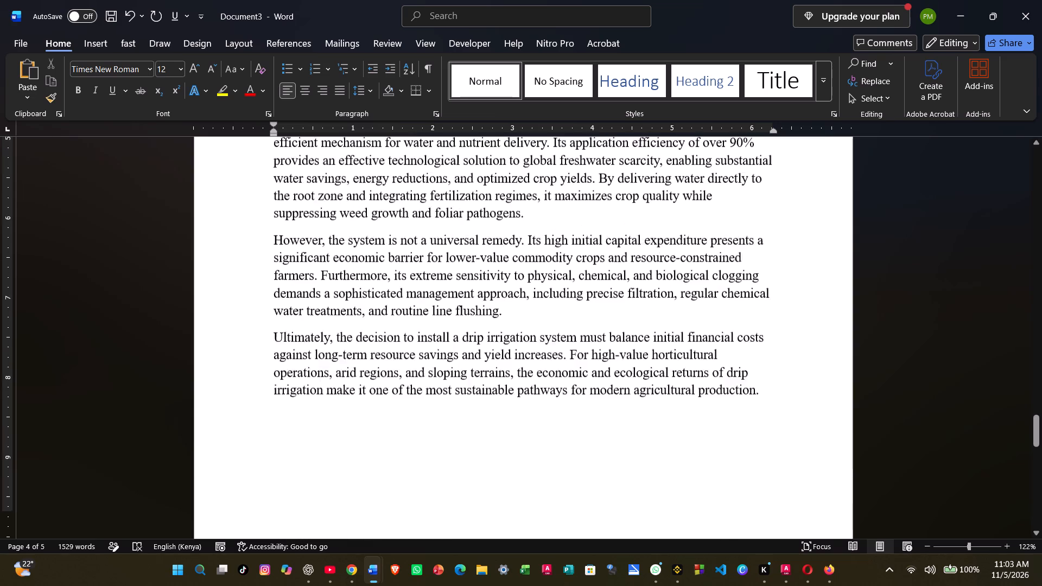
pyautogui.scroll(-1, 766, 214)
pyautogui.scroll(2, 766, 214)
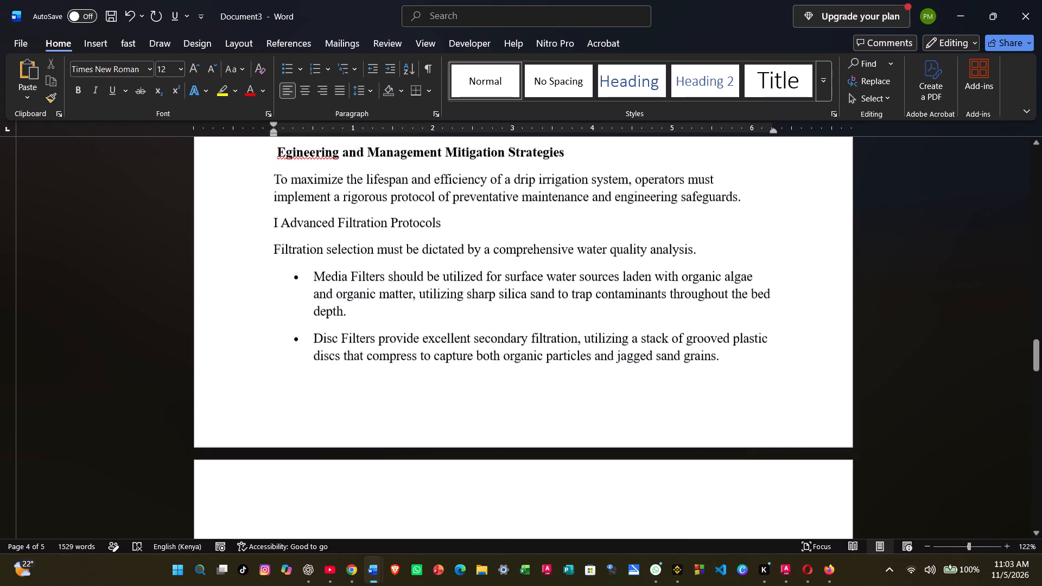
pyautogui.scroll(7, 766, 214)
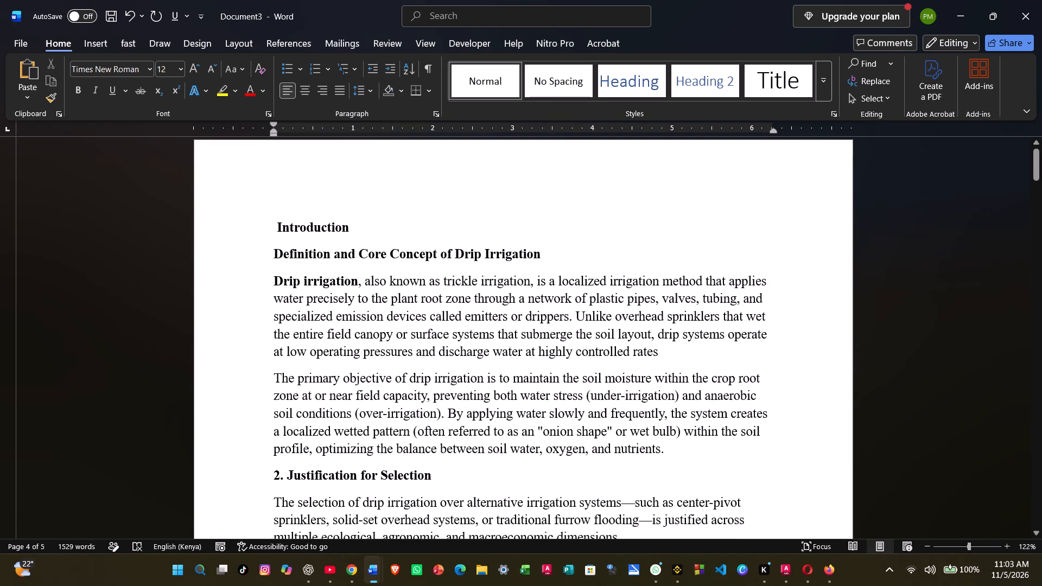
pyautogui.hotkey('ctrl', 'a')
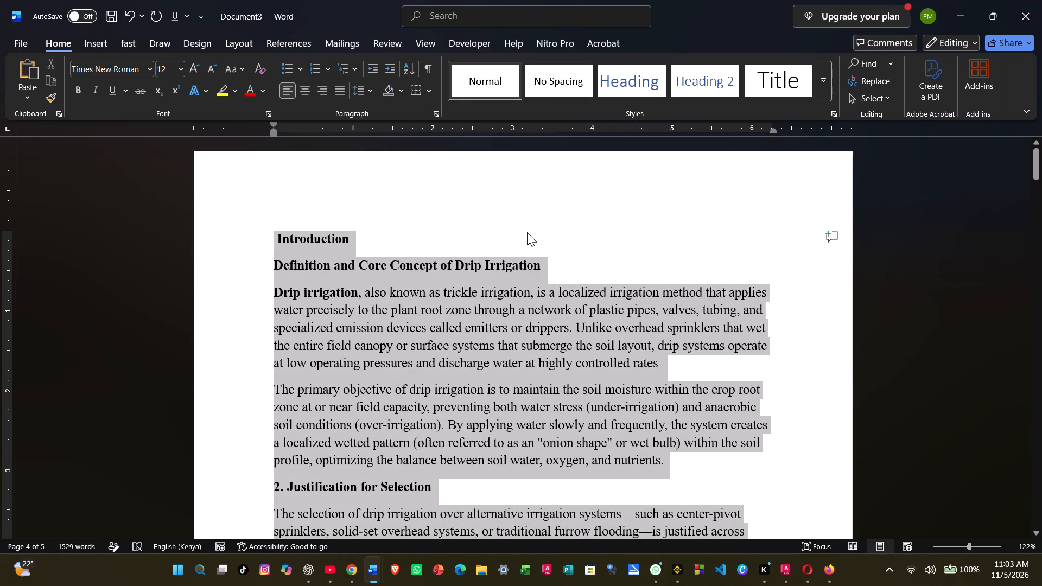
pyautogui.click(153, 69)
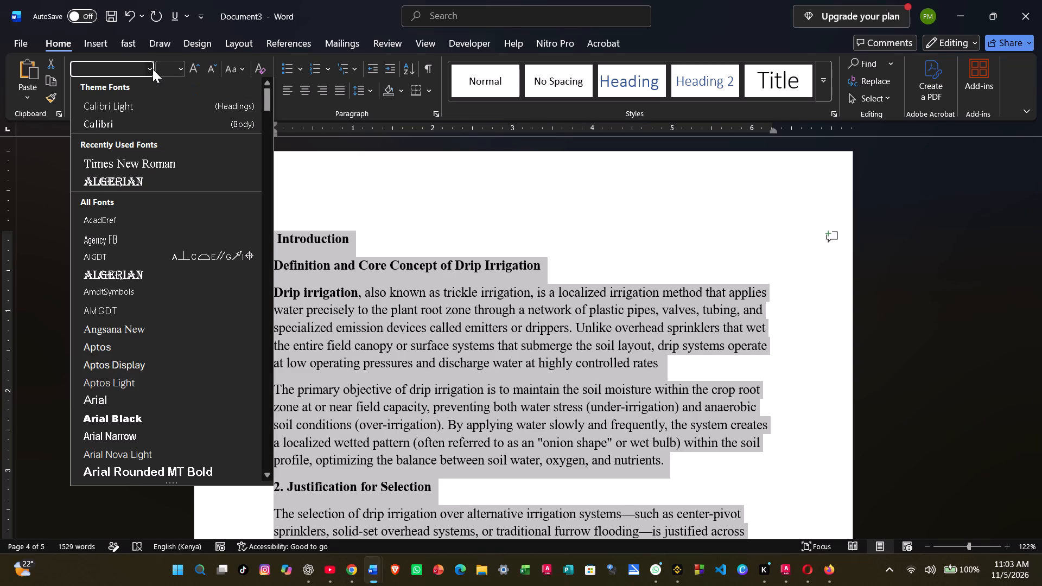
pyautogui.click(142, 167)
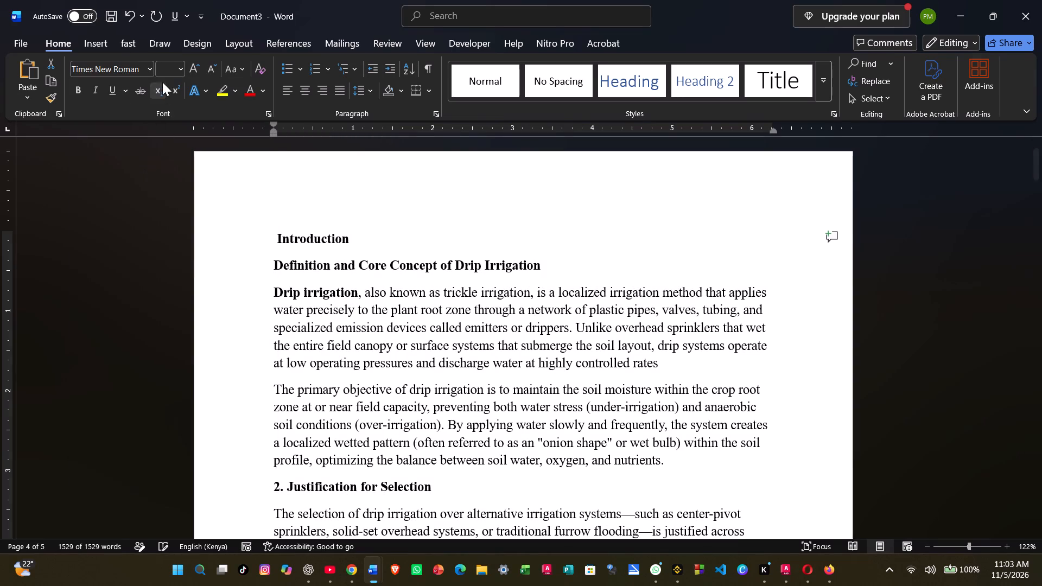
pyautogui.click(173, 74)
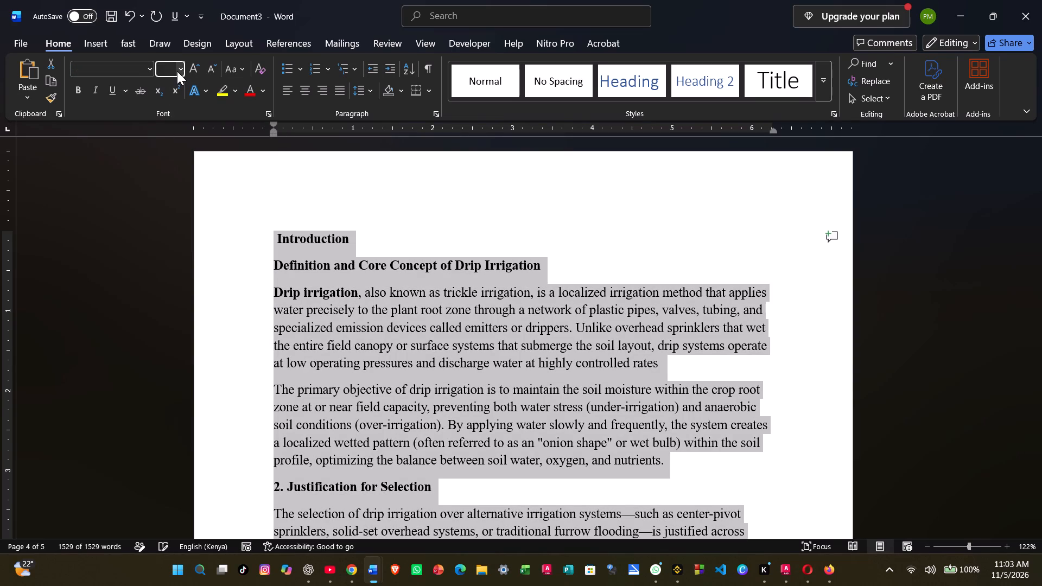
pyautogui.click(179, 69)
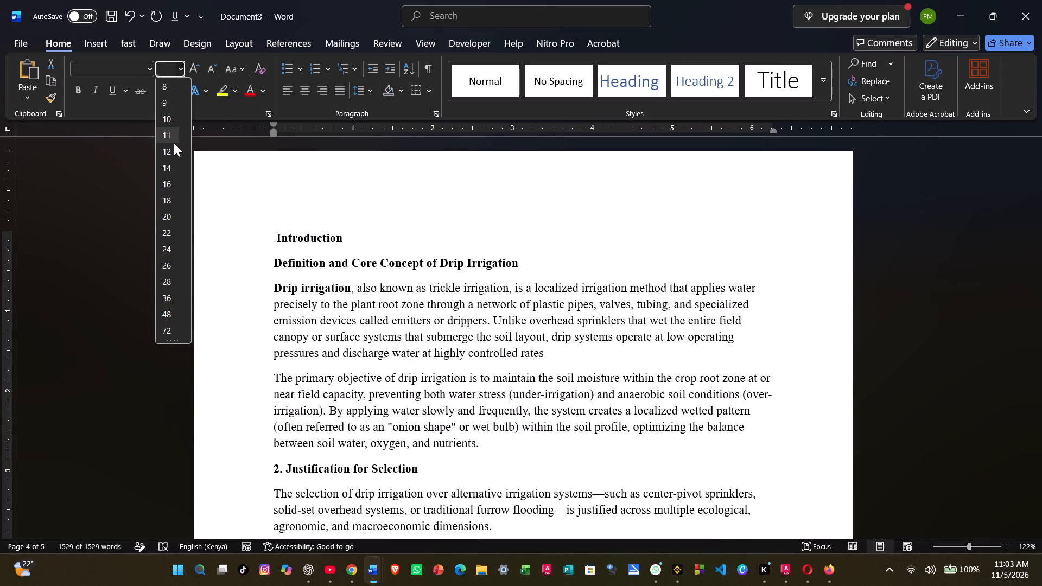
pyautogui.click(174, 150)
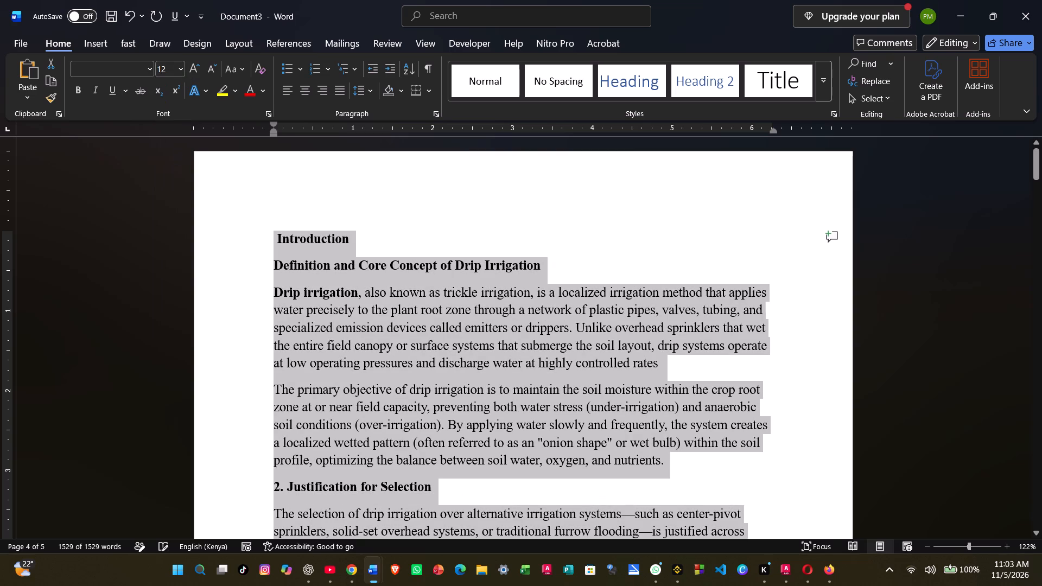
pyautogui.click(233, 197)
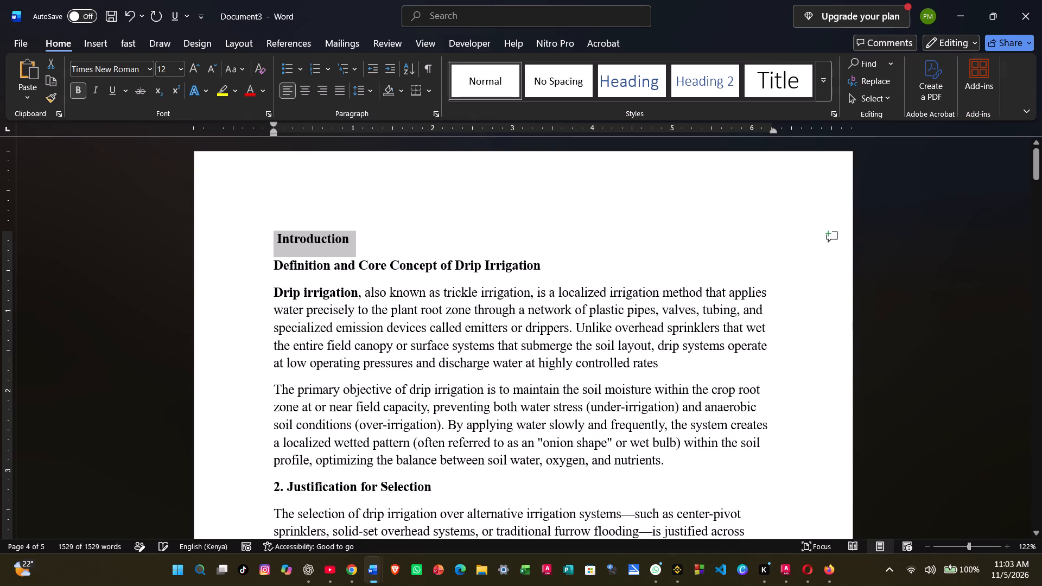
pyautogui.moveTo(269, 328); pyautogui.dragTo(397, 456)
pyautogui.click(450, 218)
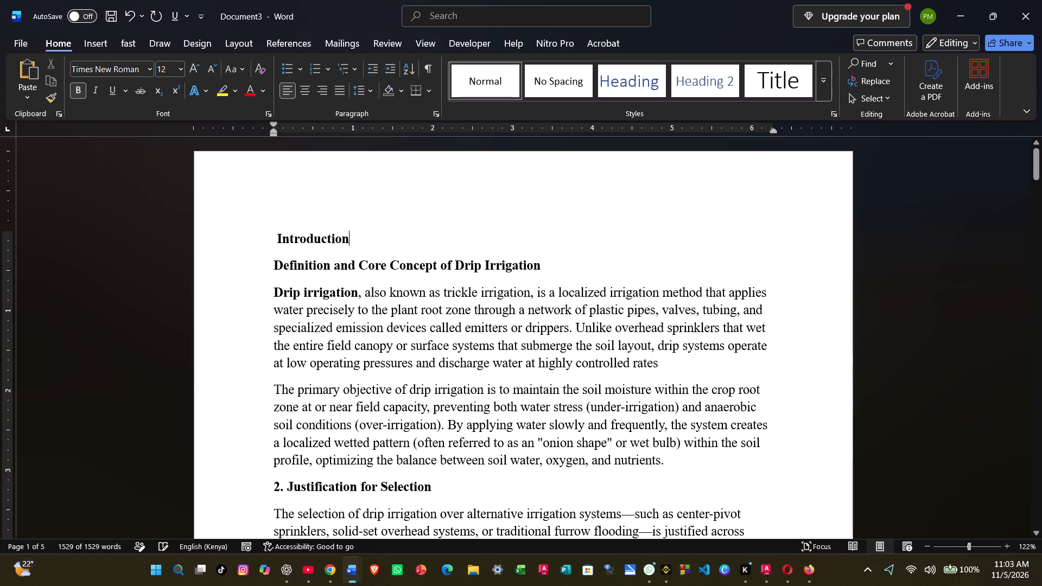
# Set the line spacing of the entire document to 1.0.
pyautogui.hotkey('ctrl', 'a')
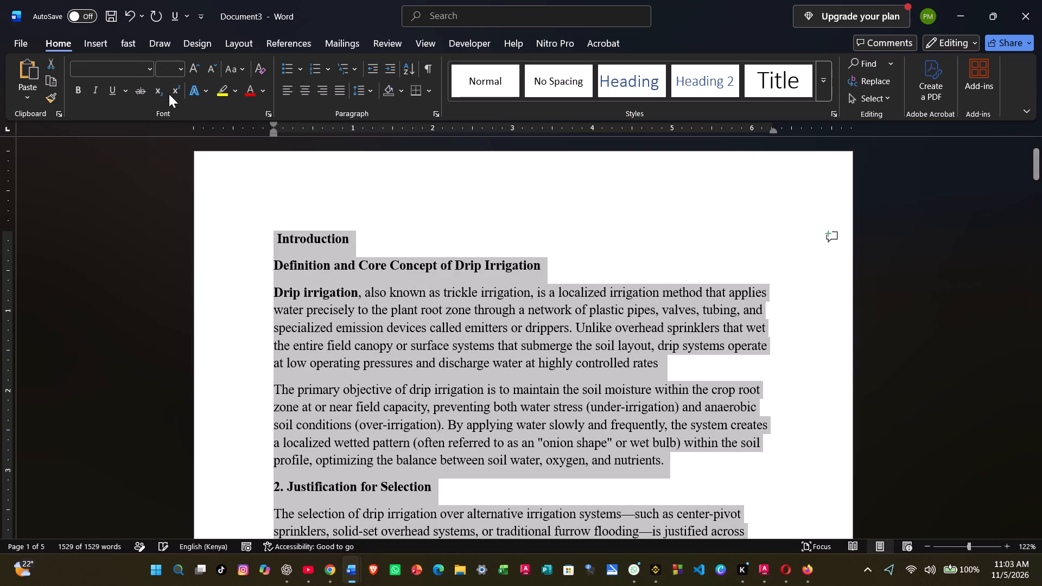
pyautogui.click(373, 92)
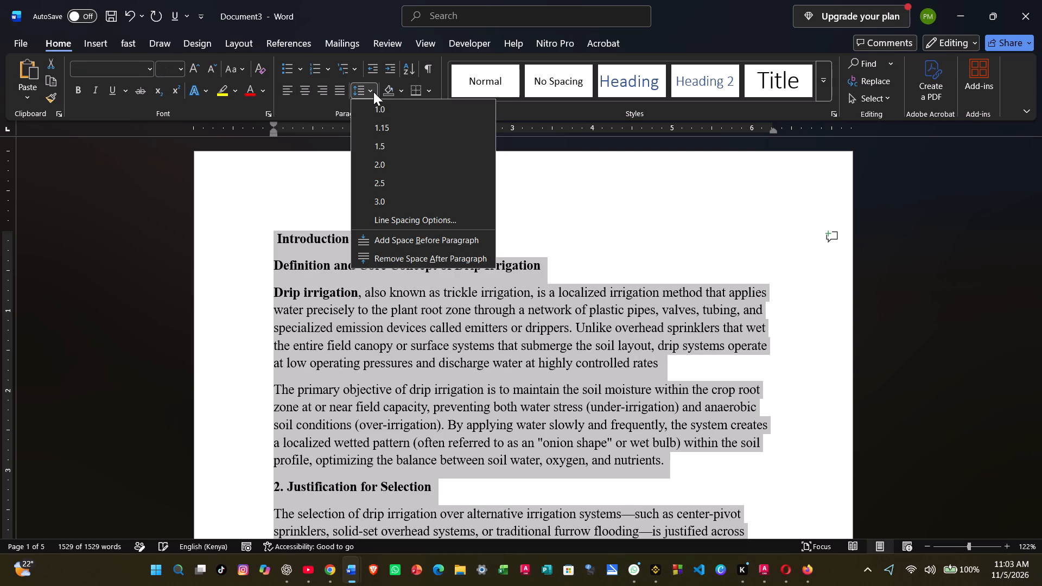
pyautogui.click(385, 106)
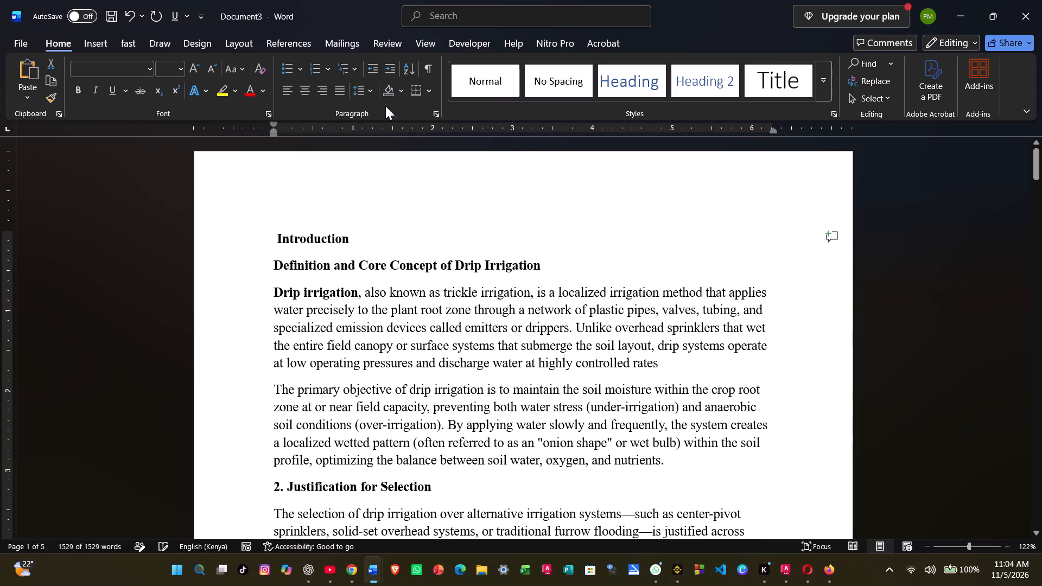
pyautogui.click(574, 236)
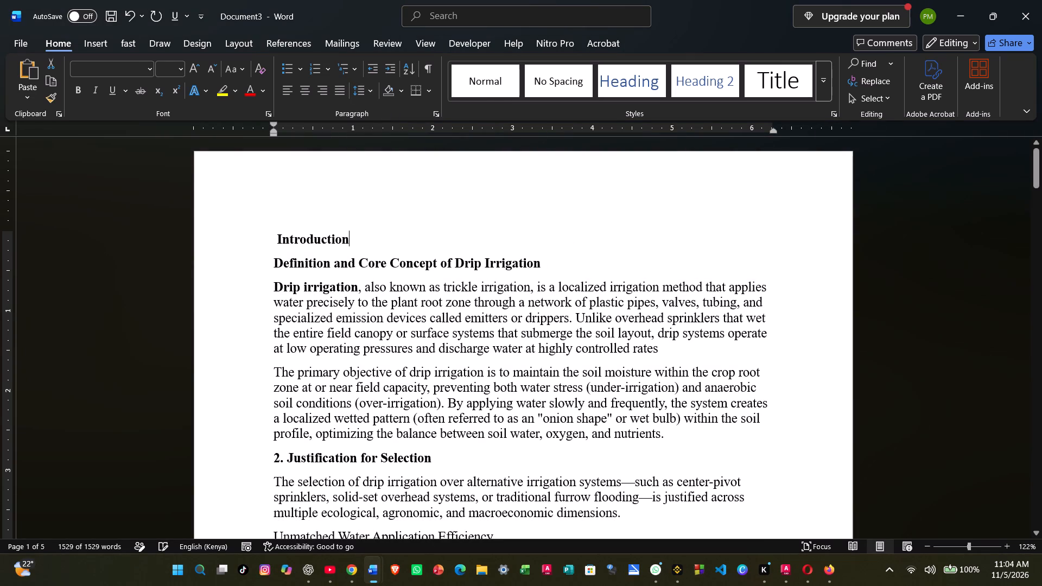
# Look through the whole report down to the references and back to check the layout.
pyautogui.scroll(-4, 398, 304)
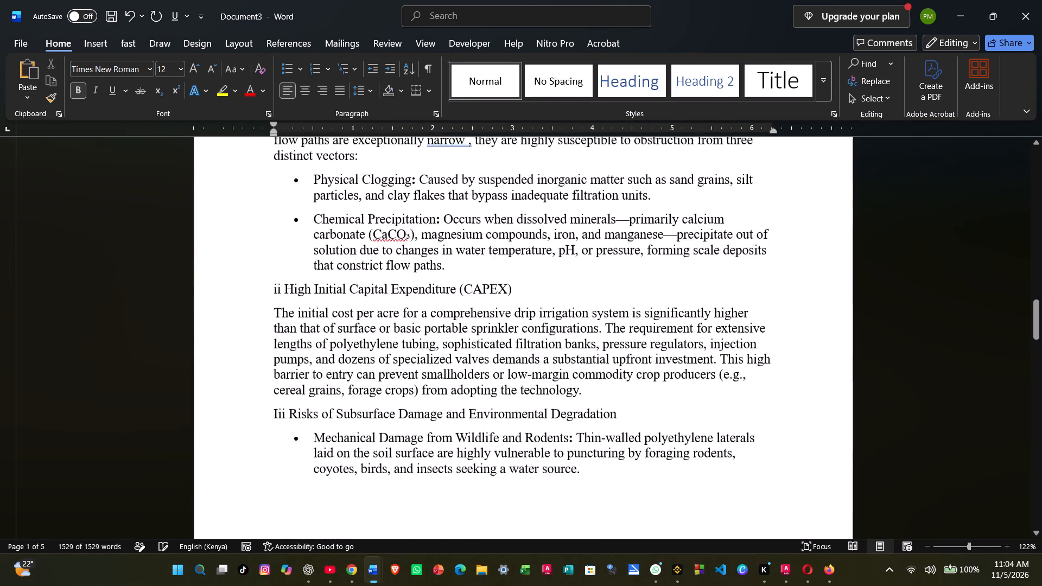
pyautogui.scroll(-4, 398, 304)
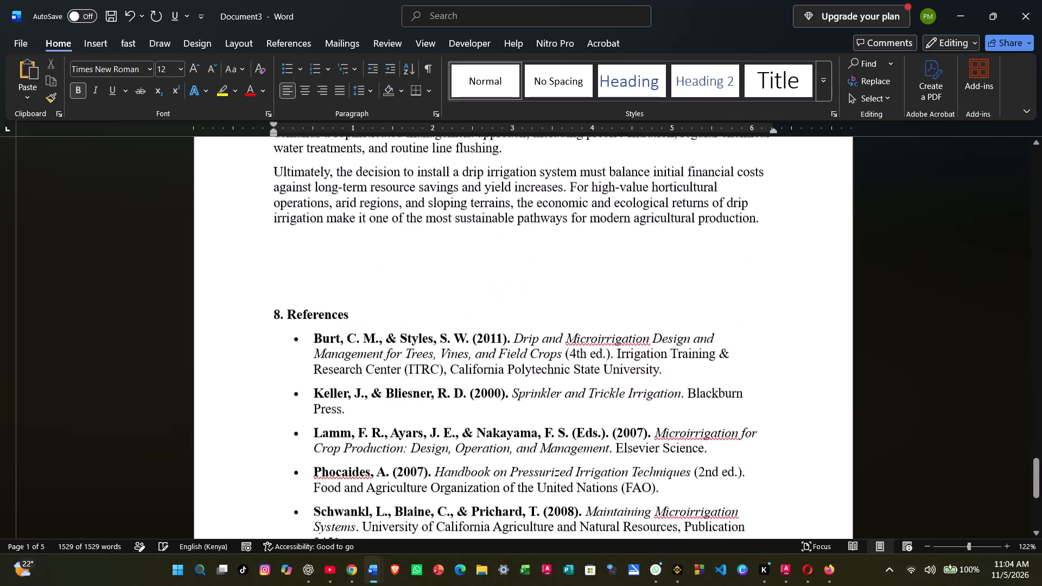
pyautogui.scroll(-4, 398, 304)
pyautogui.scroll(1, 398, 304)
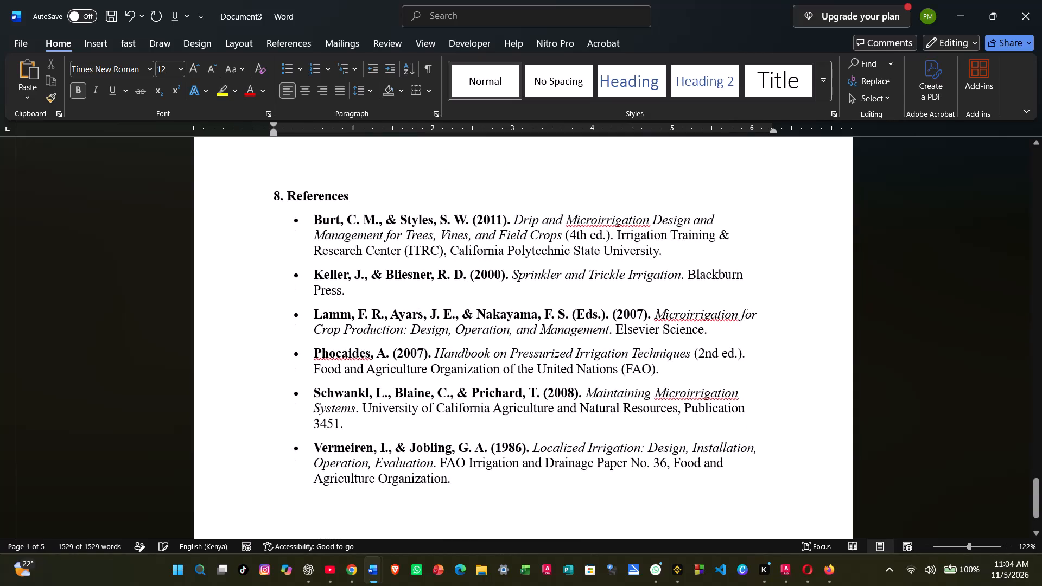
pyautogui.scroll(2, 398, 304)
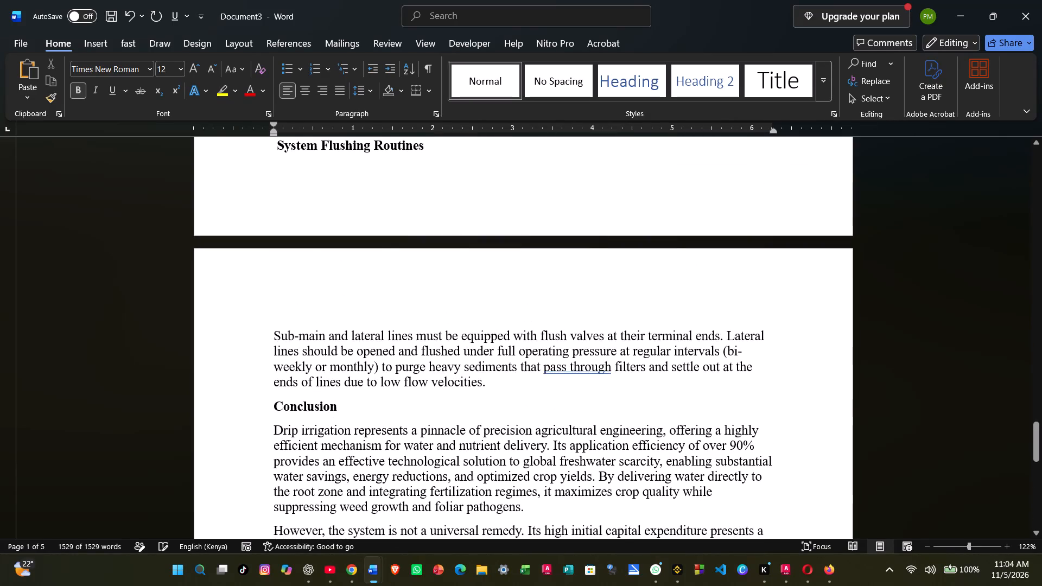
pyautogui.scroll(6, 398, 304)
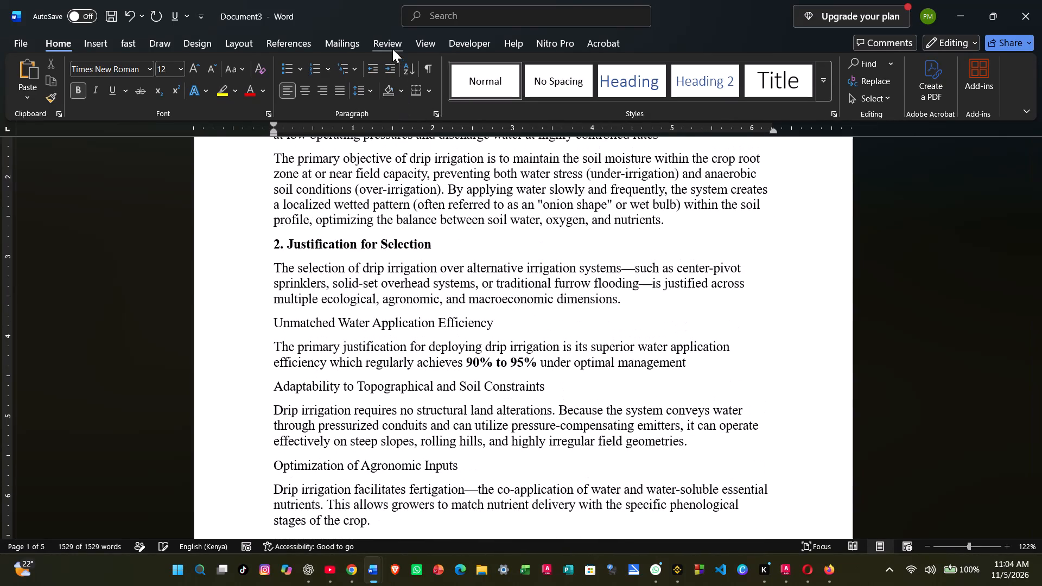
# Run the spelling and grammar check, accepting the corrections "schedules.", "thresholds compared" and "narrow,".
pyautogui.click(390, 52)
pyautogui.click(48, 76)
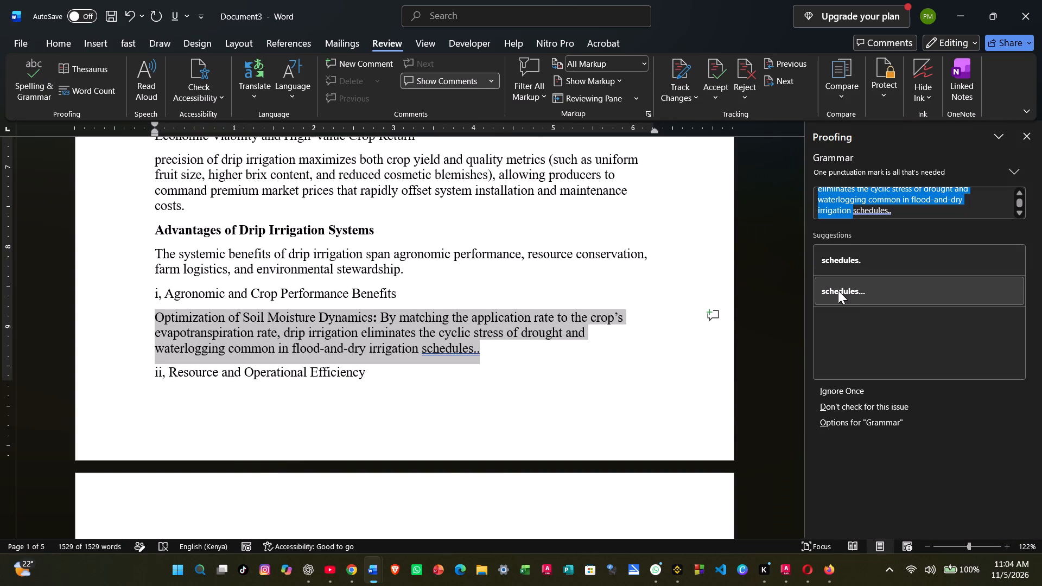
pyautogui.click(853, 259)
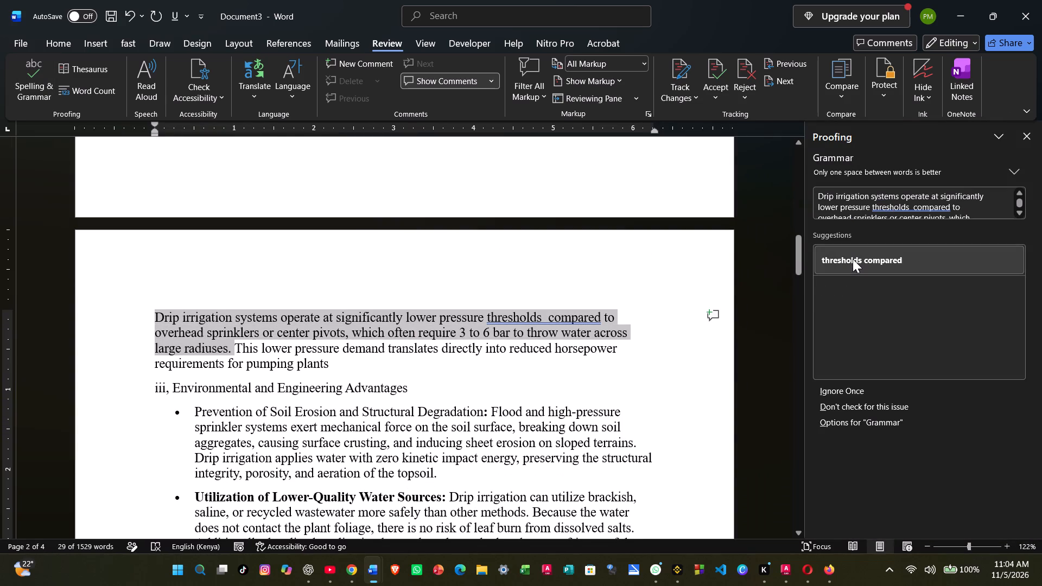
pyautogui.click(853, 259)
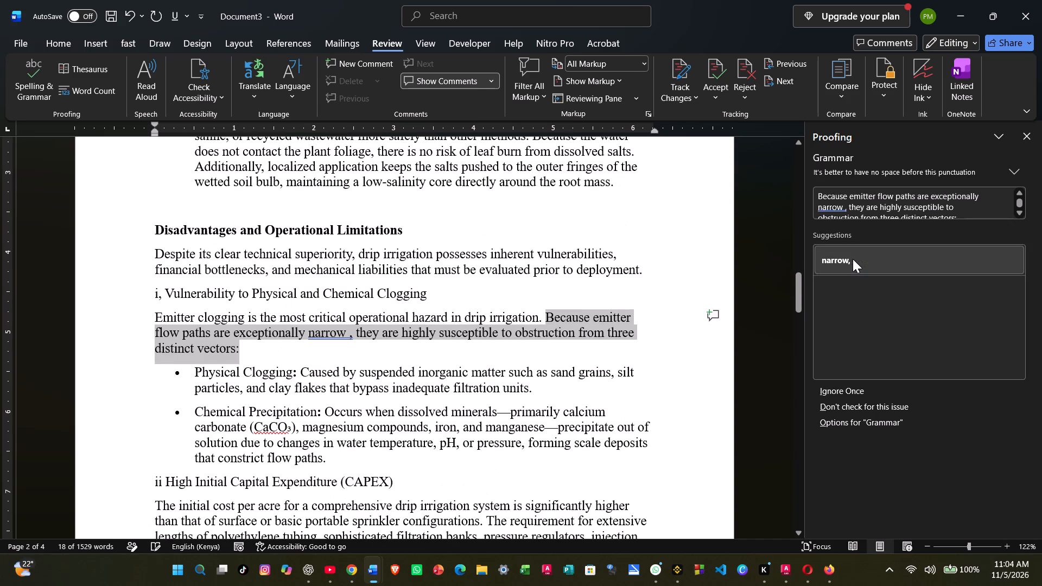
pyautogui.click(853, 259)
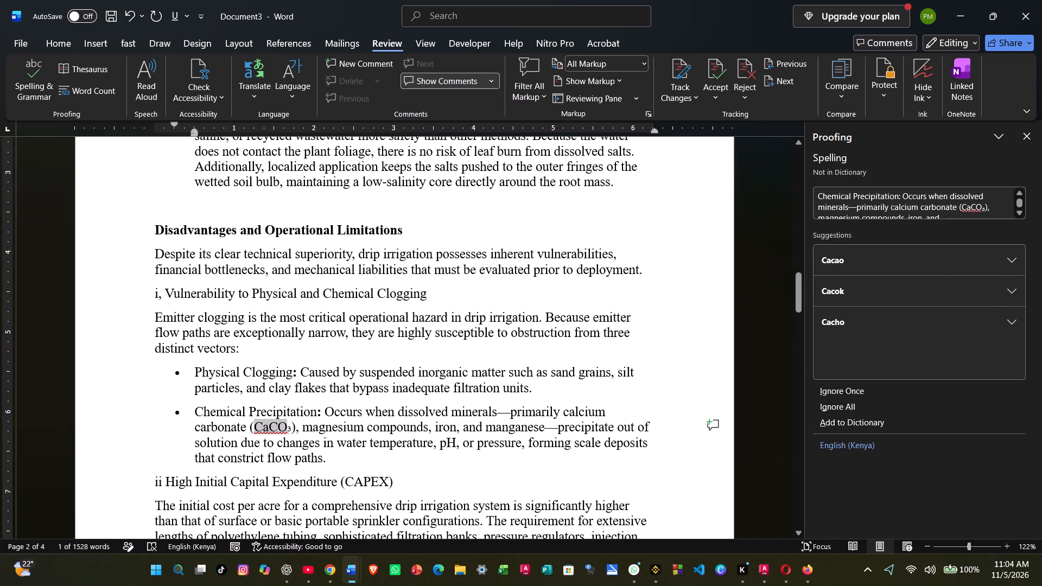
# Delete the formula "(CaCO₃)" and its following comma after "carbonate" in the Chemical Precipitation bullet.
pyautogui.moveTo(247, 431); pyautogui.dragTo(291, 432)
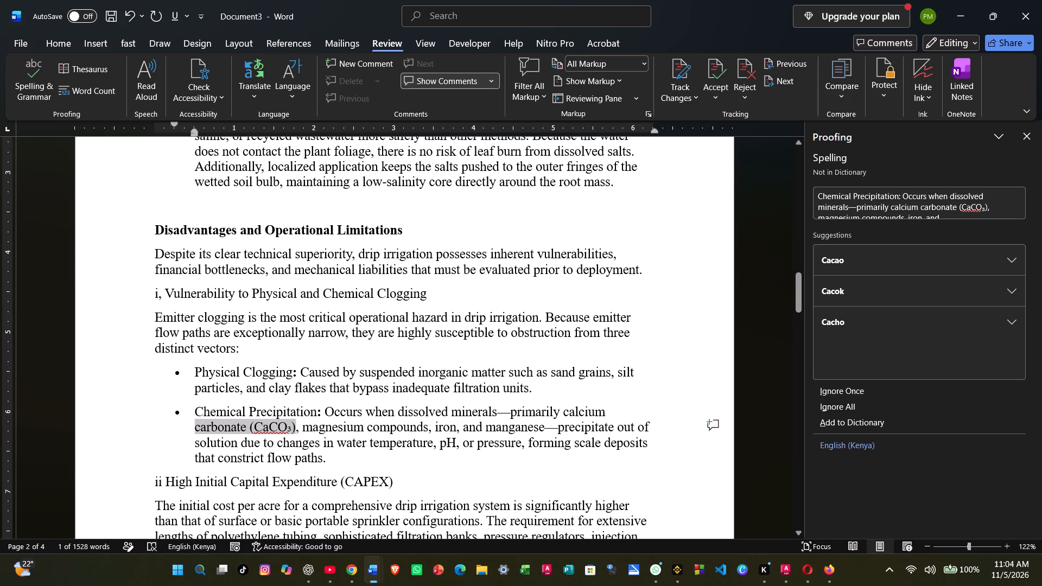
pyautogui.moveTo(291, 432); pyautogui.dragTo(296, 434)
pyautogui.click(296, 434)
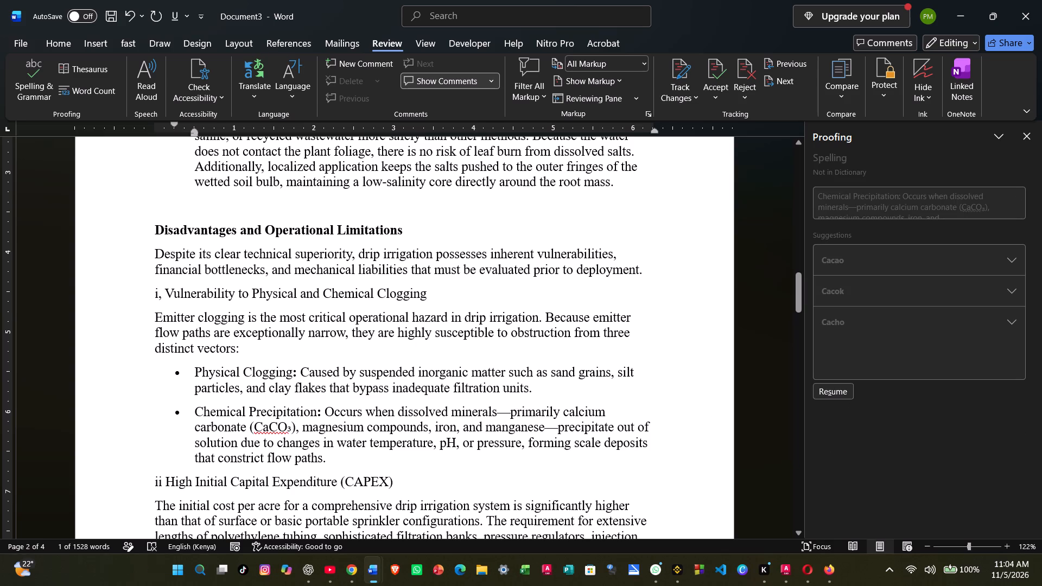
pyautogui.click(300, 432)
pyautogui.press('BackSpace')
pyautogui.press('BackSpace')
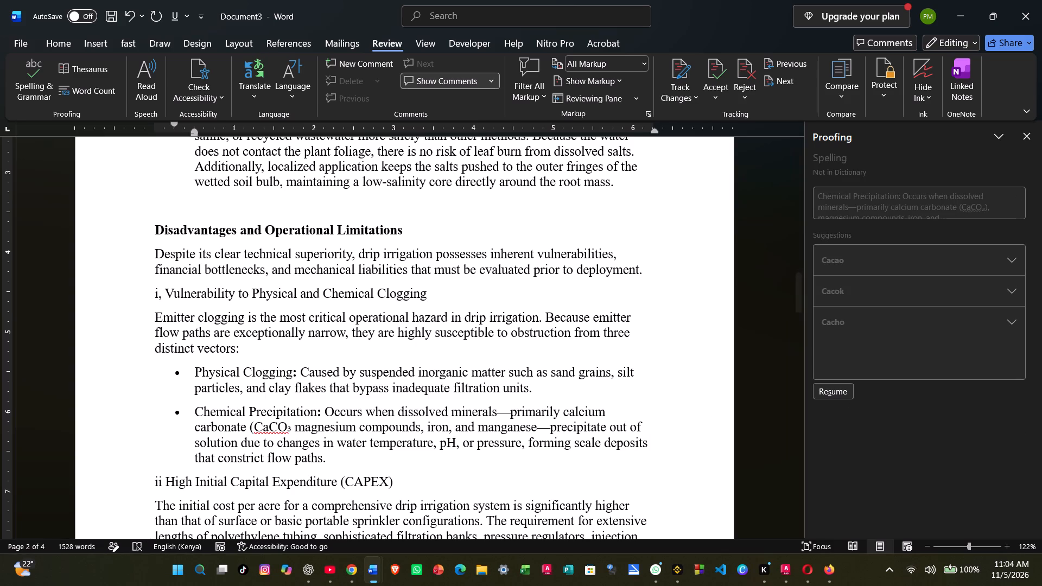
pyautogui.press('BackSpace')
pyautogui.press('BackSpace')
pyautogui.press('BackSpace')
pyautogui.press('BackSpace')
pyautogui.press('BackSpace')
pyautogui.press('BackSpace')
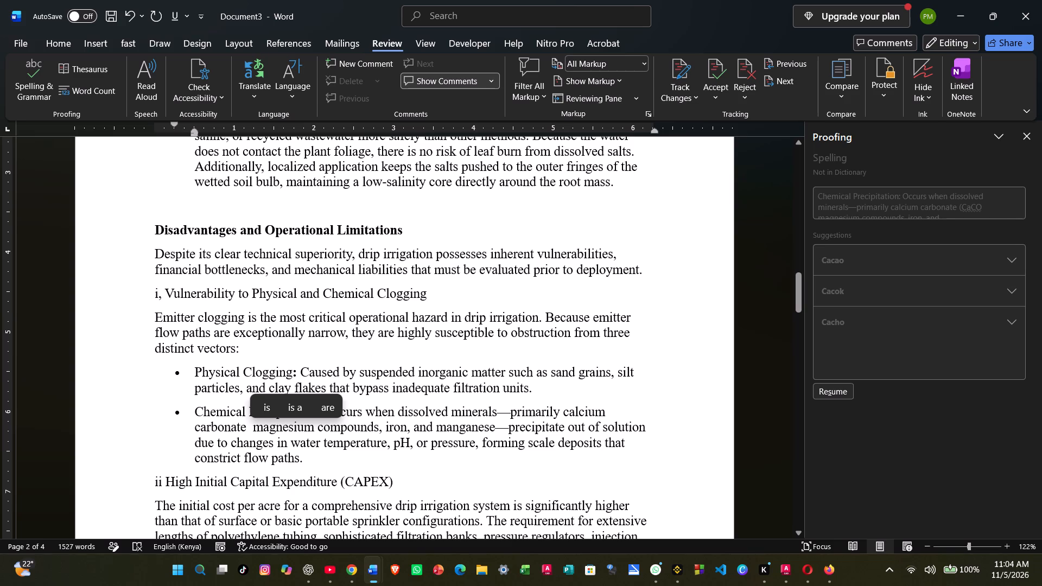
# Delete "(CAPEX)" from the "High Initial Capital Expenditure" subheading.
pyautogui.moveTo(397, 477); pyautogui.dragTo(342, 482)
pyautogui.press('BackSpace')
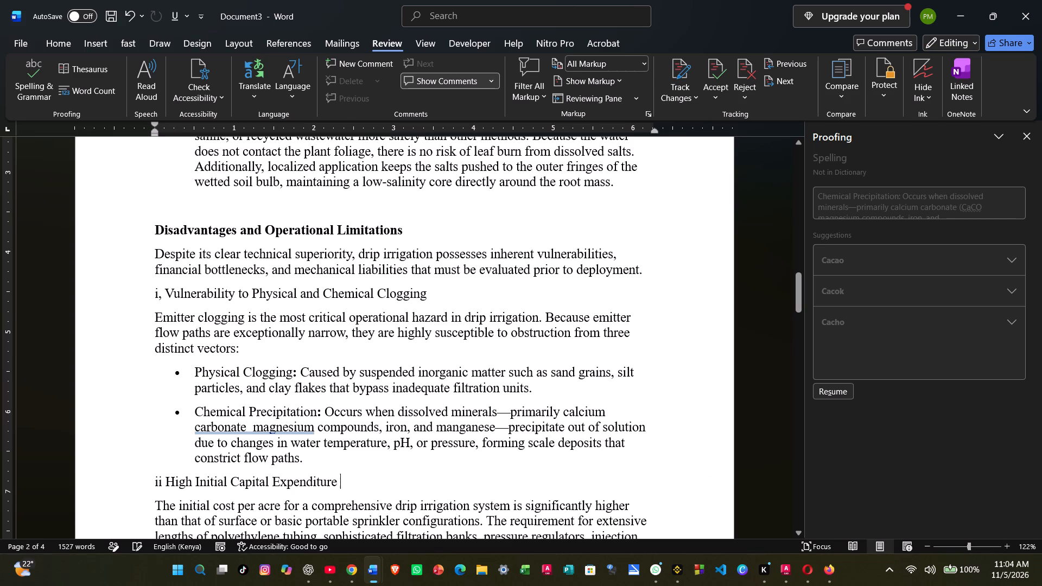
# Resume the spelling and grammar check and accept corrections through the body text, including "narrow-wetted", "Engineering", "Injection:" and "pass-through".
pyautogui.click(821, 390)
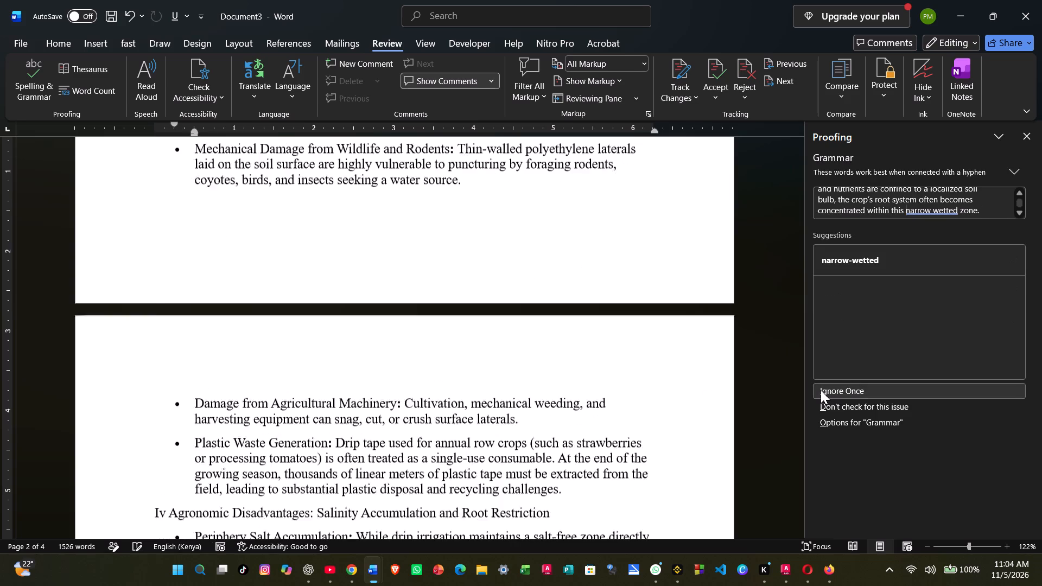
pyautogui.click(862, 263)
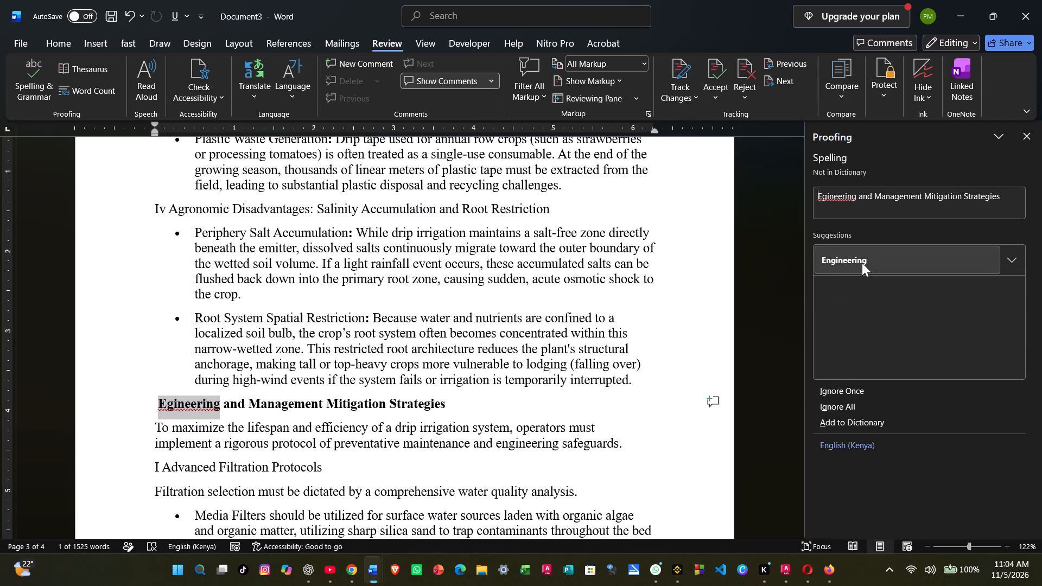
pyautogui.click(862, 263)
pyautogui.click(862, 263)
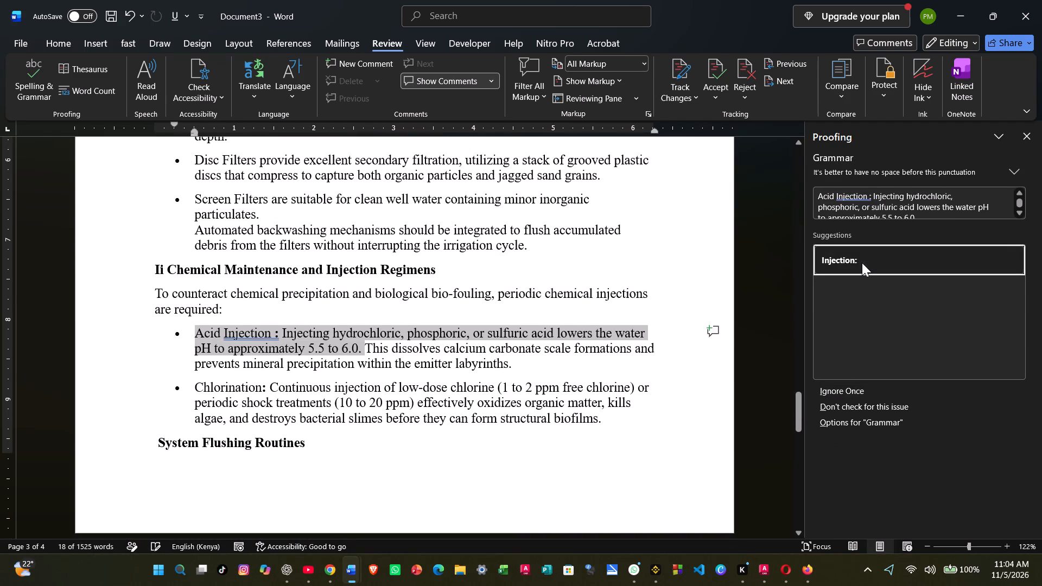
pyautogui.click(862, 263)
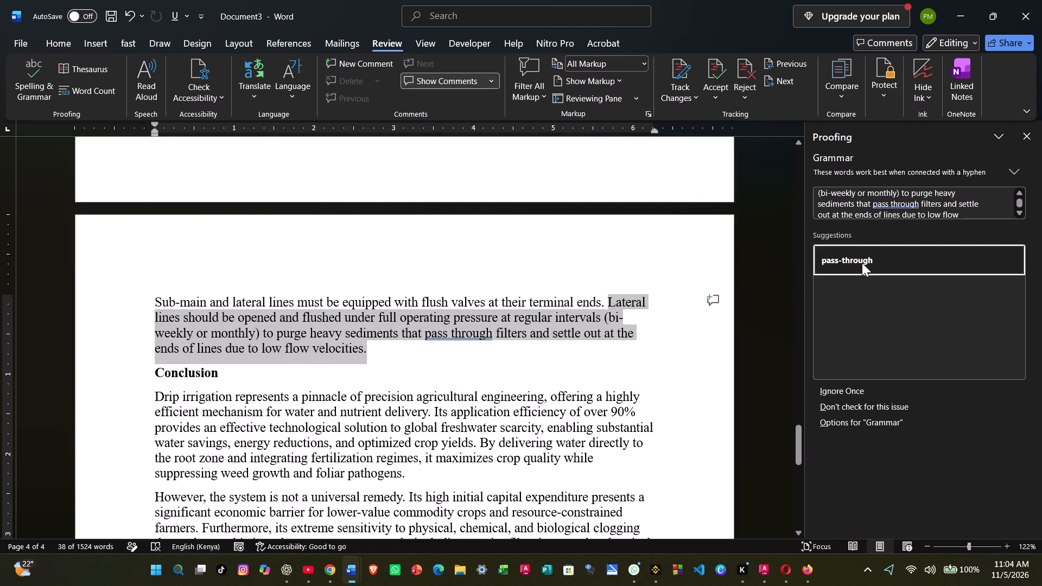
pyautogui.click(862, 263)
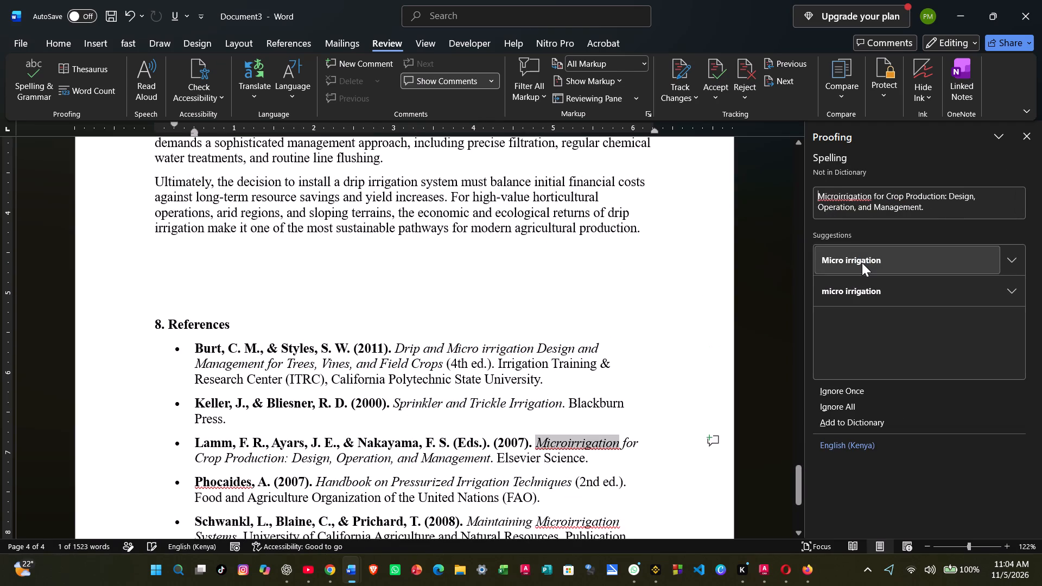
# Finish the proofing check, accepting "Micro irrigation" in the references and "carbonate magnesium", and ignoring "Phocaides" once.
pyautogui.click(862, 263)
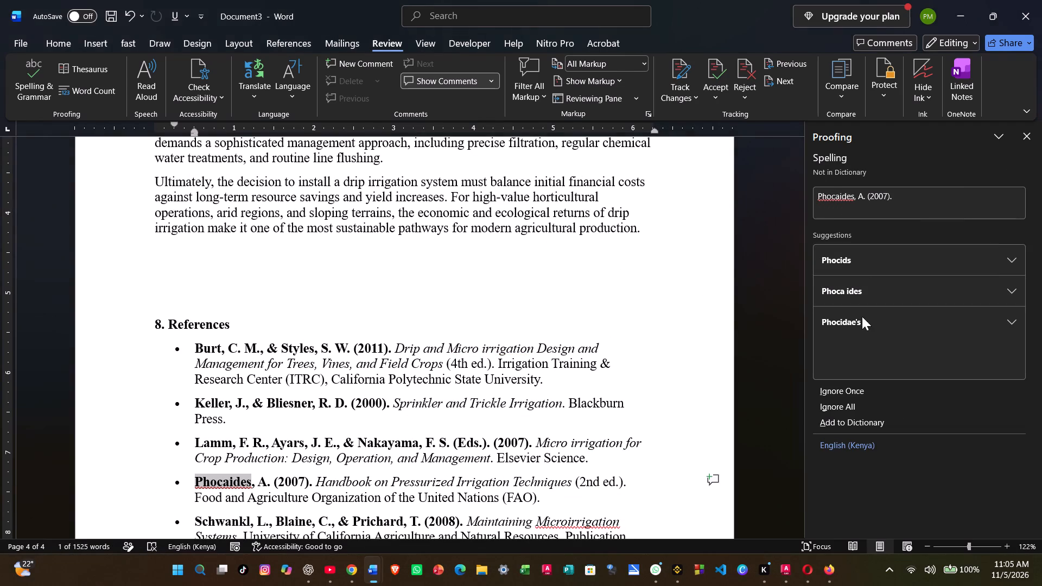
pyautogui.click(867, 393)
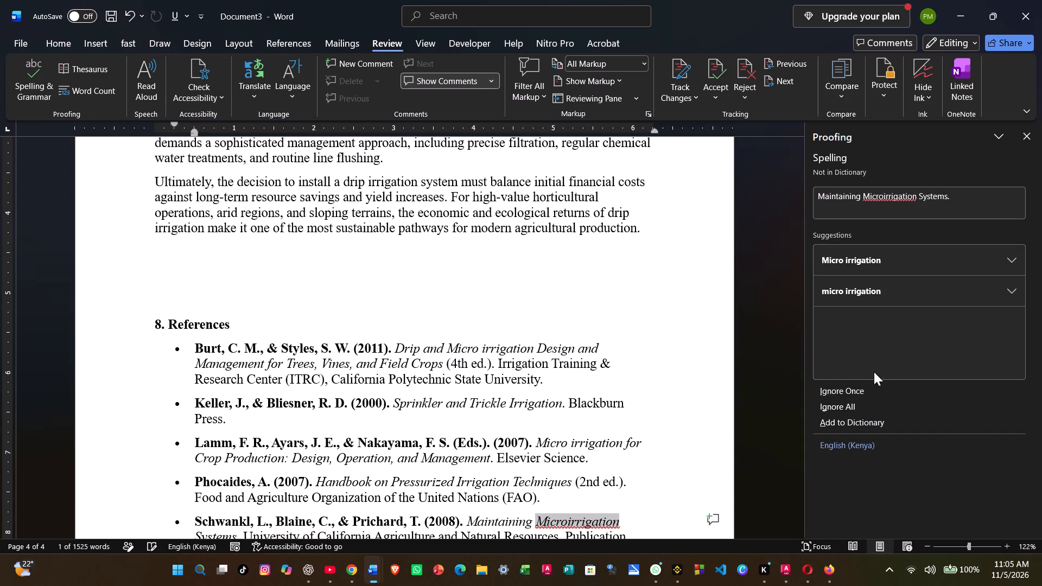
pyautogui.click(848, 264)
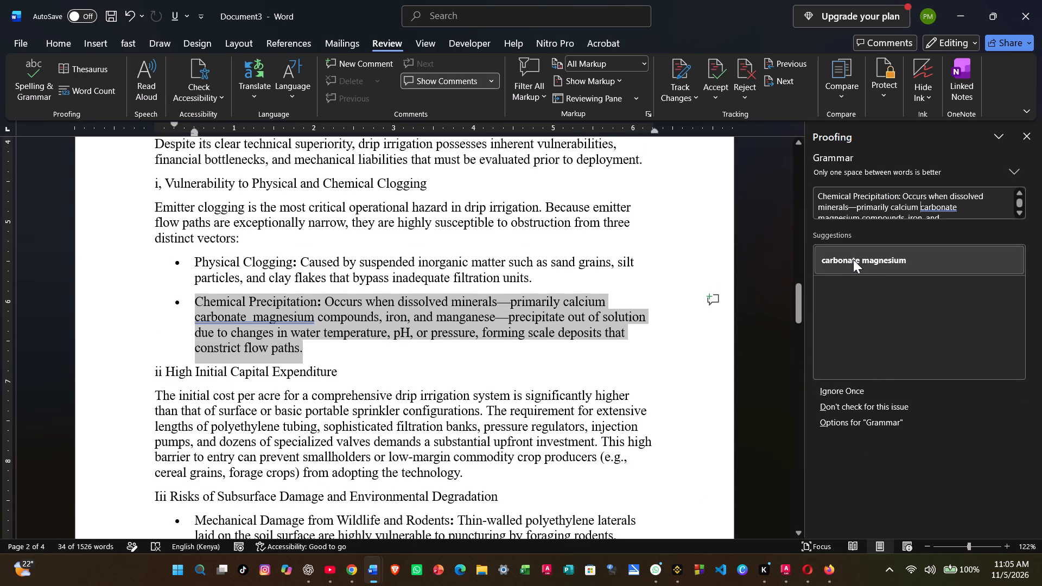
pyautogui.click(853, 259)
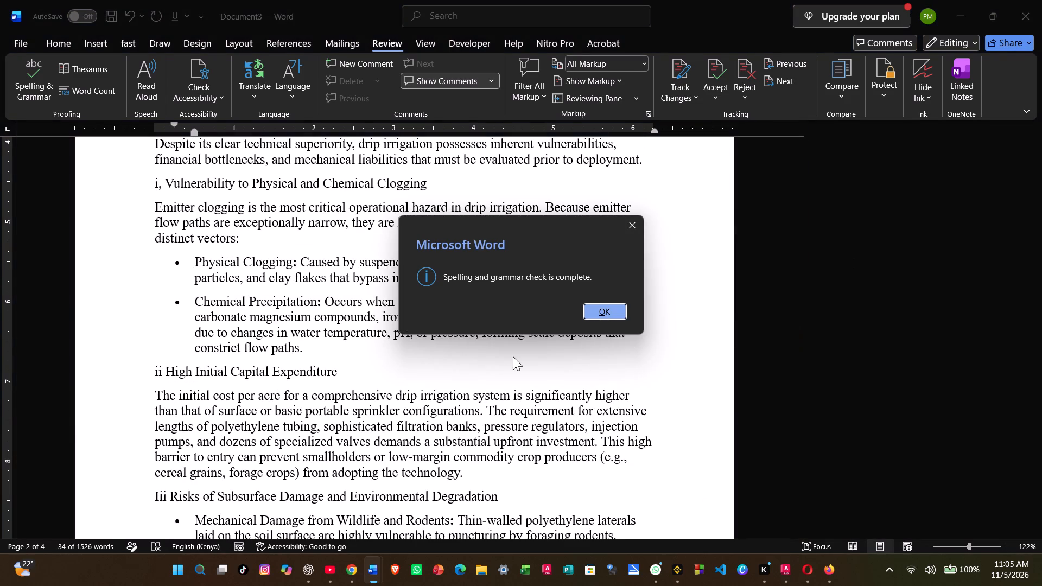
pyautogui.click(608, 313)
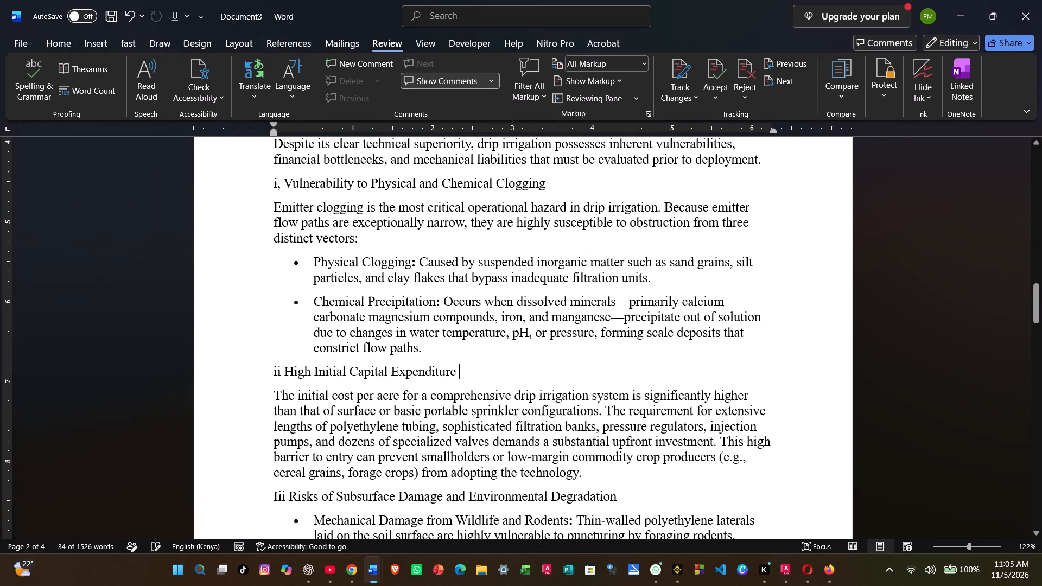
# Remove the stray space before the "Introduction" heading at the start of the report.
pyautogui.scroll(8, 467, 378)
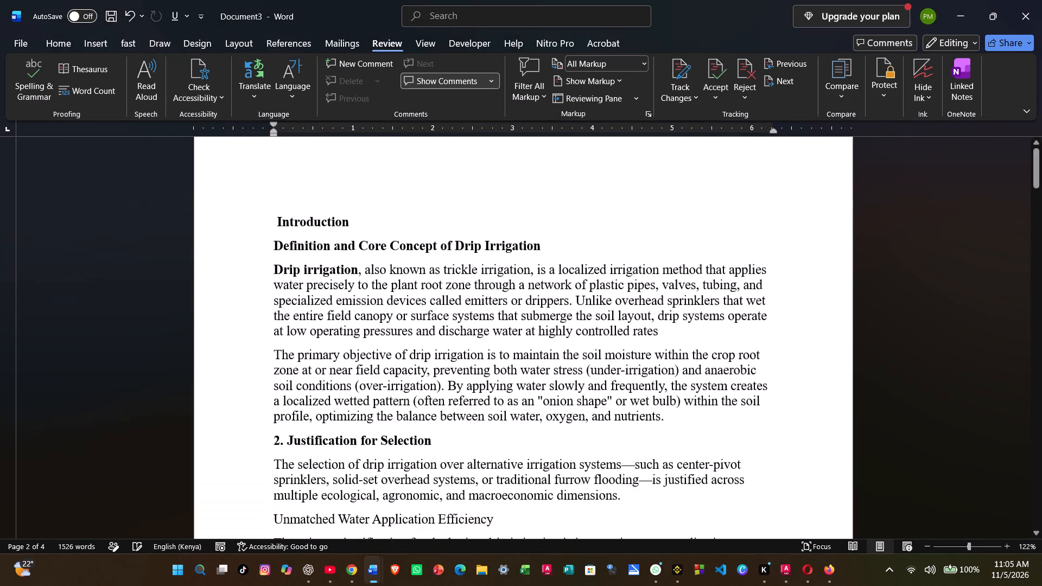
pyautogui.scroll(5, 467, 378)
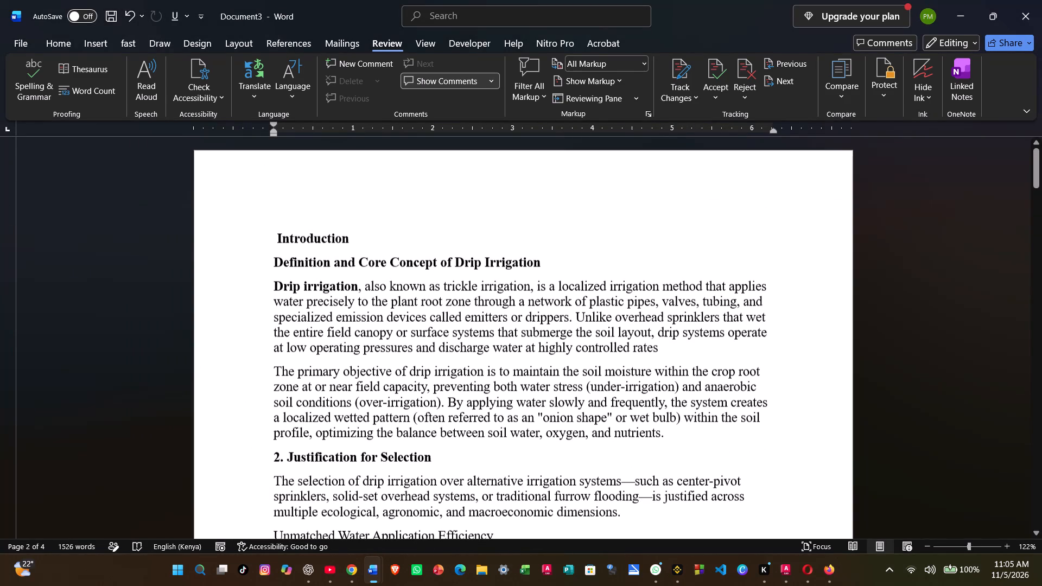
pyautogui.click(278, 244)
pyautogui.press('BackSpace')
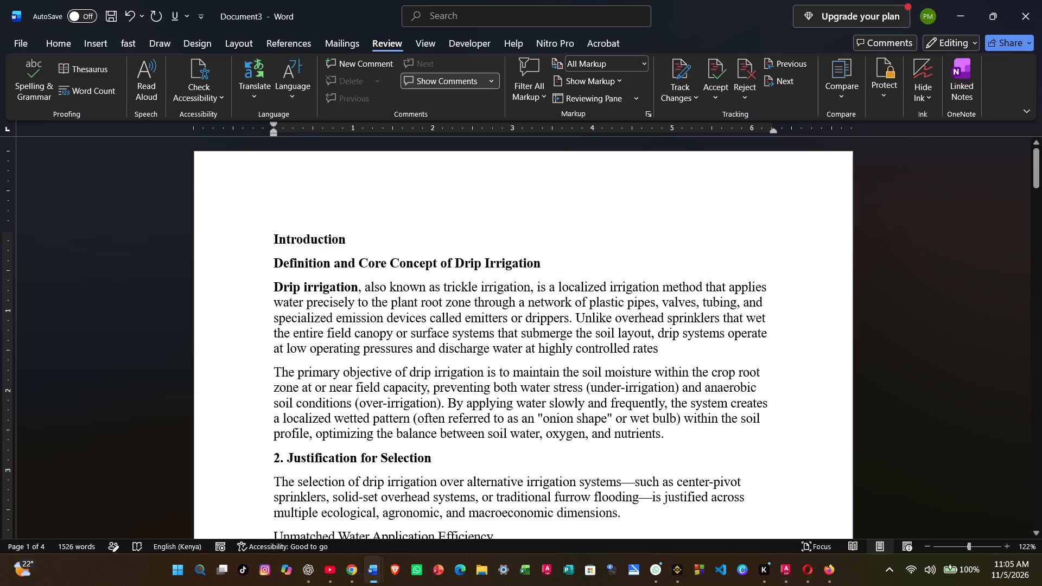
# Remove the number "2." and its following space from the "Justification for Selection" heading.
pyautogui.scroll(-1, 441, 273)
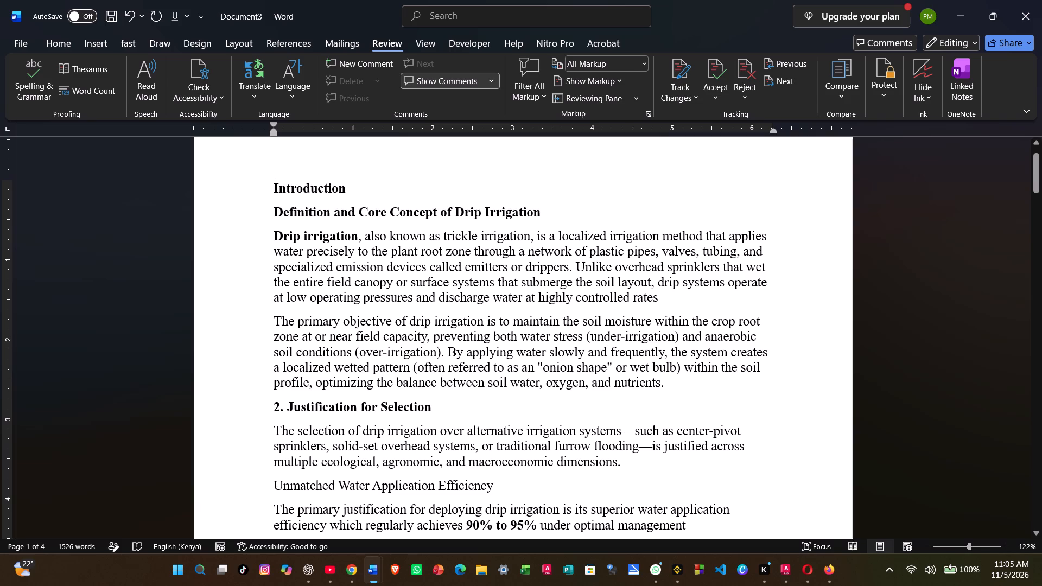
pyautogui.scroll(-1, 348, 397)
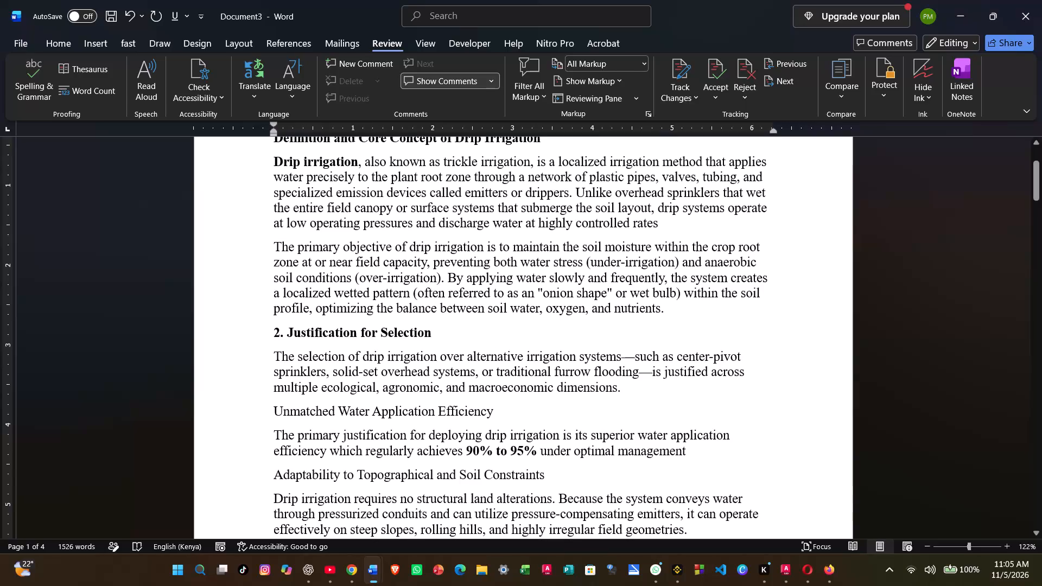
pyautogui.click(285, 339)
pyautogui.press('BackSpace')
pyautogui.press('BackSpace')
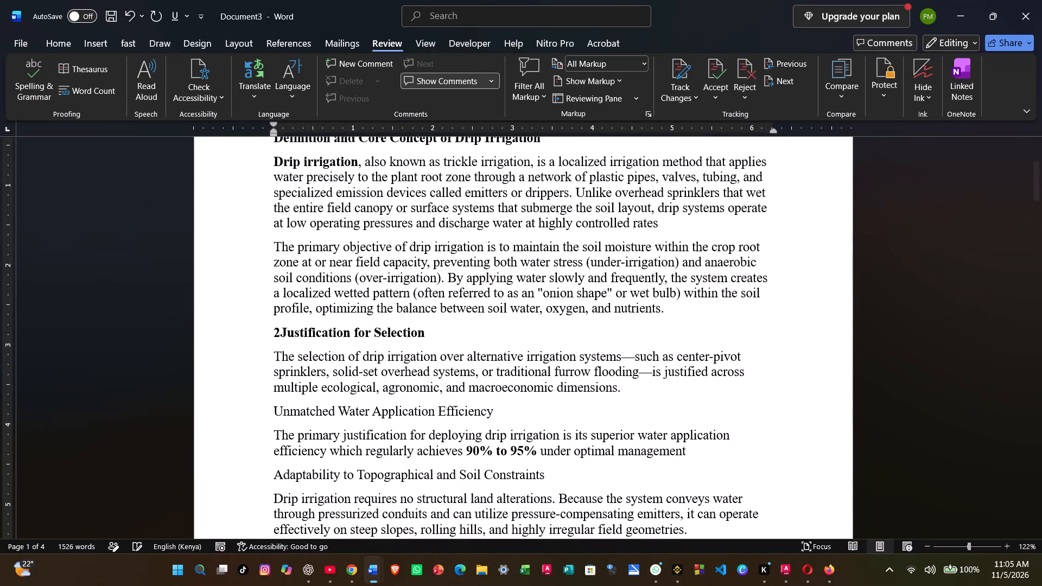
pyautogui.press('BackSpace')
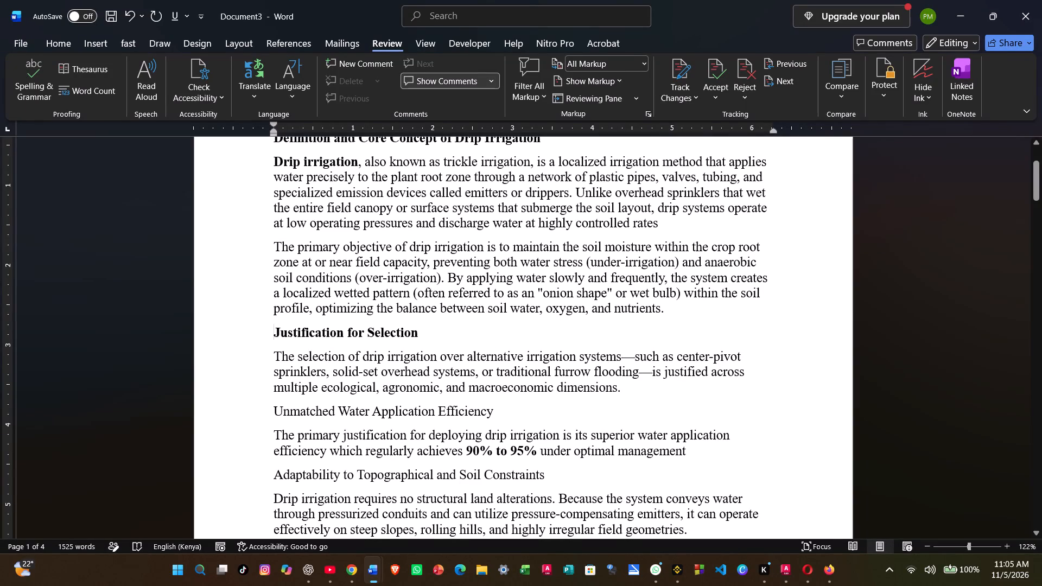
# Look through the report from the introduction to the references and back to the conclusion to check the text and layout.
pyautogui.scroll(2, 344, 398)
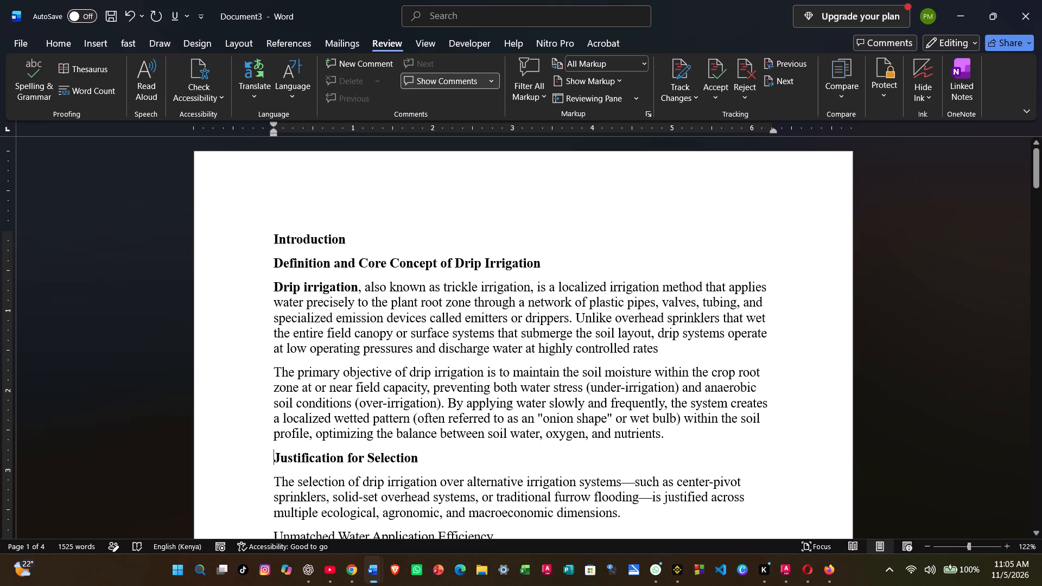
pyautogui.scroll(-1, 434, 350)
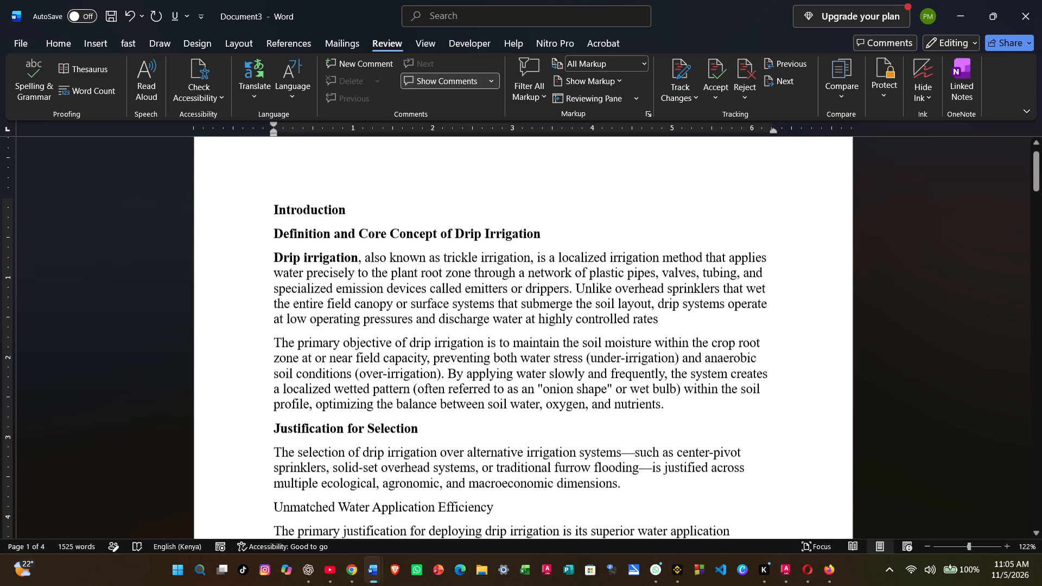
pyautogui.scroll(-3, 434, 350)
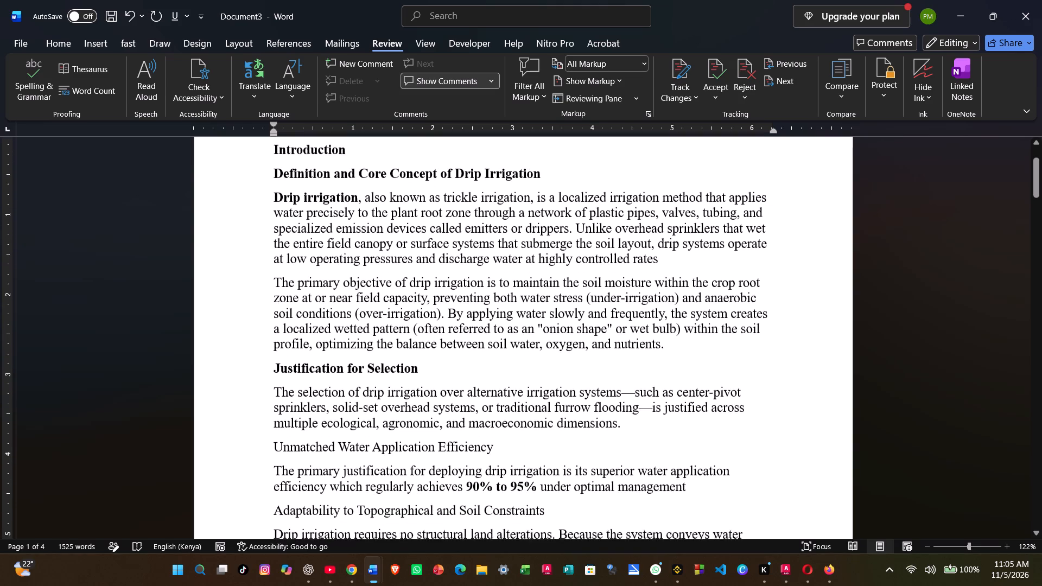
pyautogui.scroll(-1, 434, 350)
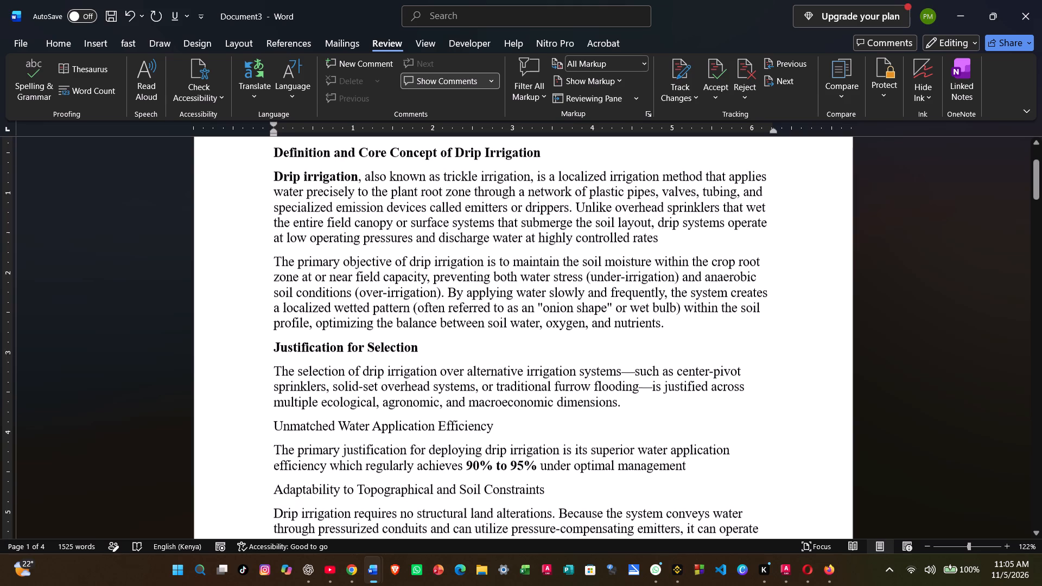
pyautogui.scroll(3, 566, 324)
pyautogui.scroll(-2, 566, 324)
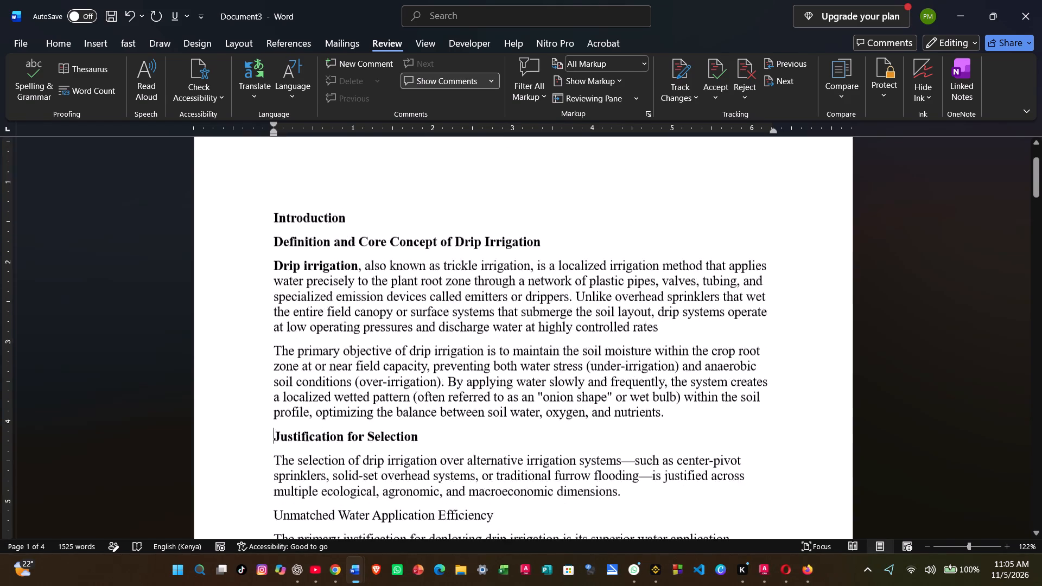
pyautogui.scroll(-7, 566, 324)
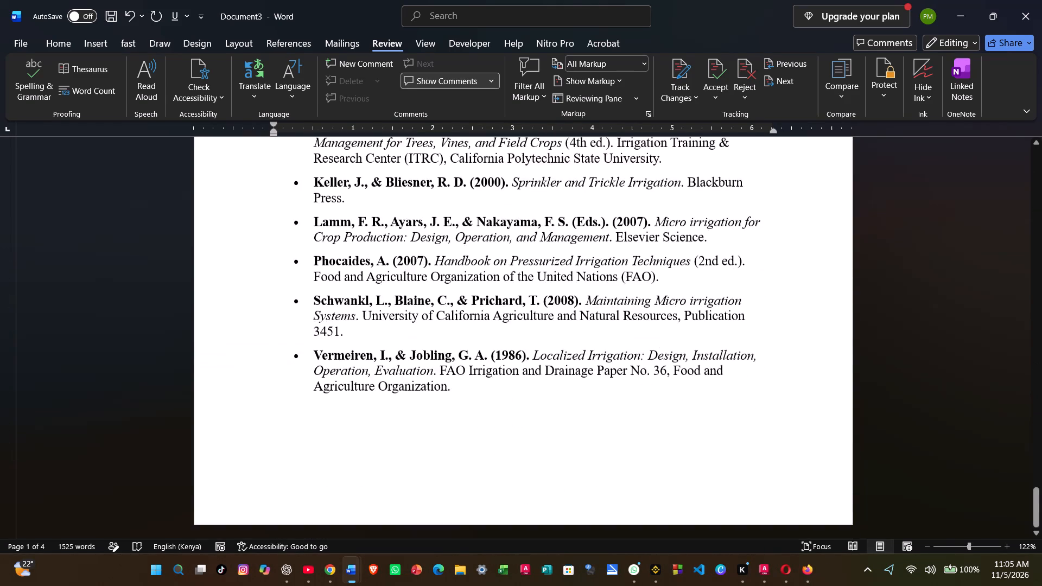
pyautogui.scroll(4, 566, 324)
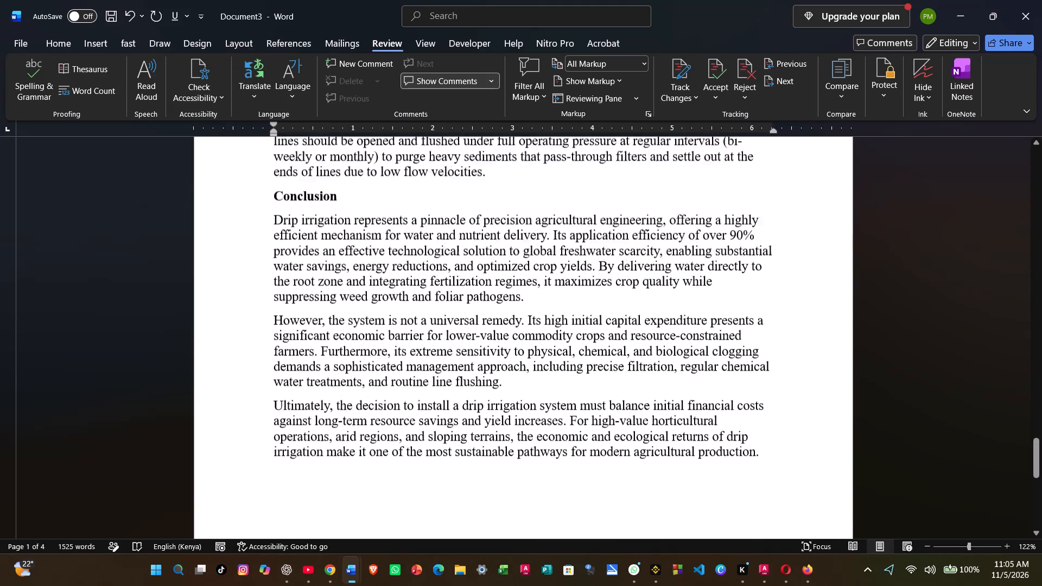
pyautogui.scroll(2, 566, 324)
pyautogui.scroll(-1, 566, 324)
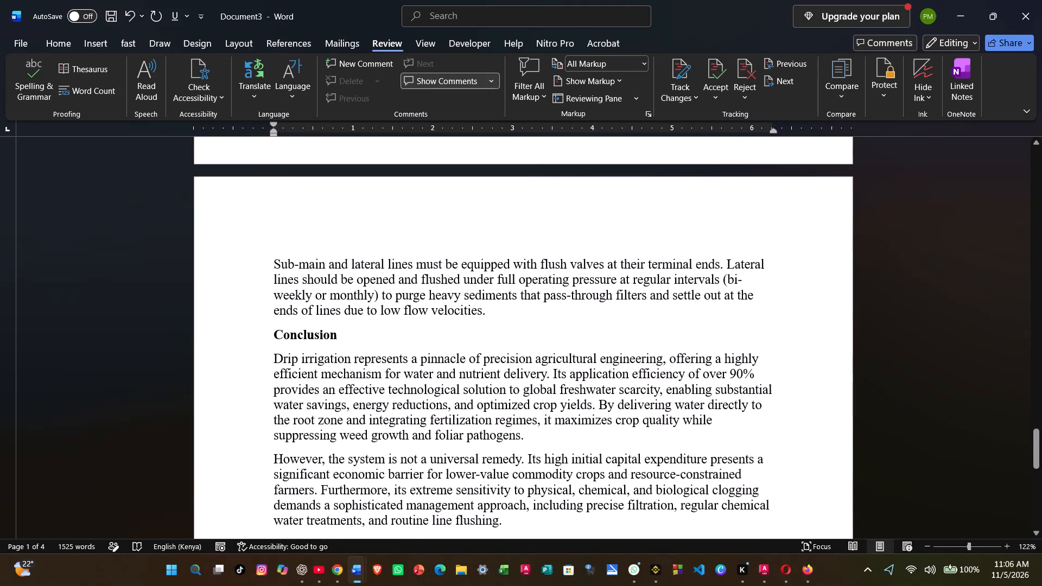
# Check the line spacing setting of the first paragraph under "Conclusion".
pyautogui.moveTo(406, 367); pyautogui.dragTo(584, 451)
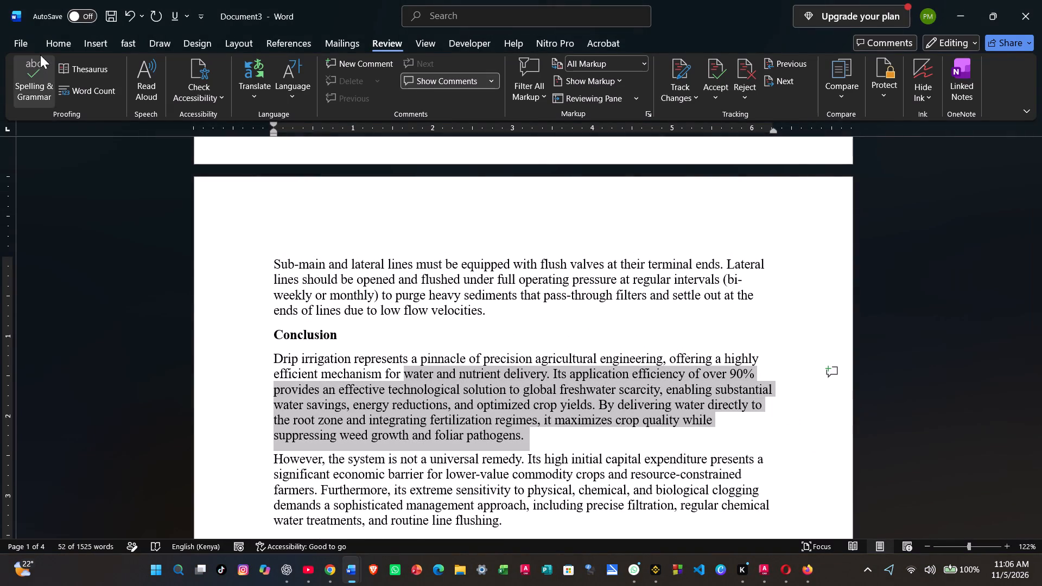
pyautogui.click(53, 44)
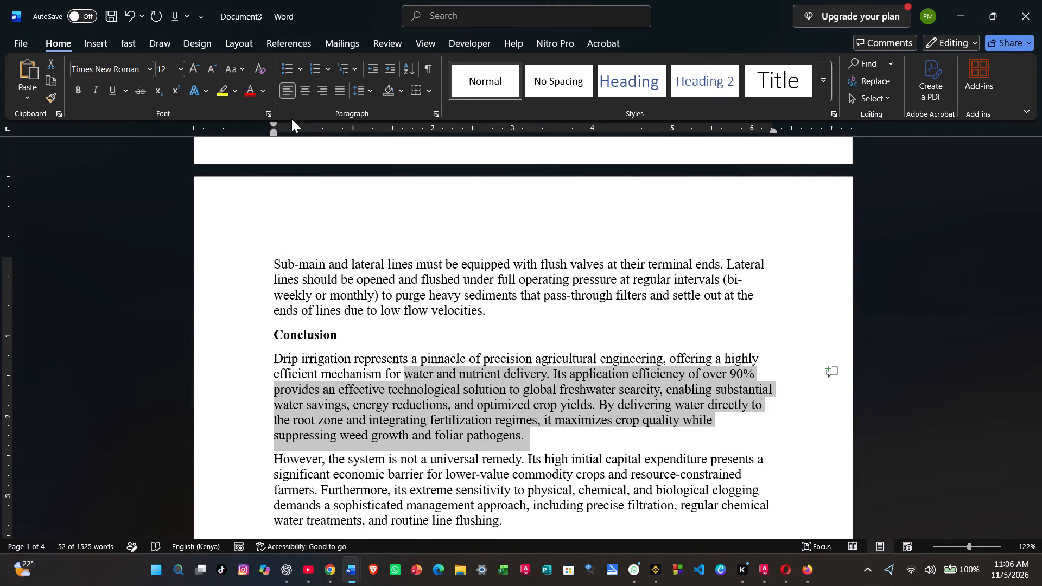
pyautogui.click(372, 95)
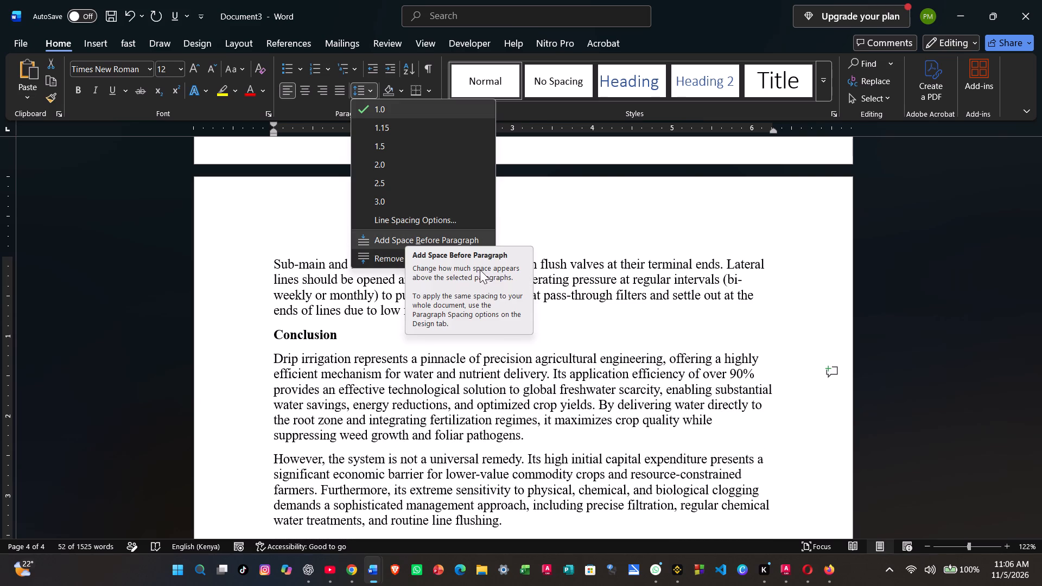
pyautogui.click(637, 233)
# Look through the report from the introduction down to the disadvantages section to check the text and paragraph spacing.
pyautogui.scroll(1, 568, 168)
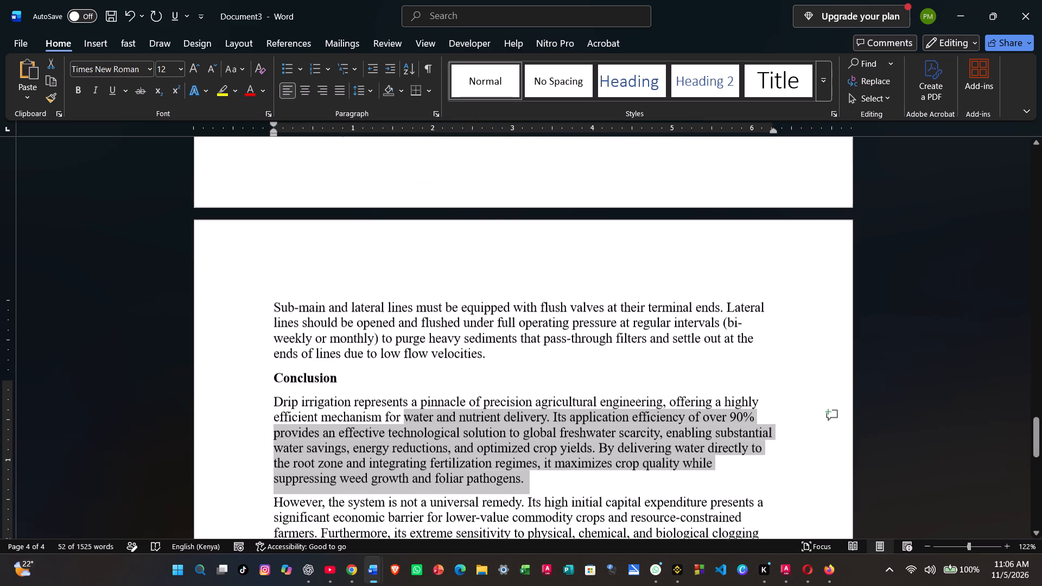
pyautogui.scroll(5, 568, 168)
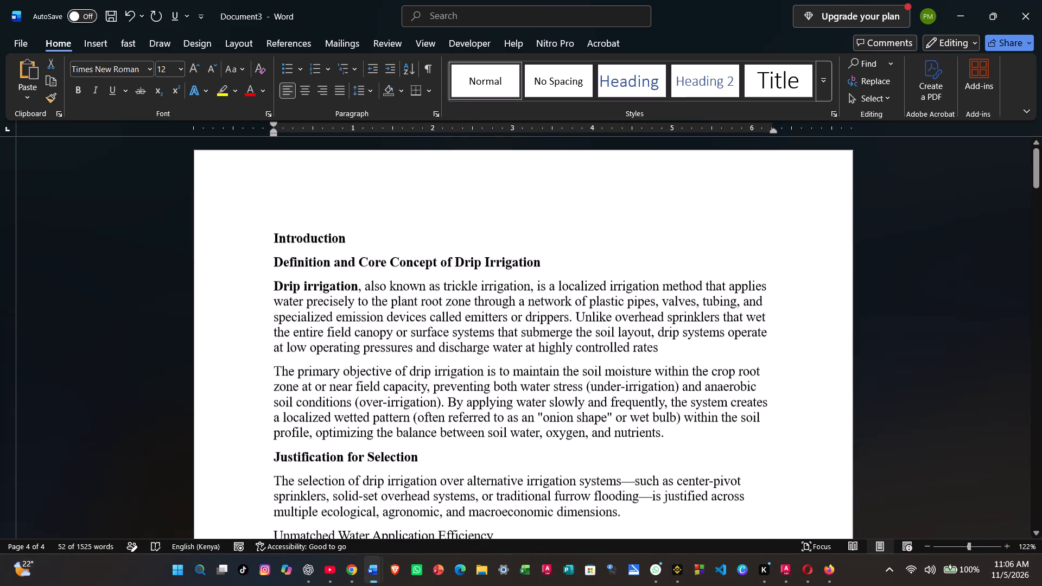
pyautogui.scroll(1, 568, 168)
pyautogui.scroll(-1, 568, 168)
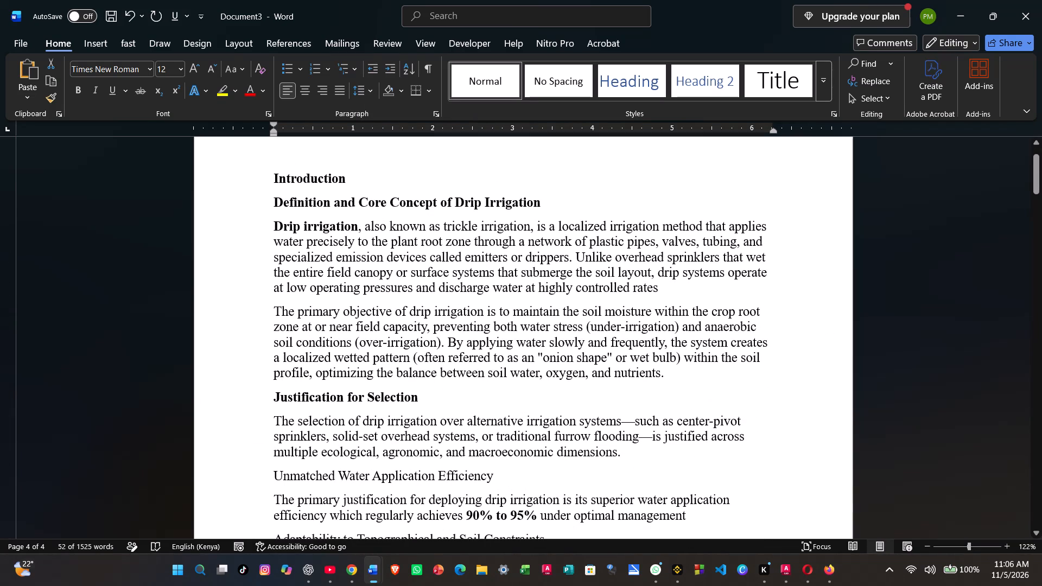
pyautogui.moveTo(399, 238); pyautogui.dragTo(674, 489)
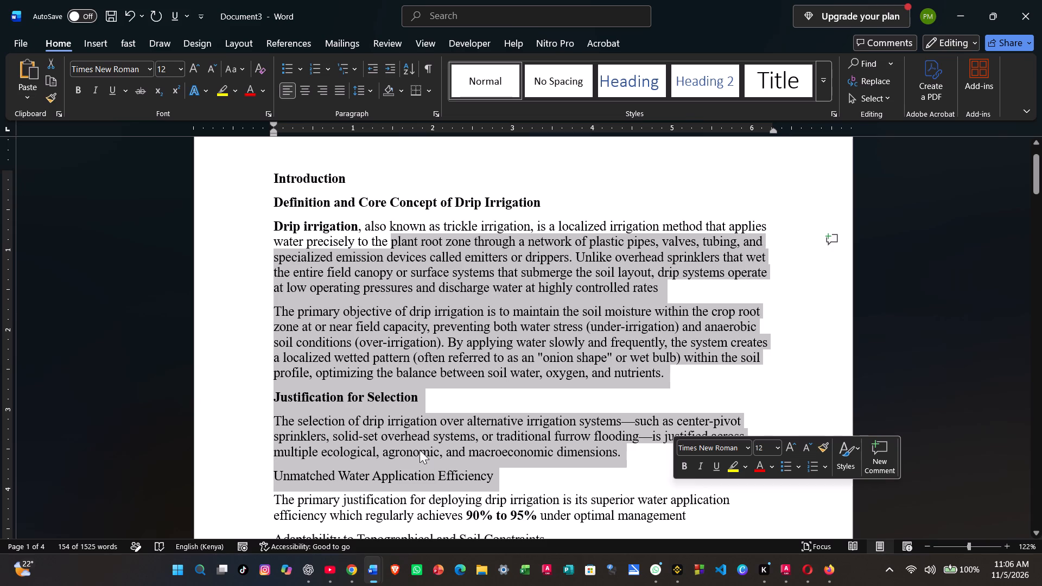
pyautogui.click(462, 364)
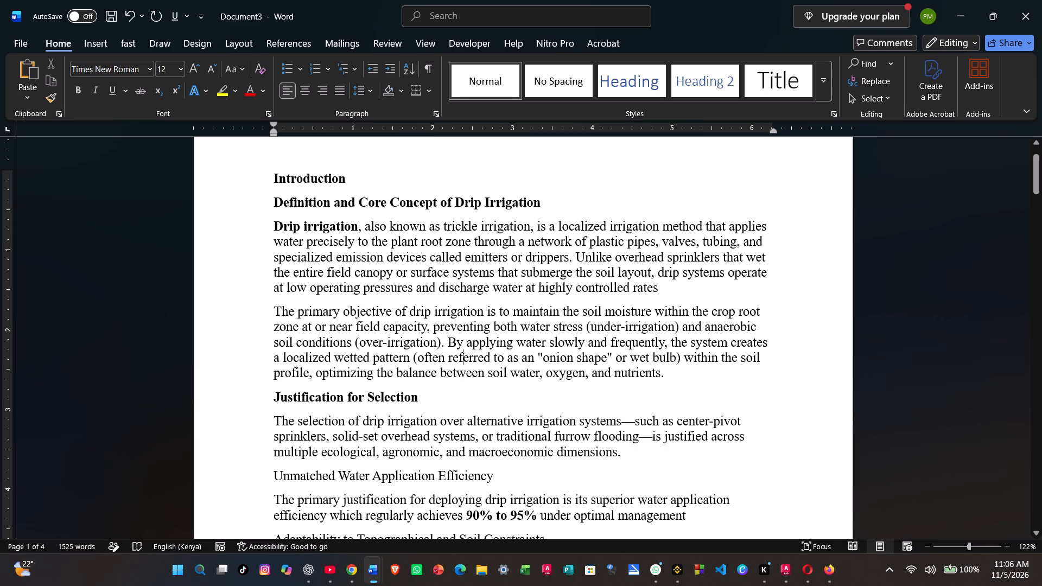
pyautogui.scroll(-3, 373, 348)
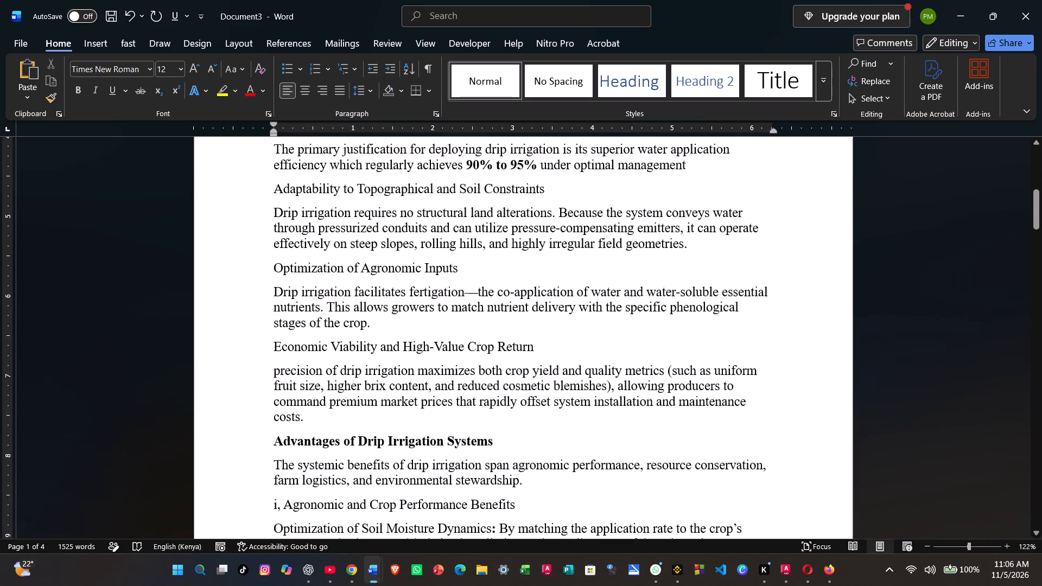
pyautogui.scroll(-2, 373, 348)
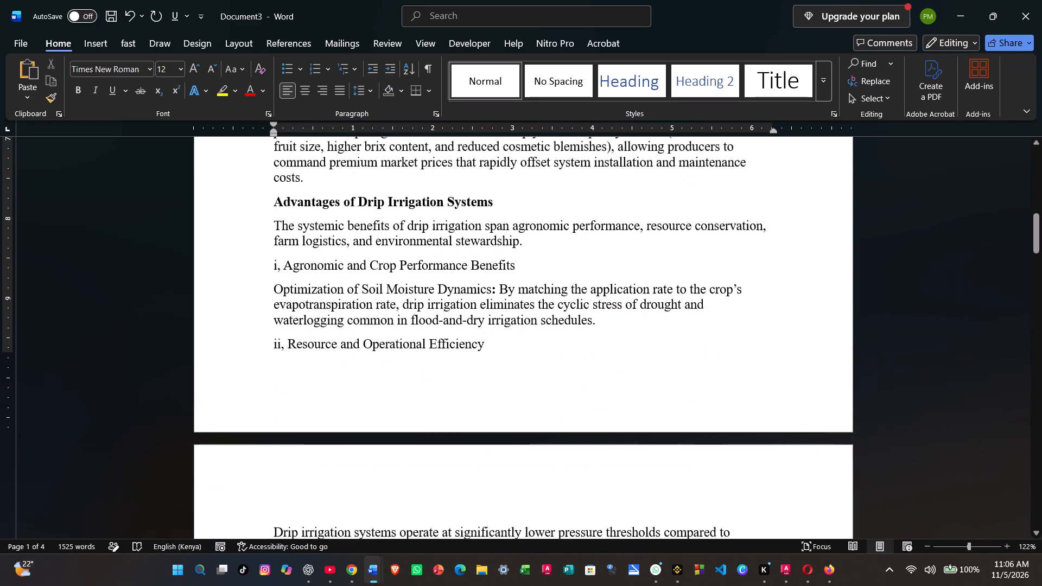
pyautogui.scroll(-3, 373, 348)
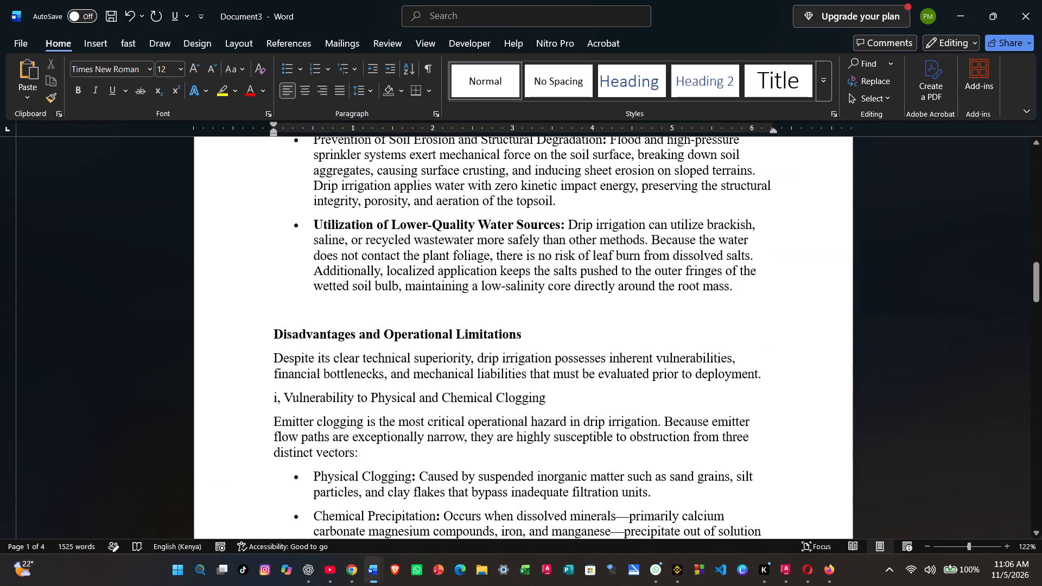
# Check the line spacing setting of the opening text under "Disadvantages and Operational Limitations".
pyautogui.moveTo(327, 373); pyautogui.dragTo(420, 462)
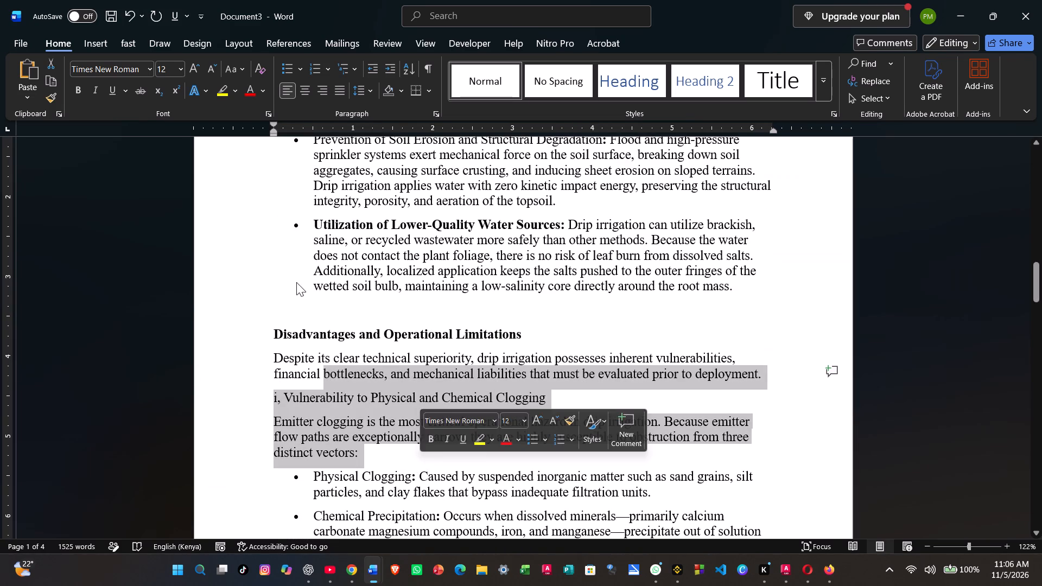
pyautogui.click(368, 93)
pyautogui.click(352, 279)
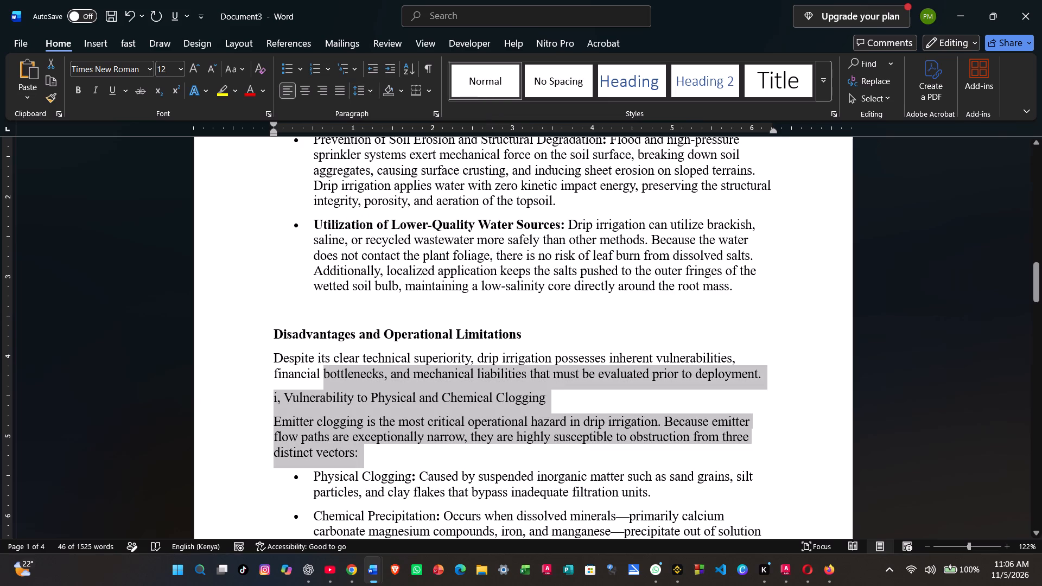
pyautogui.click(357, 303)
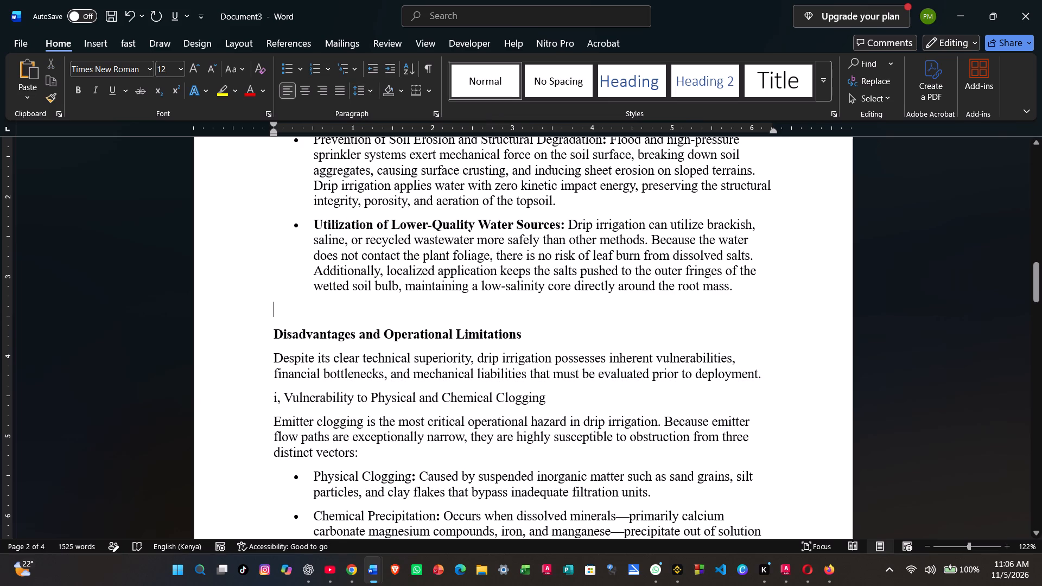
# Check the line spacing setting of the "Prevention of Soil Erosion and Structural Degradation" bullet.
pyautogui.scroll(1, 356, 272)
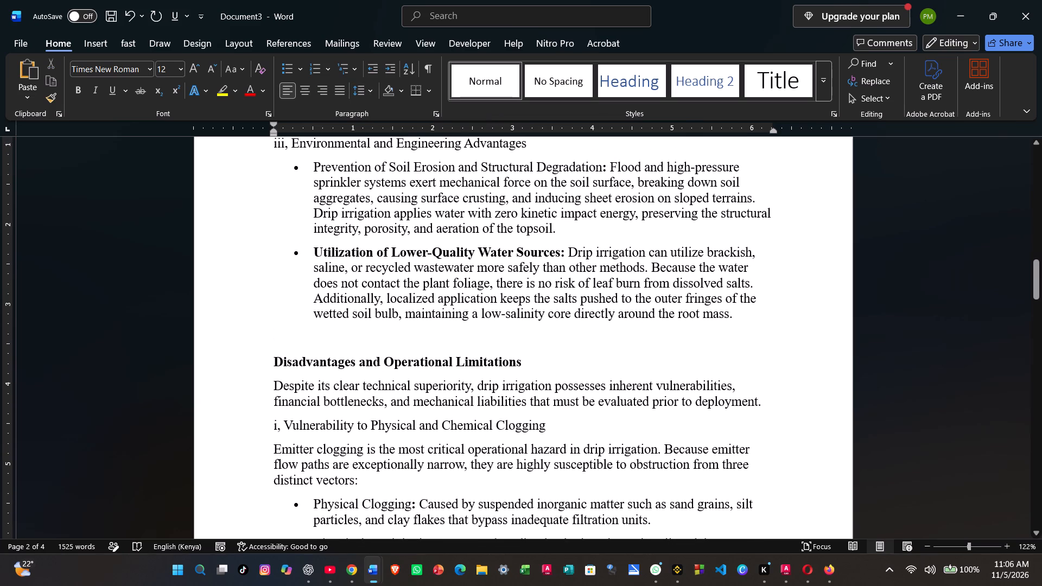
pyautogui.moveTo(329, 211); pyautogui.dragTo(426, 244)
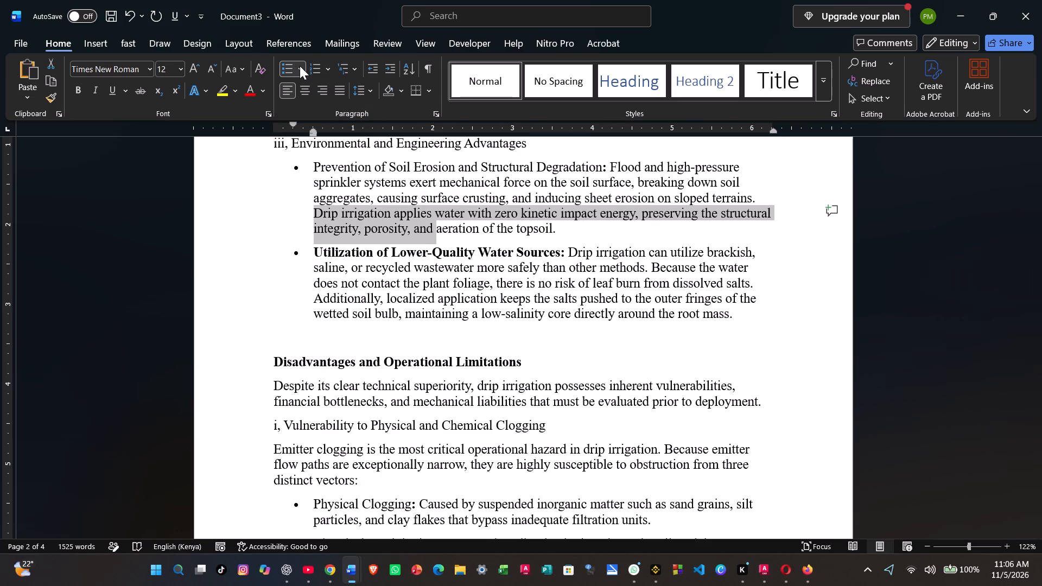
pyautogui.click(371, 88)
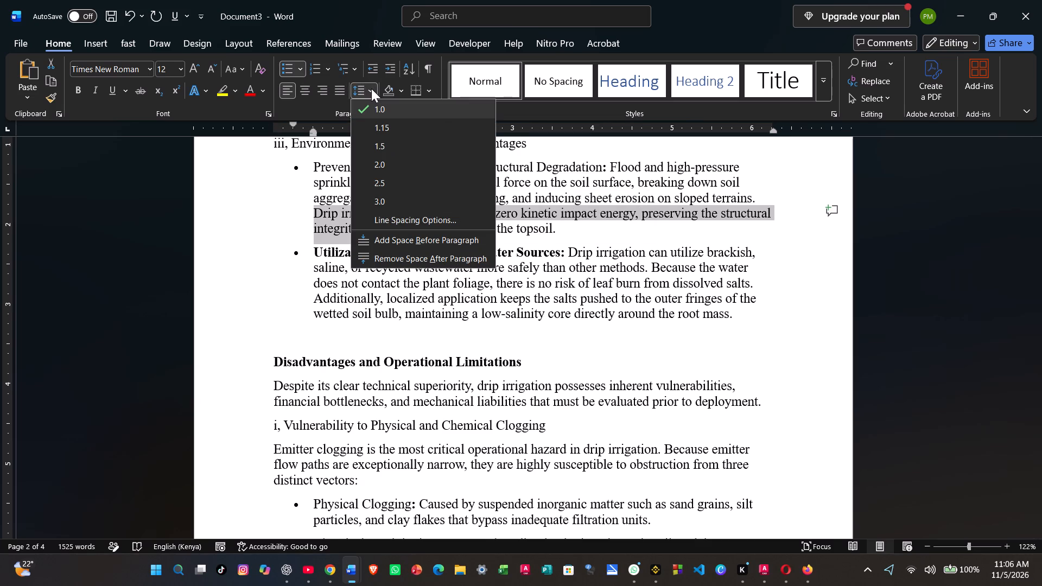
pyautogui.click(273, 239)
pyautogui.click(285, 265)
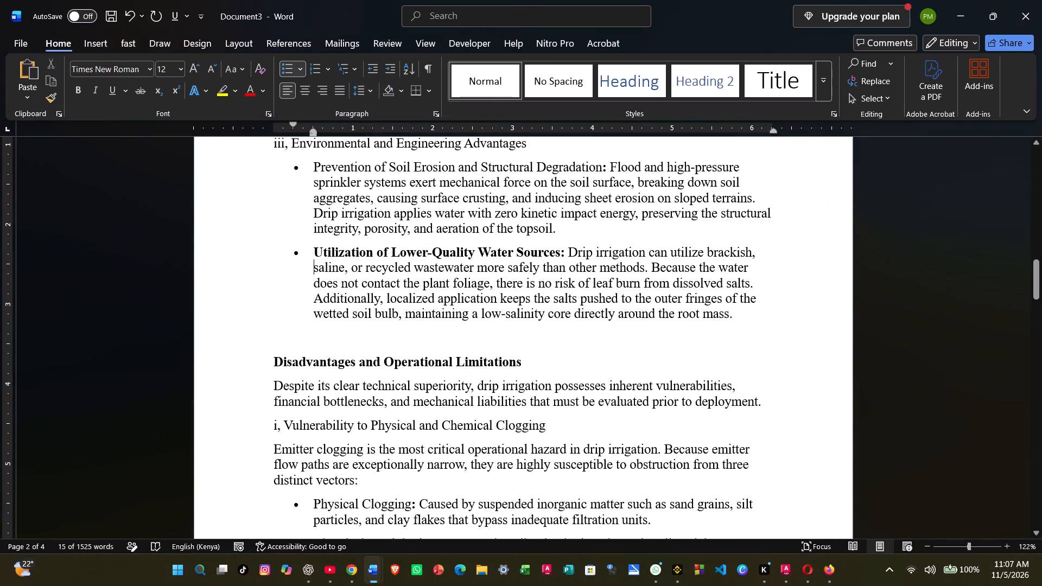
# Set the line spacing of the entire document to 1.0.
pyautogui.hotkey('ctrl', 'a')
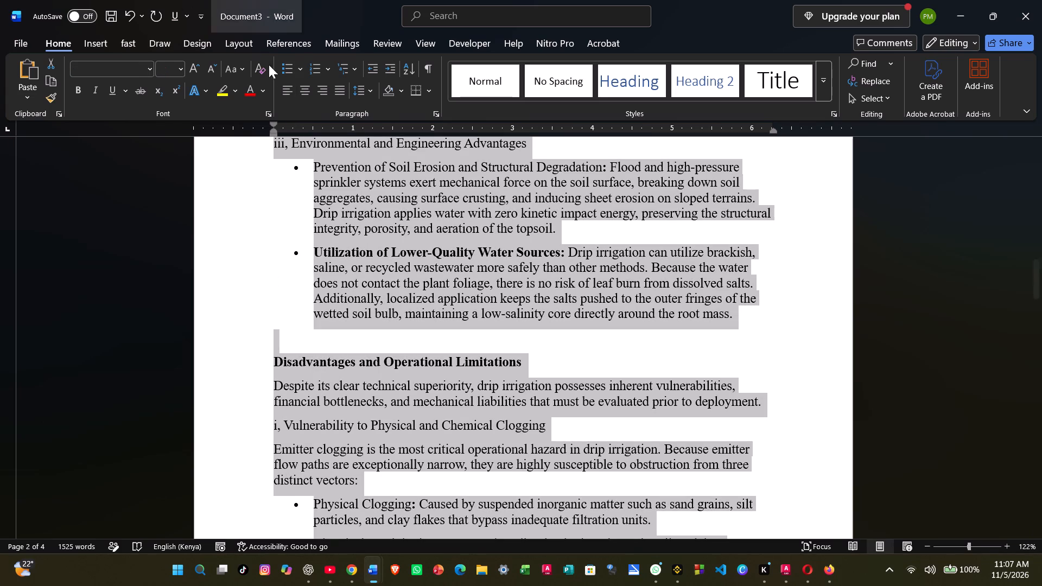
pyautogui.click(372, 91)
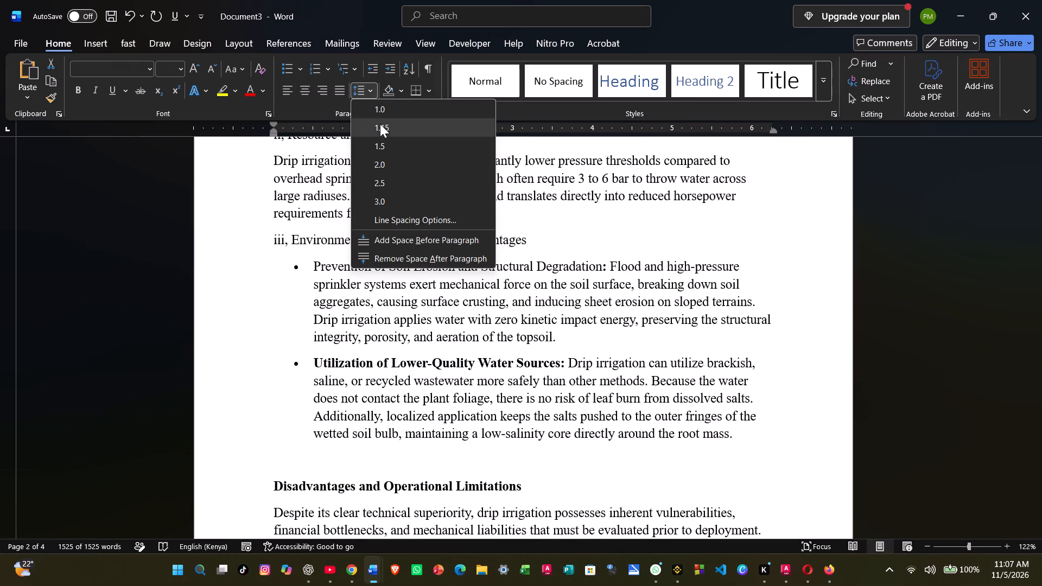
pyautogui.click(380, 113)
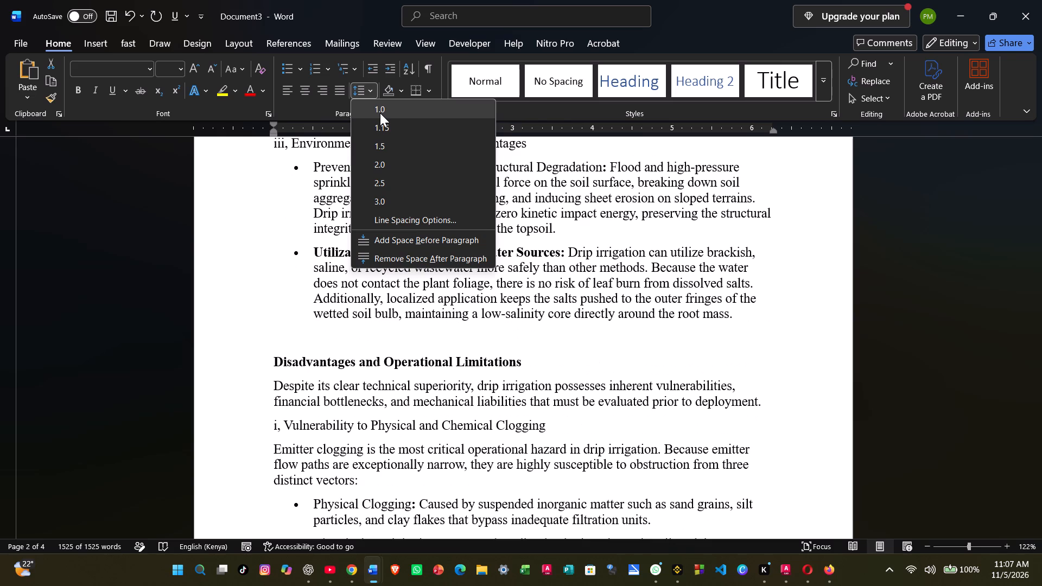
pyautogui.click(253, 286)
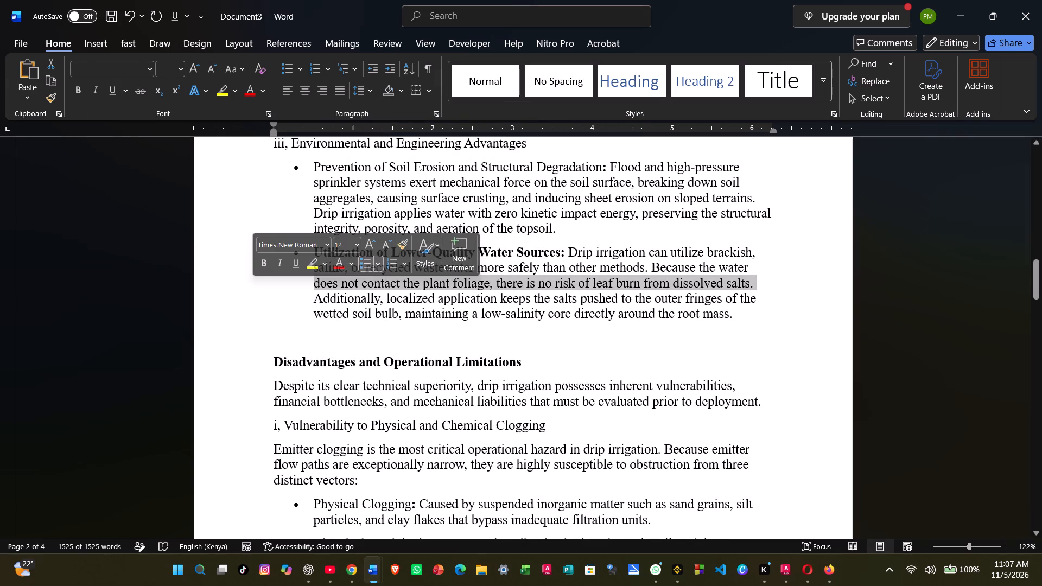
pyautogui.click(381, 334)
# Look through the report down to the references and back to the introduction to check the spacing throughout.
pyautogui.scroll(-7, 381, 334)
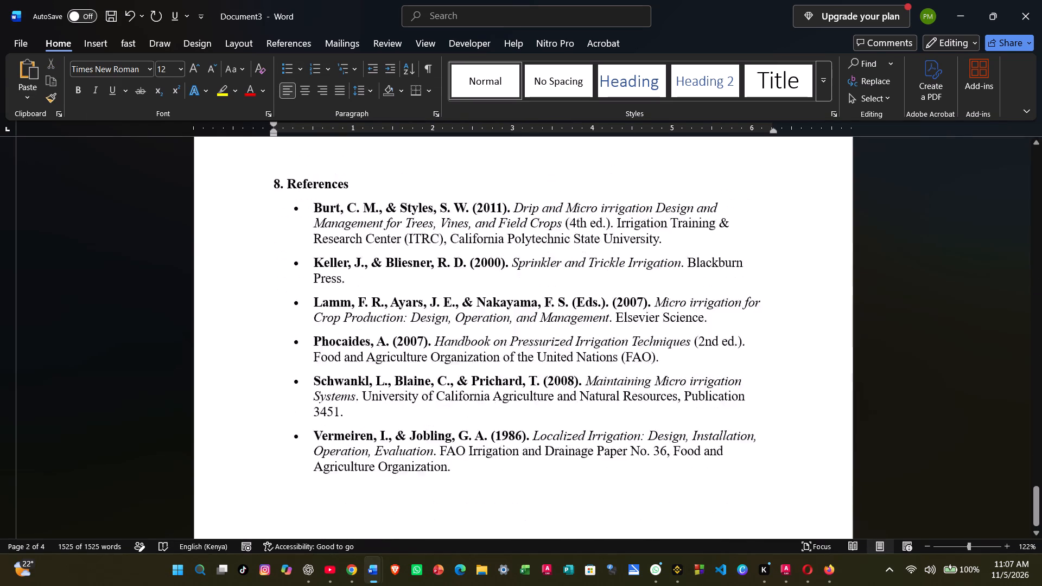
pyautogui.scroll(-1, 381, 334)
pyautogui.scroll(1, 381, 334)
pyautogui.scroll(-2, 381, 334)
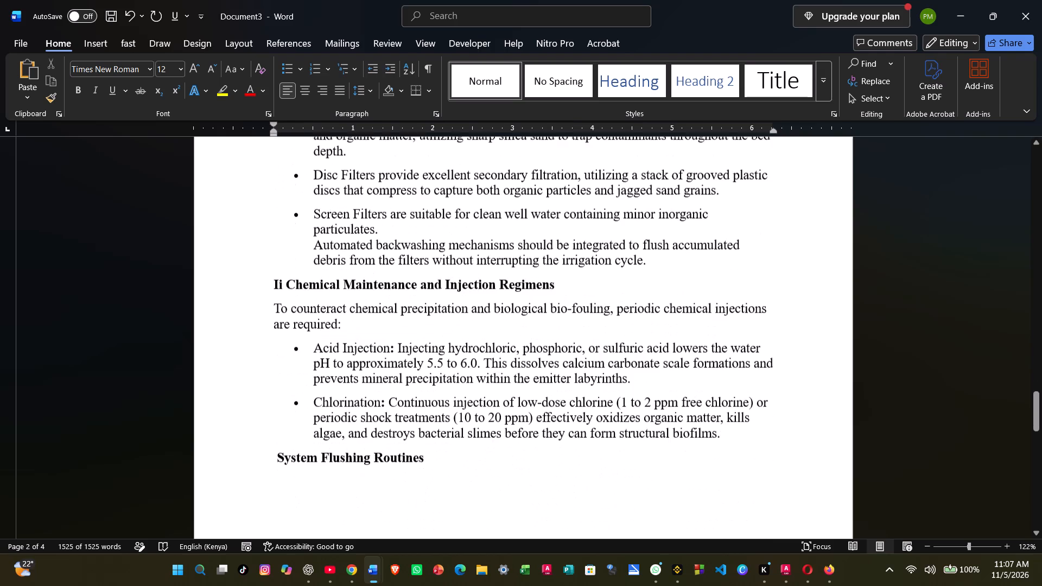
pyautogui.scroll(-2, 381, 334)
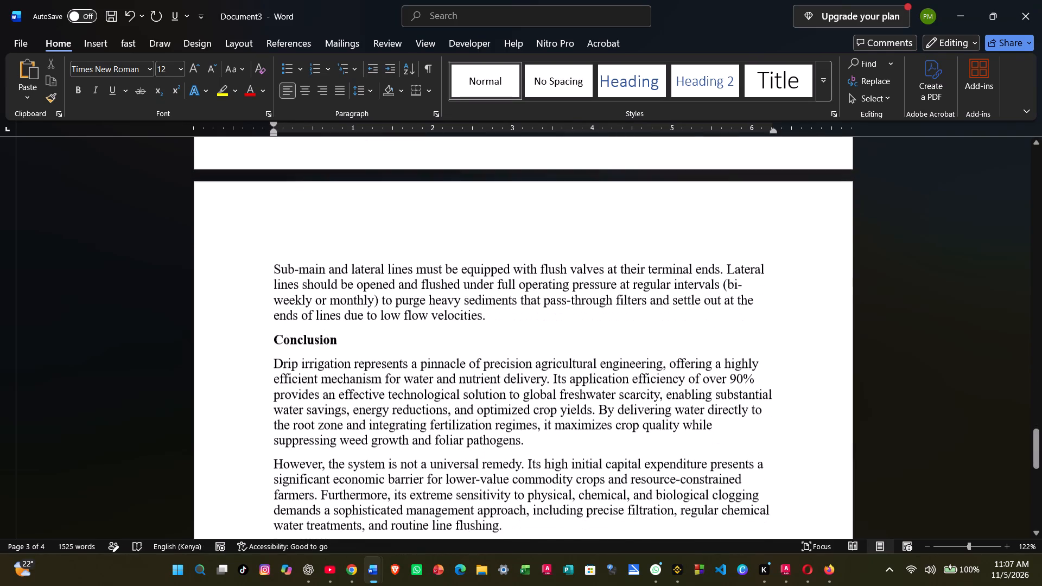
pyautogui.scroll(-1, 381, 334)
pyautogui.scroll(5, 381, 334)
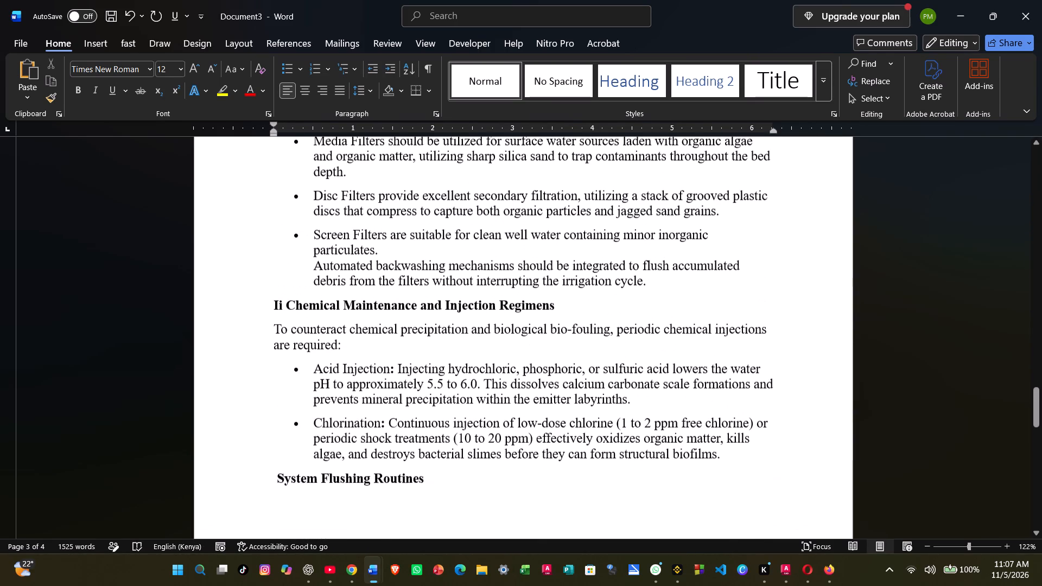
pyautogui.scroll(4, 381, 334)
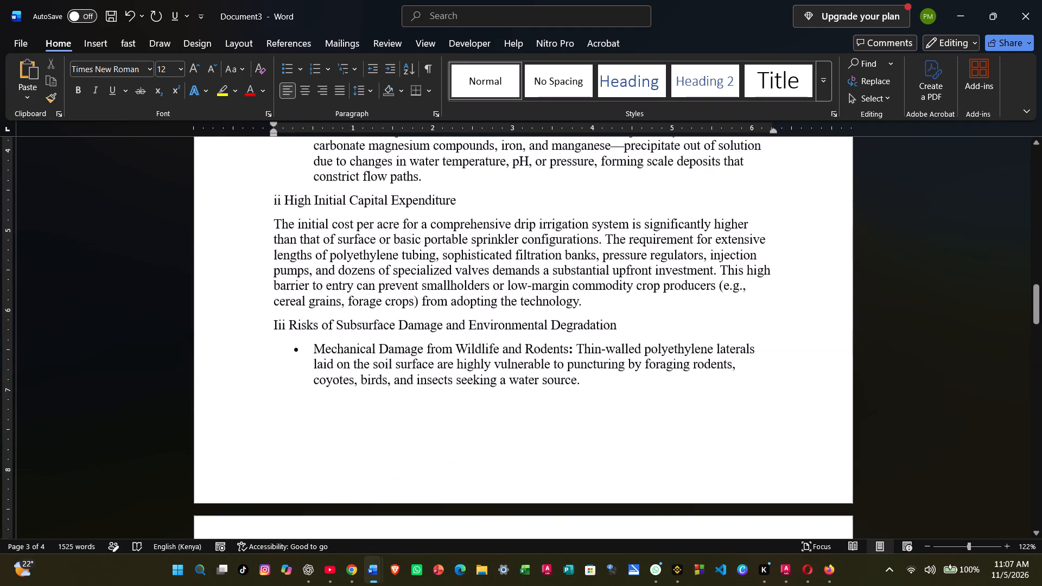
pyautogui.scroll(3, 381, 334)
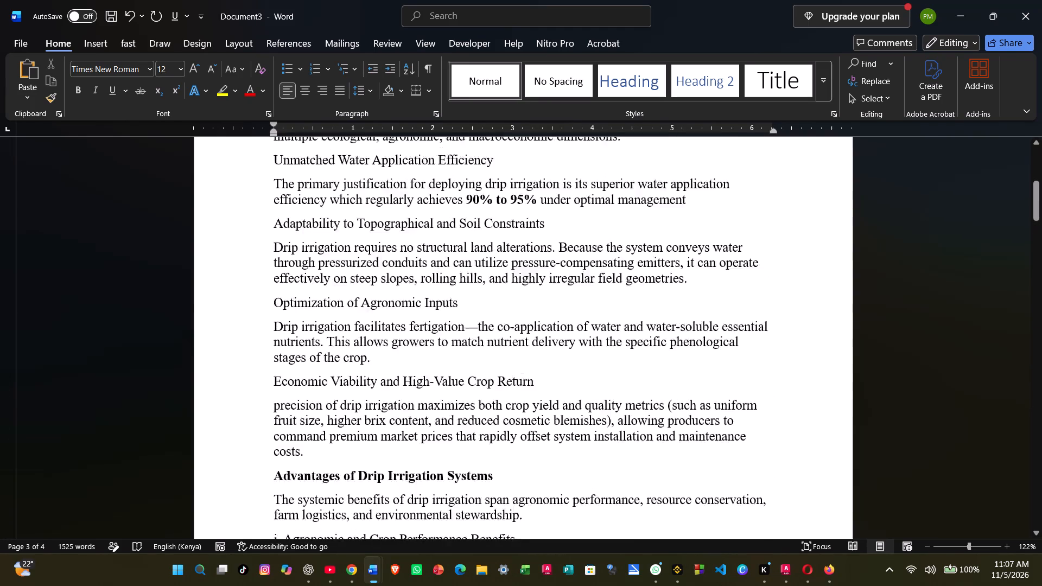
pyautogui.scroll(2, 381, 334)
pyautogui.scroll(-1, 381, 334)
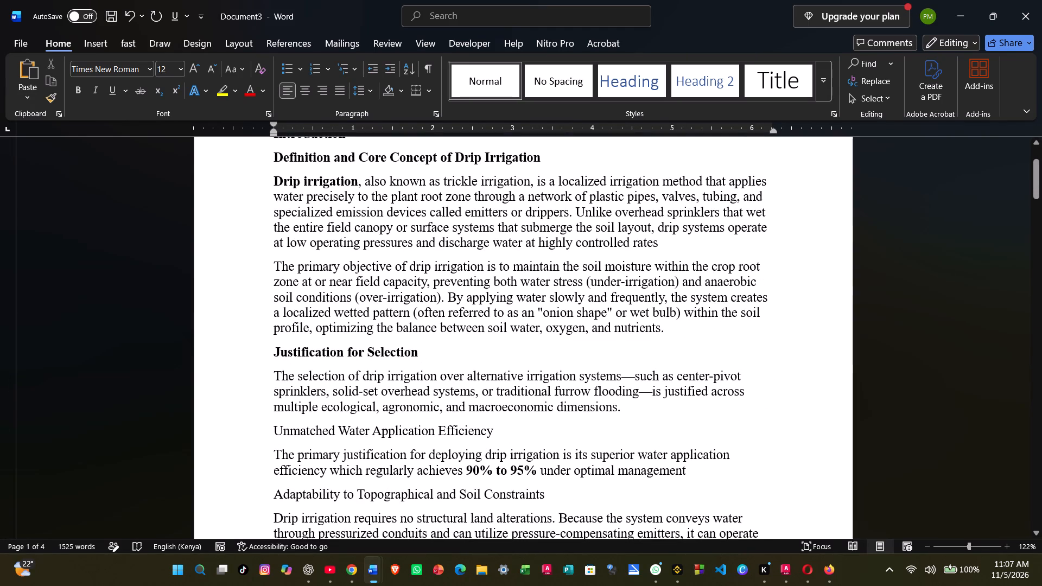
# Add space before the blank paragraph above the "Disadvantages and Operational Limitations" heading.
pyautogui.click(371, 94)
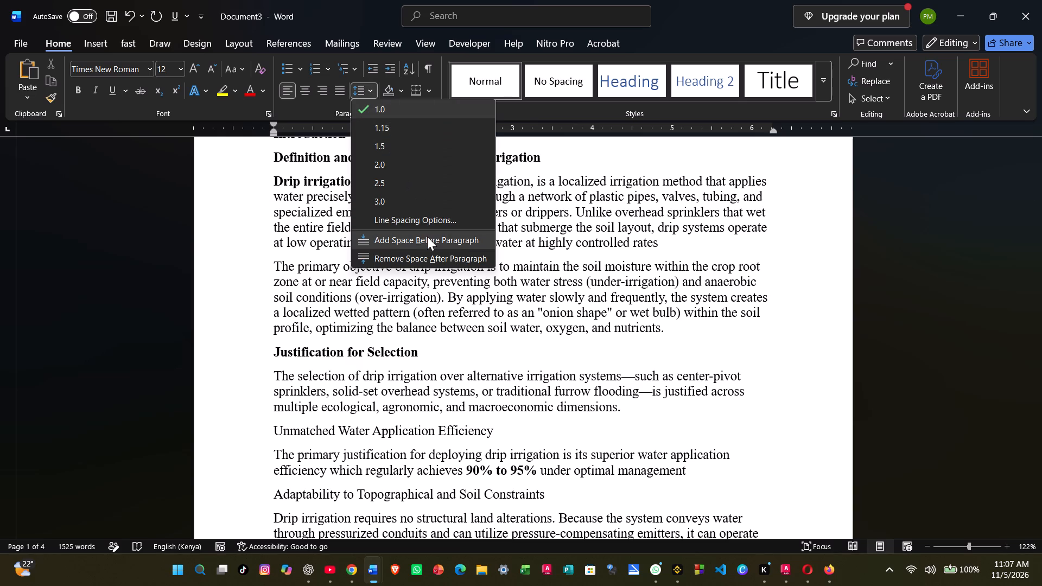
pyautogui.click(427, 237)
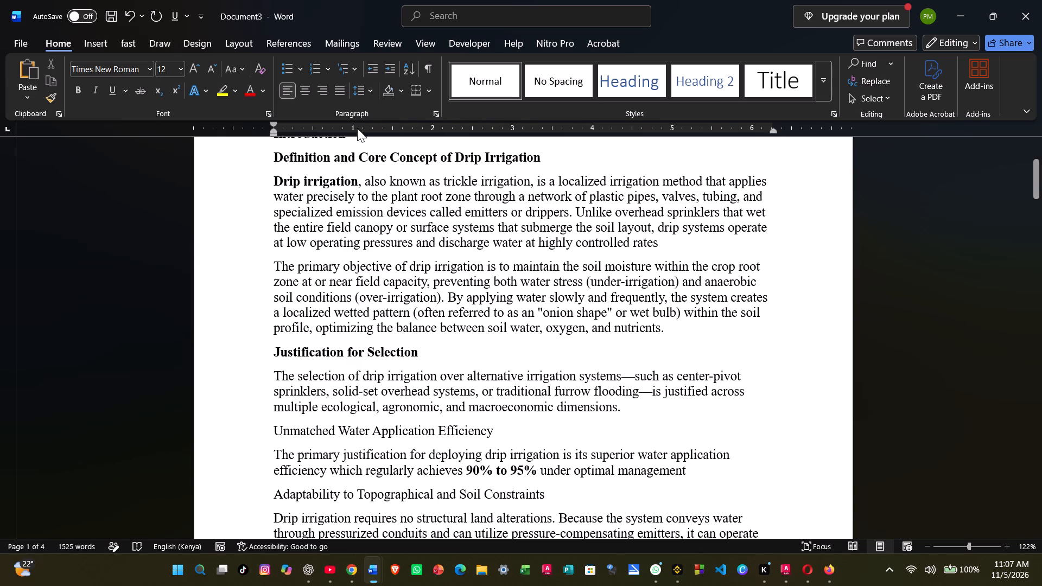
# Add space before the paragraph beginning "The primary objective of drip irrigation".
pyautogui.click(370, 307)
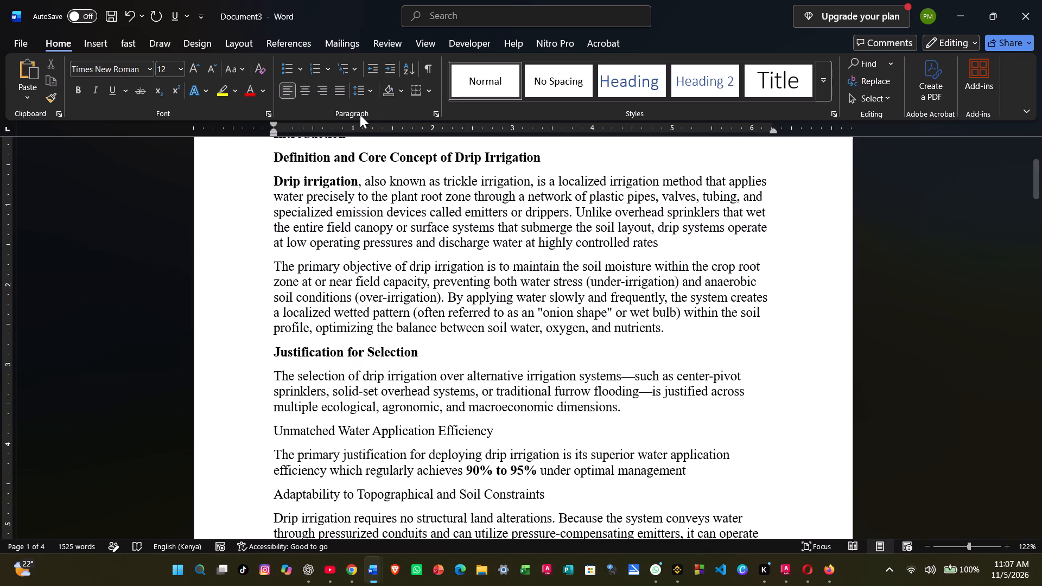
pyautogui.click(371, 94)
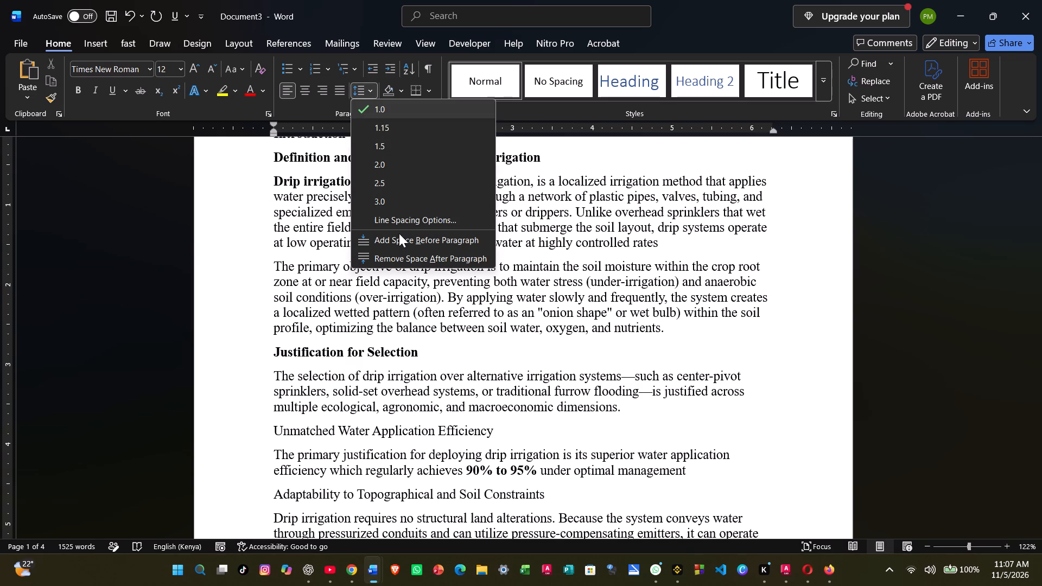
pyautogui.click(398, 239)
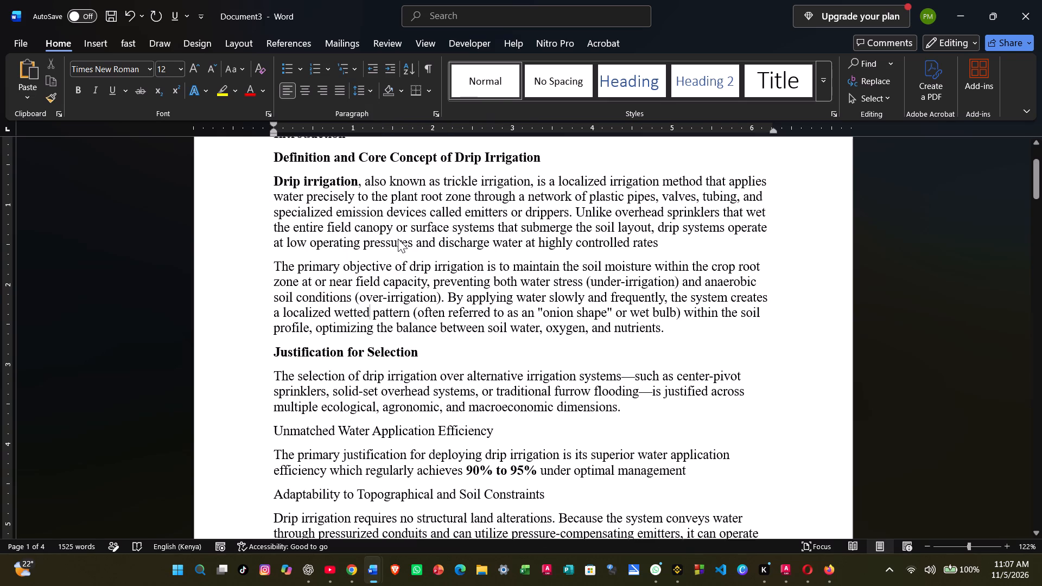
# Add space before the paragraph beginning "The selection of drip irrigation" under "Justification for Selection".
pyautogui.scroll(-1, 377, 285)
pyautogui.click(377, 285)
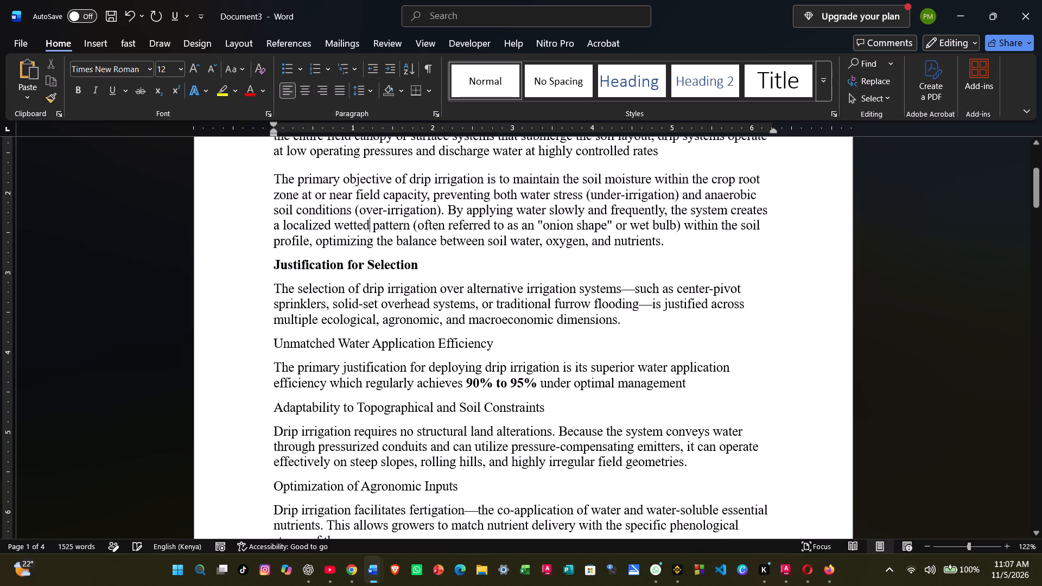
pyautogui.click(373, 92)
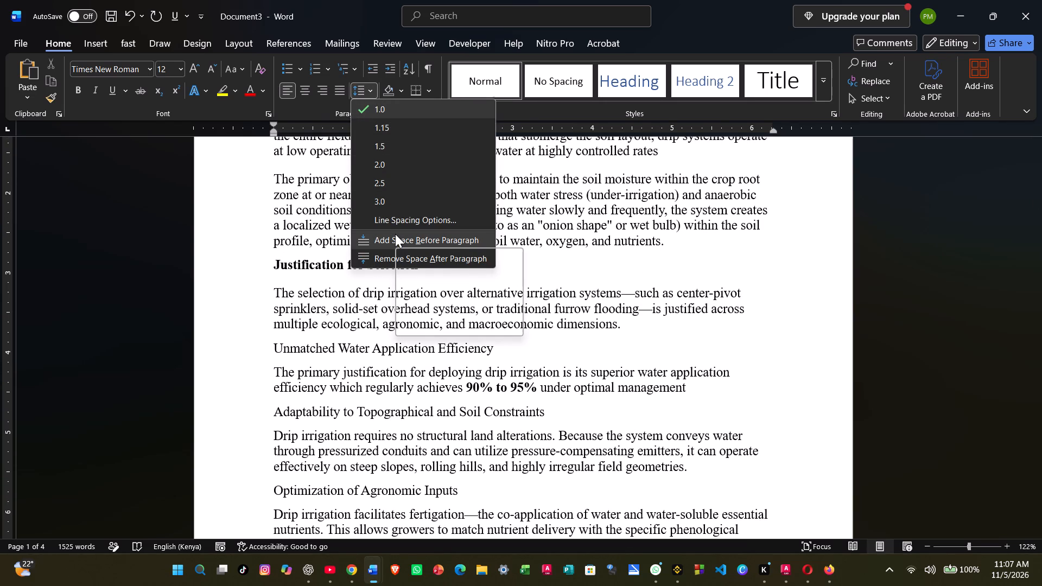
pyautogui.click(395, 234)
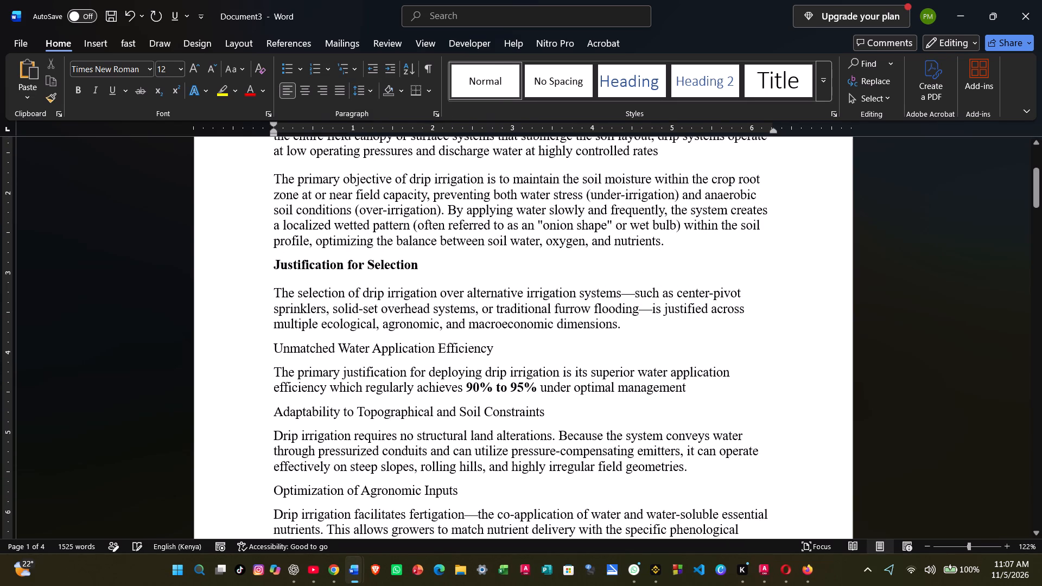
pyautogui.click(365, 276)
pyautogui.scroll(-1, 381, 283)
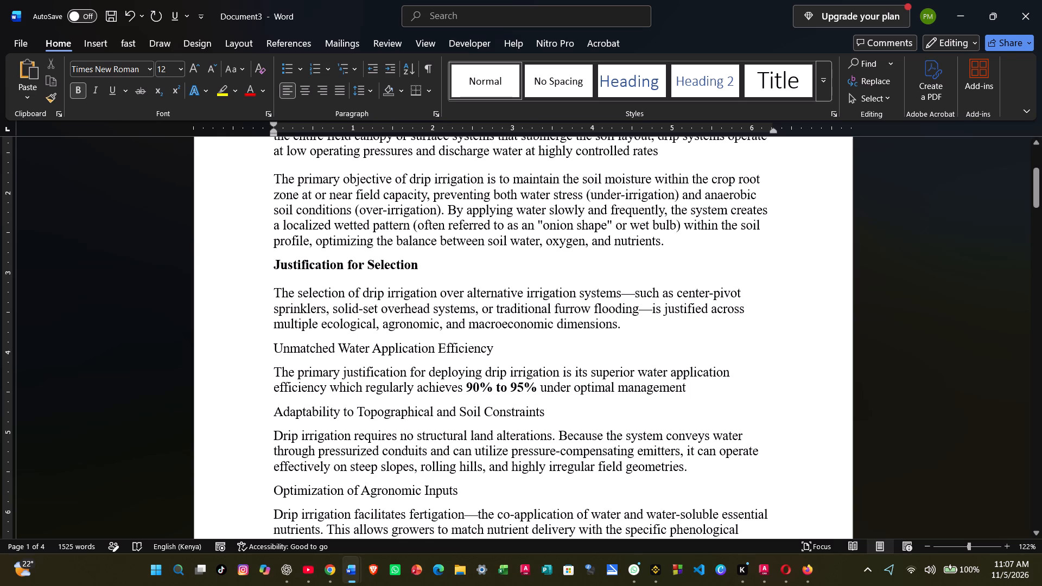
# Look through the justification and advantages sections to check how the subheadings and paragraphs are laid out.
pyautogui.scroll(-3, 381, 283)
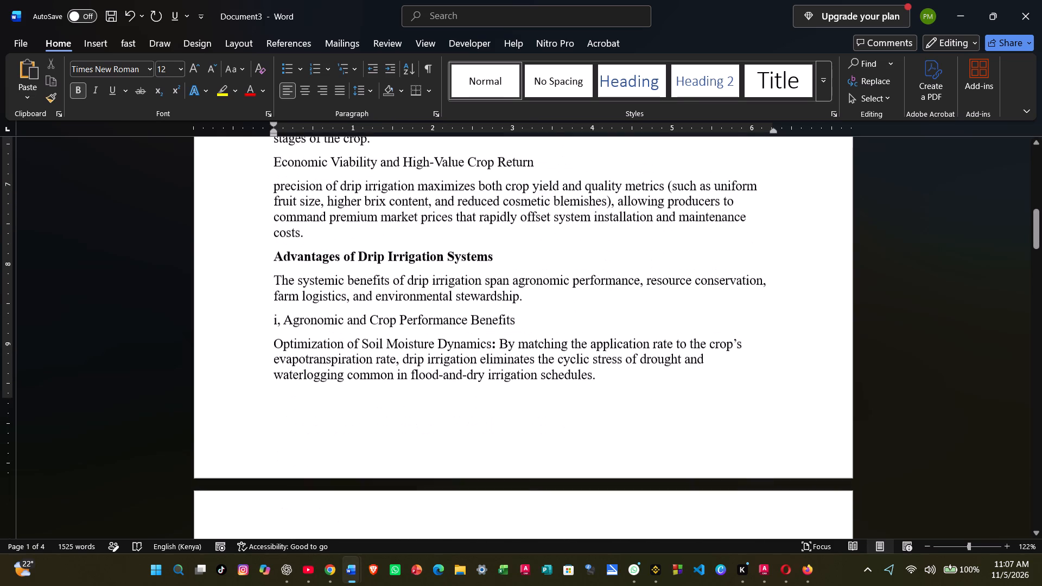
pyautogui.scroll(-4, 381, 283)
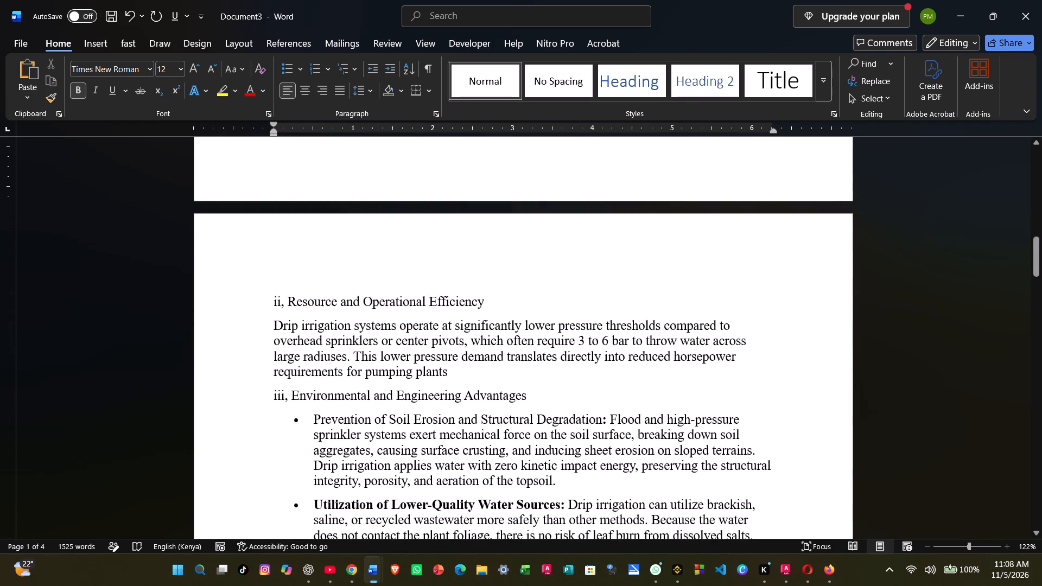
pyautogui.scroll(-1, 381, 283)
pyautogui.scroll(1, 336, 302)
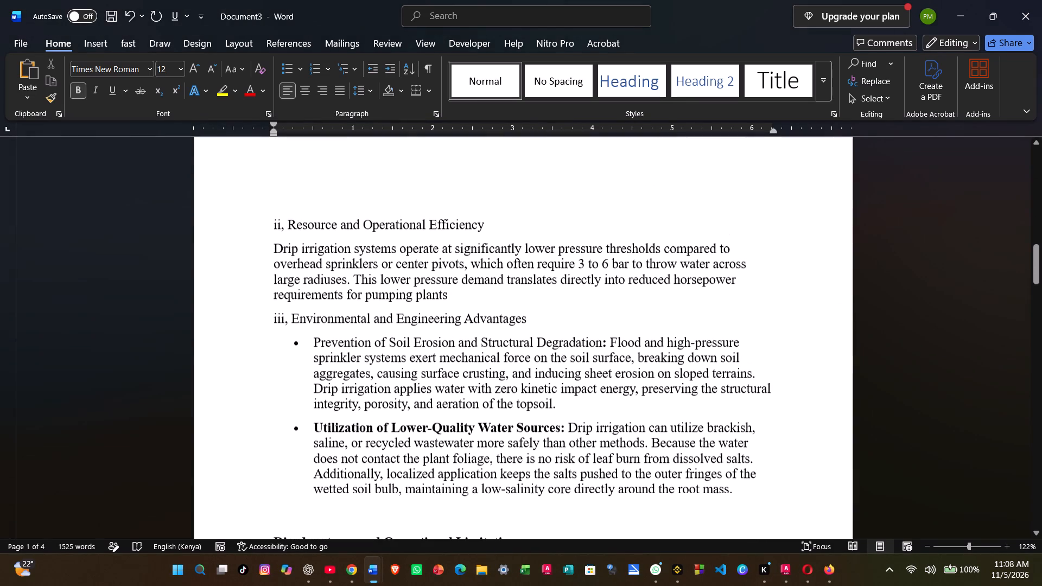
pyautogui.scroll(2, 336, 302)
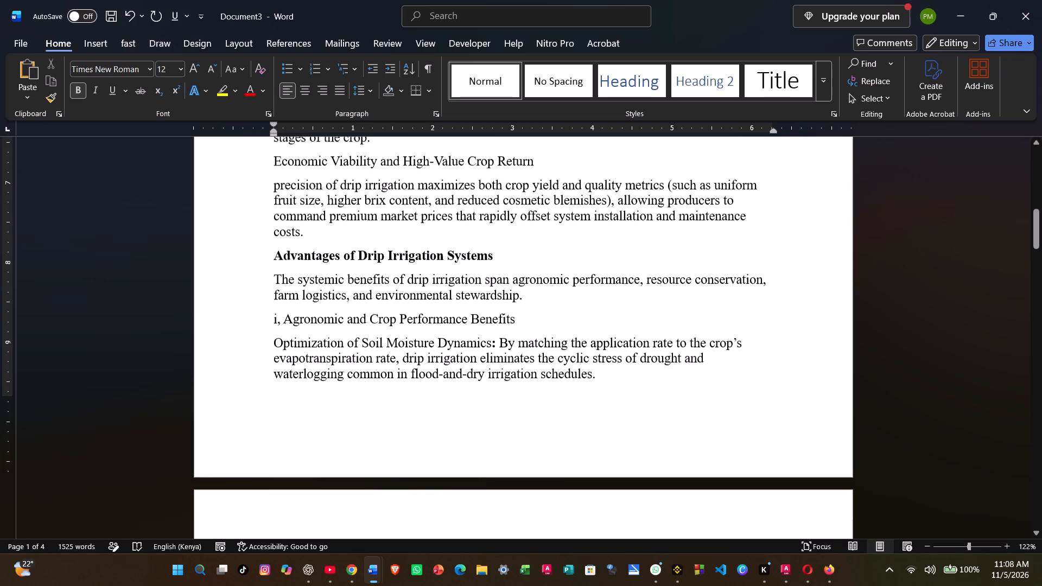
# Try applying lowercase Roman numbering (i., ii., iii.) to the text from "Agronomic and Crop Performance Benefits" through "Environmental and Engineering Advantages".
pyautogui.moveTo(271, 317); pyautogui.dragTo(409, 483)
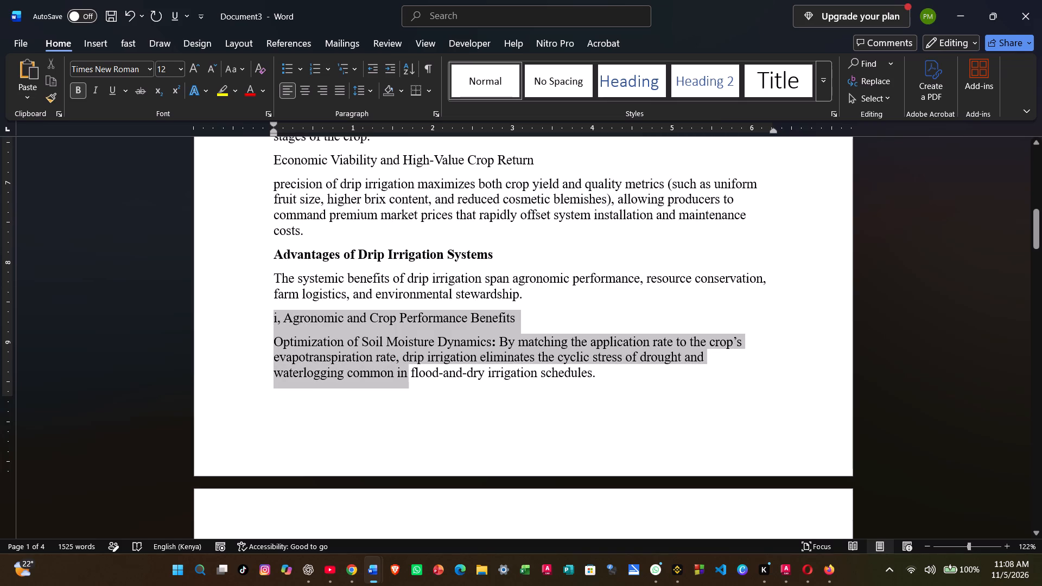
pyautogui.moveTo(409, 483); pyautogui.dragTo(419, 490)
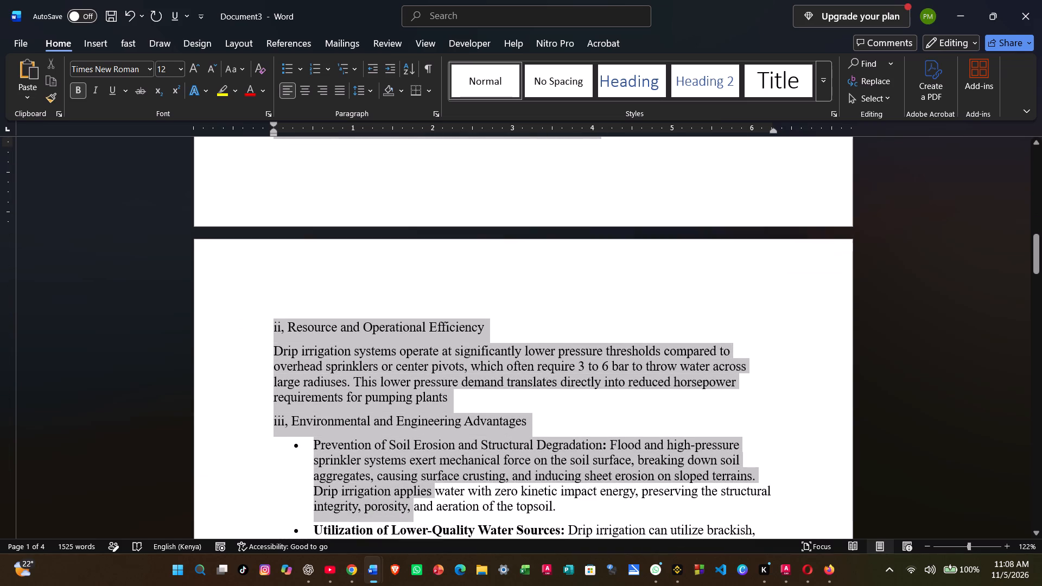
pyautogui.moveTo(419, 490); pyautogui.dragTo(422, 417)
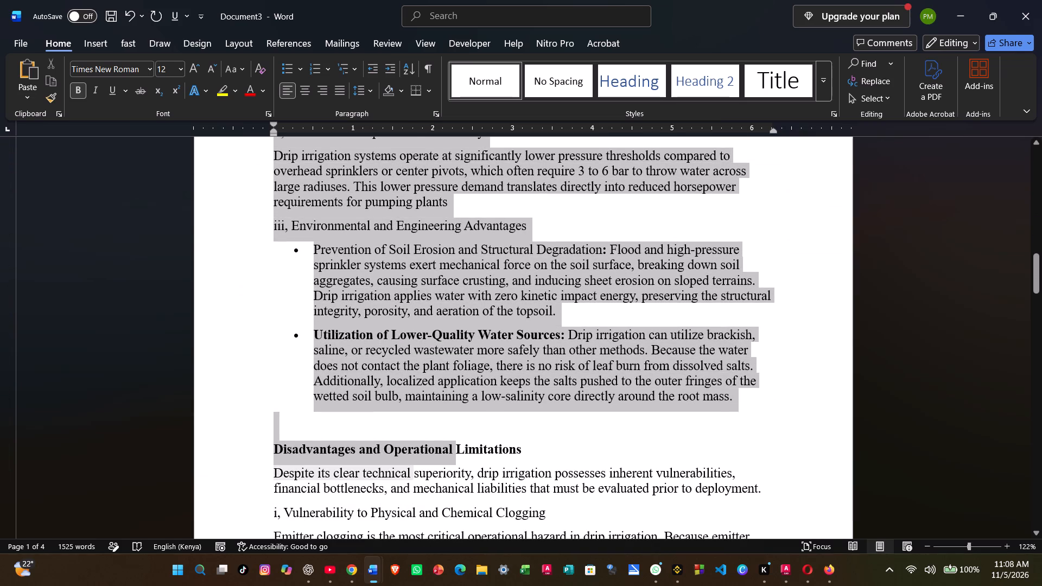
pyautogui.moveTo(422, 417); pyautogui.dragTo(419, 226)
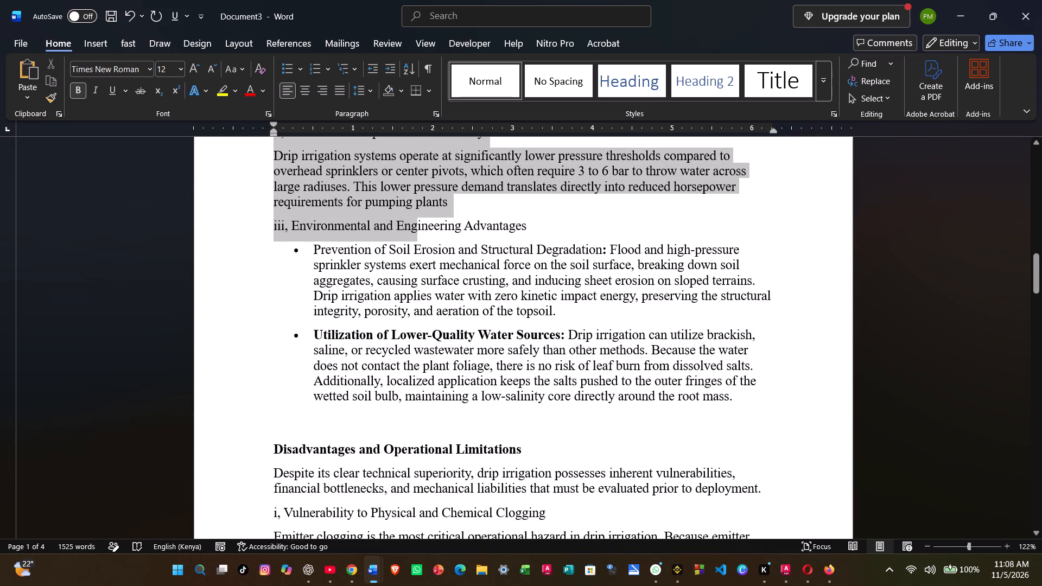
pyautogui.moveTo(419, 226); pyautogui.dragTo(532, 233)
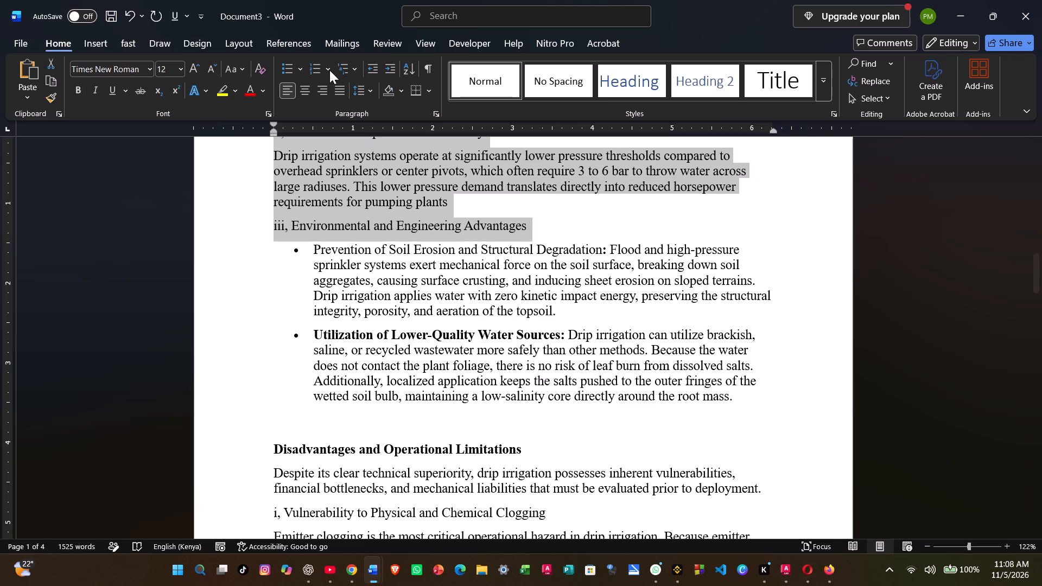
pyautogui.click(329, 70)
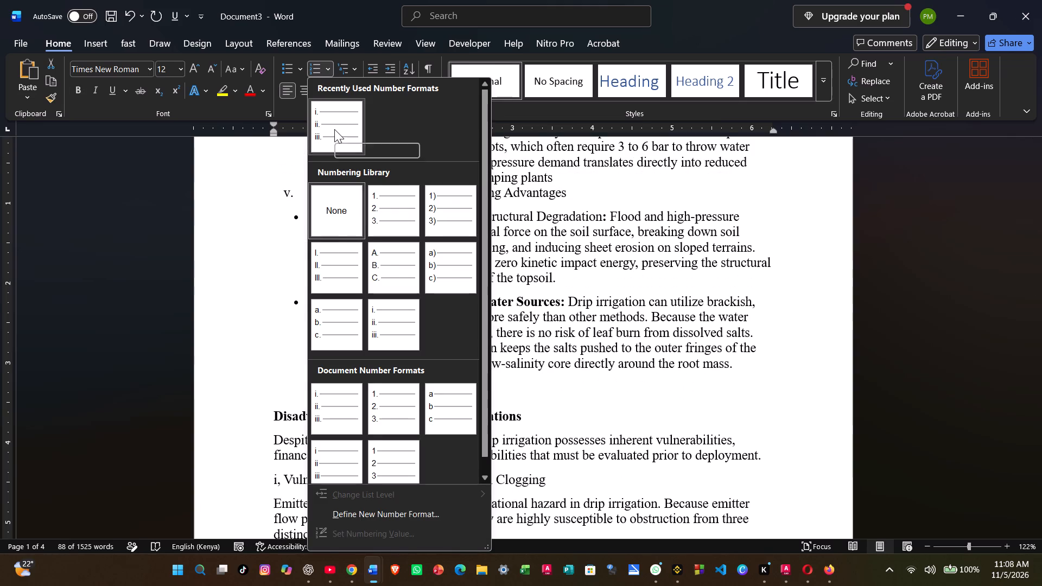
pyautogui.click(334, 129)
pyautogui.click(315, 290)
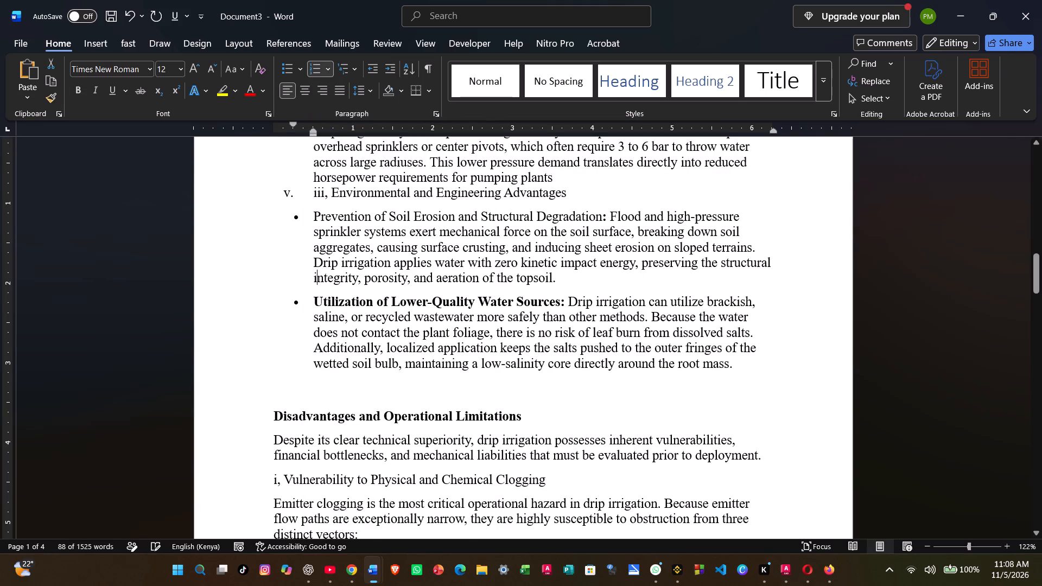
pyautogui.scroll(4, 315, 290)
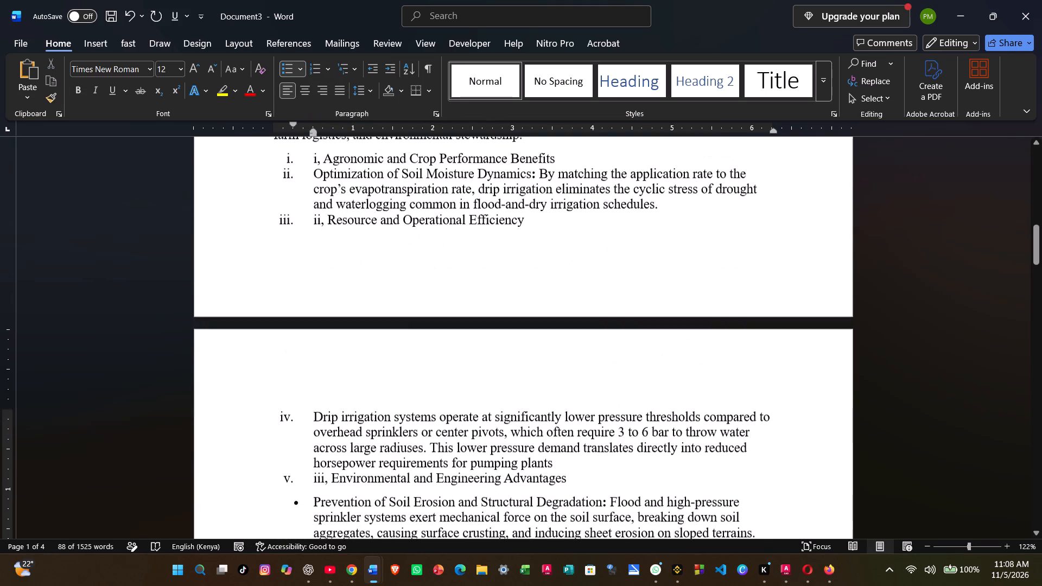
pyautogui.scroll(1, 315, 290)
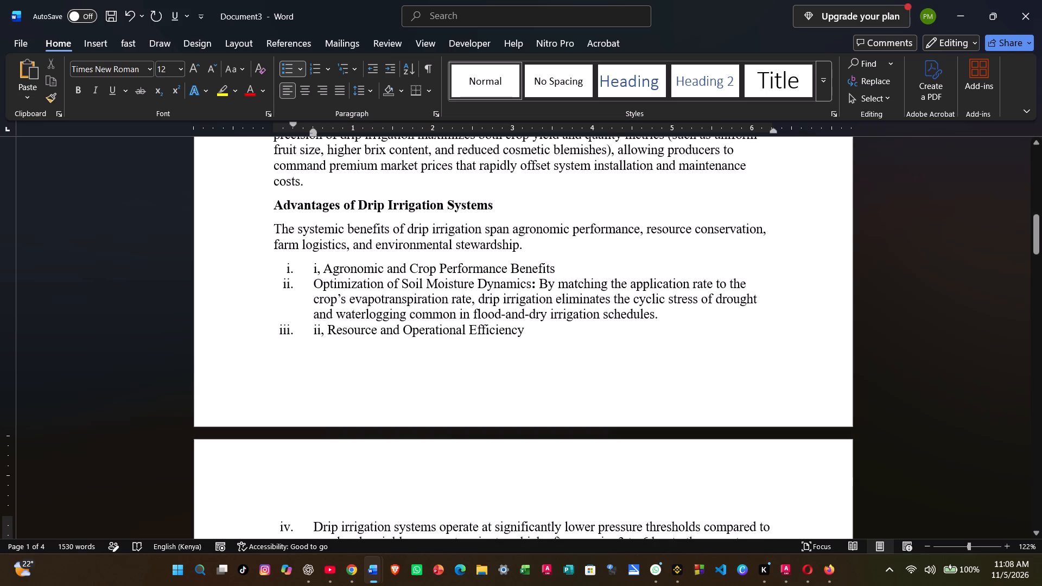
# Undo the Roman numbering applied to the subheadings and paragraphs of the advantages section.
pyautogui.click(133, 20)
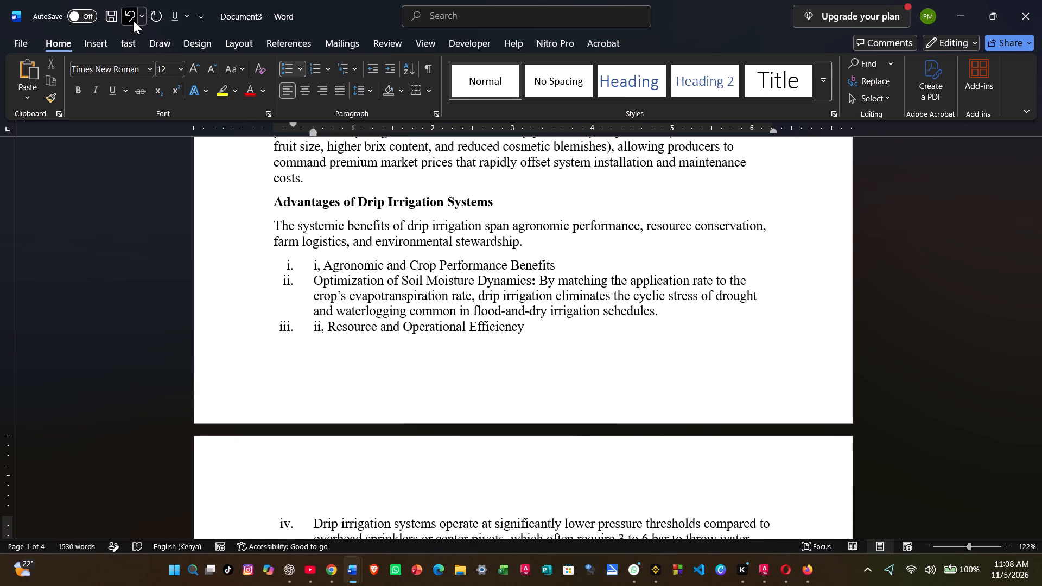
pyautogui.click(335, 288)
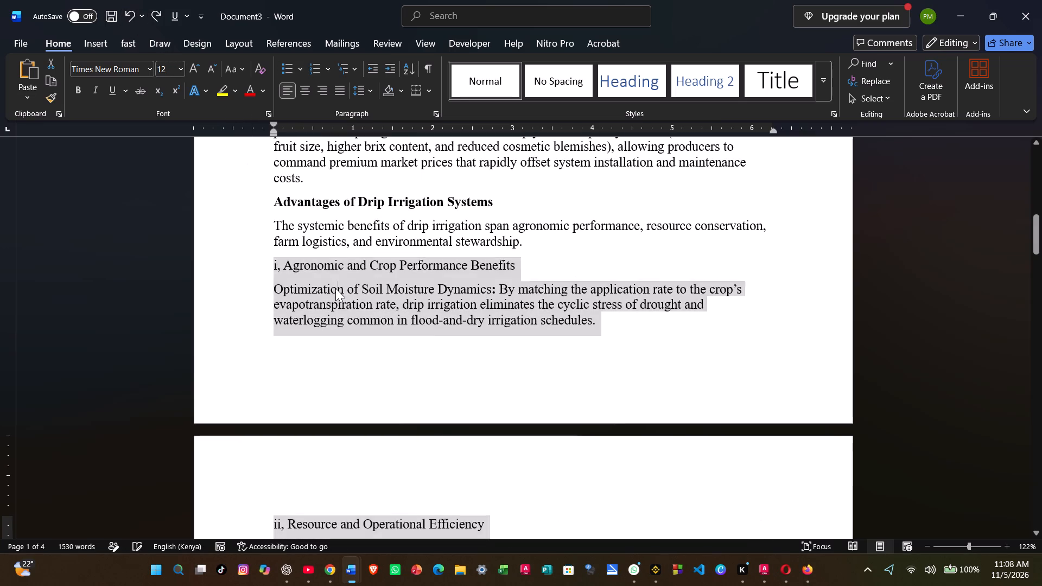
# Indent the subheading "i, Agronomic and Crop Performance Benefits" with three leading spaces.
pyautogui.click(268, 266)
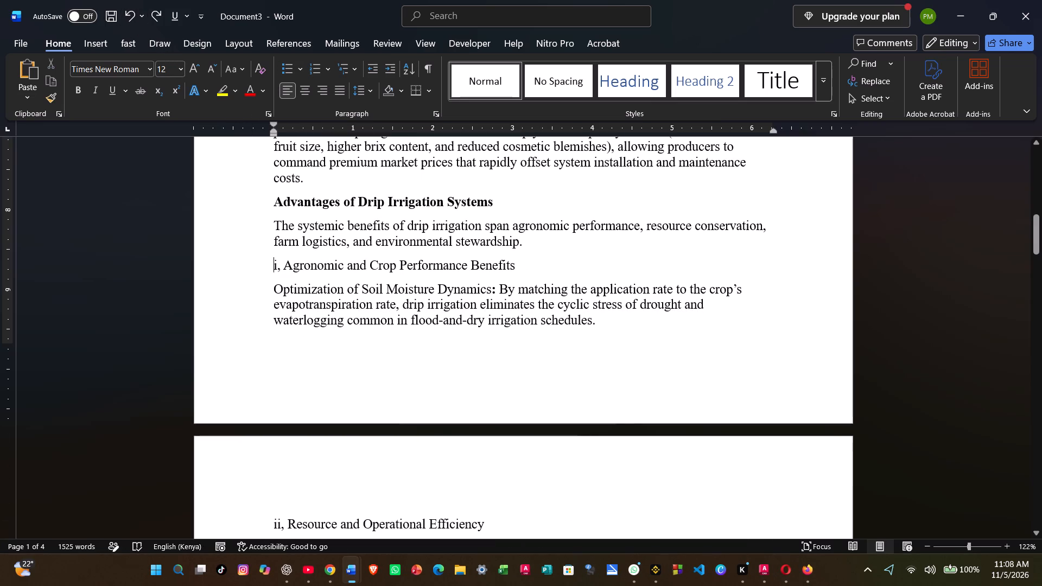
pyautogui.press('space')
pyautogui.press('space')
pyautogui.press('space')
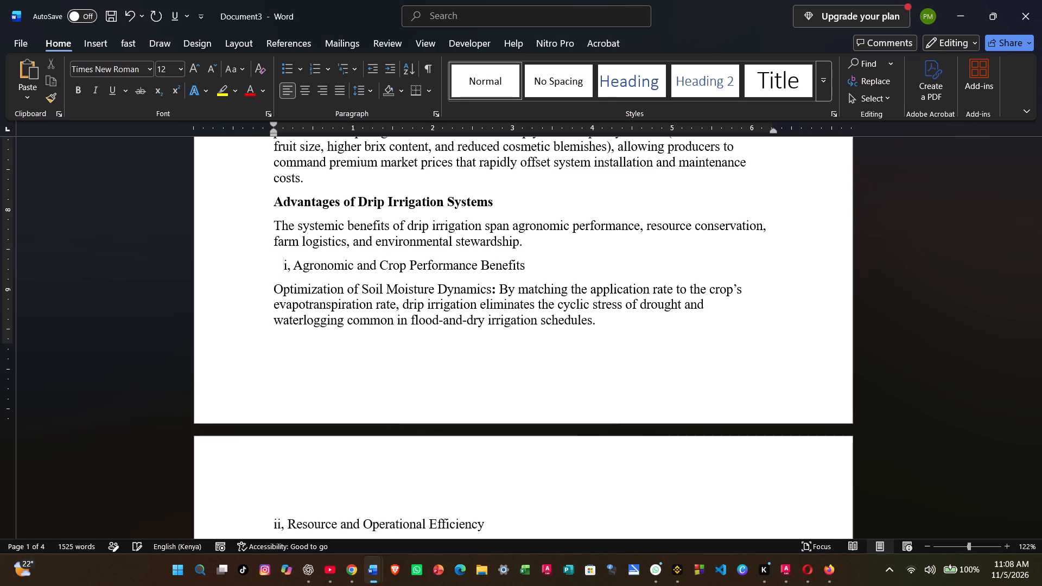
# Indent the subheading "ii, Resource and Operational Efficiency" with three leading spaces.
pyautogui.scroll(-1, 301, 384)
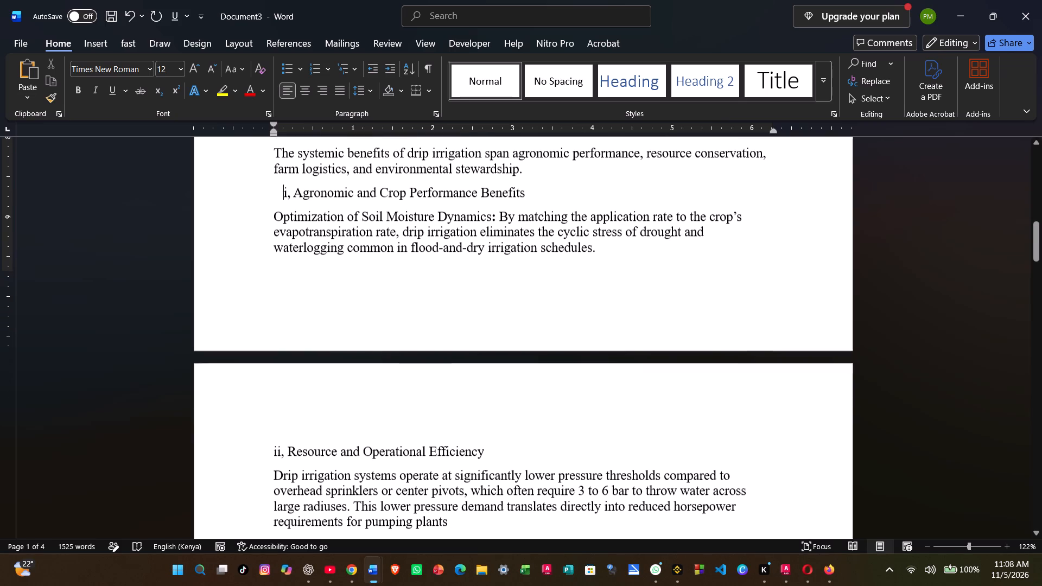
pyautogui.click(270, 450)
pyautogui.press('space')
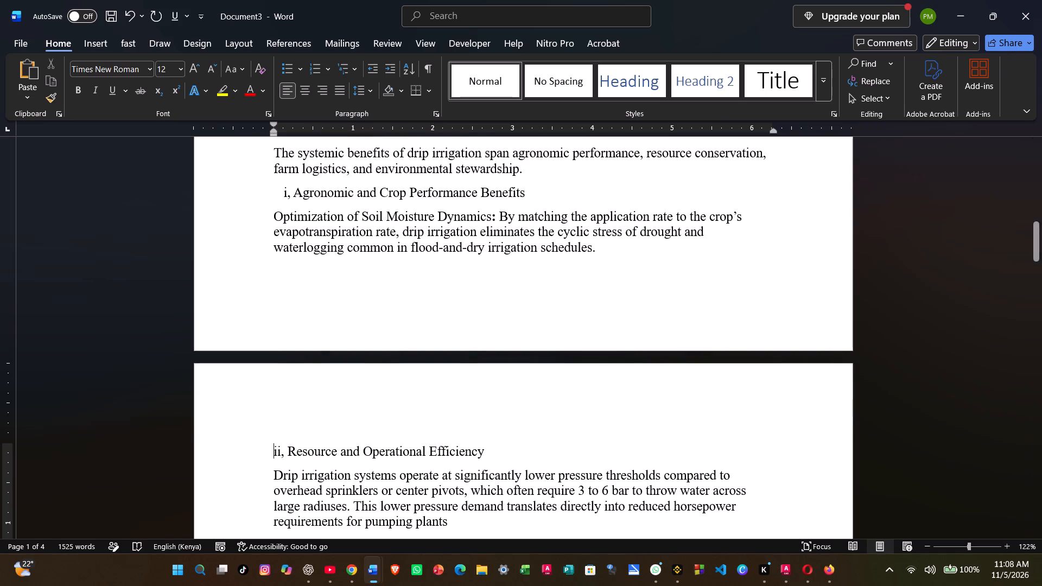
pyautogui.press('space')
pyautogui.press('space')
# Indent the subheading "iii, Environmental and Engineering Advantages" with three leading spaces.
pyautogui.scroll(-1, 272, 525)
pyautogui.click(265, 457)
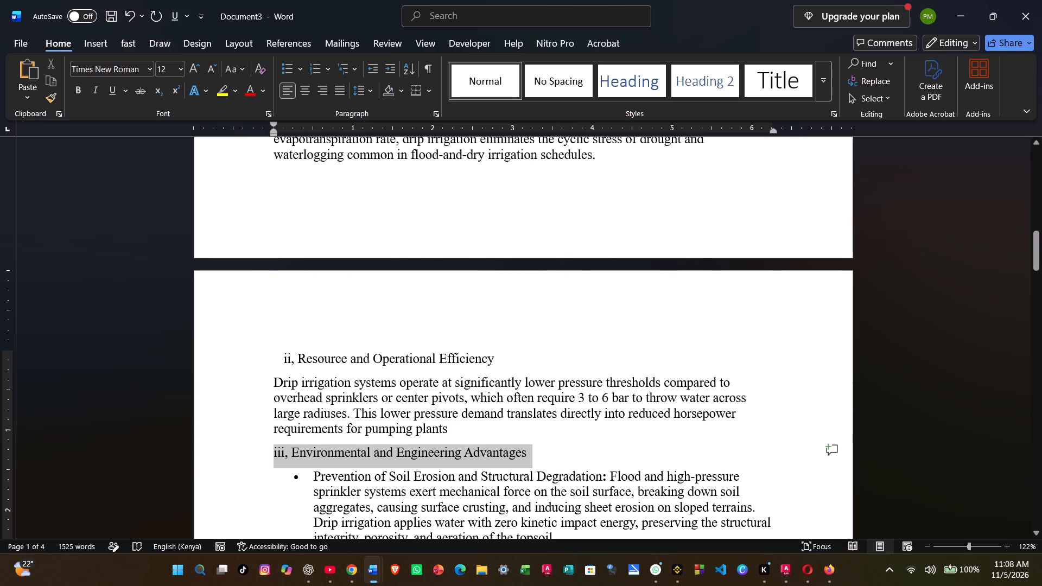
pyautogui.click(252, 443)
pyautogui.click(268, 454)
pyautogui.press('space')
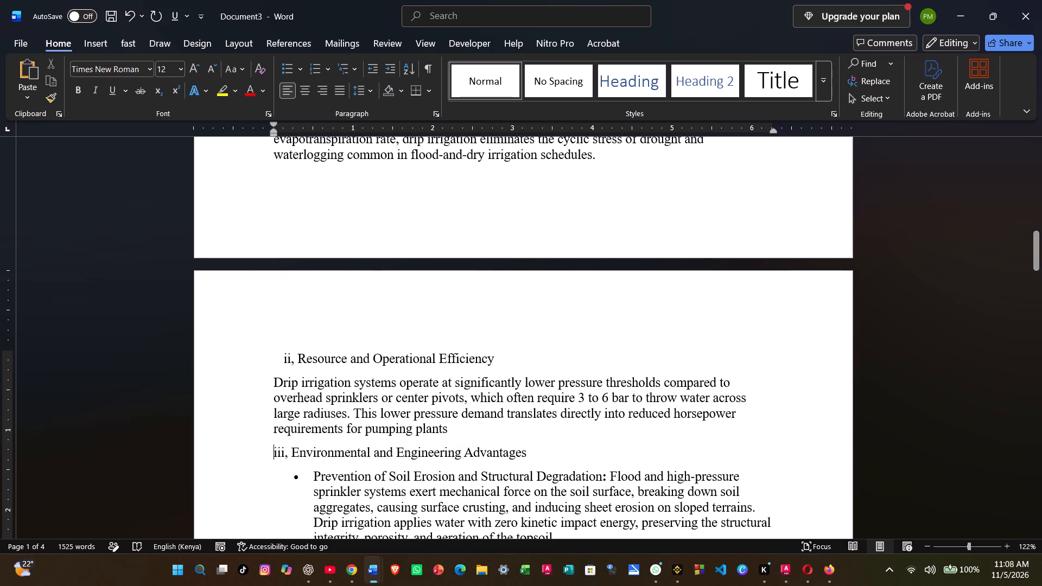
pyautogui.press('space')
pyautogui.press('space')
# Indent the subheading "i, Vulnerability to Physical and Chemical Clogging" under the disadvantages heading with three leading spaces.
pyautogui.scroll(-2, 268, 454)
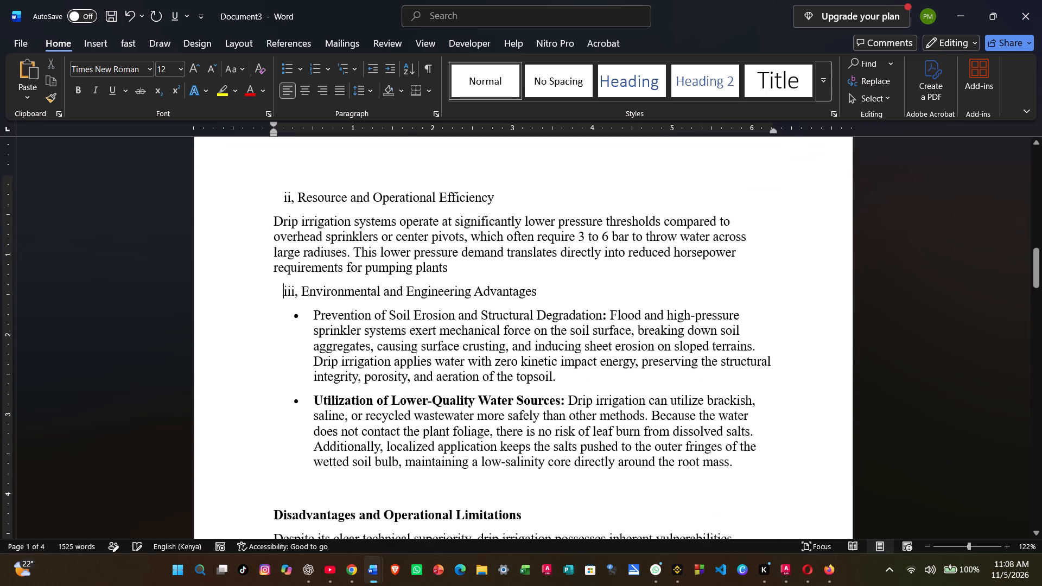
pyautogui.scroll(-3, 268, 454)
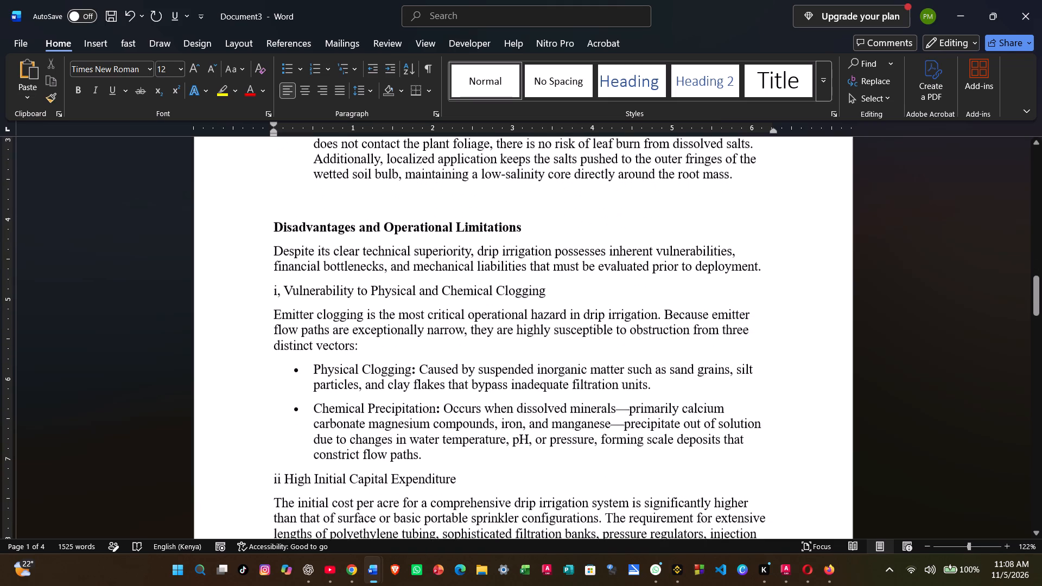
pyautogui.click(265, 290)
pyautogui.press('space')
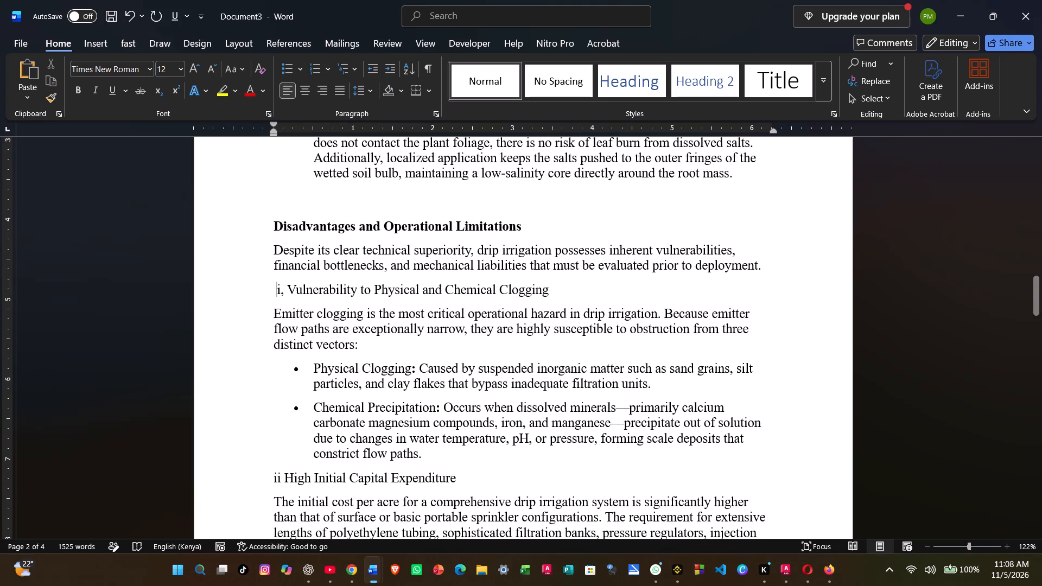
pyautogui.press('space')
pyautogui.press('space')
# Indent the subheading "ii High Initial Capital Expenditure" with three leading spaces.
pyautogui.scroll(-1, 265, 290)
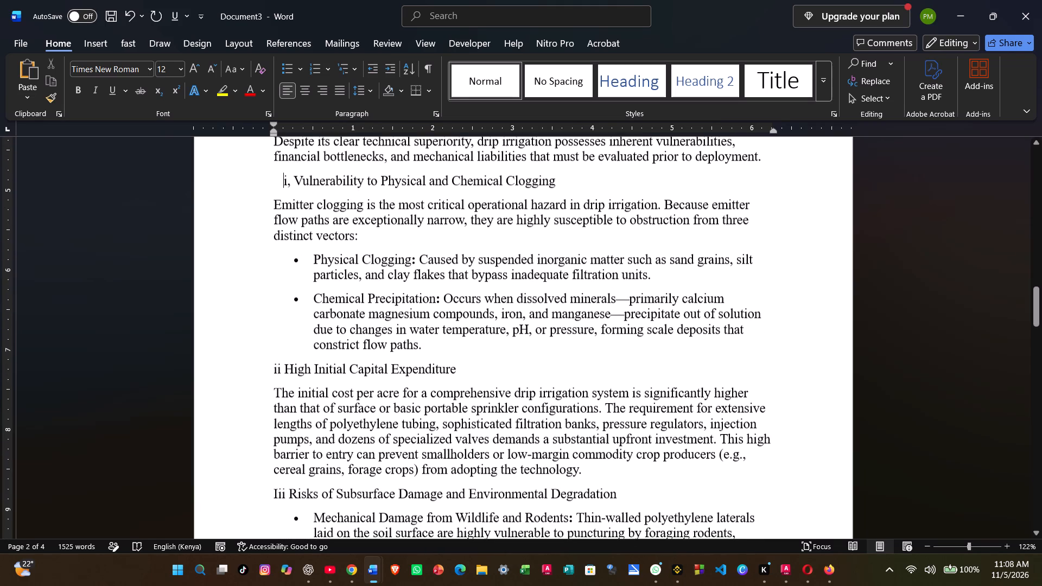
pyautogui.click(265, 374)
pyautogui.press('space')
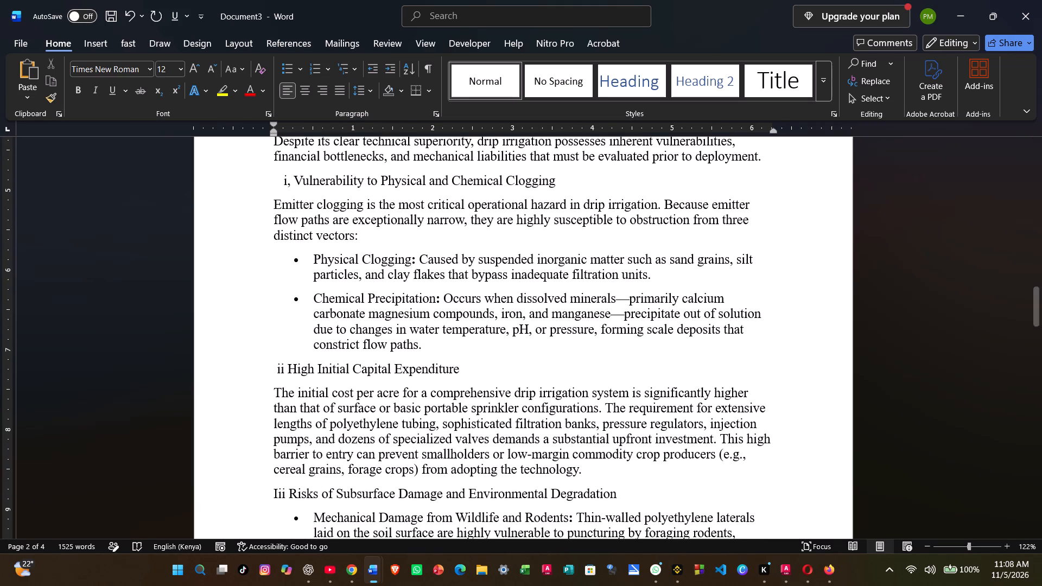
pyautogui.press('space')
pyautogui.press('space')
# Indent the subheading "Iii Risks of Subsurface Damage and Environmental Degradation" with three leading spaces.
pyautogui.scroll(-2, 265, 374)
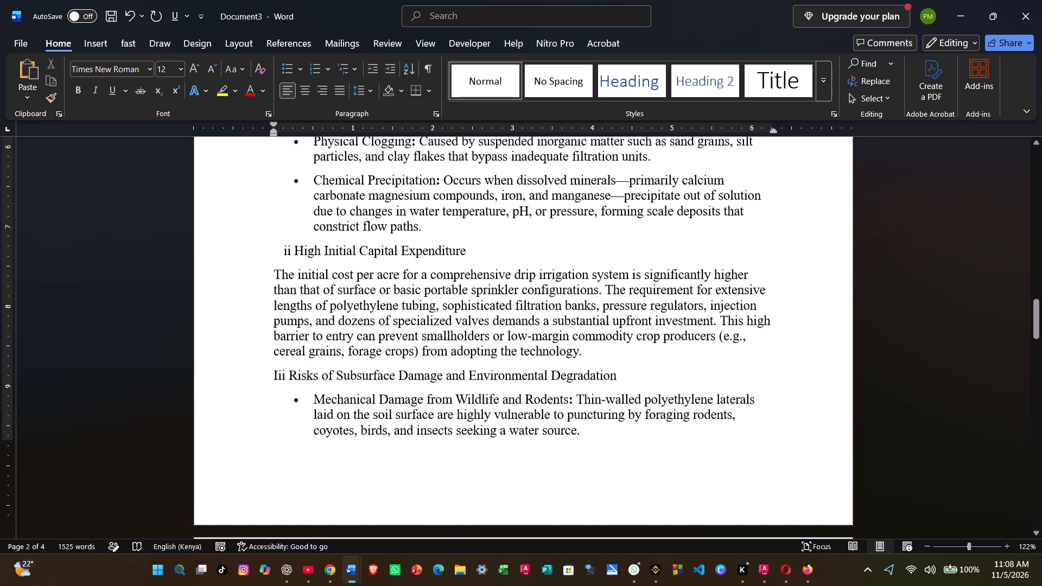
pyautogui.click(267, 366)
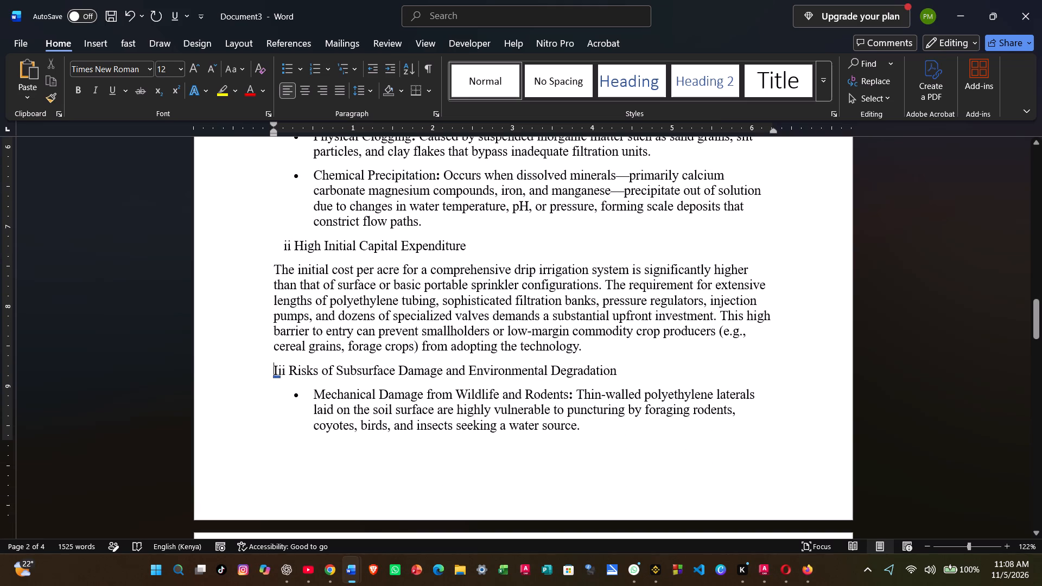
pyautogui.press('space')
pyautogui.press('space')
pyautogui.press('space')
# Indent the subheading "Iv Agronomic Disadvantages: Salinity Accumulation and Root Restriction" with three leading spaces.
pyautogui.scroll(-1, 267, 366)
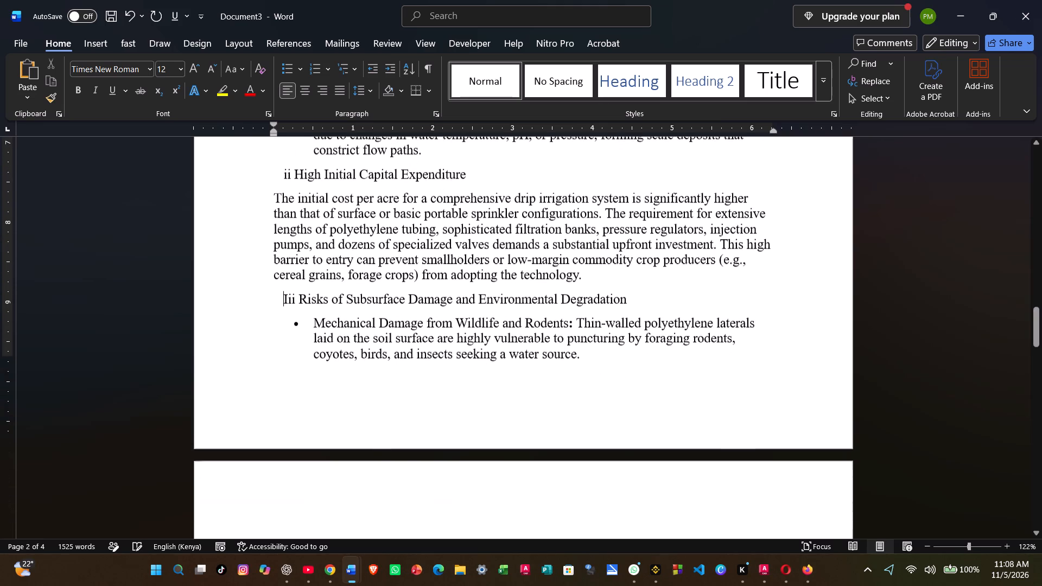
pyautogui.scroll(-2, 267, 366)
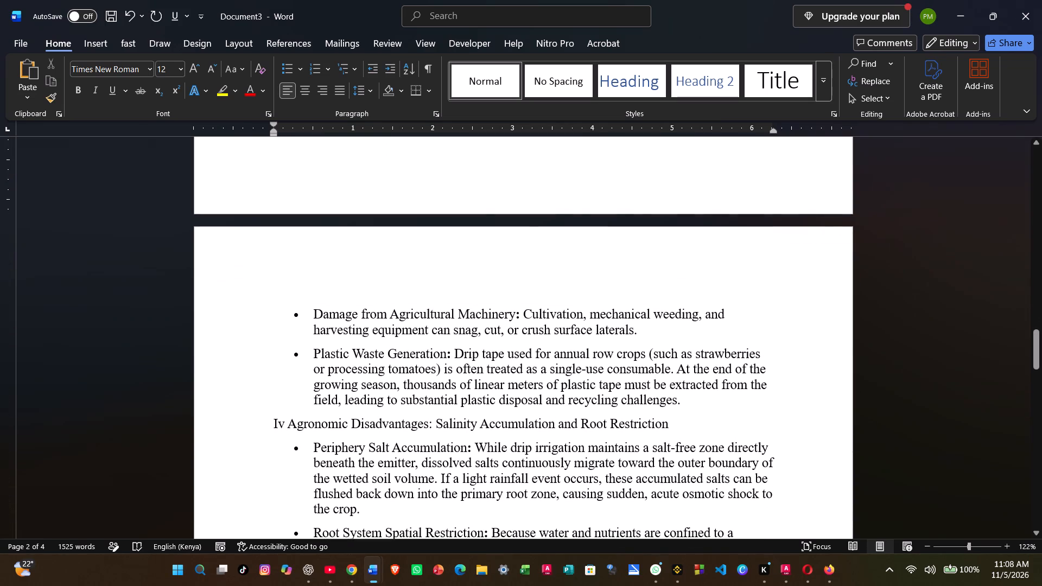
pyautogui.click(270, 432)
pyautogui.press('space')
pyautogui.press('space')
pyautogui.press('space')
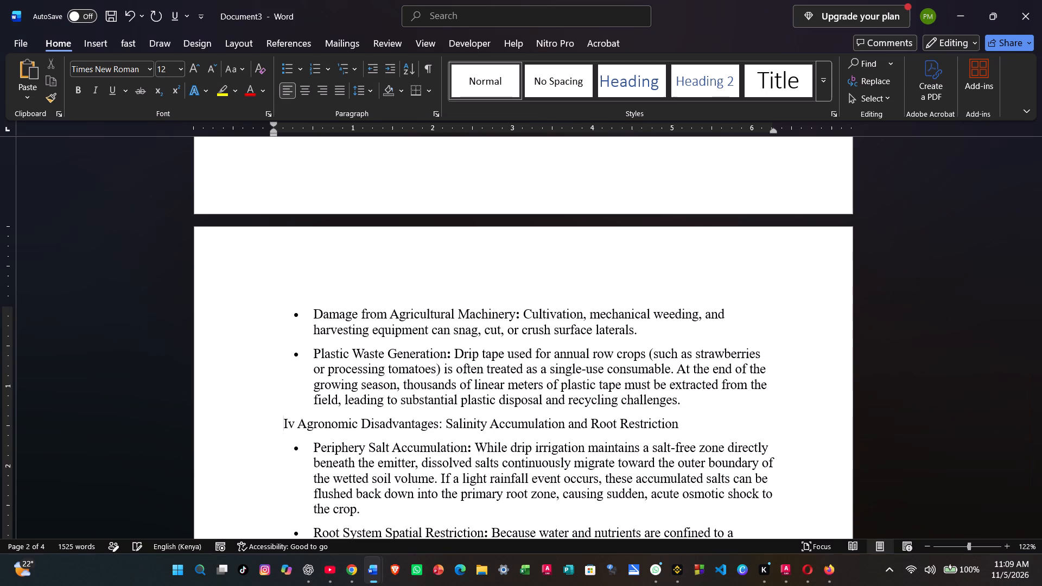
# Indent the subheading "I Advanced Filtration Protocols" under the mitigation strategies heading with three leading spaces.
pyautogui.scroll(-1, 270, 432)
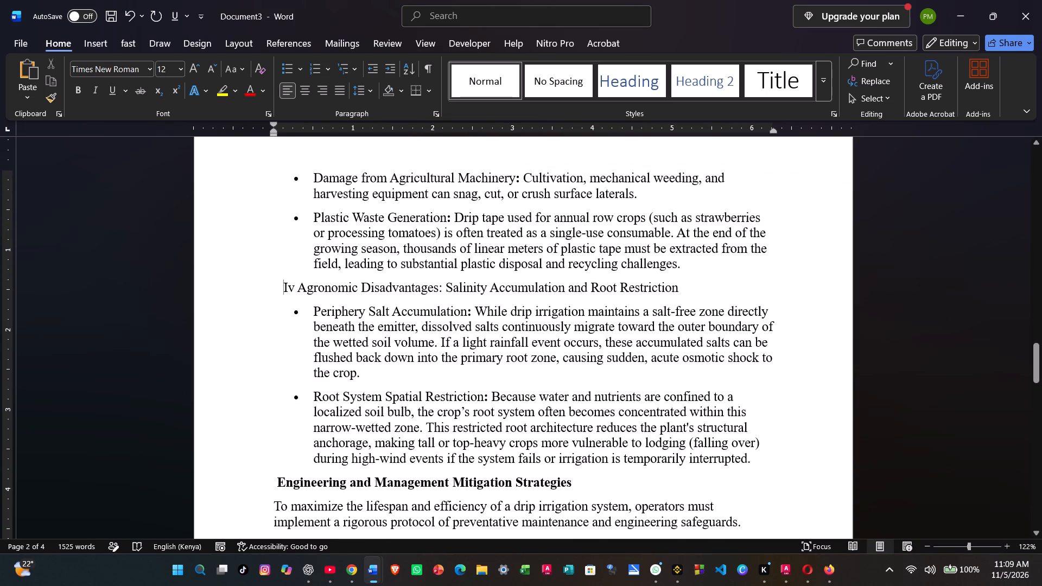
pyautogui.scroll(-2, 269, 446)
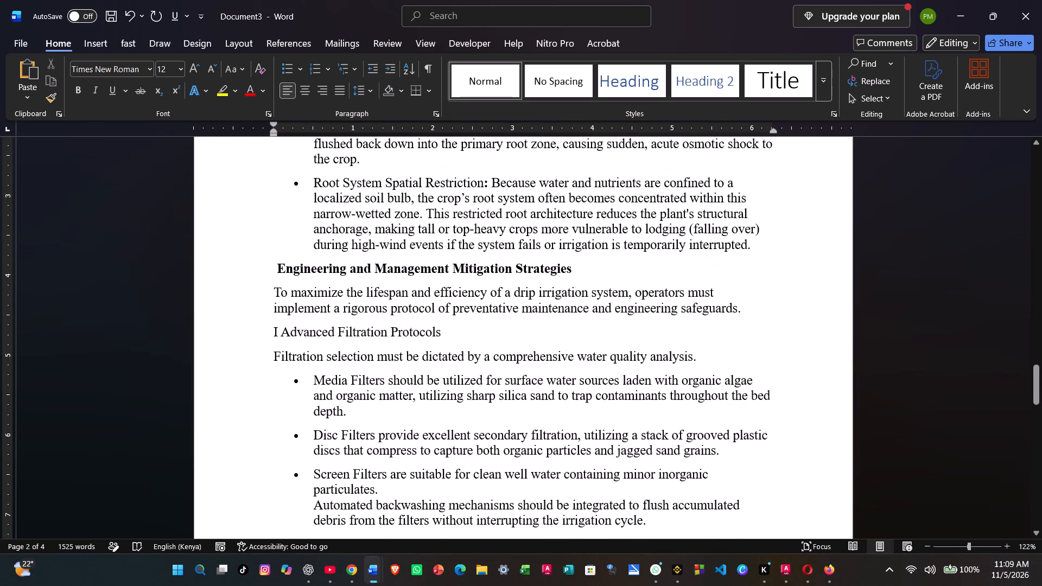
pyautogui.click(263, 335)
pyautogui.click(272, 327)
pyautogui.press('space')
pyautogui.press('space')
pyautogui.press('space')
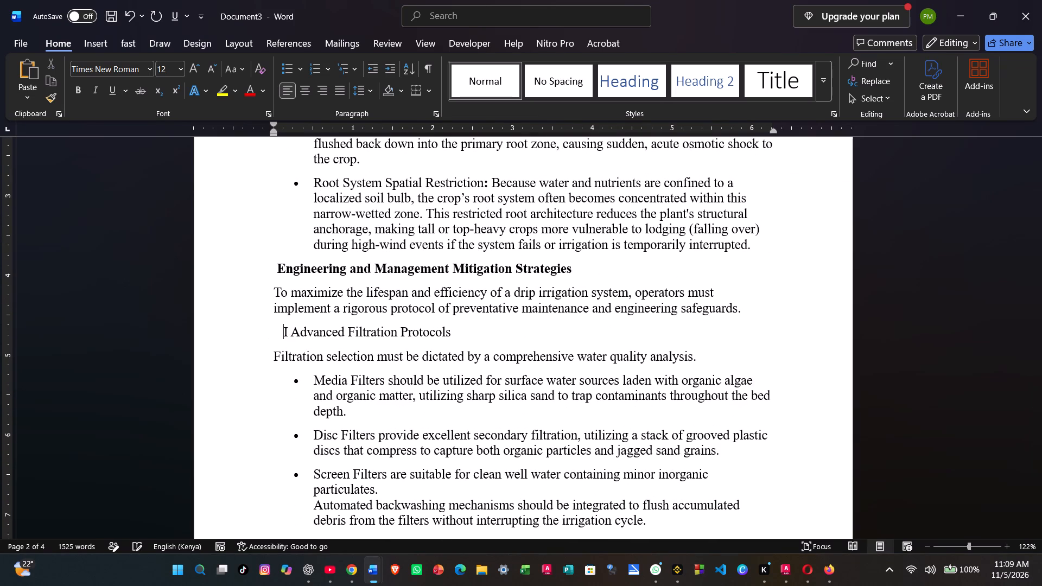
# Change the numeral of the "Advanced Filtration Protocols" subheading to a lowercase "i," with a comma.
pyautogui.click(289, 333)
pyautogui.press('BackSpace')
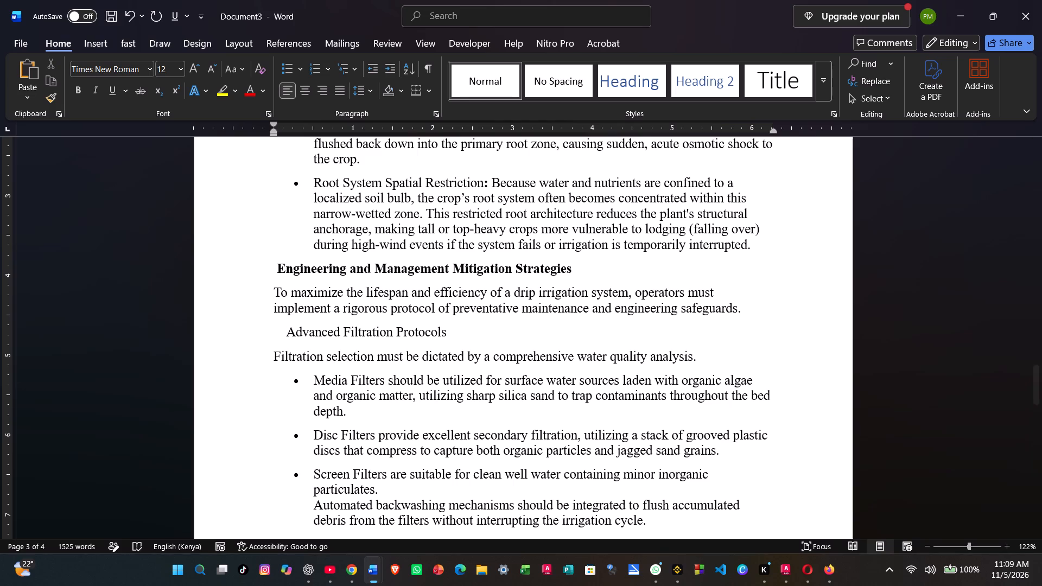
pyautogui.press('i')
pyautogui.scroll(-1, 331, 430)
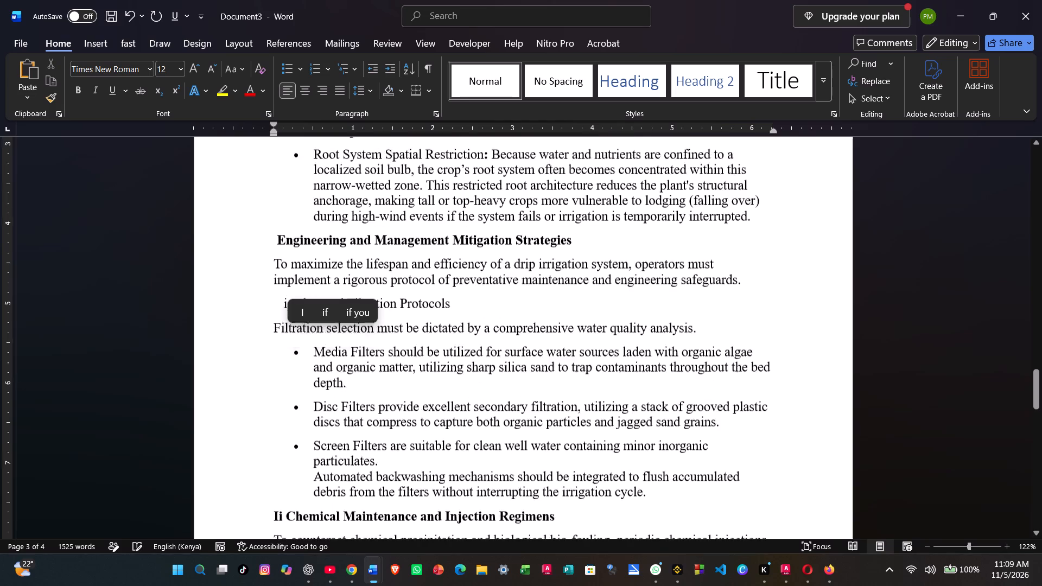
pyautogui.scroll(-1, 331, 430)
pyautogui.press(',')
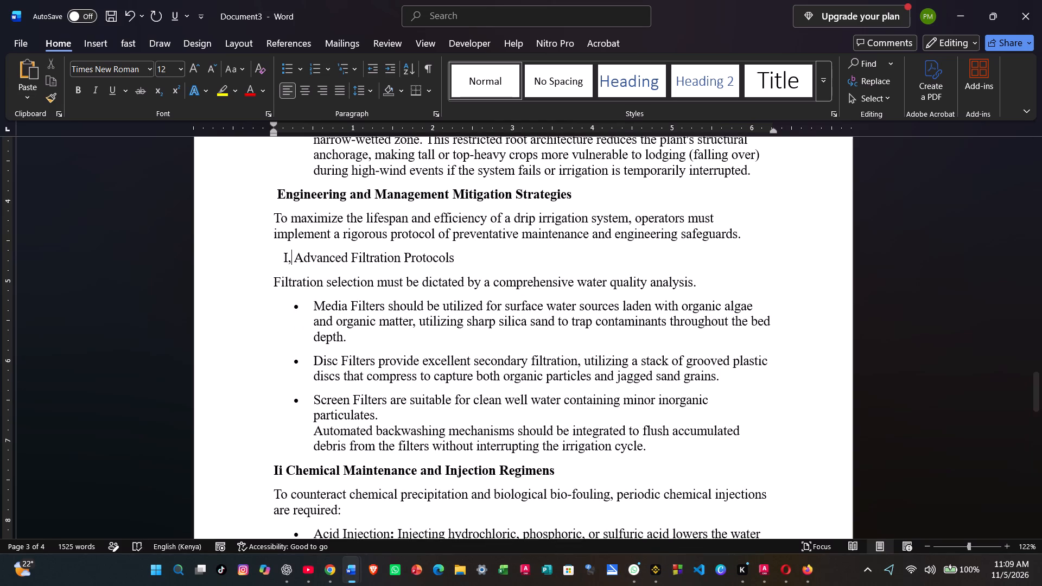
pyautogui.press('BackSpace')
pyautogui.press('BackSpace')
pyautogui.write('i,')
pyautogui.click(382, 514)
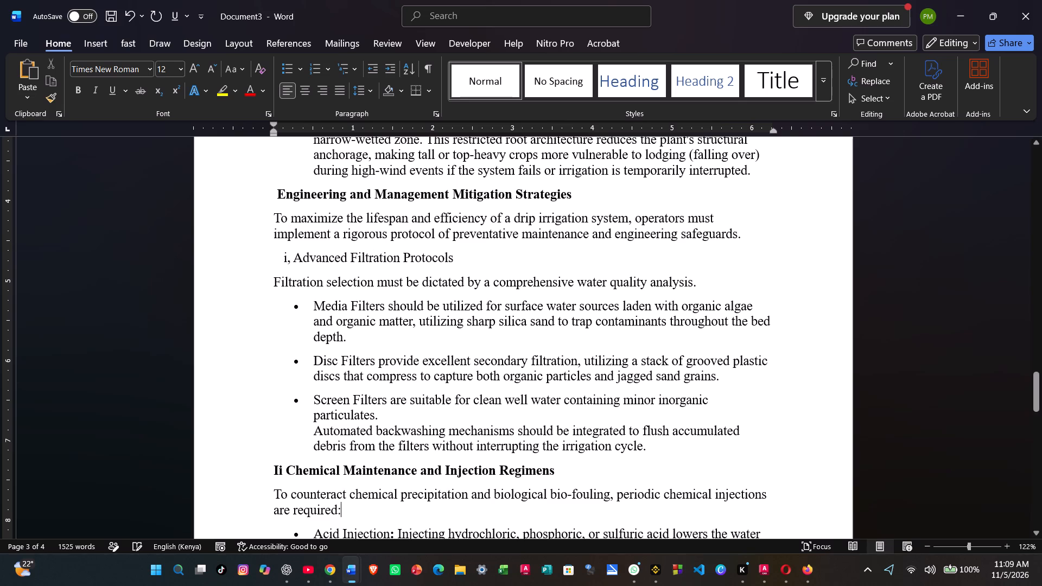
# Remove the bold formatting from the subheading "Ii Chemical Maintenance and Injection Regimens".
pyautogui.scroll(-1, 339, 477)
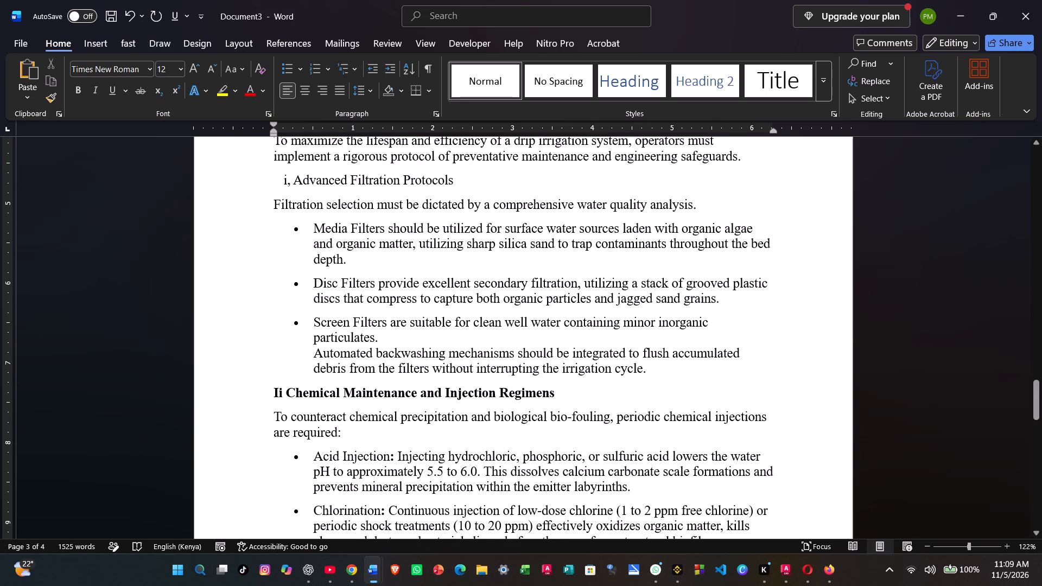
pyautogui.moveTo(268, 393); pyautogui.dragTo(566, 399)
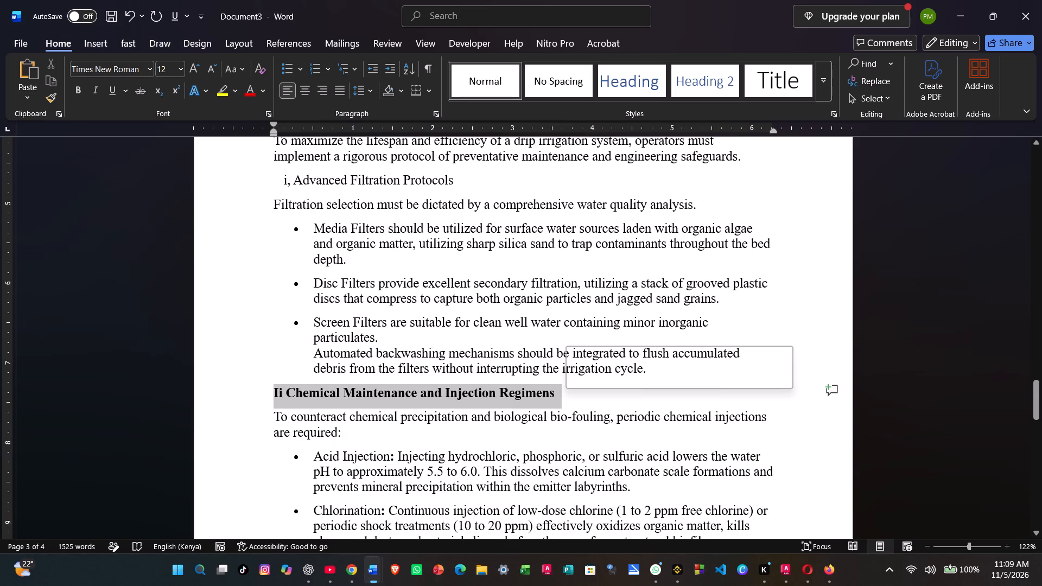
pyautogui.click(577, 375)
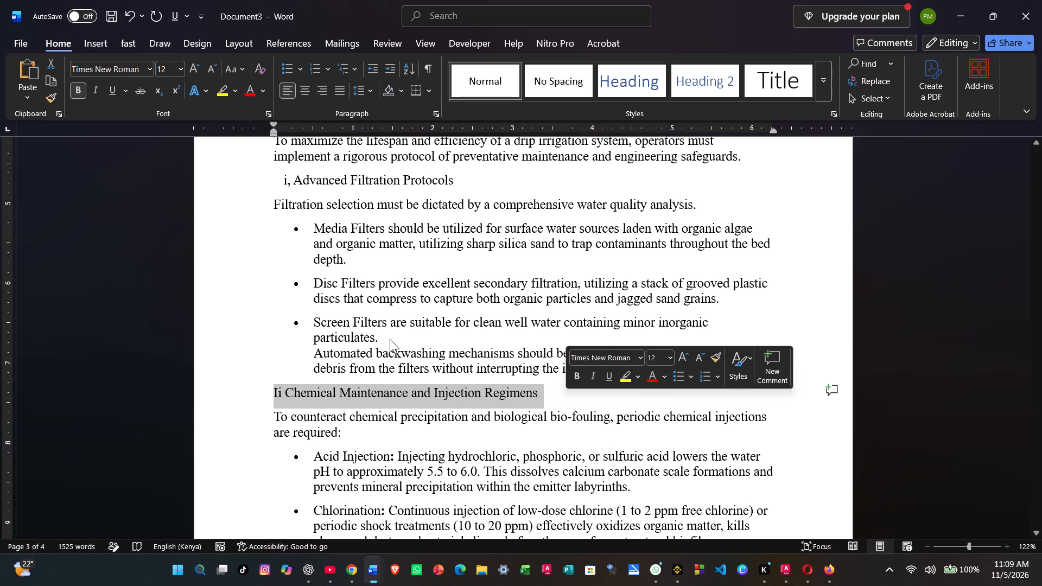
pyautogui.click(310, 303)
# Indent the subheading "Ii Chemical Maintenance and Injection Regimens" with three leading spaces.
pyautogui.click(271, 390)
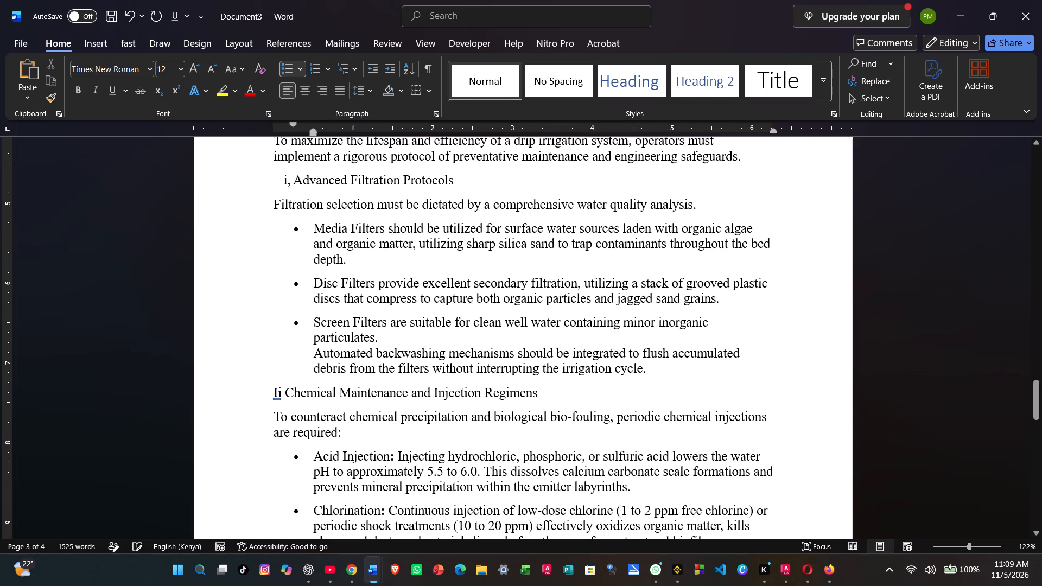
pyautogui.press('space')
pyautogui.press('space')
pyautogui.press('space')
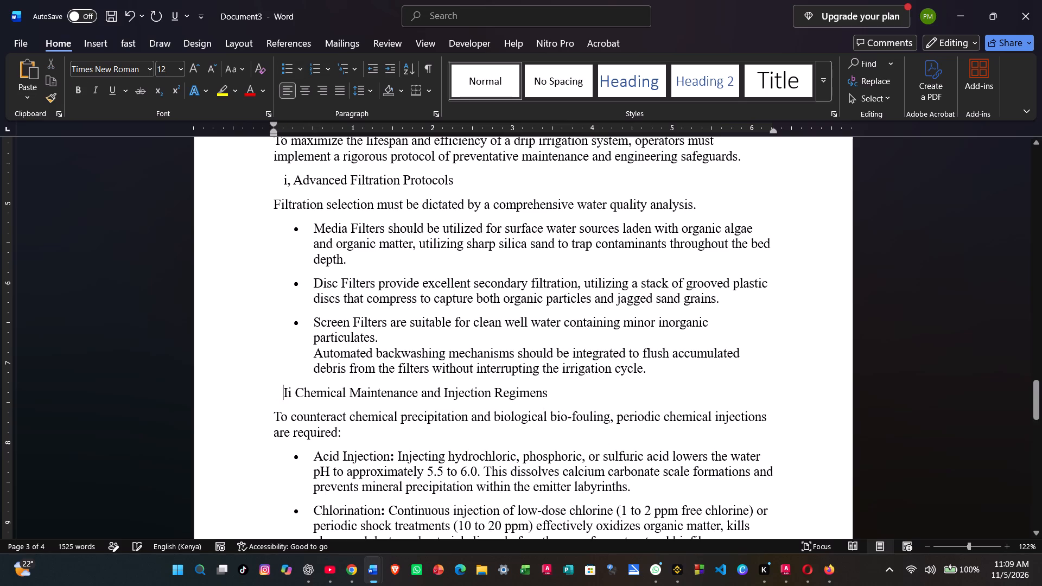
# Insert two blank paragraphs above the "Conclusion" heading to separate it from the flushing routines text.
pyautogui.scroll(-4, 282, 397)
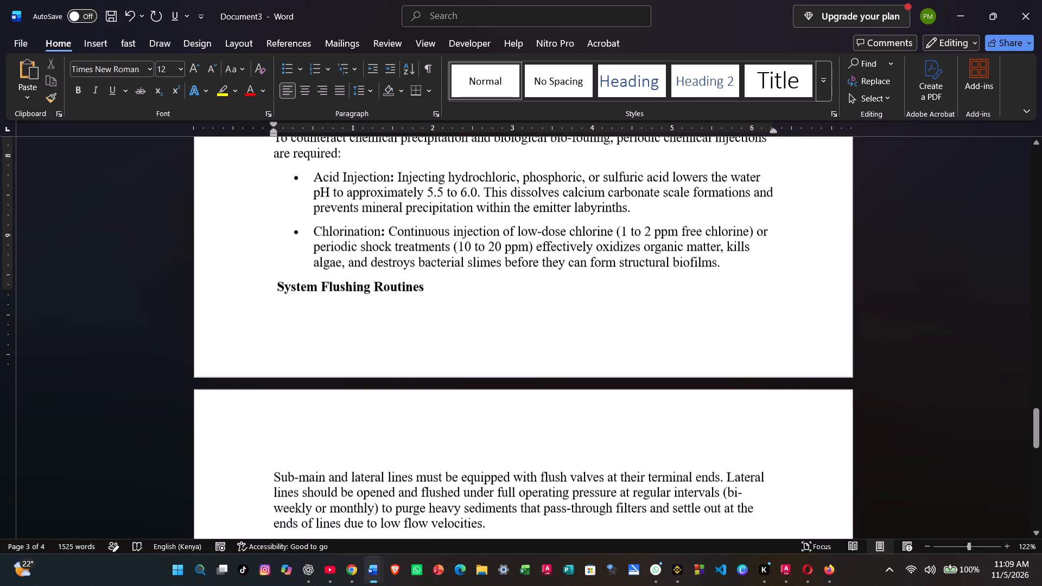
pyautogui.scroll(-3, 282, 397)
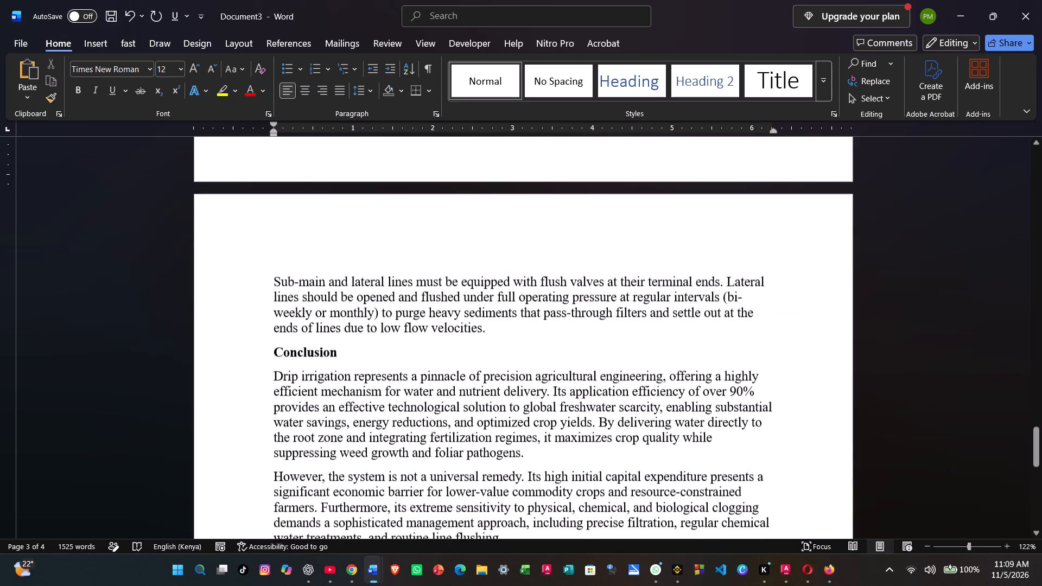
pyautogui.scroll(-2, 282, 397)
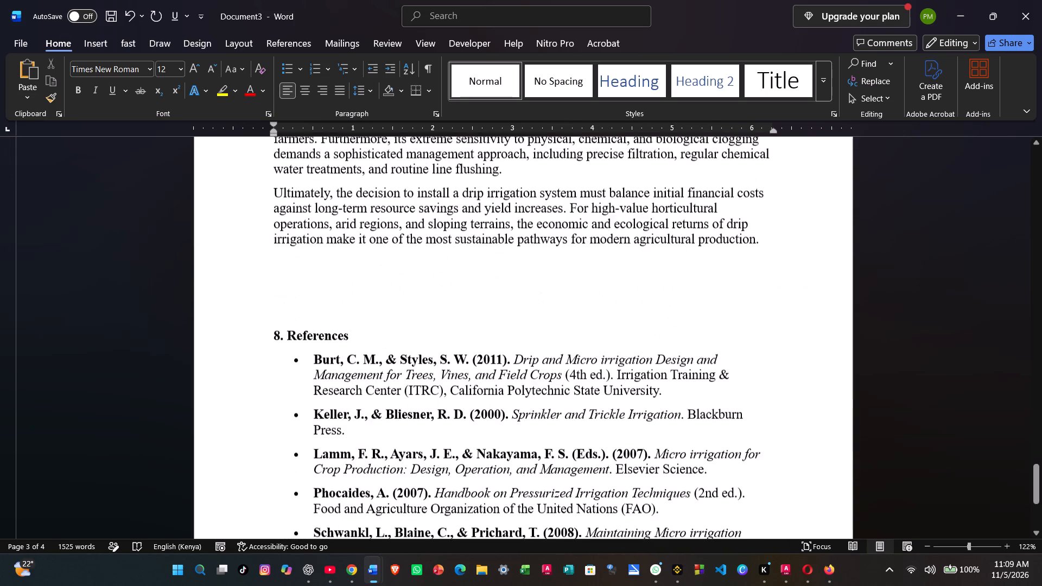
pyautogui.scroll(-1, 282, 397)
pyautogui.scroll(2, 282, 397)
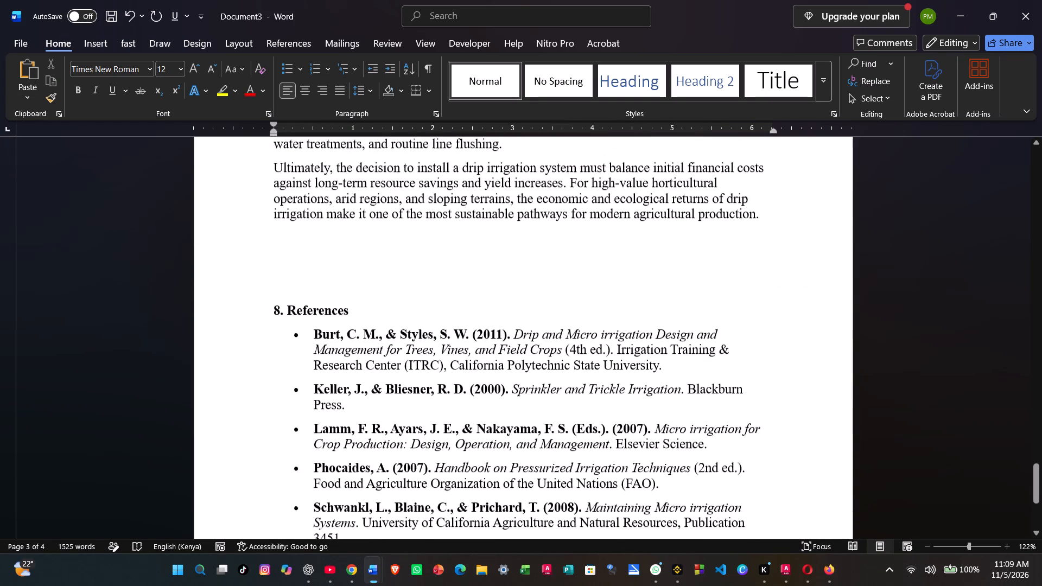
pyautogui.scroll(2, 282, 397)
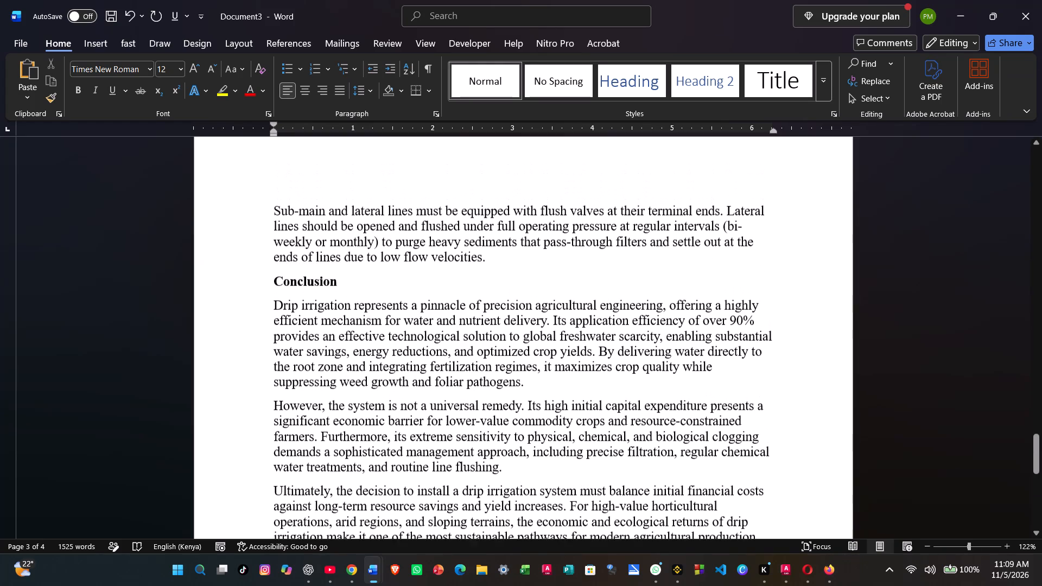
pyautogui.scroll(1, 282, 397)
pyautogui.click(270, 342)
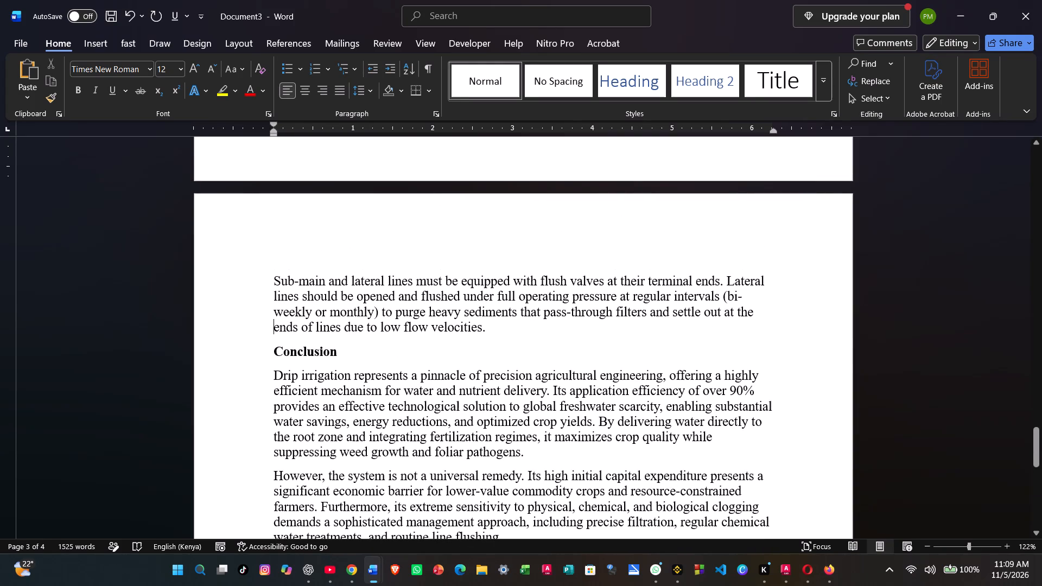
pyautogui.click(270, 351)
pyautogui.press('Return')
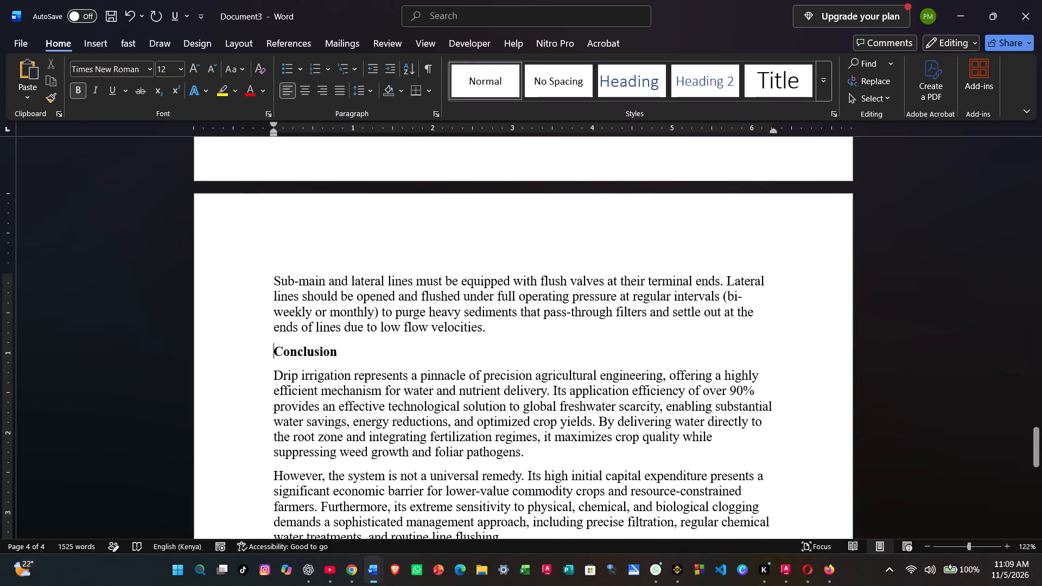
pyautogui.press('Return')
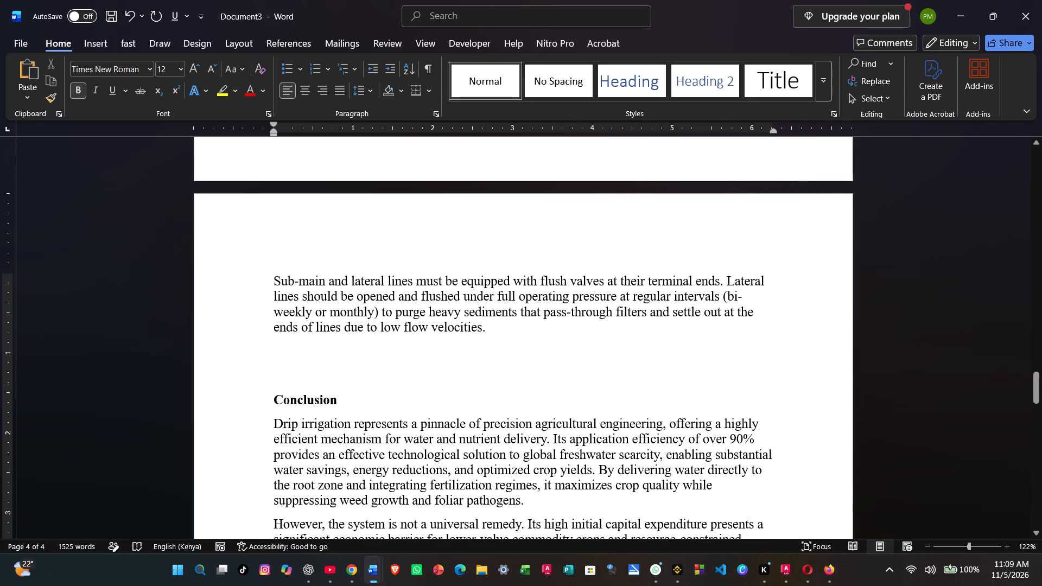
# Insert a blank paragraph before the "System Flushing Routines" heading so it starts on the same page as its text.
pyautogui.scroll(-4, 347, 277)
pyautogui.scroll(1, 347, 277)
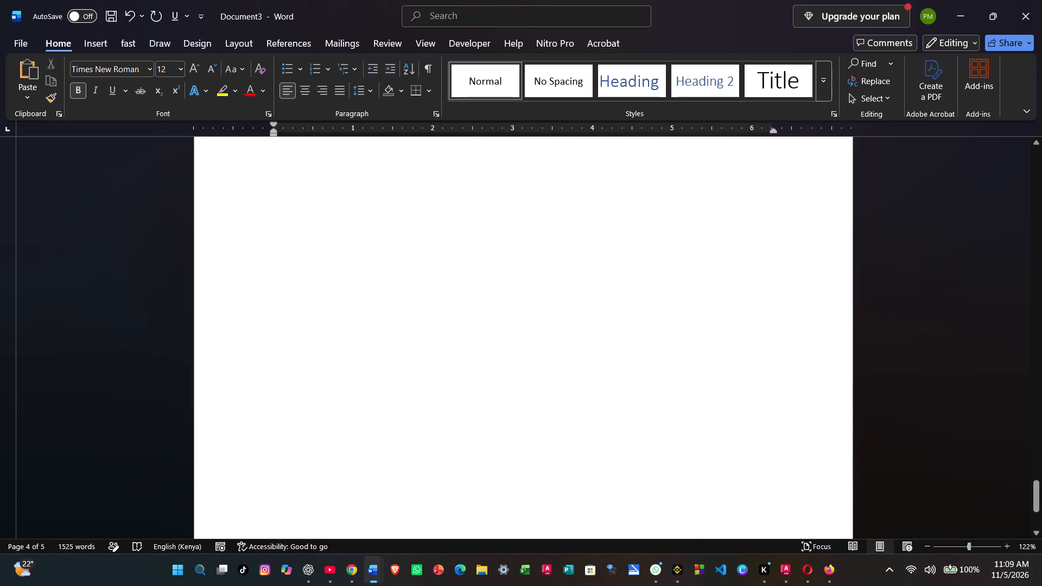
pyautogui.scroll(1, 347, 277)
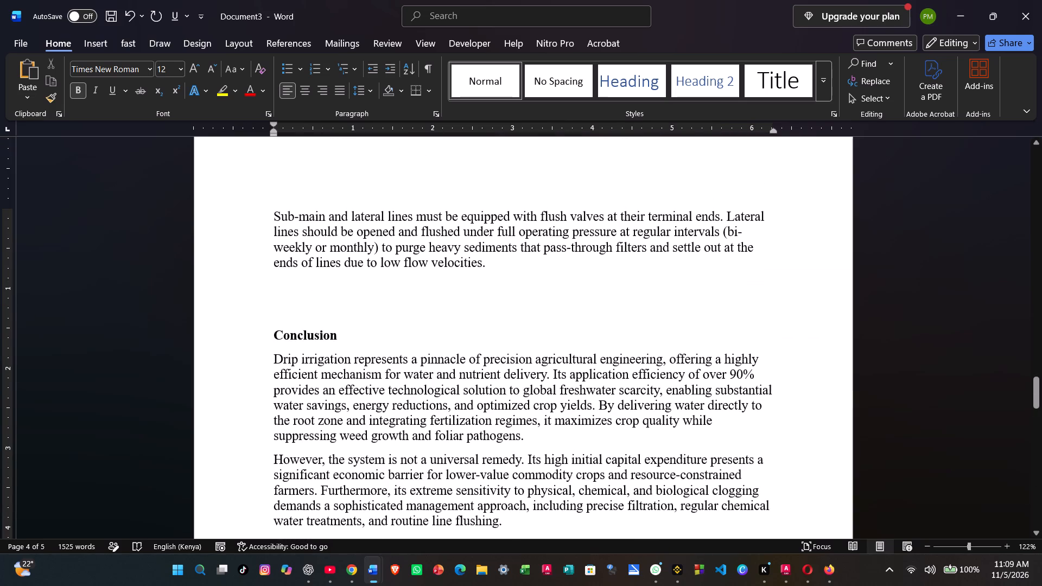
pyautogui.scroll(1, 347, 277)
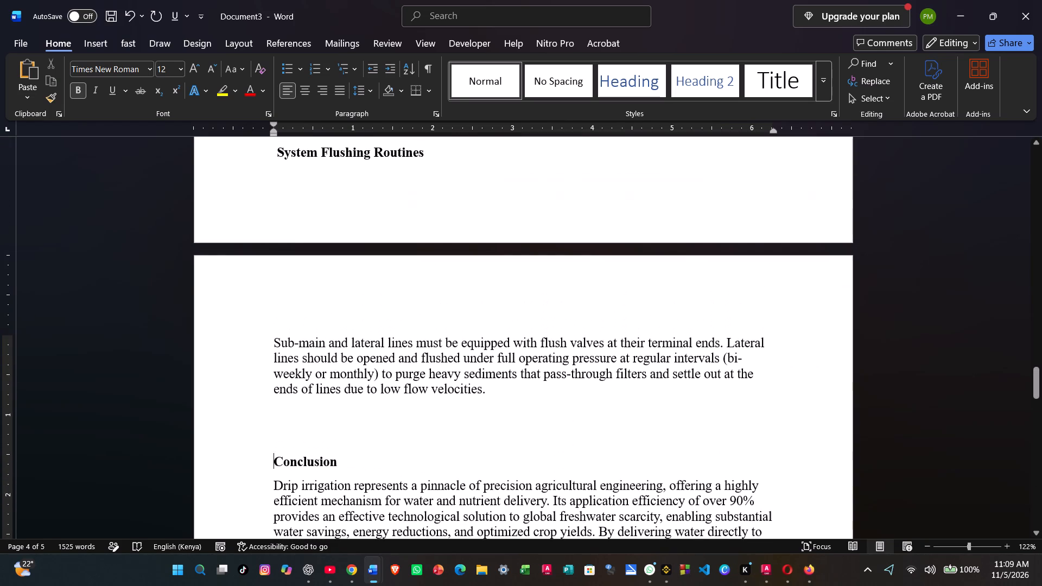
pyautogui.scroll(1, 347, 277)
pyautogui.rightClick(347, 277)
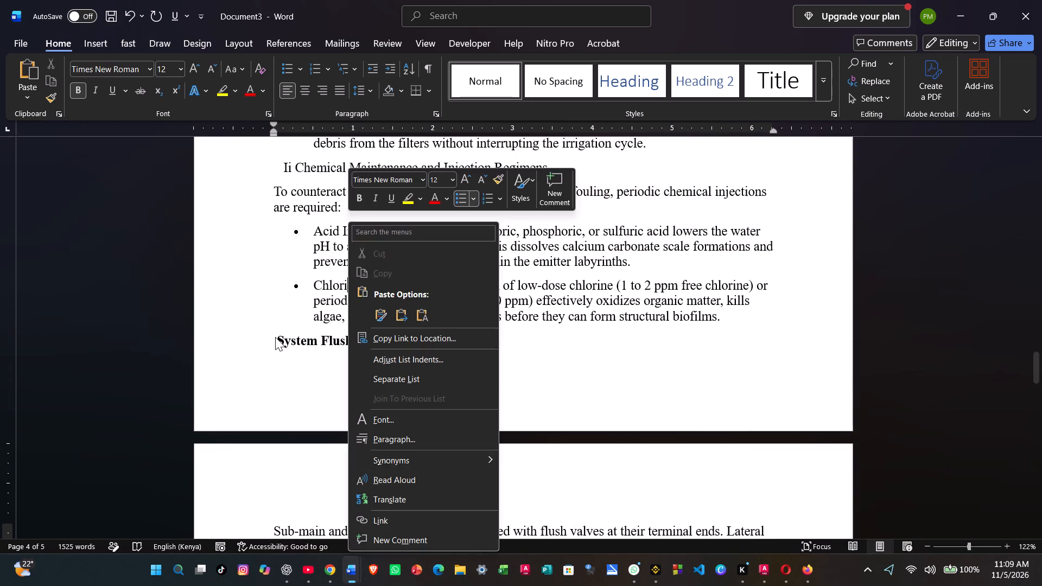
pyautogui.click(275, 337)
pyautogui.click(268, 337)
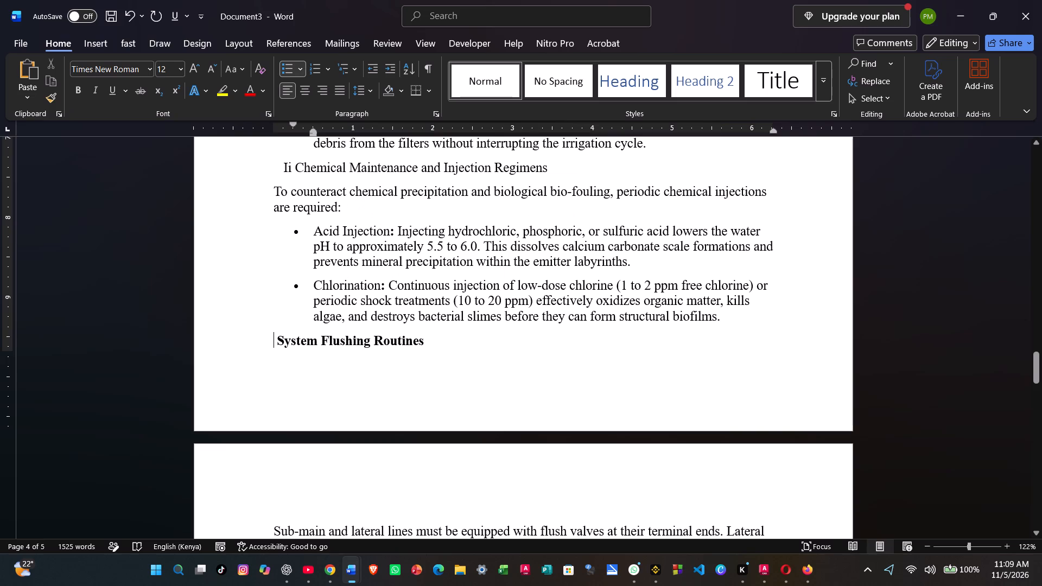
pyautogui.press('Return')
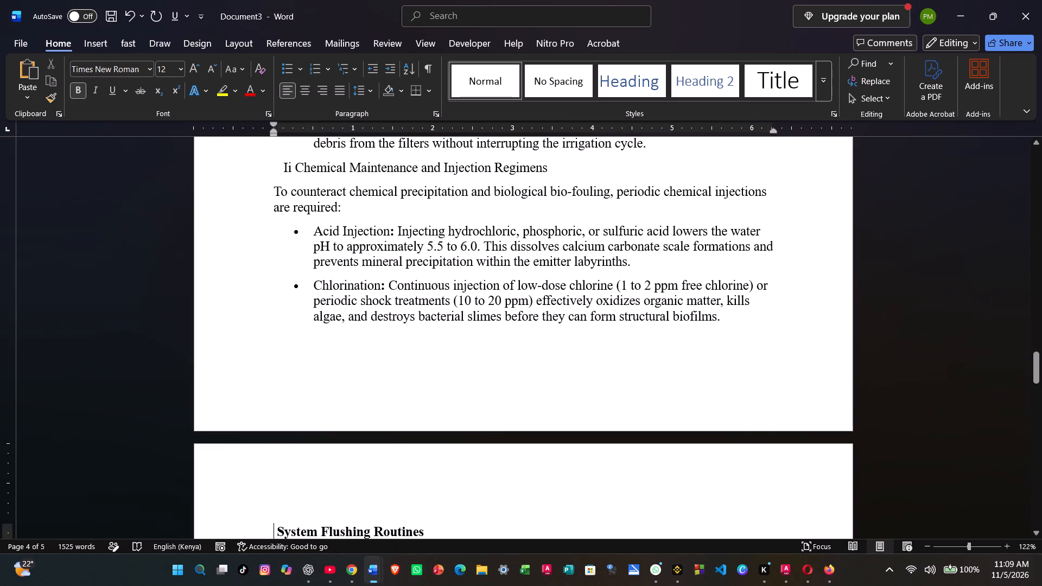
# Review the document's layout from the references back up through the conclusion, flushing routines and mitigation strategies to the agronomic disadvantages.
pyautogui.scroll(-6, 363, 433)
pyautogui.scroll(1, 363, 433)
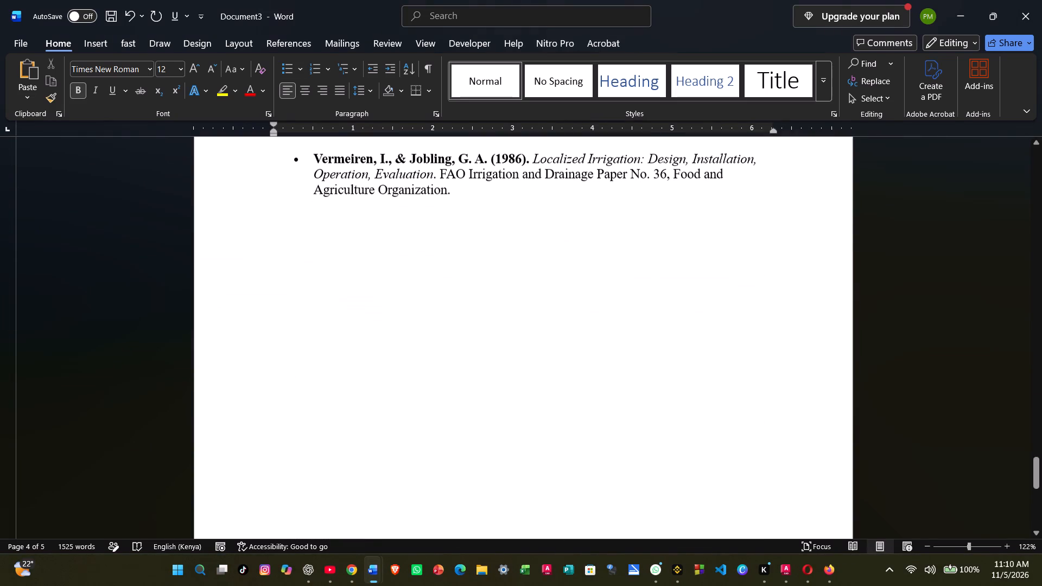
pyautogui.scroll(3, 363, 433)
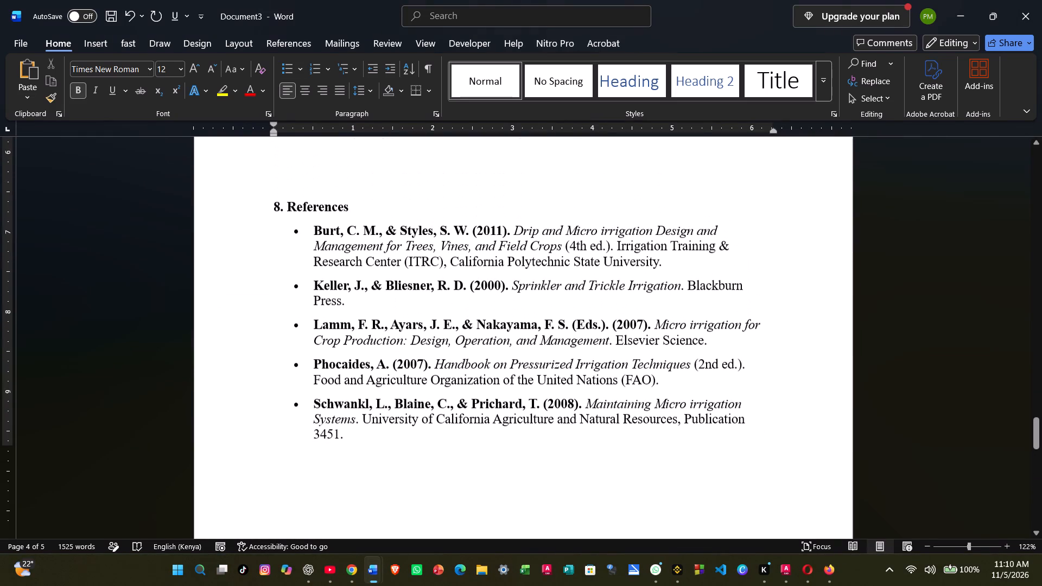
pyautogui.scroll(3, 363, 433)
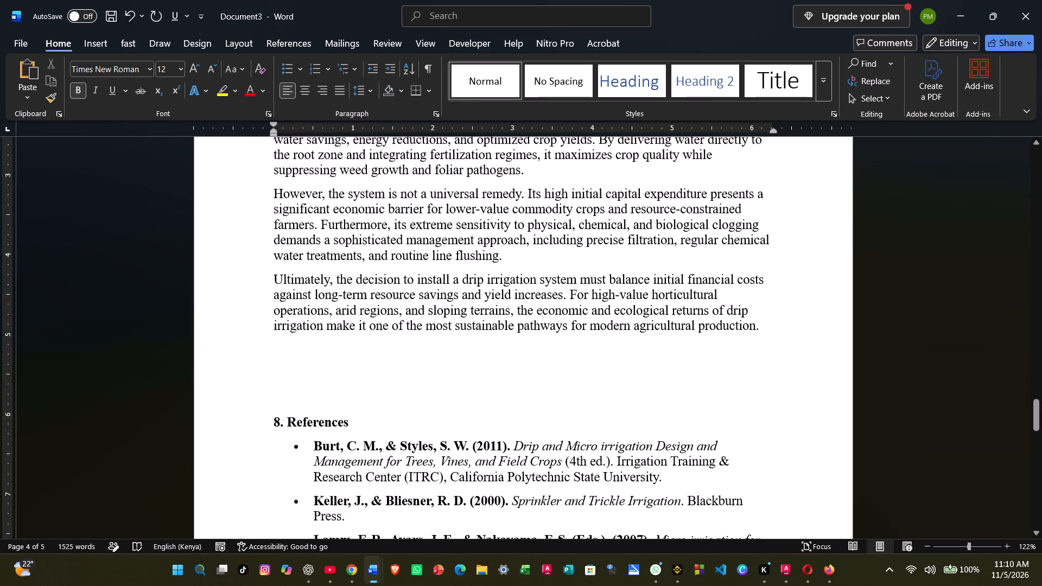
pyautogui.scroll(3, 363, 433)
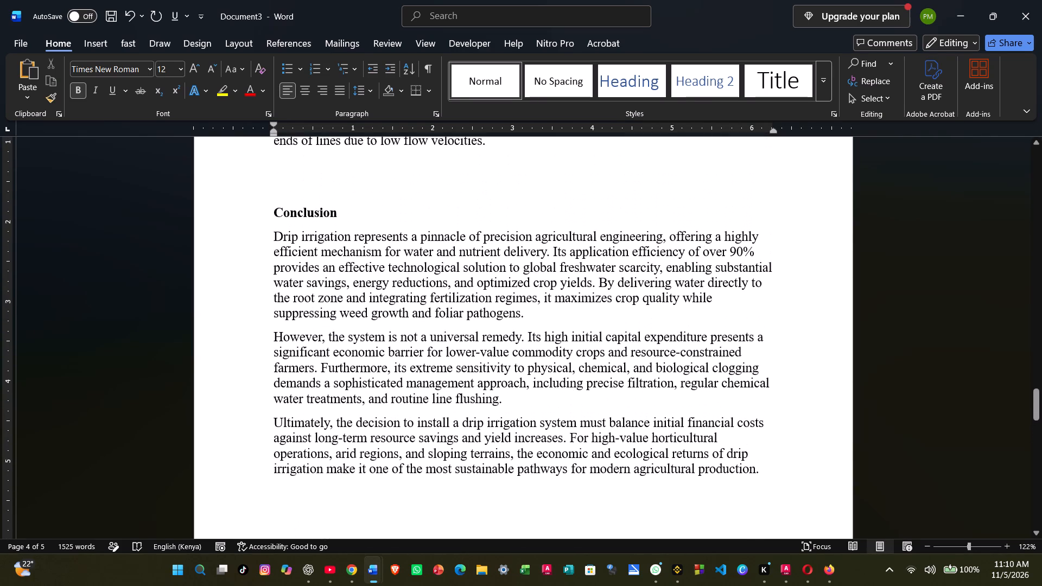
pyautogui.scroll(4, 363, 433)
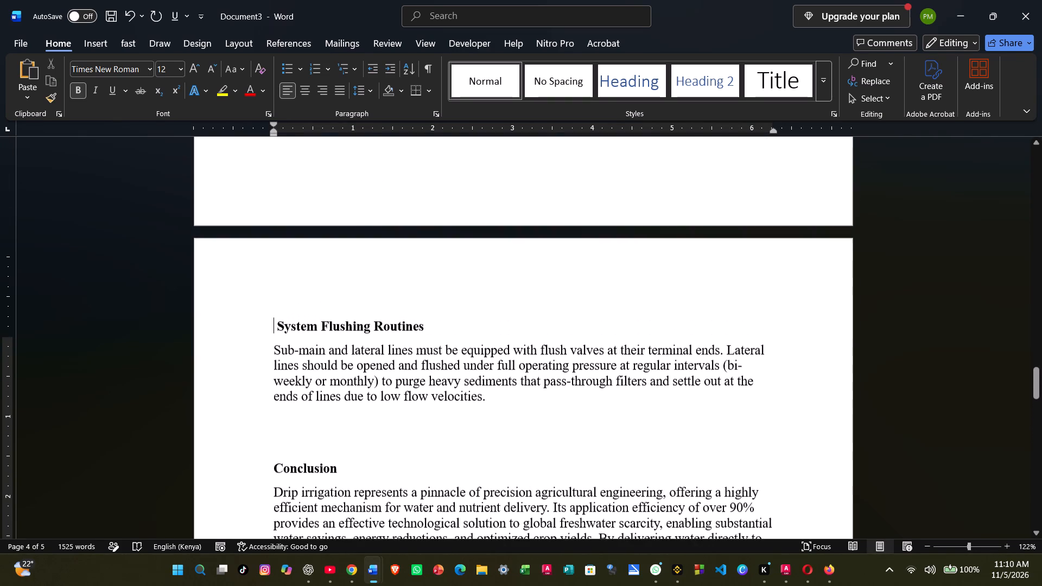
pyautogui.scroll(1, 363, 433)
pyautogui.scroll(2, 320, 455)
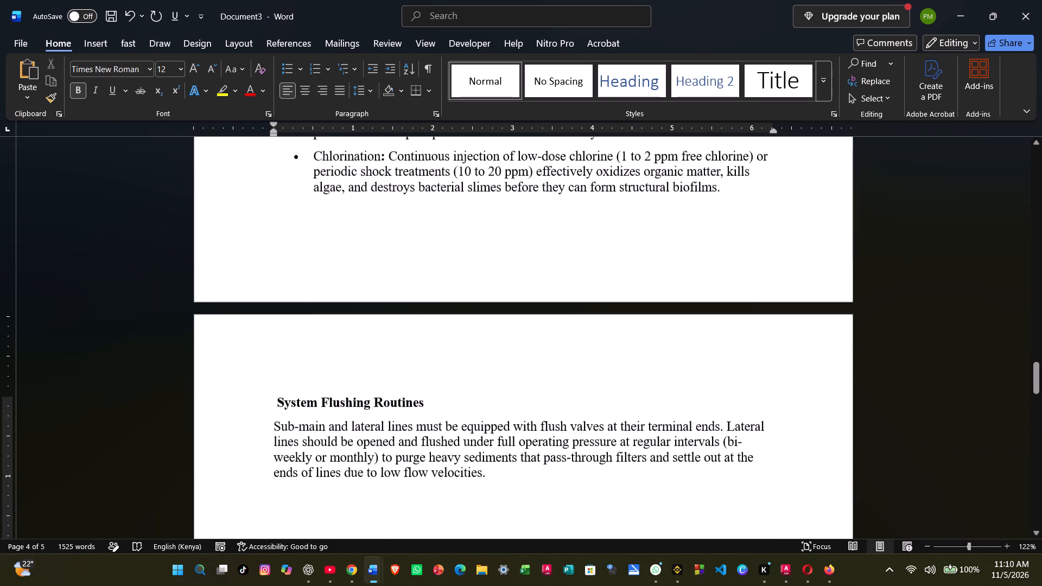
pyautogui.scroll(4, 320, 455)
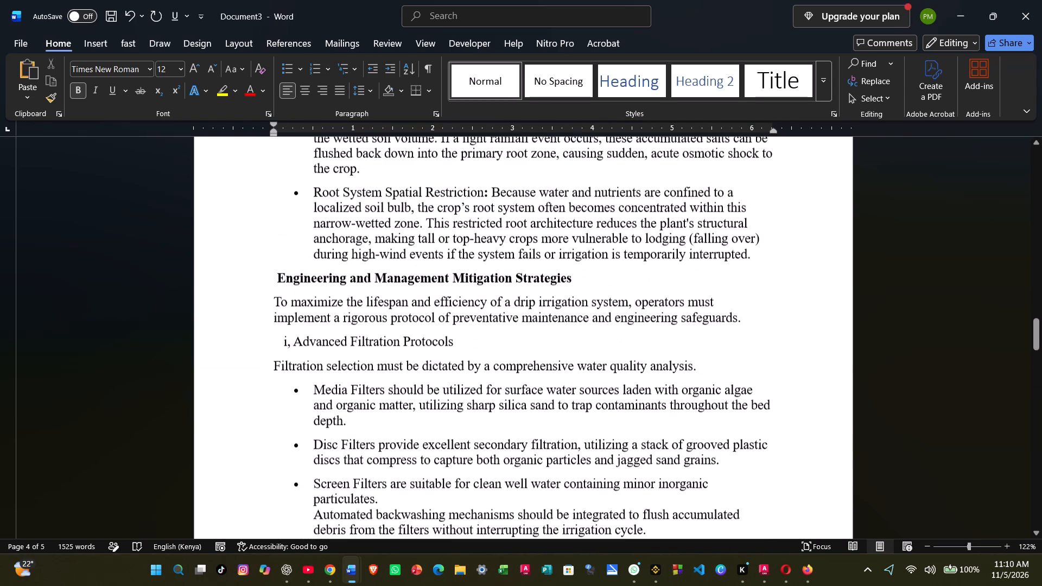
pyautogui.scroll(2, 320, 455)
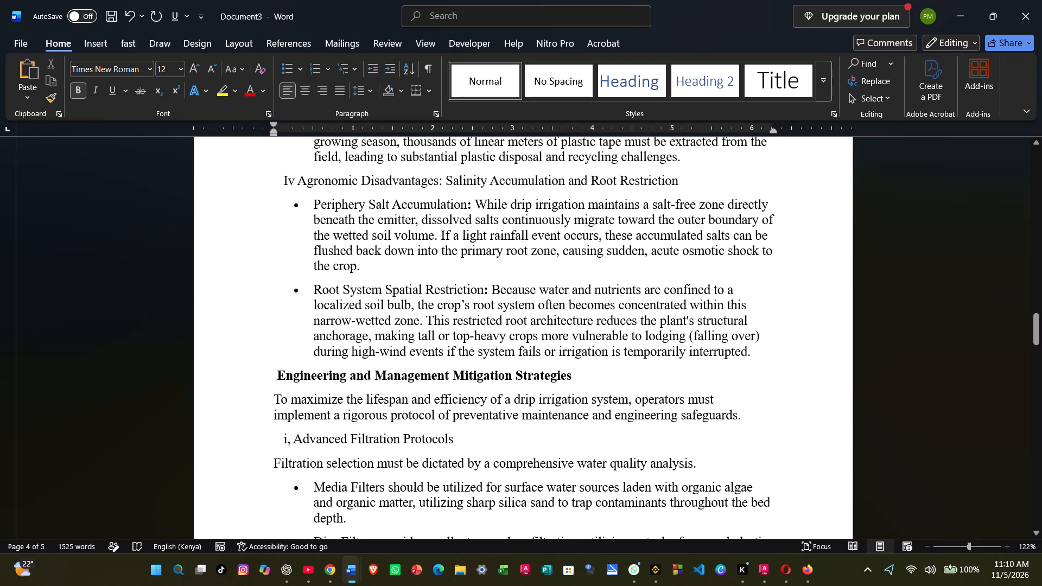
# Insert a blank paragraph above the "Engineering and Management Mitigation Strategies" heading.
pyautogui.scroll(1, 272, 375)
pyautogui.click(273, 452)
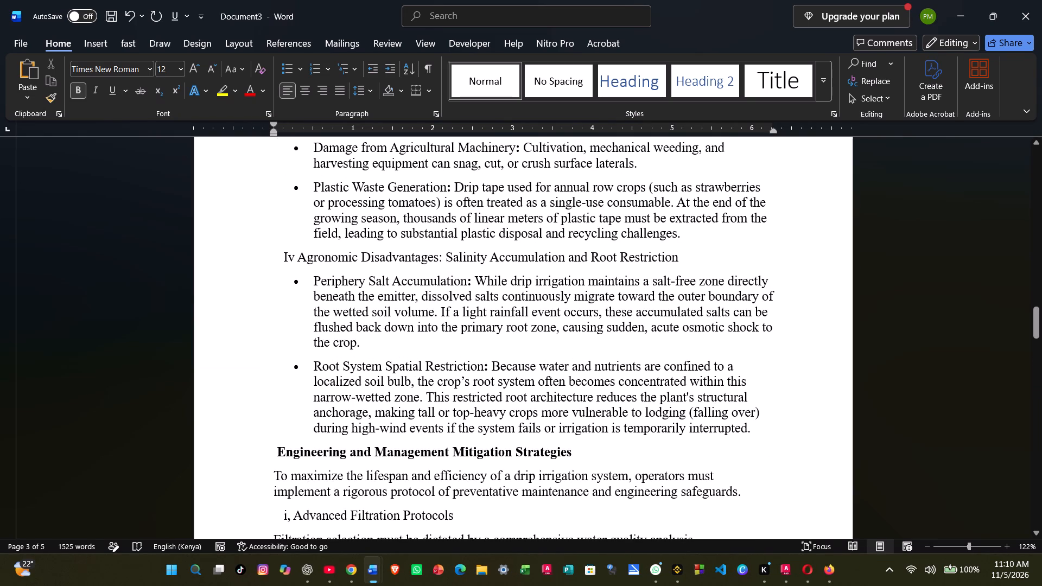
pyautogui.press('Return')
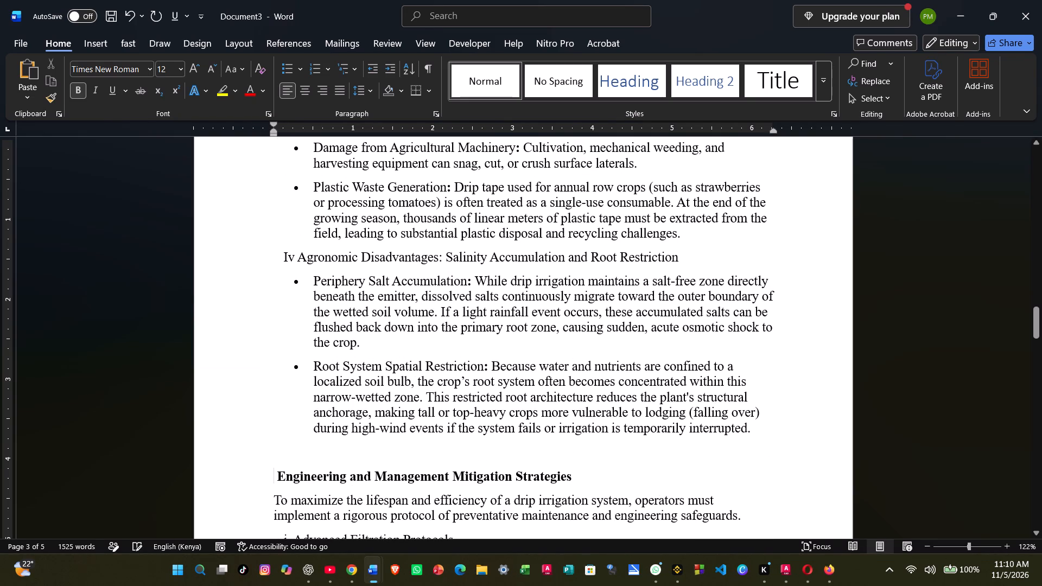
# Remove one of the blank paragraphs between the conclusion text and the "8. References" heading.
pyautogui.scroll(3, 321, 339)
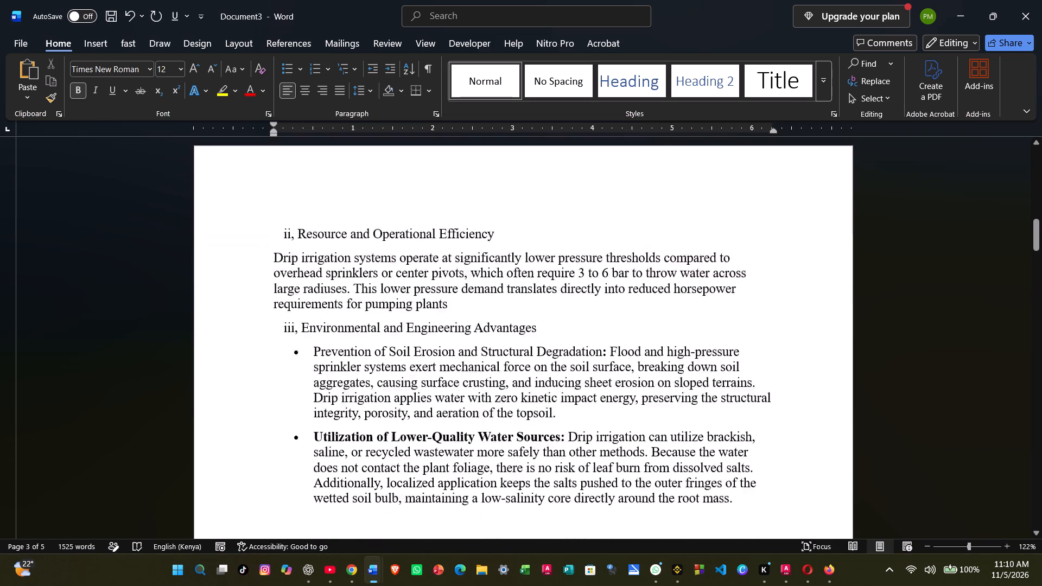
pyautogui.scroll(-3, 321, 339)
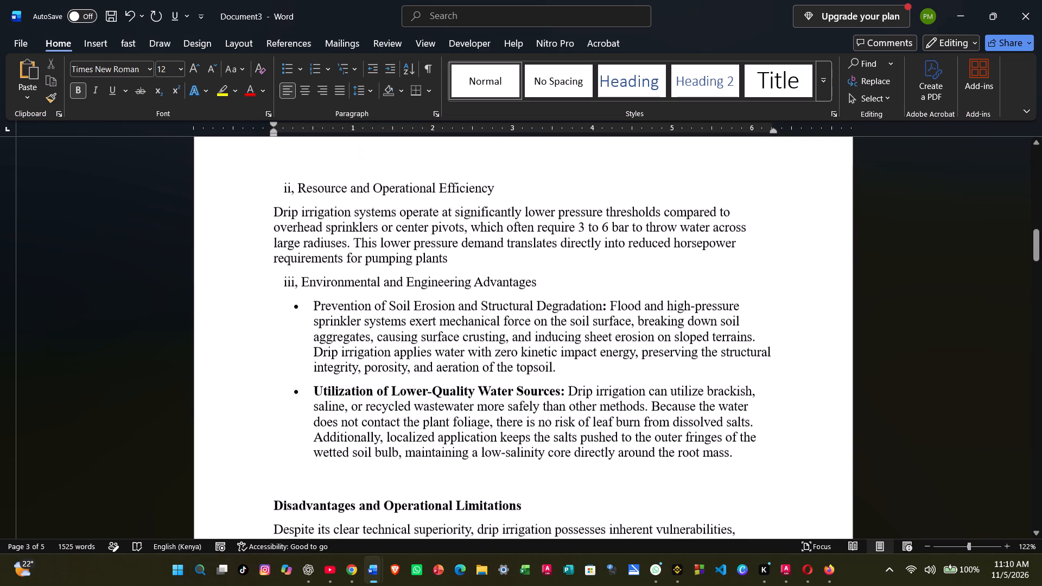
pyautogui.scroll(-6, 321, 339)
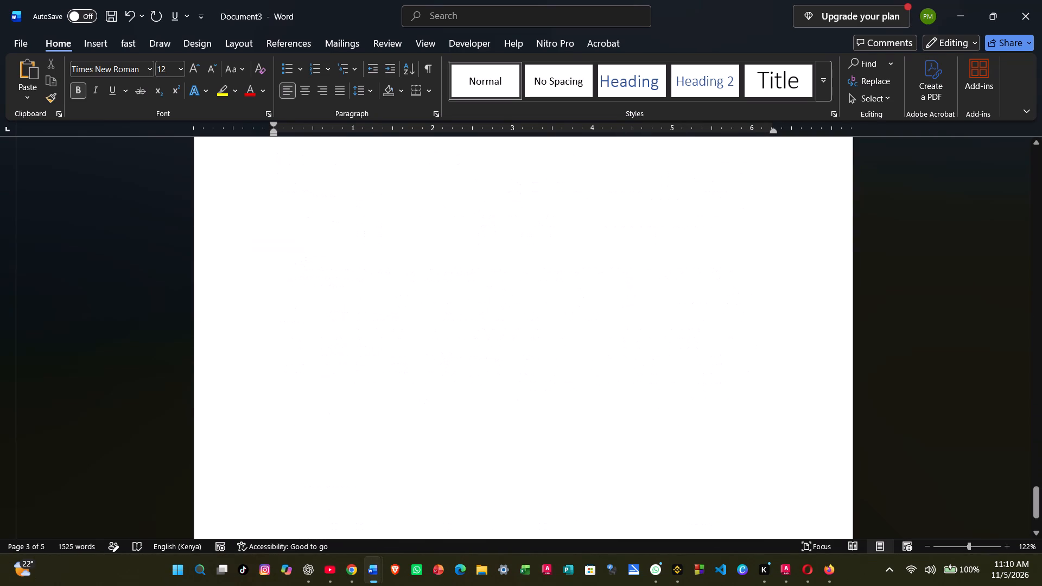
pyautogui.scroll(4, 321, 339)
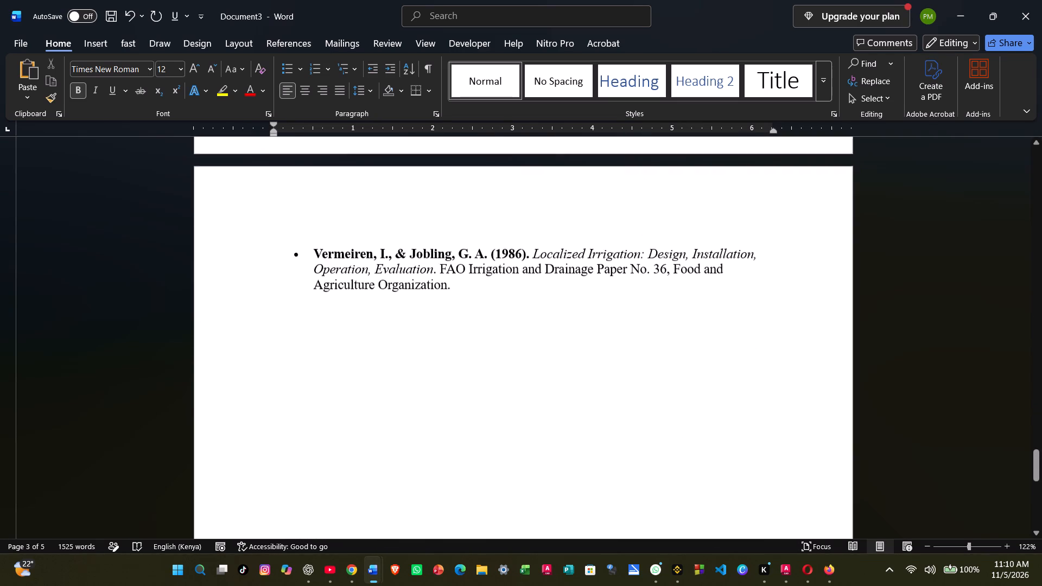
pyautogui.scroll(2, 321, 339)
pyautogui.scroll(-1, 321, 339)
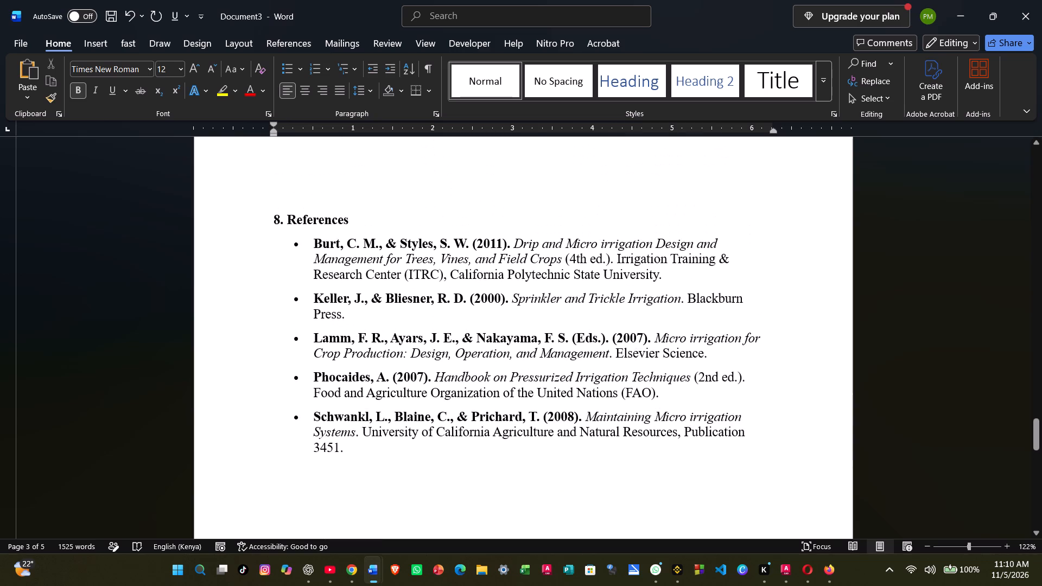
pyautogui.scroll(-1, 321, 339)
pyautogui.scroll(2, 321, 339)
pyautogui.click(298, 346)
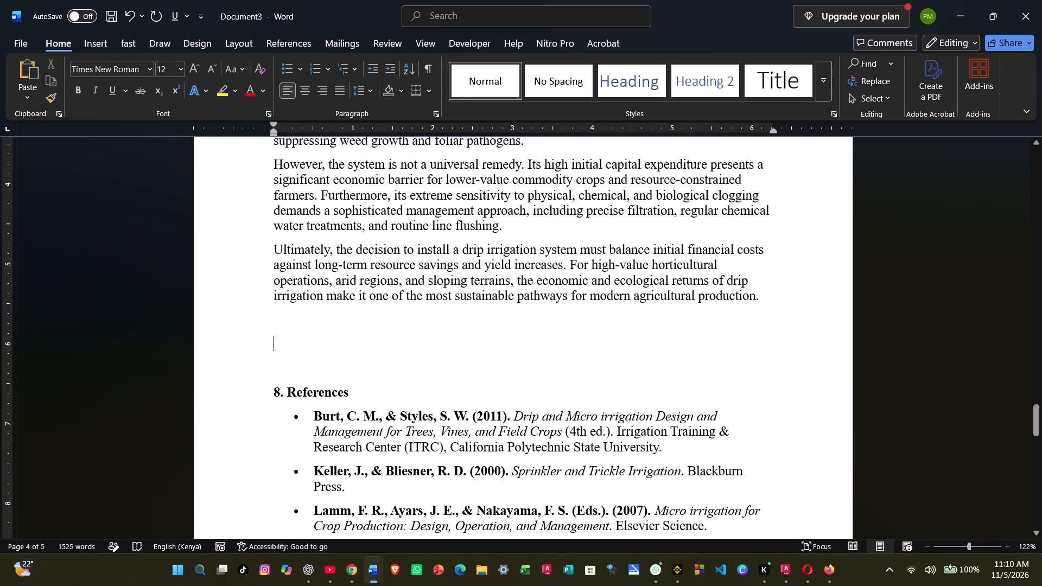
pyautogui.press('BackSpace')
# Review the layout and page breaks from the references up to "Disadvantages and Operational Limitations" and back down to the agronomic disadvantages.
pyautogui.scroll(-2, 298, 346)
pyautogui.scroll(1, 298, 346)
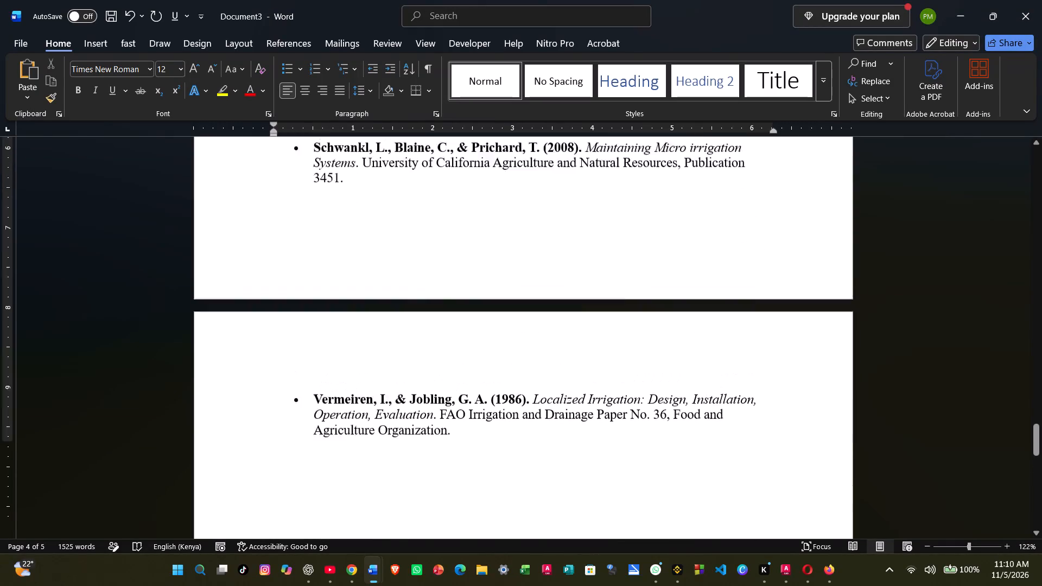
pyautogui.scroll(3, 298, 346)
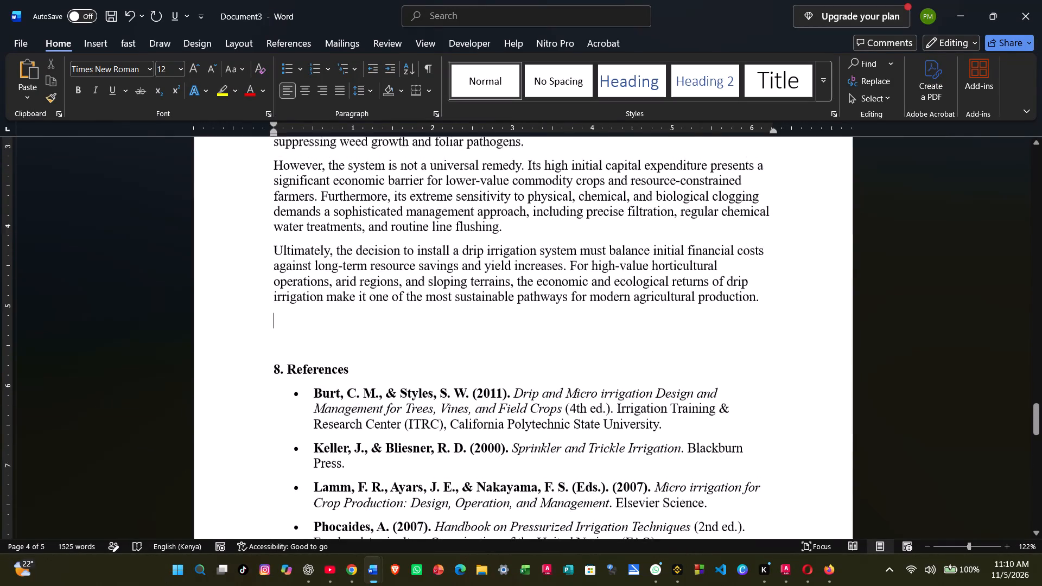
pyautogui.scroll(2, 298, 346)
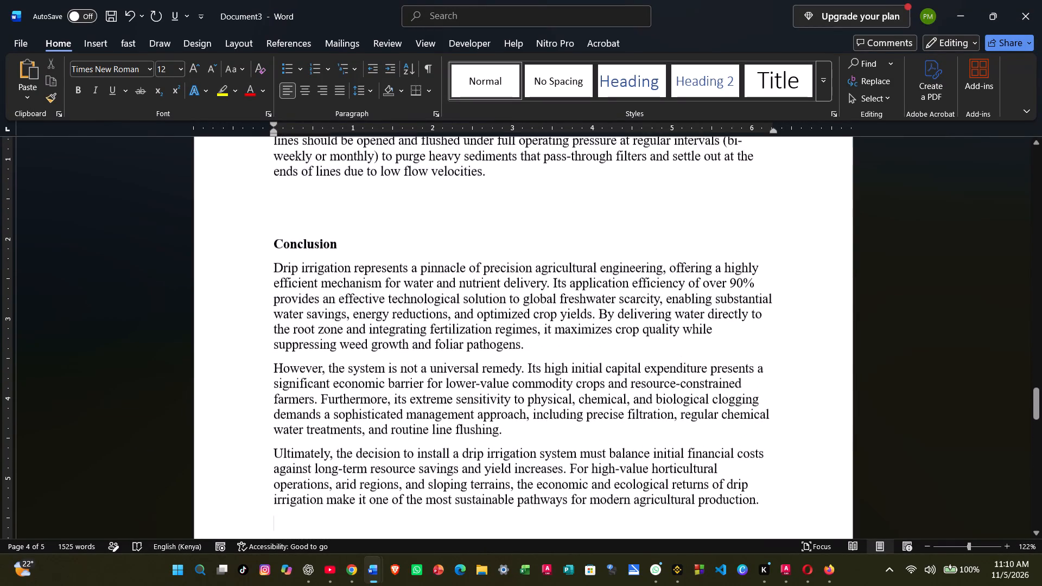
pyautogui.scroll(3, 298, 346)
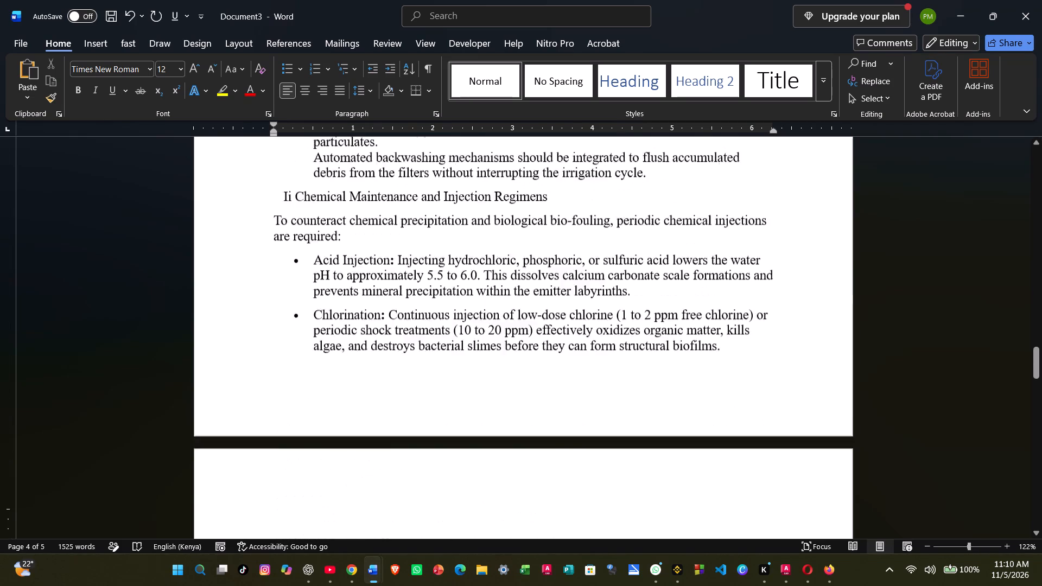
pyautogui.scroll(2, 298, 346)
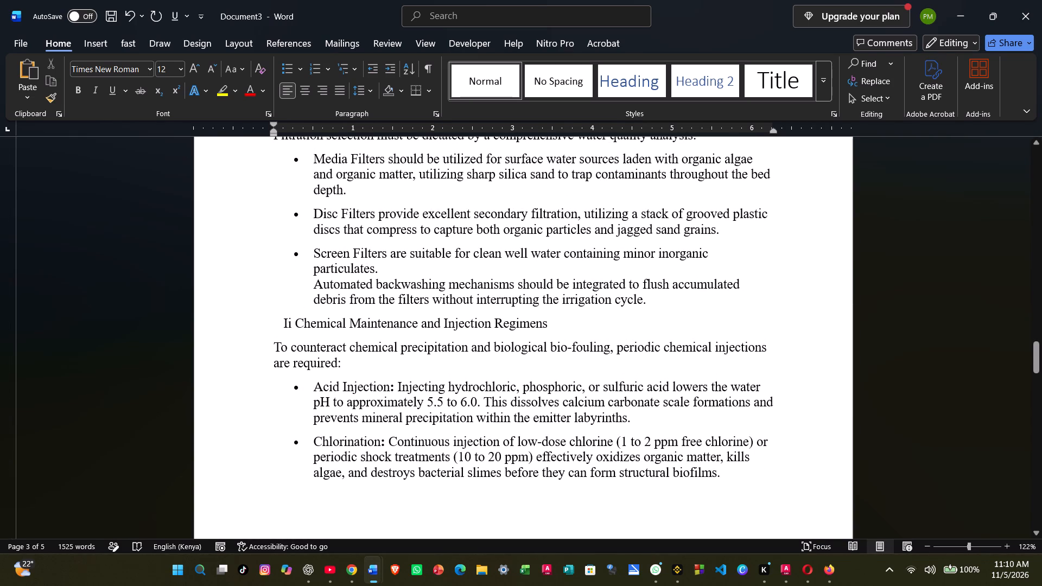
pyautogui.scroll(-1, 312, 337)
pyautogui.scroll(3, 312, 337)
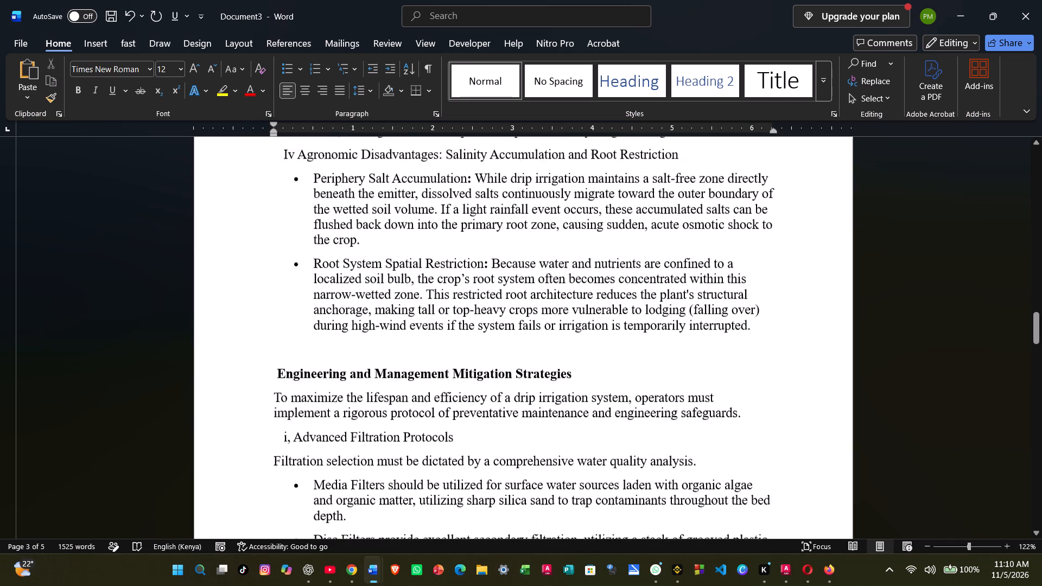
pyautogui.scroll(3, 312, 337)
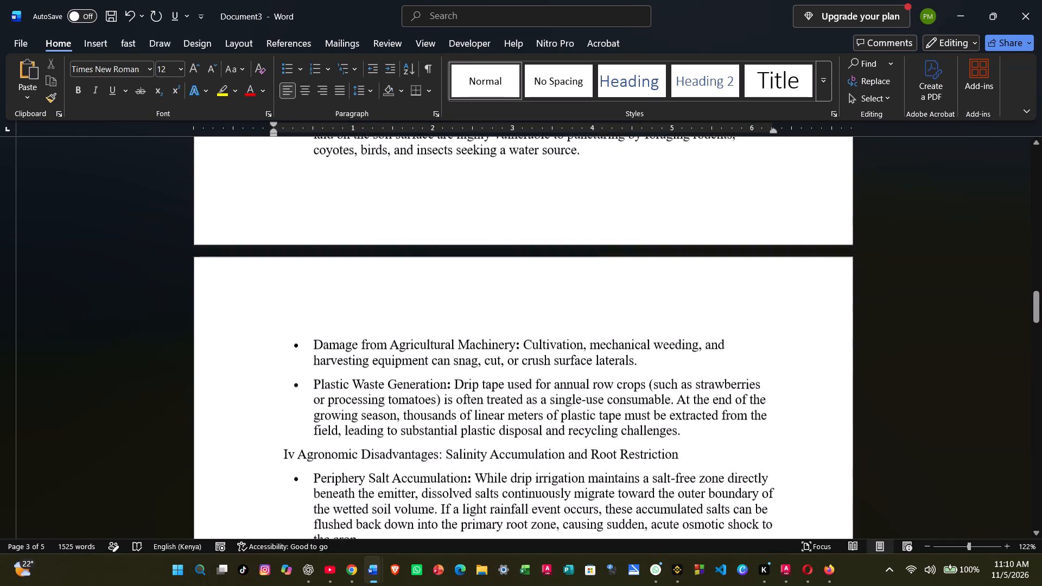
pyautogui.scroll(4, 312, 337)
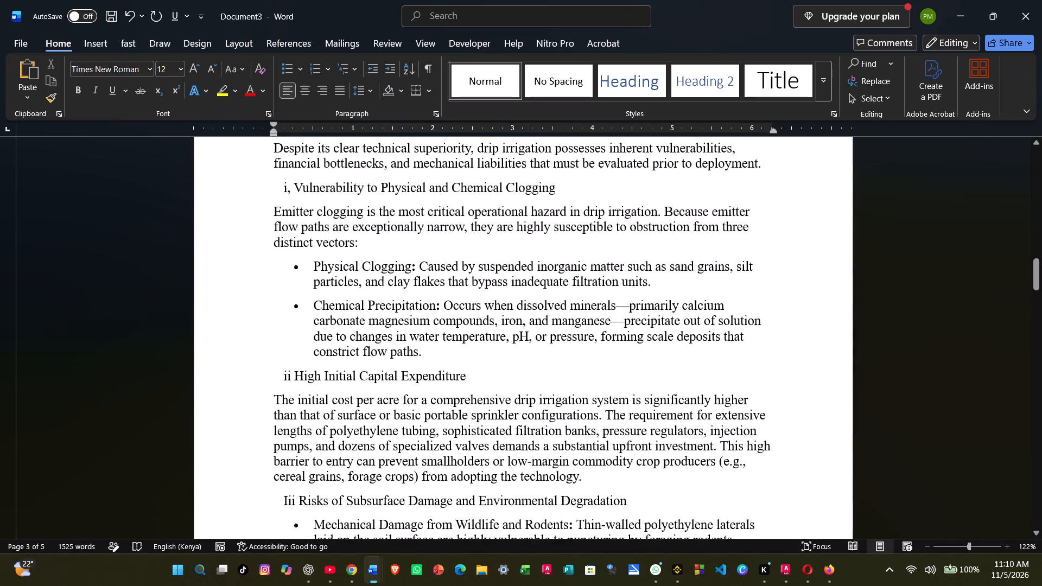
pyautogui.scroll(1, 312, 337)
pyautogui.scroll(-1, 312, 337)
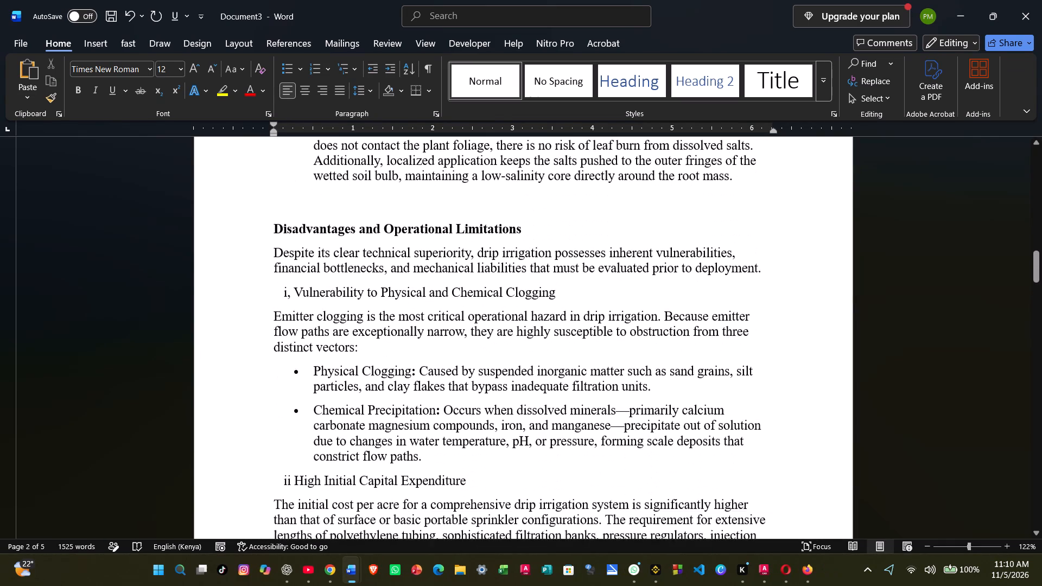
pyautogui.scroll(-2, 312, 337)
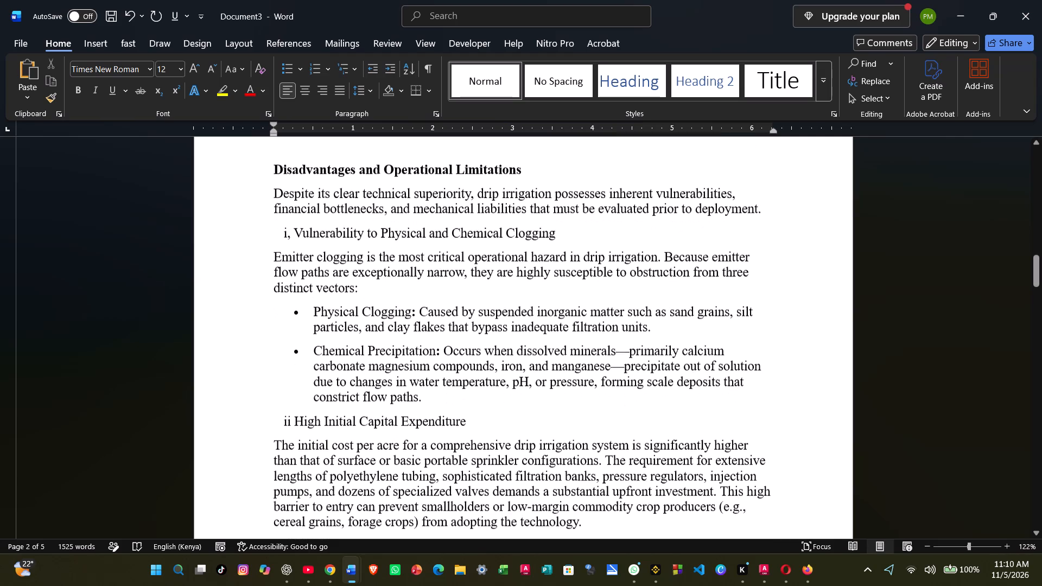
pyautogui.scroll(-2, 310, 314)
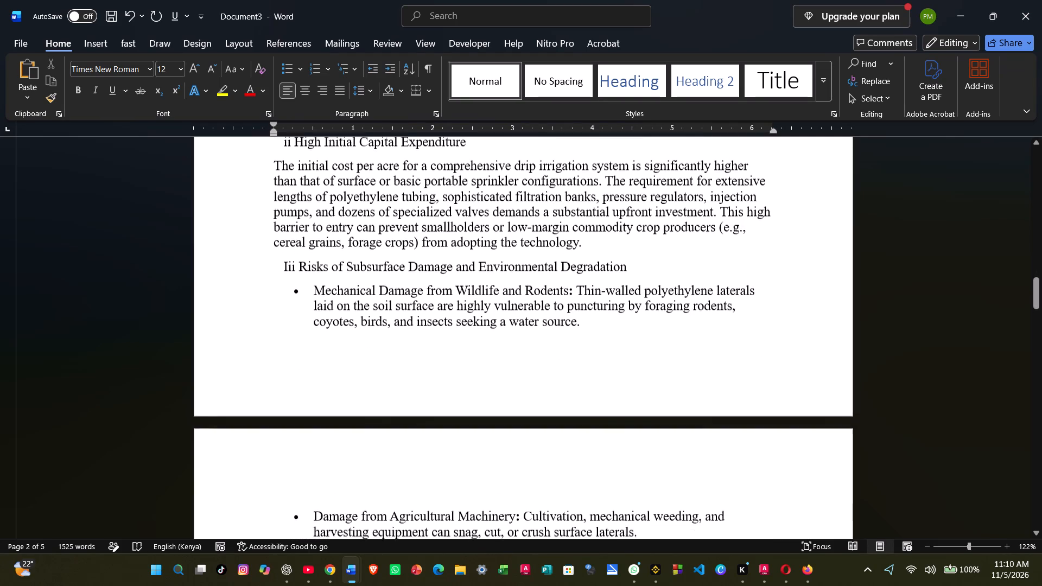
pyautogui.scroll(-1, 310, 314)
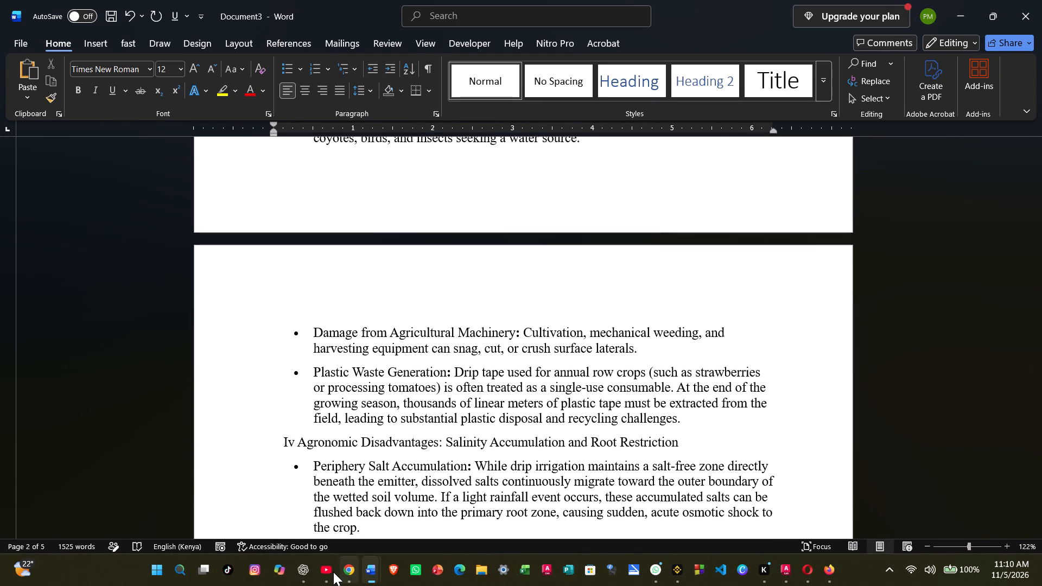
# Switch to the Google AI conversation in Chrome and submit the request "ad two advantages and two disadvantages".
pyautogui.click(353, 580)
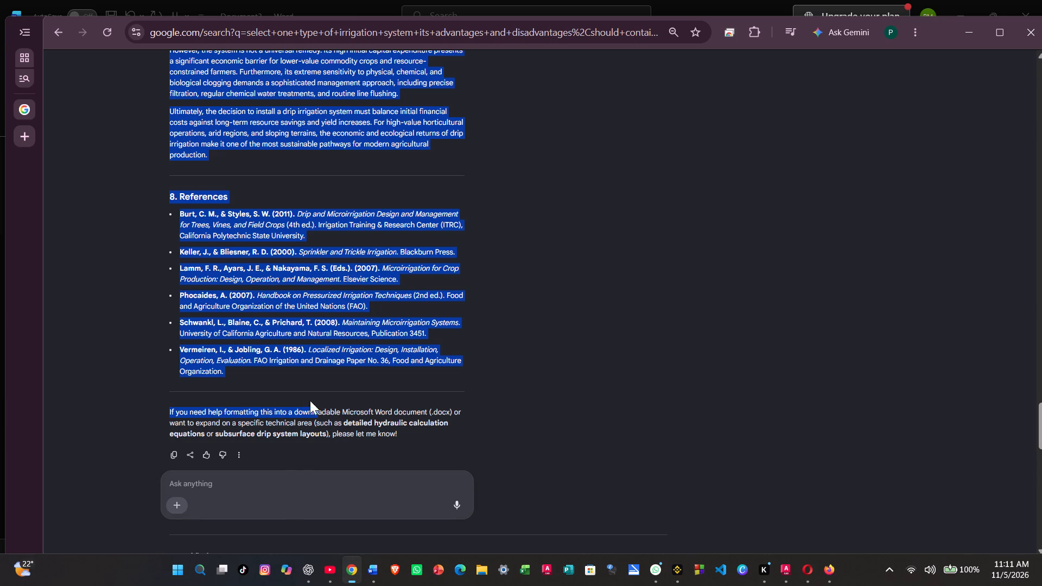
pyautogui.click(291, 475)
pyautogui.write('ad two advantages and two dias')
pyautogui.press('BackSpace')
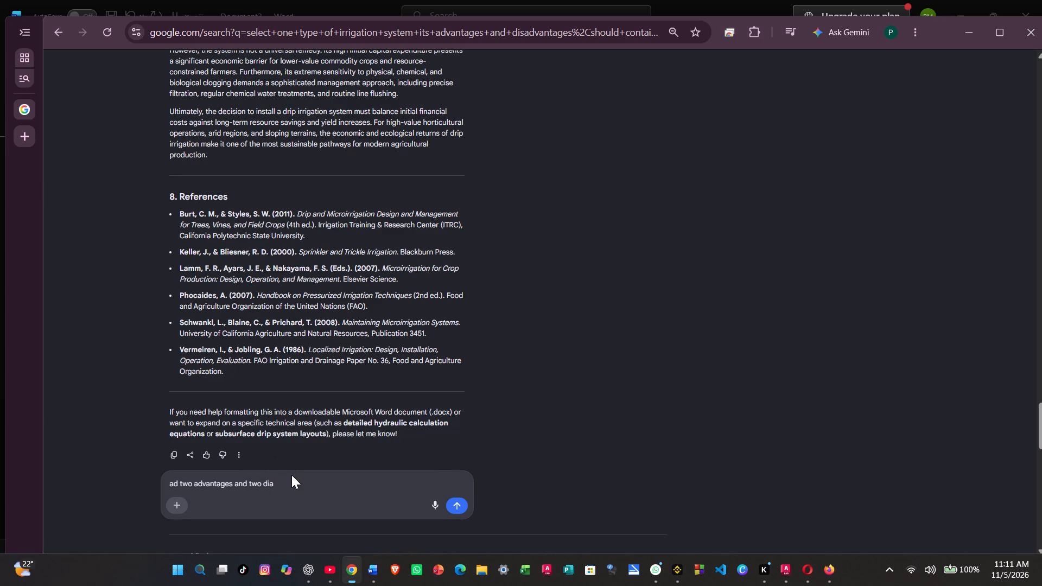
pyautogui.press('BackSpace')
pyautogui.write('sadvantages')
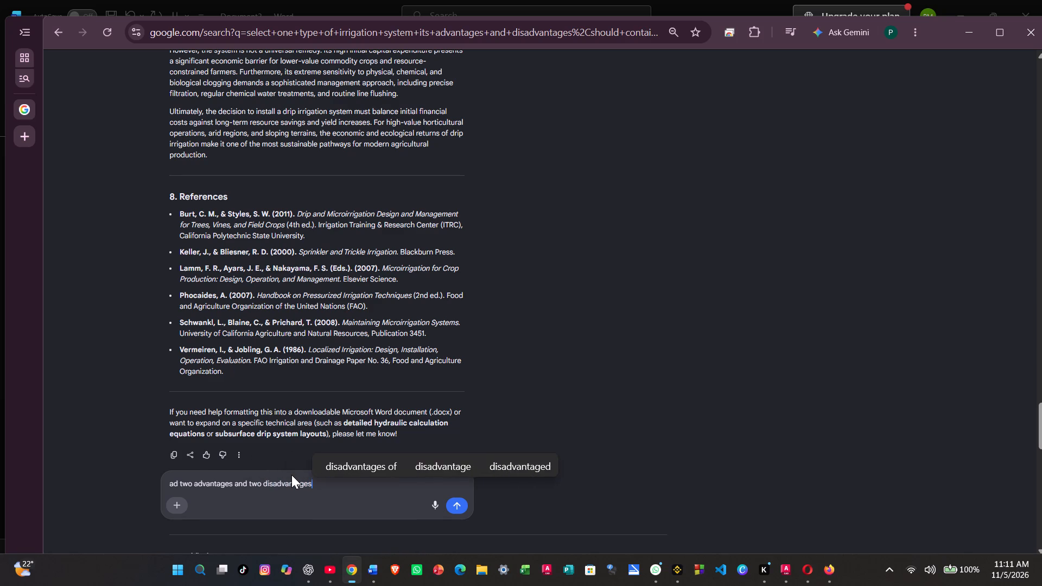
pyautogui.press('Return')
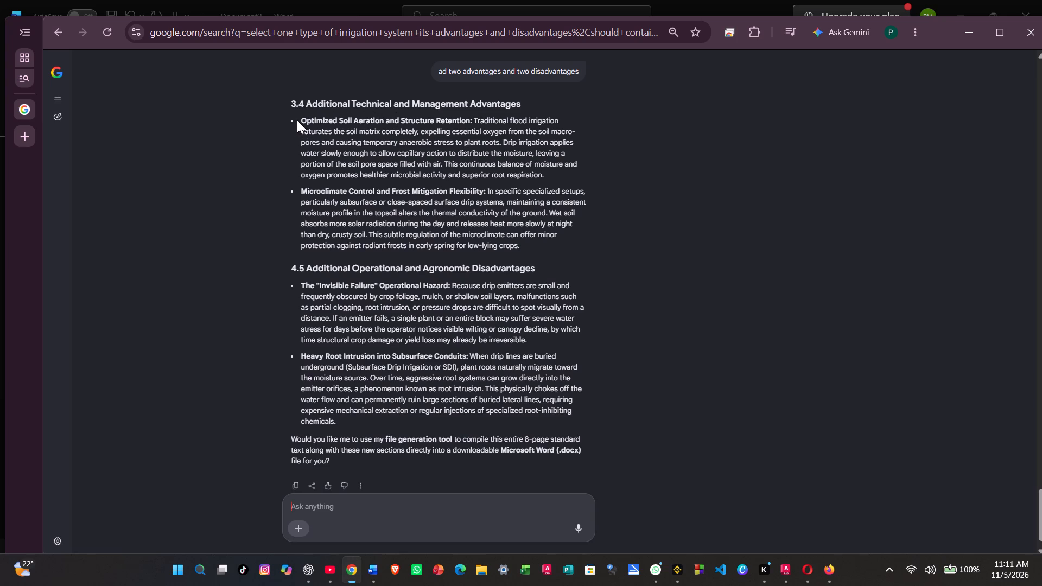
# Copy the two bullets on soil aeration and microclimate control under "3.4 Additional Technical and Management Advantages".
pyautogui.moveTo(297, 118); pyautogui.dragTo(415, 240)
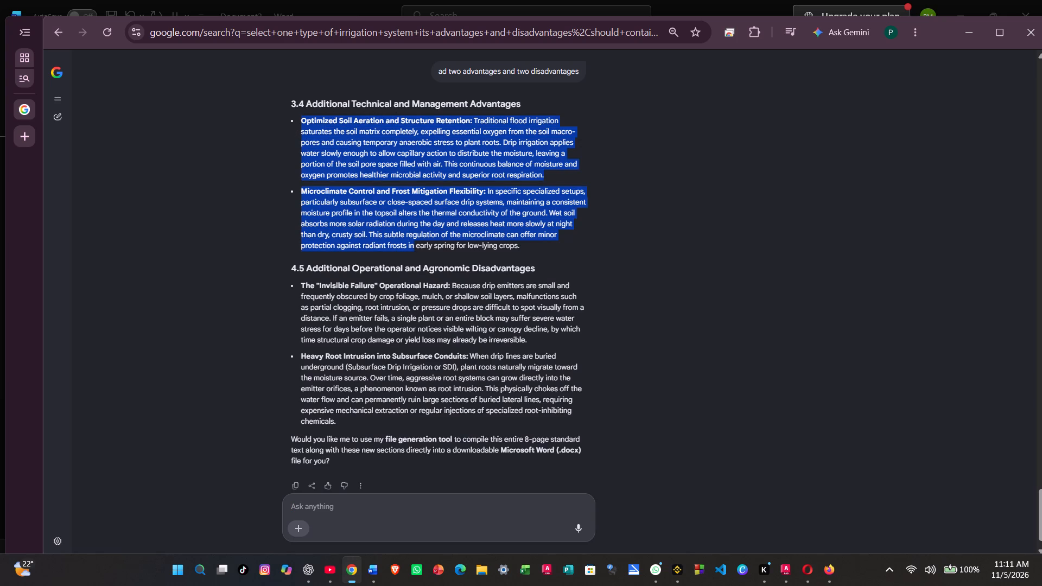
pyautogui.moveTo(415, 240); pyautogui.dragTo(540, 242)
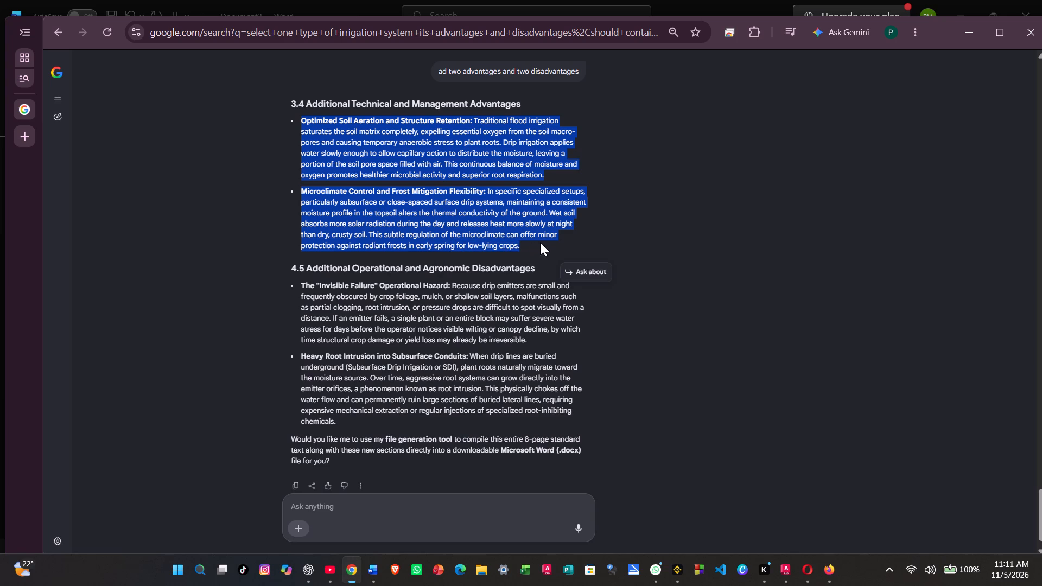
pyautogui.rightClick(444, 214)
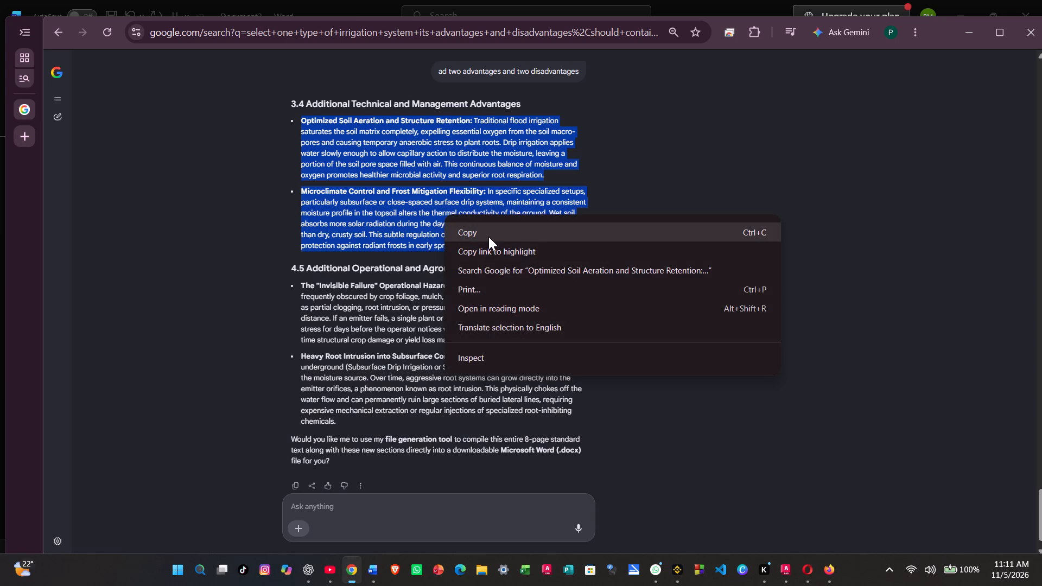
pyautogui.click(488, 237)
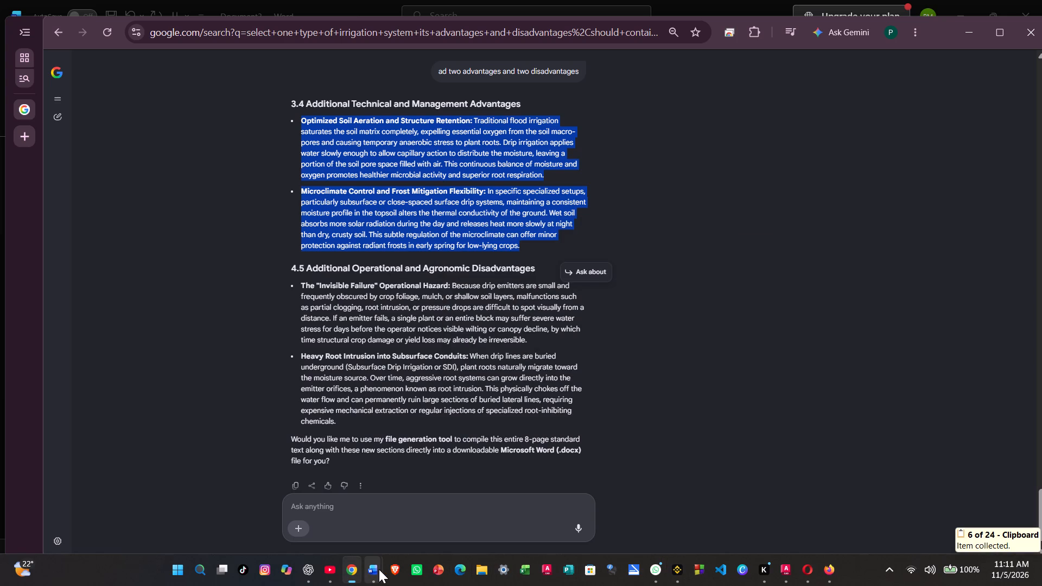
# Switch to Word and paste the copied advantage bullets into the blank line above the "Disadvantages and Operational Limitations" heading.
pyautogui.click(633, 495)
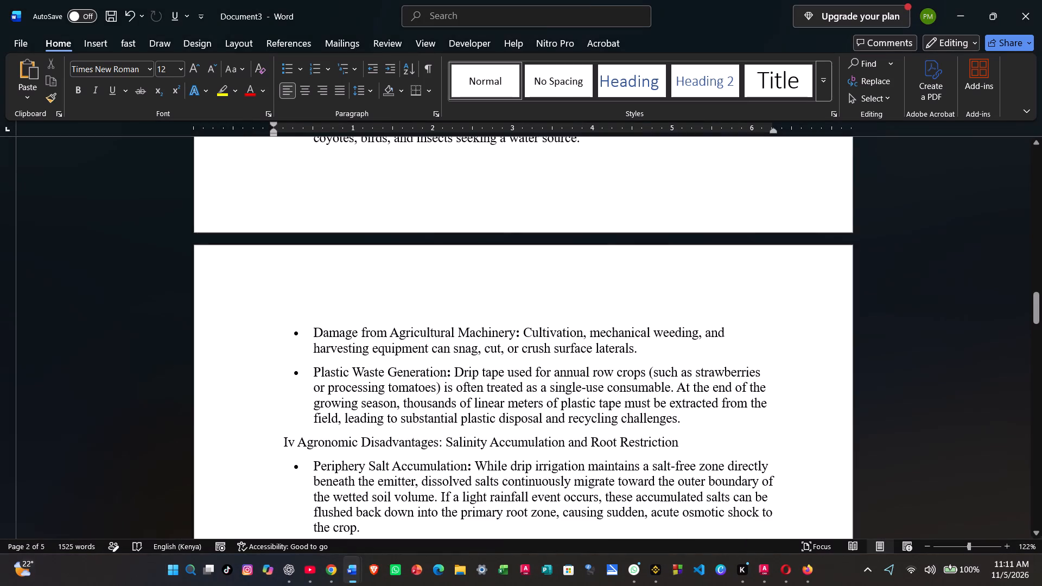
pyautogui.scroll(2, 255, 329)
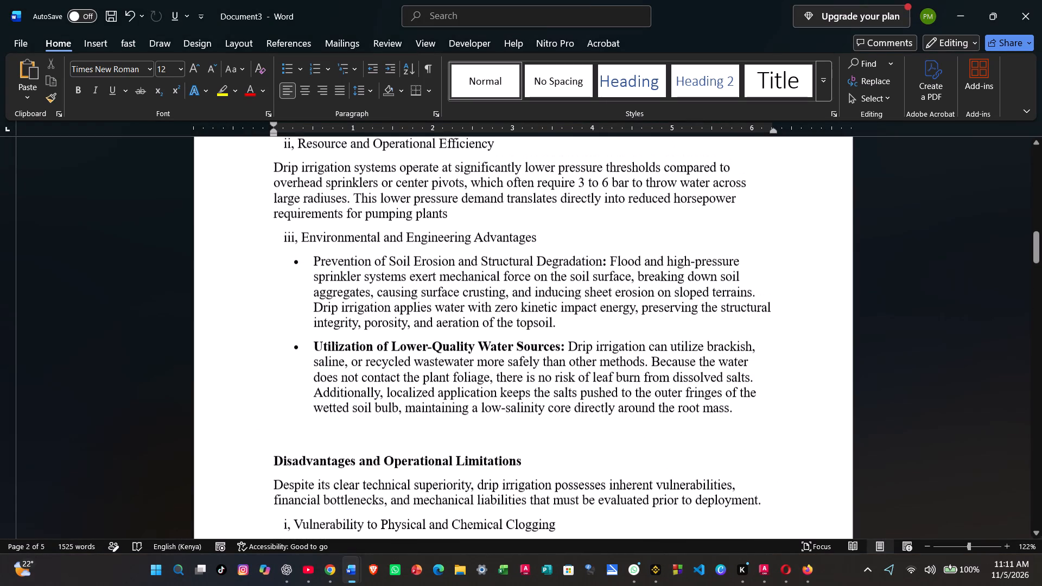
pyautogui.click(310, 423)
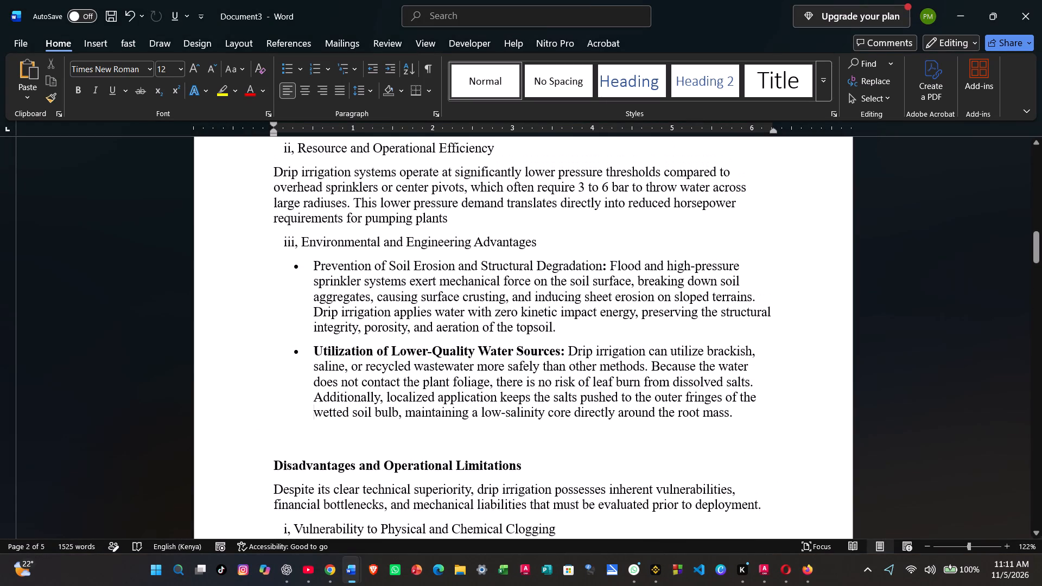
pyautogui.click(306, 441)
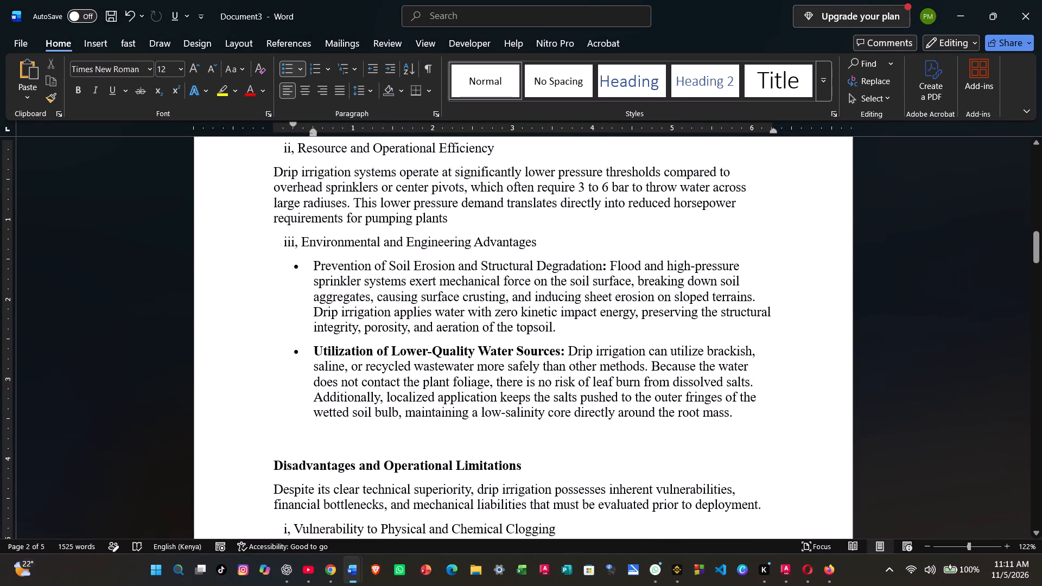
pyautogui.click(29, 65)
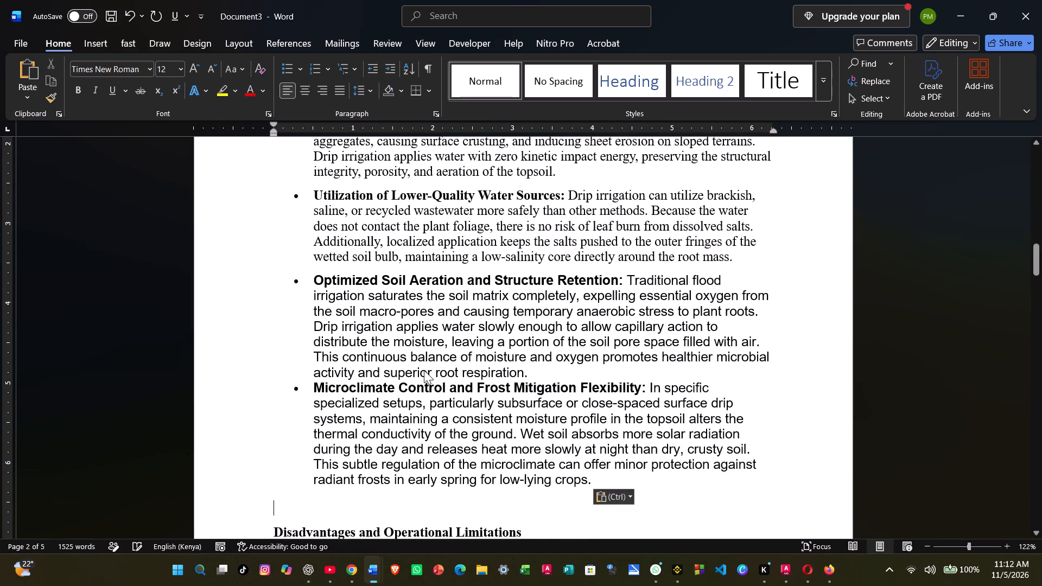
# Remove the bullet from the "Optimized Soil Aeration and Structure Retention" paragraph and number it "iv" instead.
pyautogui.scroll(1, 424, 370)
pyautogui.moveTo(380, 366); pyautogui.dragTo(498, 419)
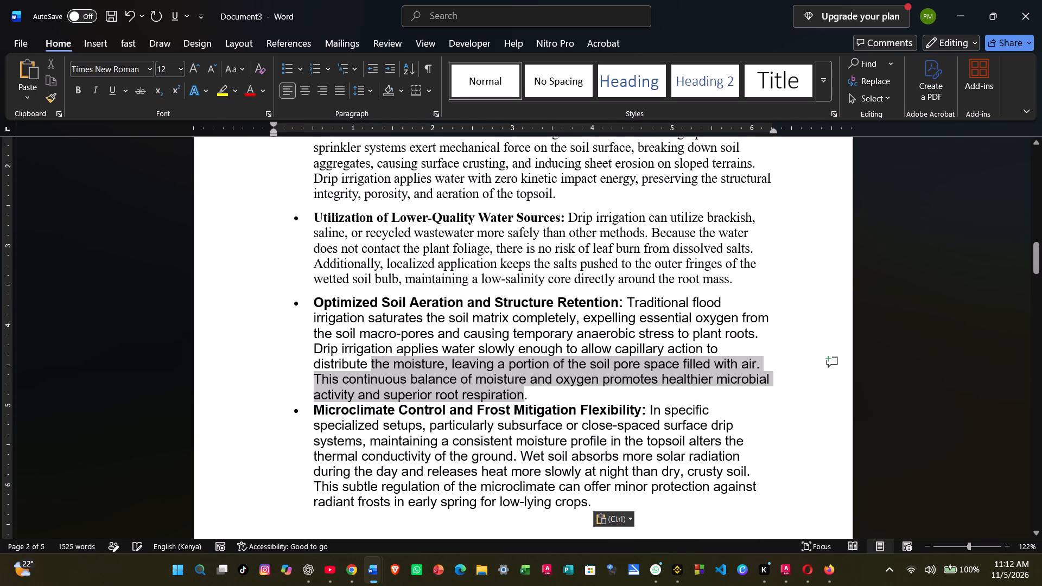
pyautogui.moveTo(498, 419); pyautogui.dragTo(530, 474)
pyautogui.click(420, 363)
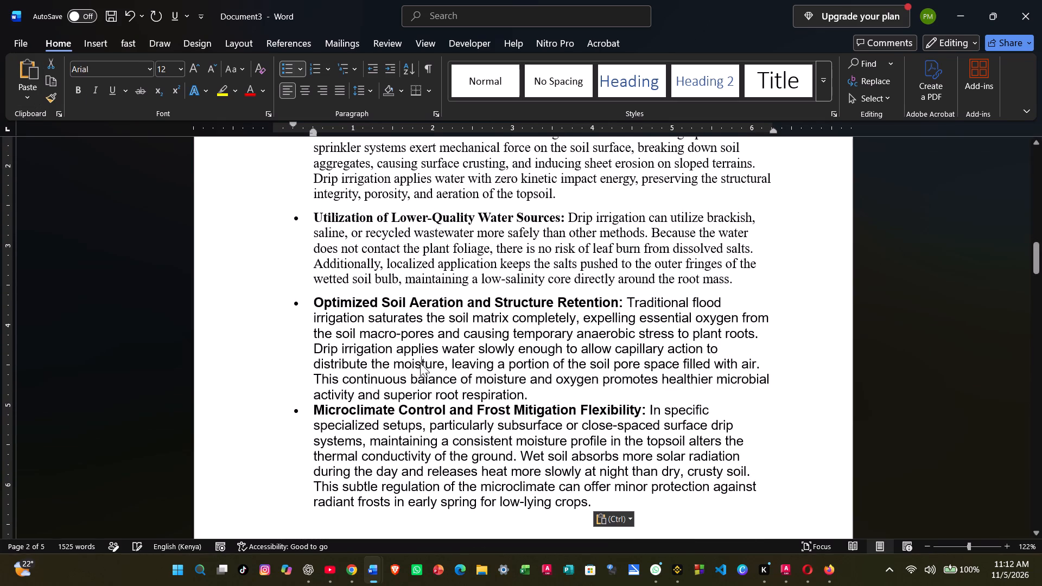
pyautogui.scroll(1, 346, 315)
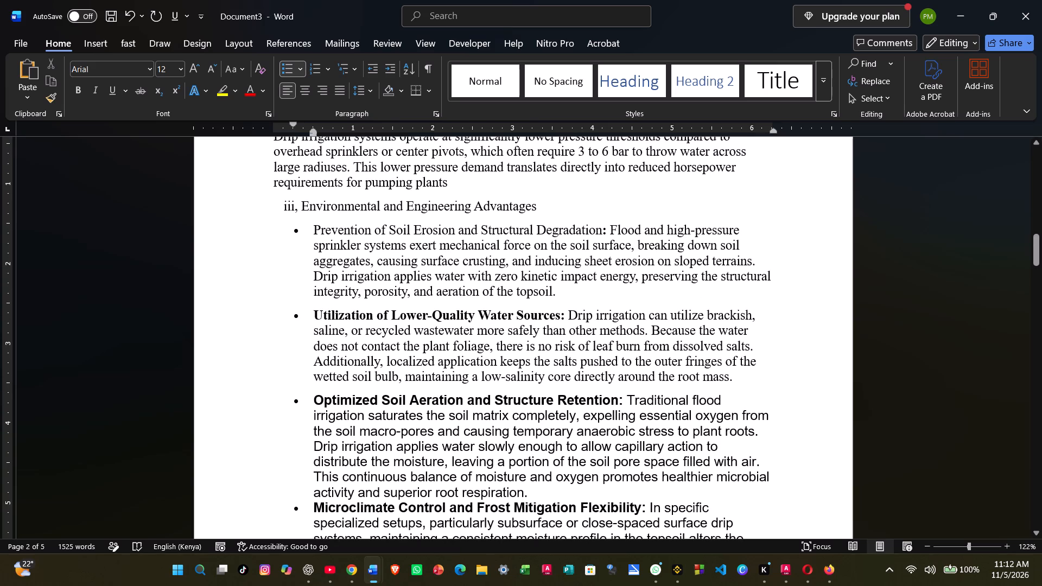
pyautogui.click(314, 400)
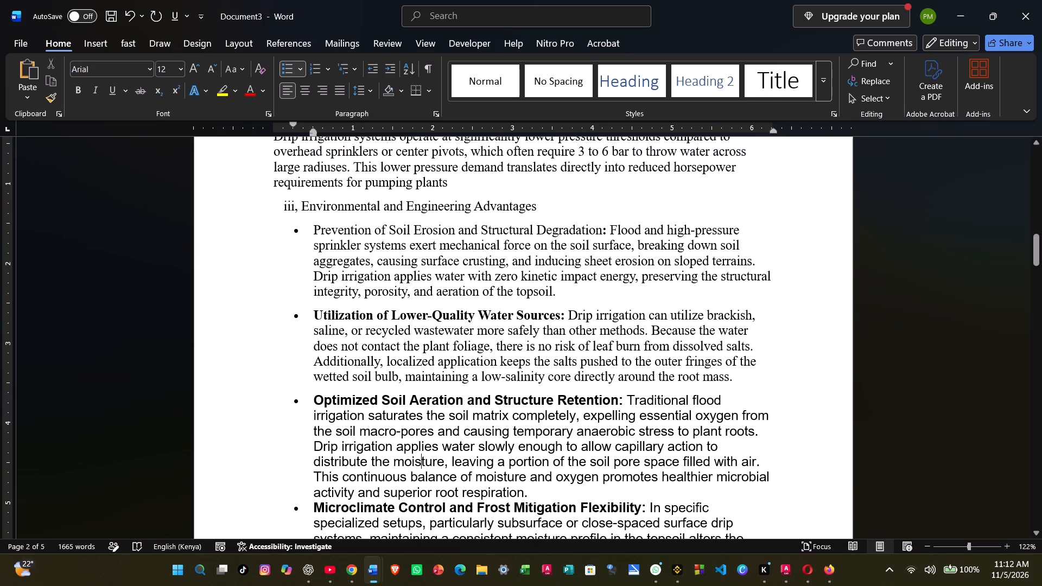
pyautogui.press('BackSpace')
pyautogui.press('BackSpace')
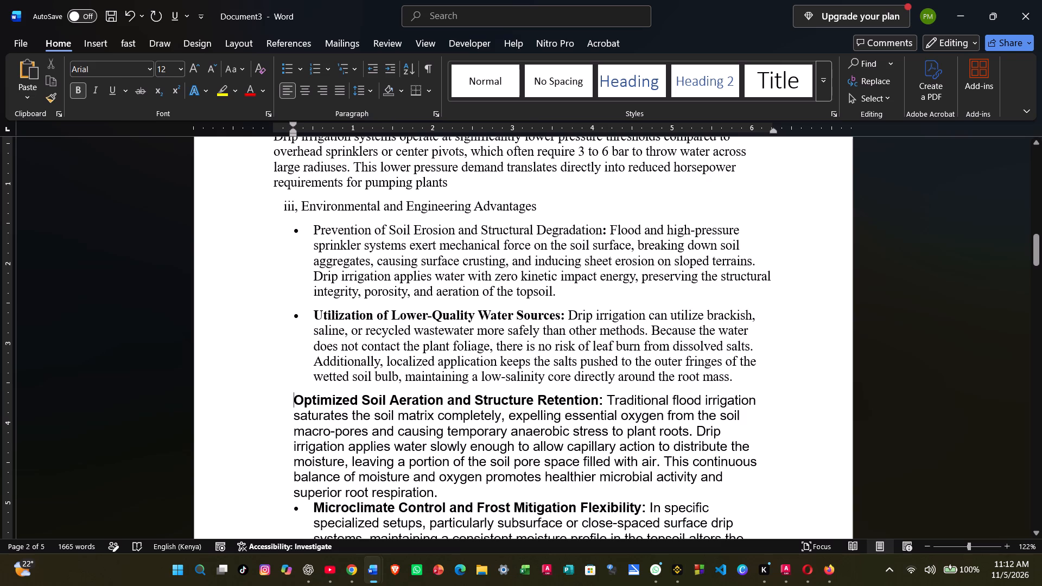
pyautogui.write('iv')
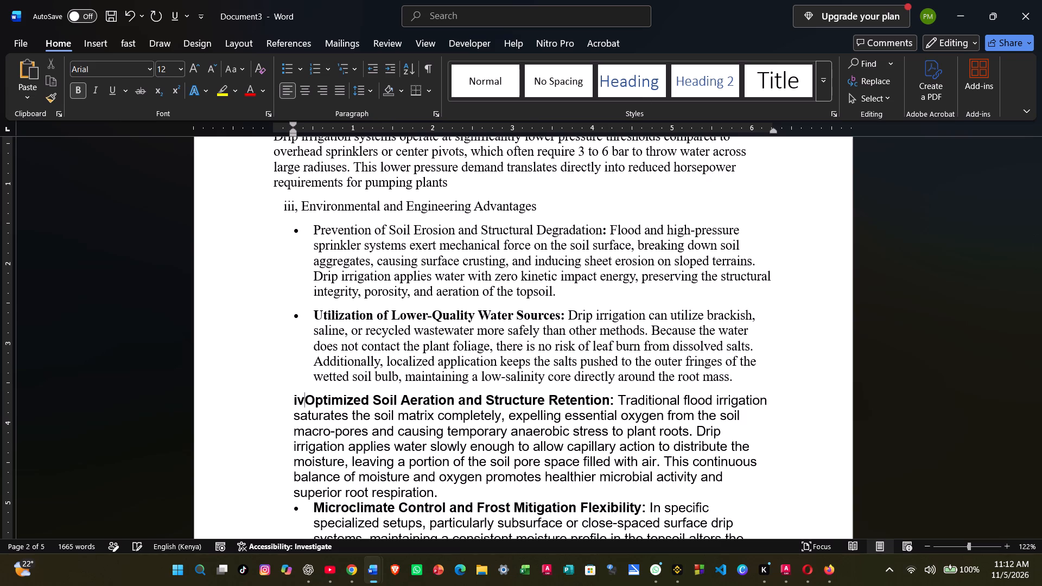
pyautogui.press('space')
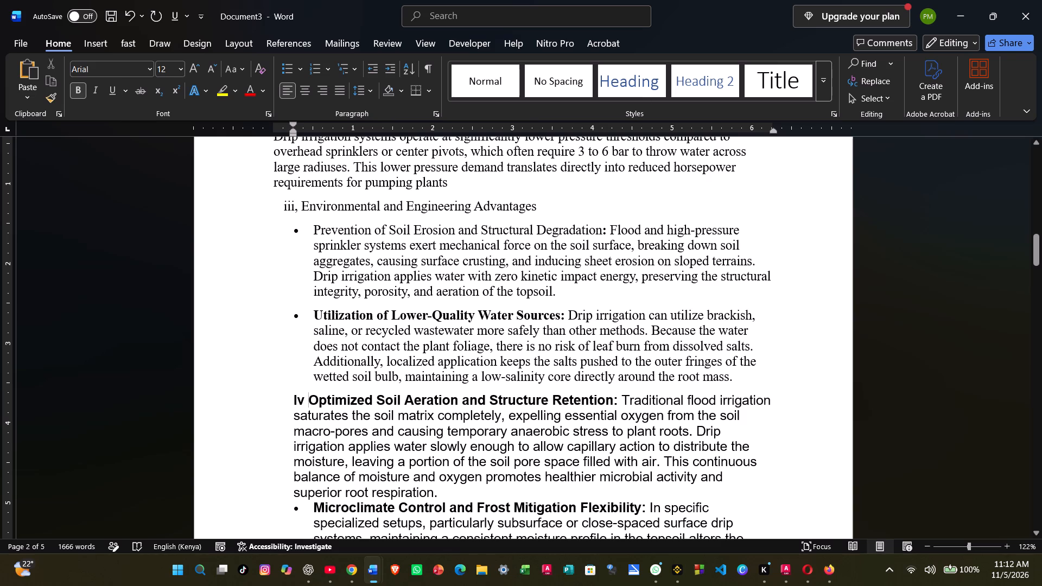
# Remove the bold from the numbered heading text "Optimized Soil Aeration and Structure Retention".
pyautogui.moveTo(294, 402); pyautogui.dragTo(498, 413)
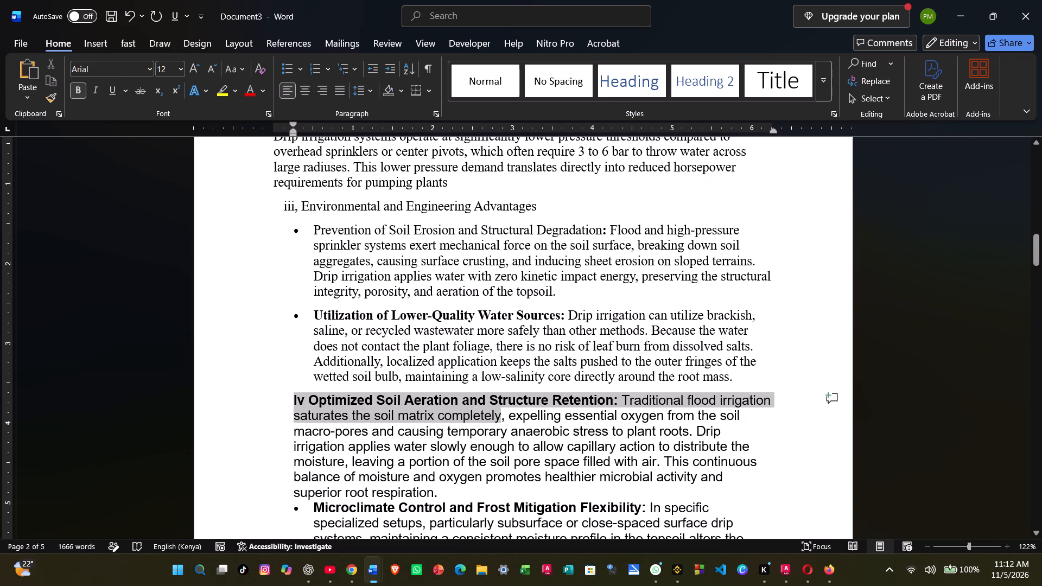
pyautogui.moveTo(498, 413); pyautogui.dragTo(732, 395)
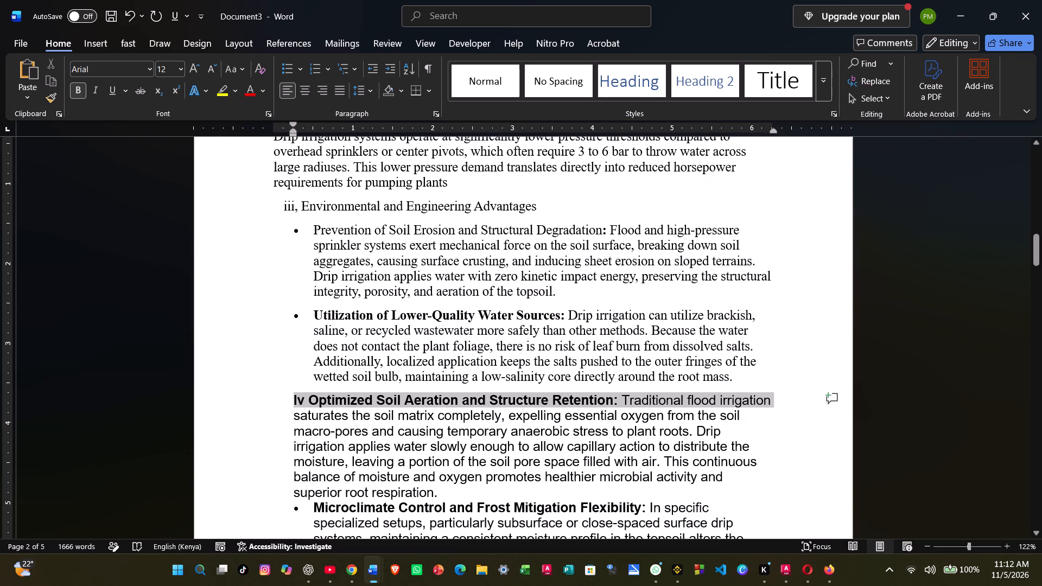
pyautogui.moveTo(732, 395); pyautogui.dragTo(758, 400)
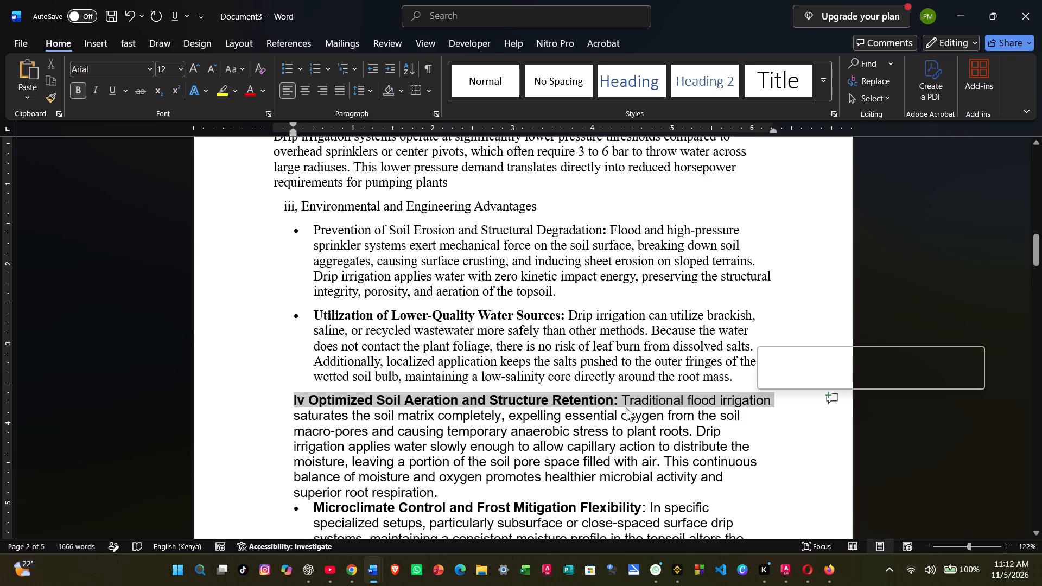
pyautogui.click(600, 392)
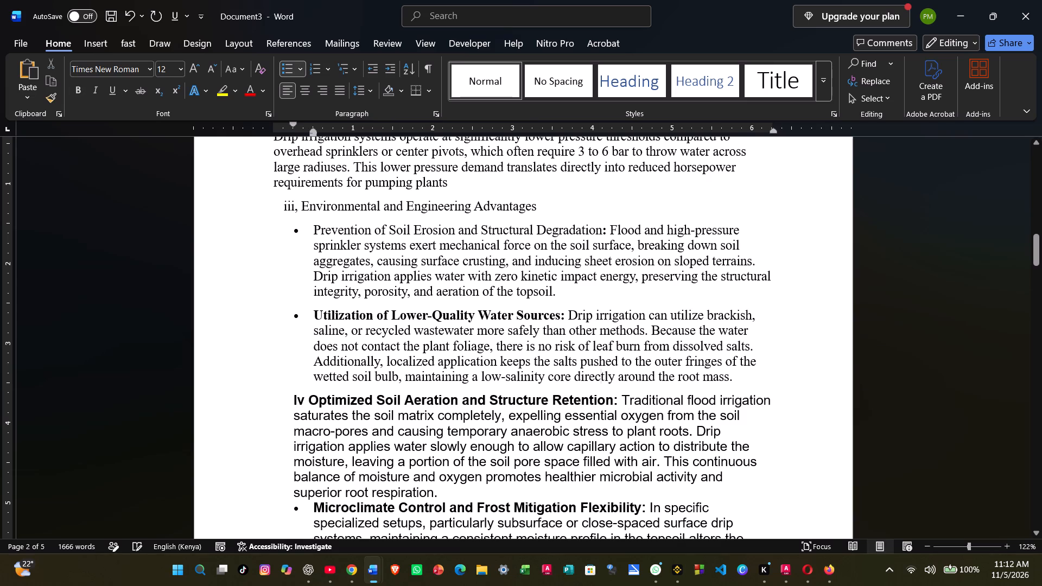
pyautogui.moveTo(291, 399); pyautogui.dragTo(601, 399)
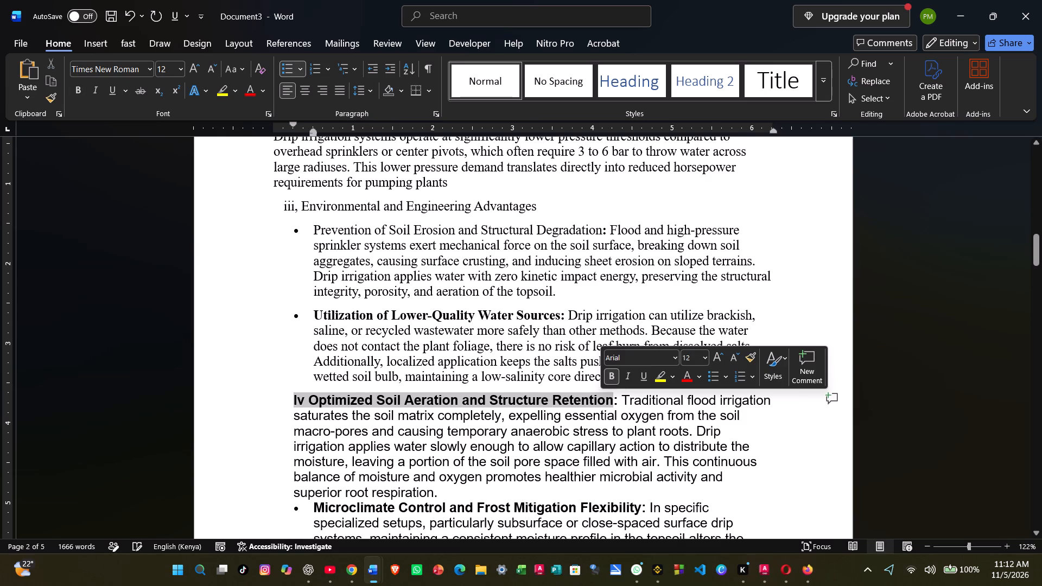
pyautogui.click(613, 375)
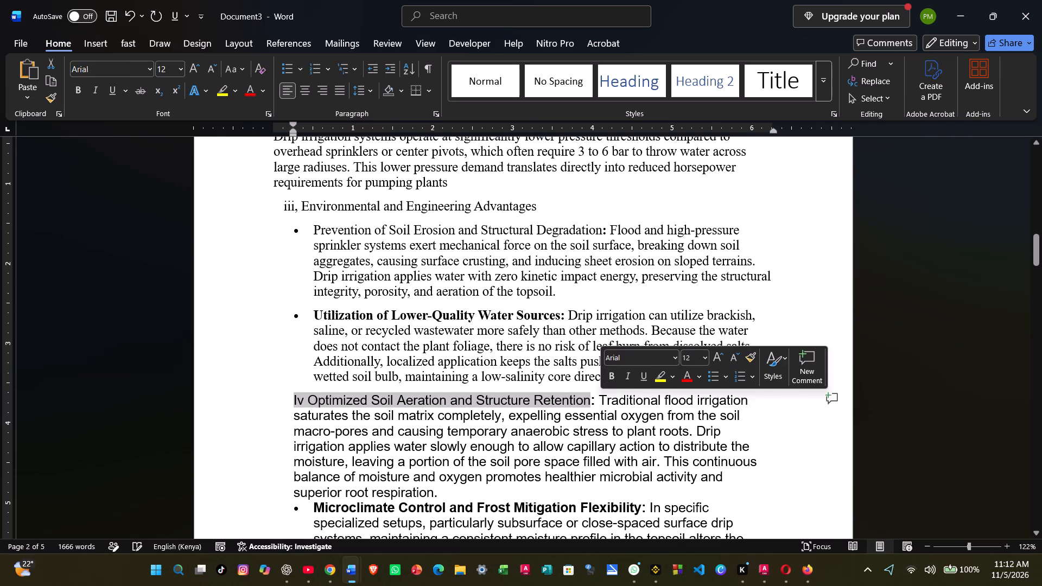
# Replace the bullet before "Utilization of Lower-Quality Water Sources" with the number "iv" and make that heading text non-bold.
pyautogui.click(316, 319)
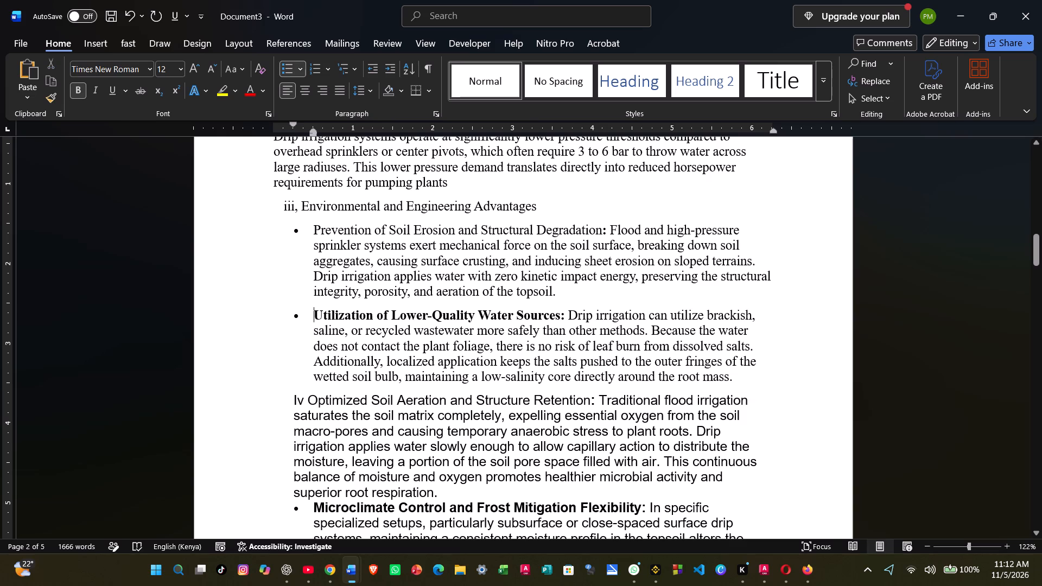
pyautogui.press('BackSpace')
pyautogui.press('BackSpace')
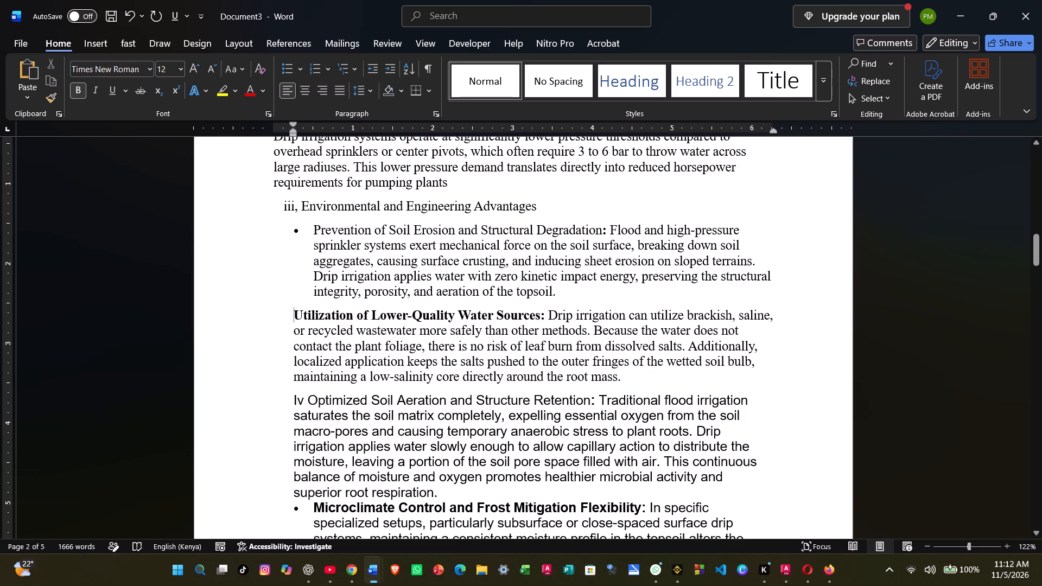
pyautogui.write('iv')
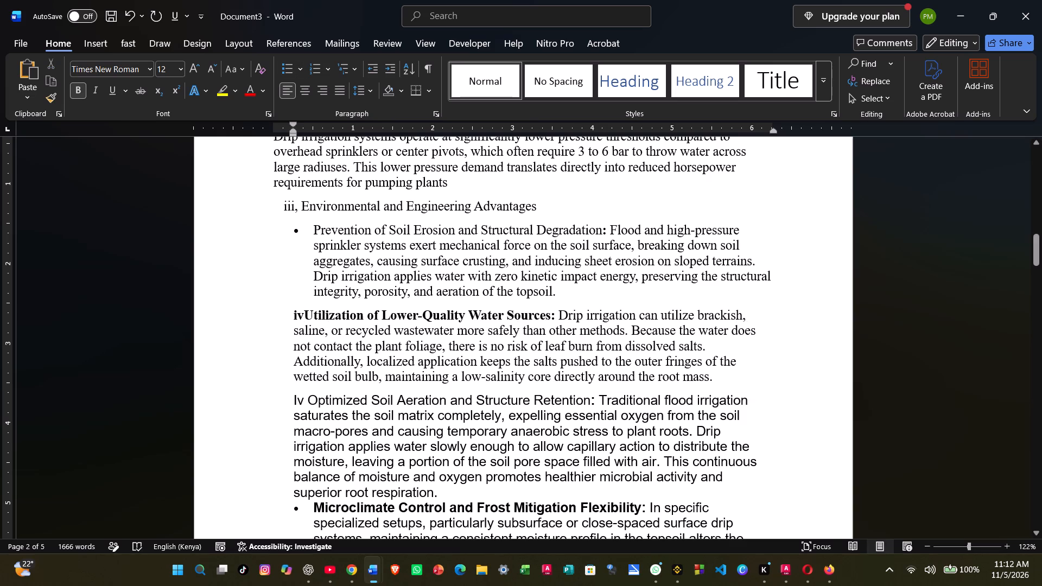
pyautogui.press('space')
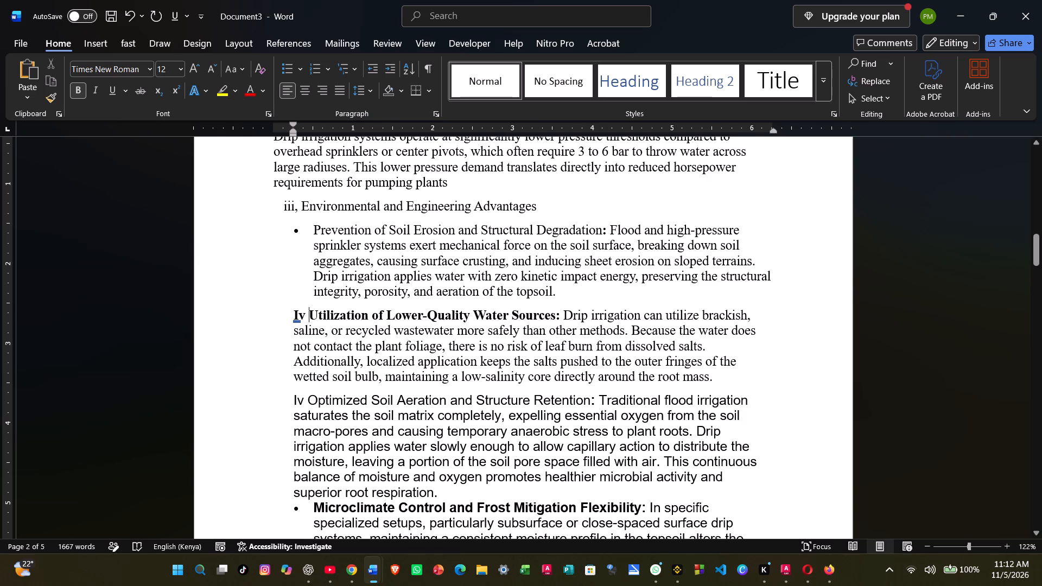
pyautogui.moveTo(291, 312); pyautogui.dragTo(557, 317)
pyautogui.click(572, 296)
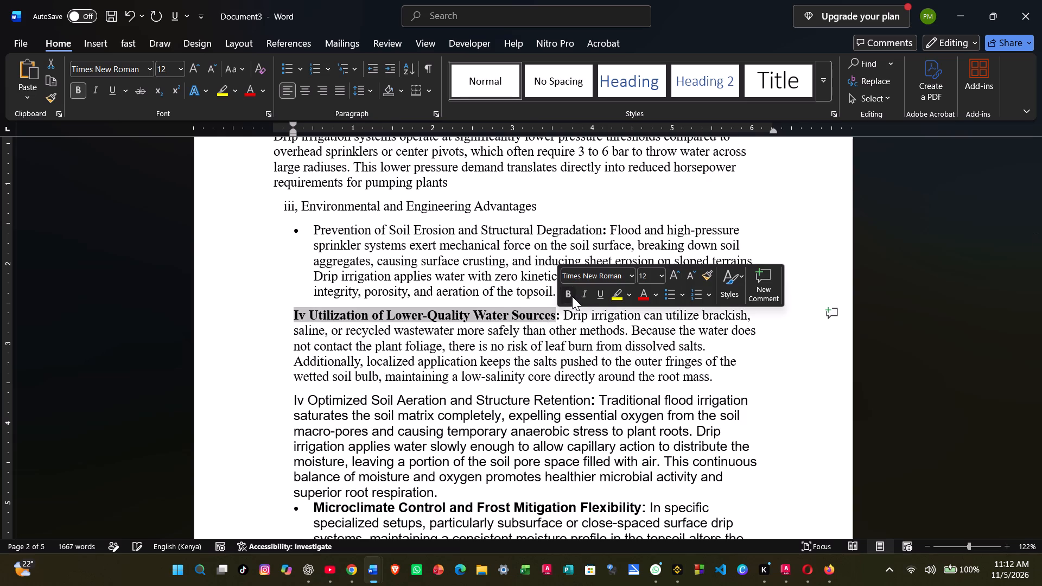
# Renumber the "Optimized Soil Aeration" paragraph as "v" and bring it back to the page margin with one leading space.
pyautogui.click(297, 399)
pyautogui.press('BackSpace')
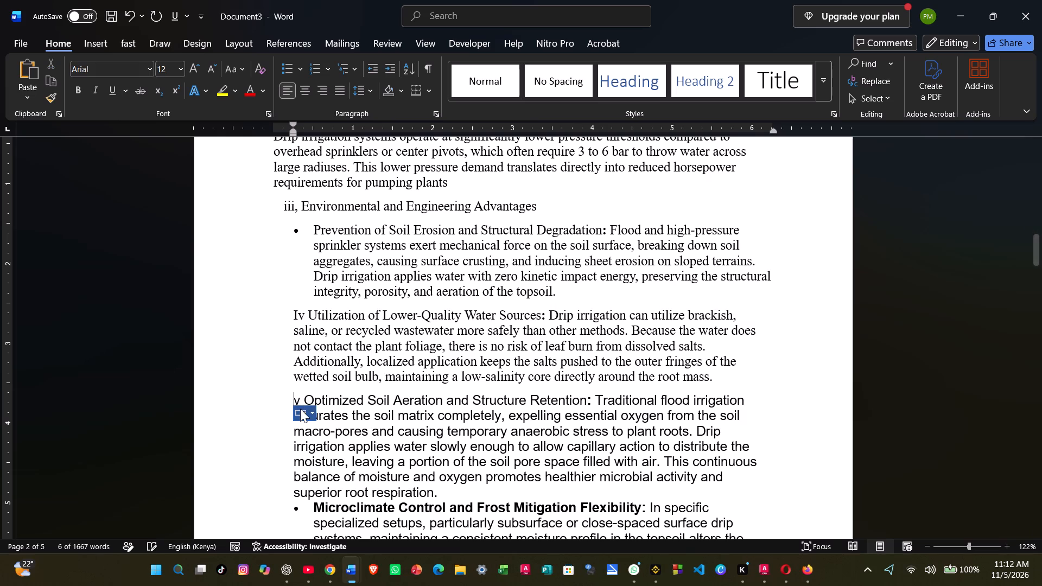
pyautogui.press('BackSpace')
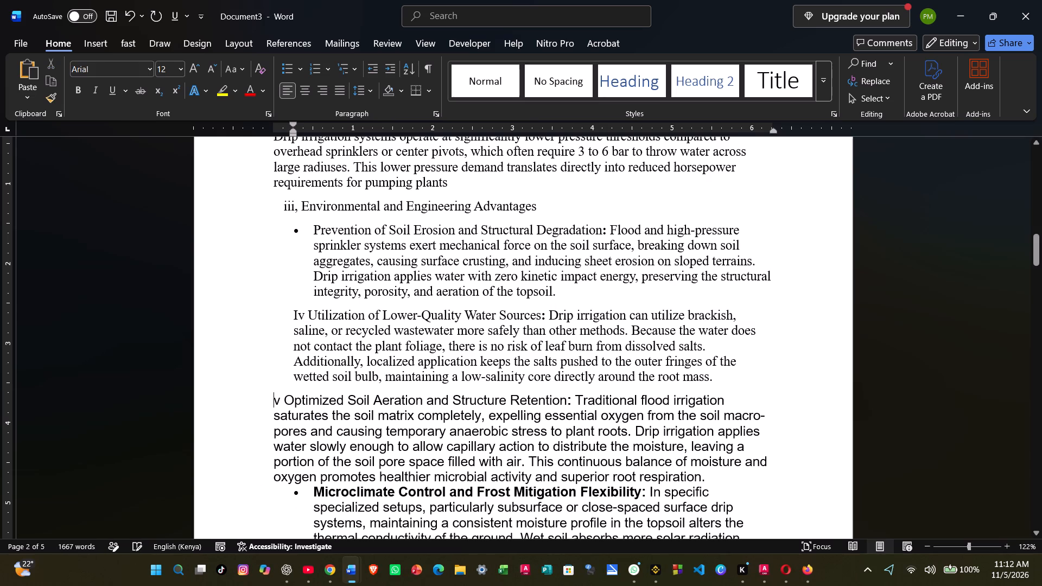
pyautogui.press('space')
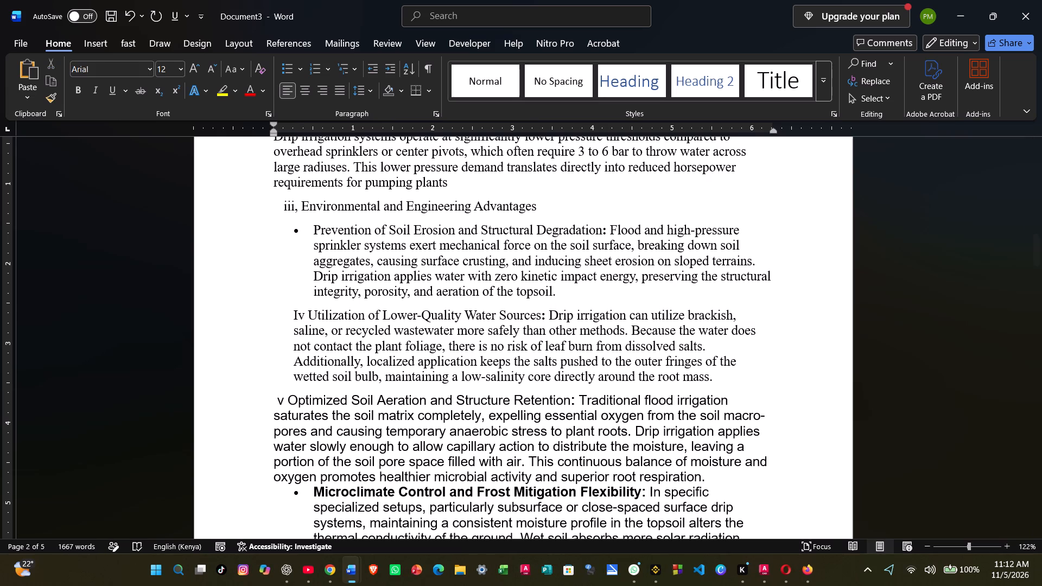
# Bring the "Iv Utilization" paragraph to the page margin with two leading spaces, and add two more spaces before the "v" heading.
pyautogui.click(287, 313)
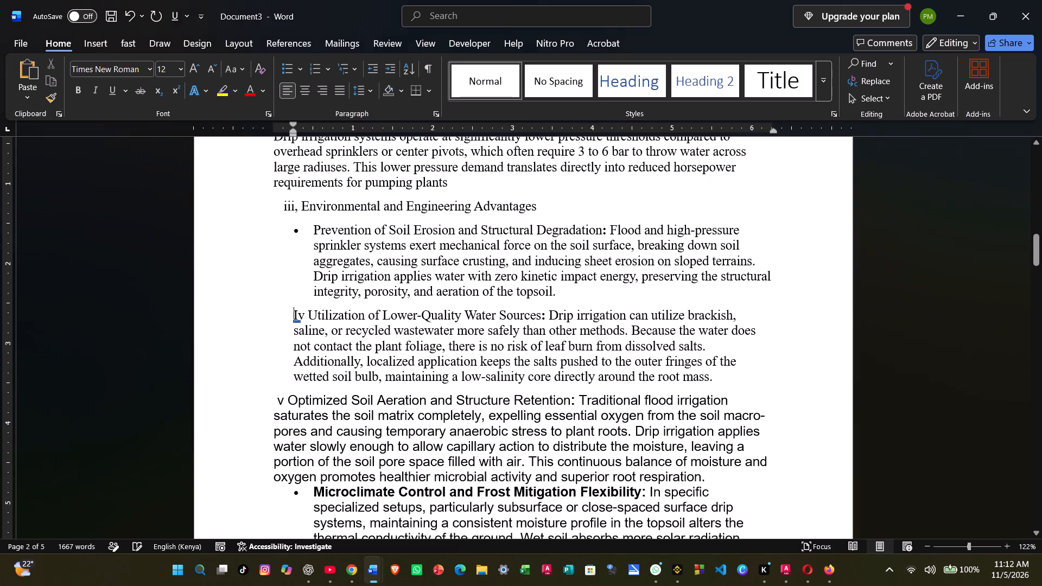
pyautogui.press('BackSpace')
pyautogui.press('space')
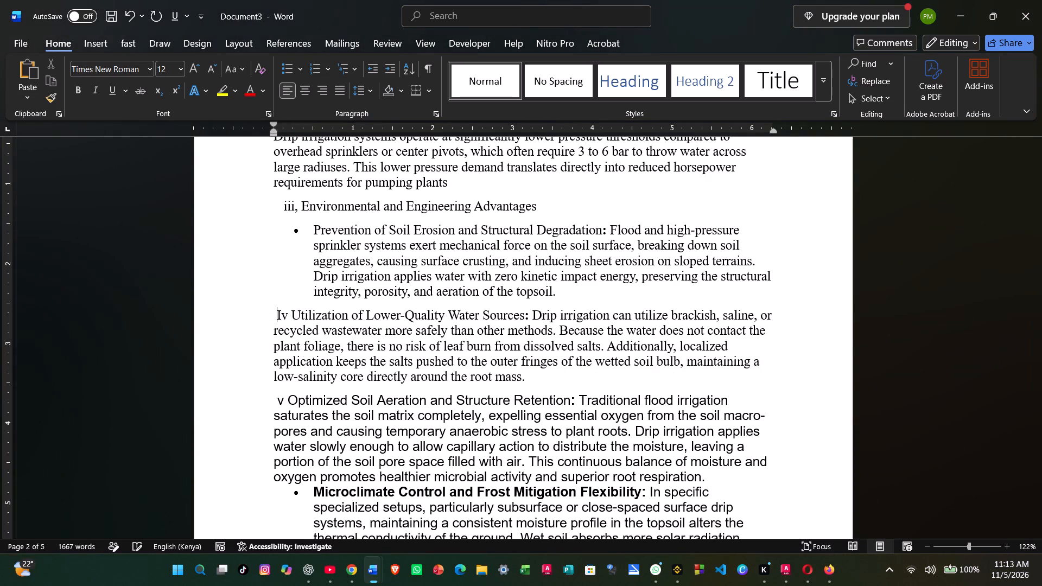
pyautogui.scroll(1, 304, 267)
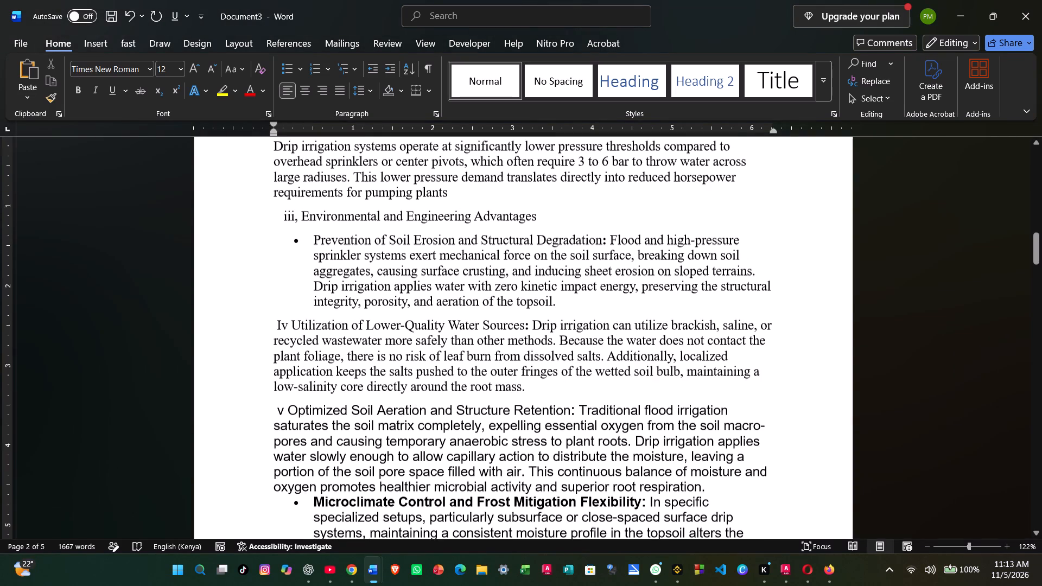
pyautogui.scroll(1, 304, 267)
pyautogui.press('space')
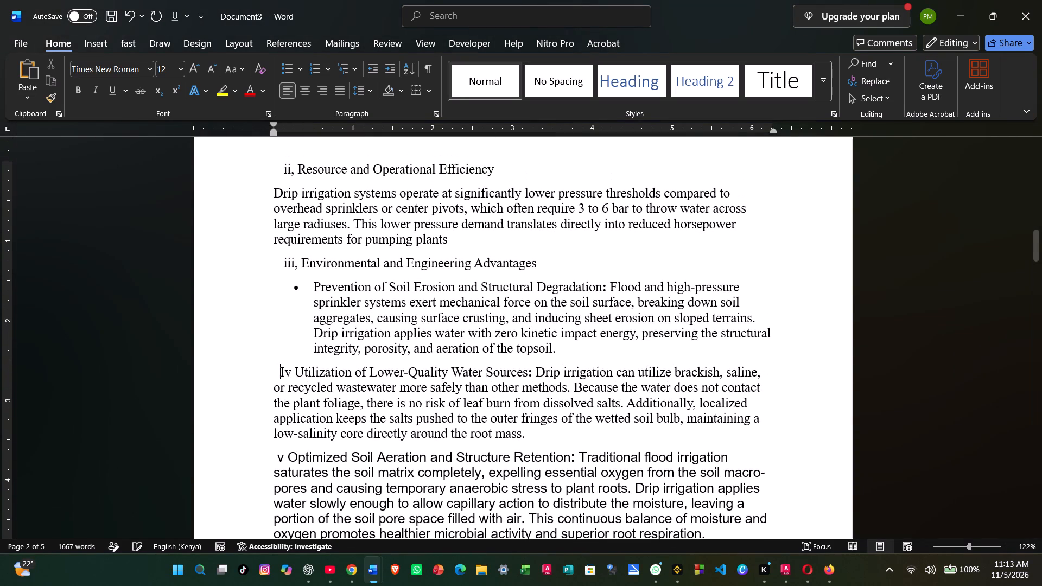
pyautogui.click(269, 457)
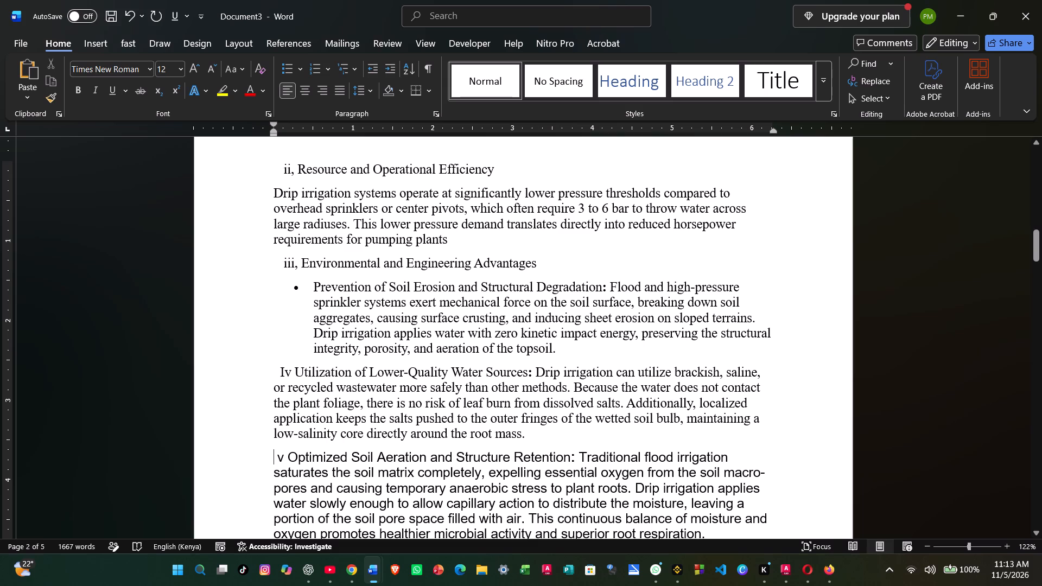
pyautogui.press('space')
pyautogui.press('space')
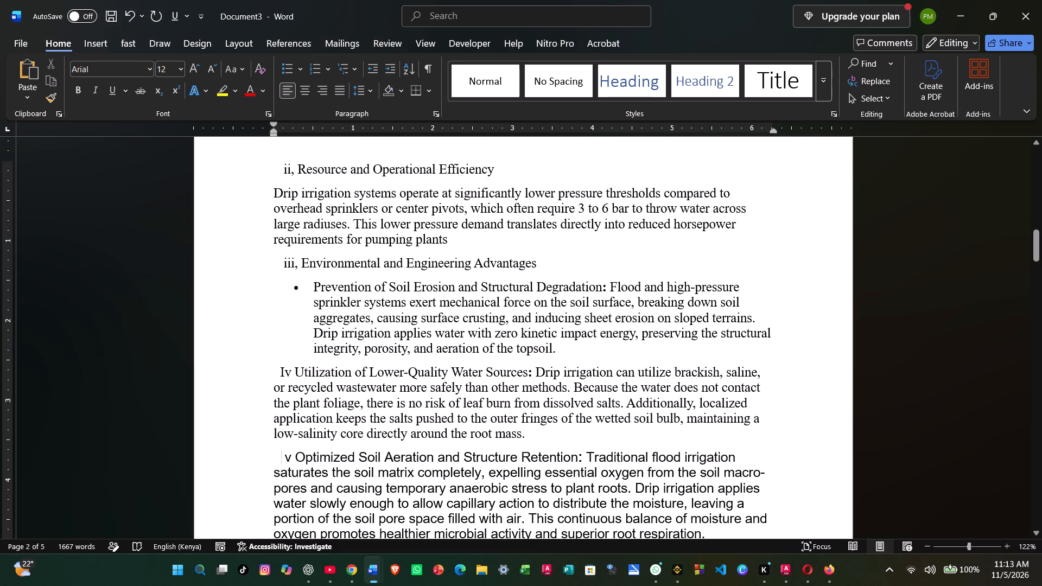
# Put the text after "Iv Utilization of Lower-Quality Water Sources:" in its own paragraph below the heading, without a leading space.
pyautogui.scroll(-2, 319, 423)
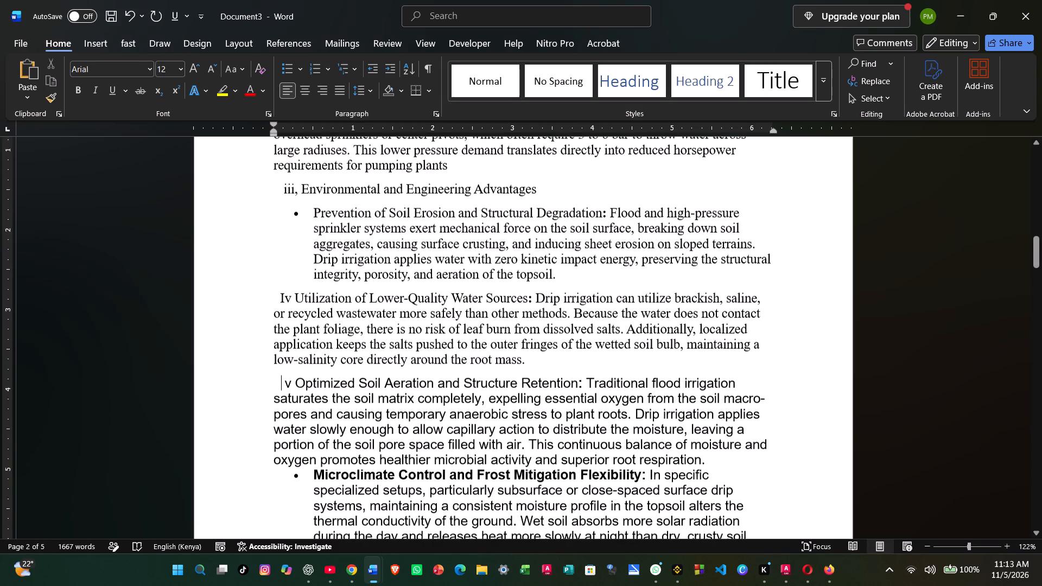
pyautogui.scroll(-1, 319, 423)
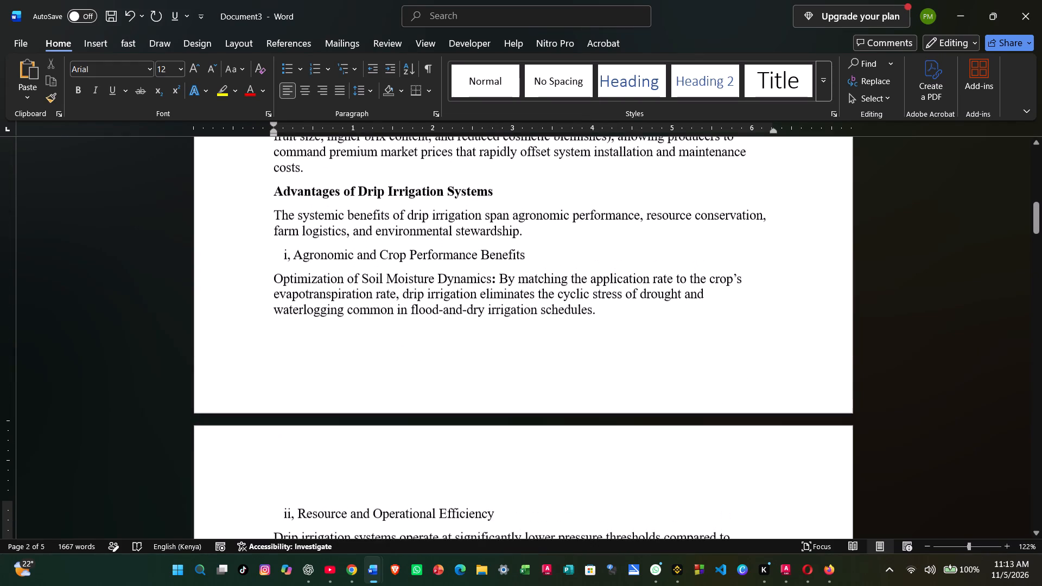
pyautogui.scroll(-2, 454, 314)
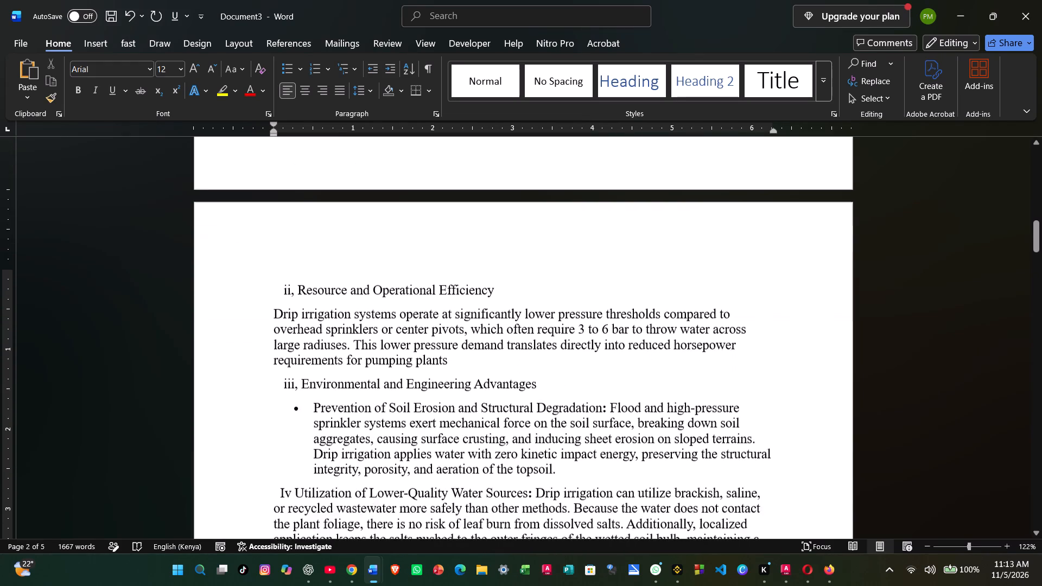
pyautogui.scroll(-2, 454, 314)
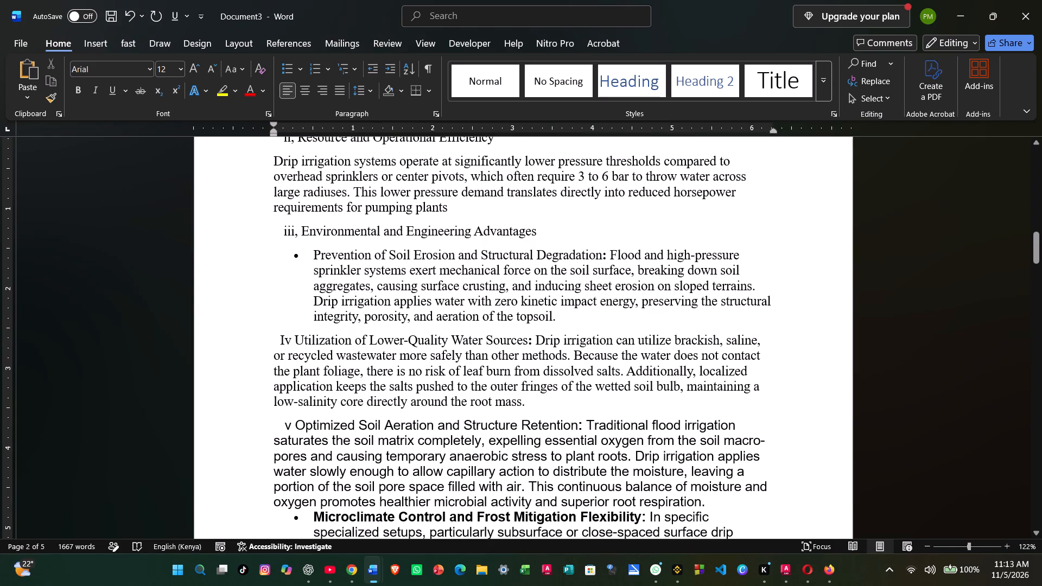
pyautogui.click(531, 341)
pyautogui.press('Return')
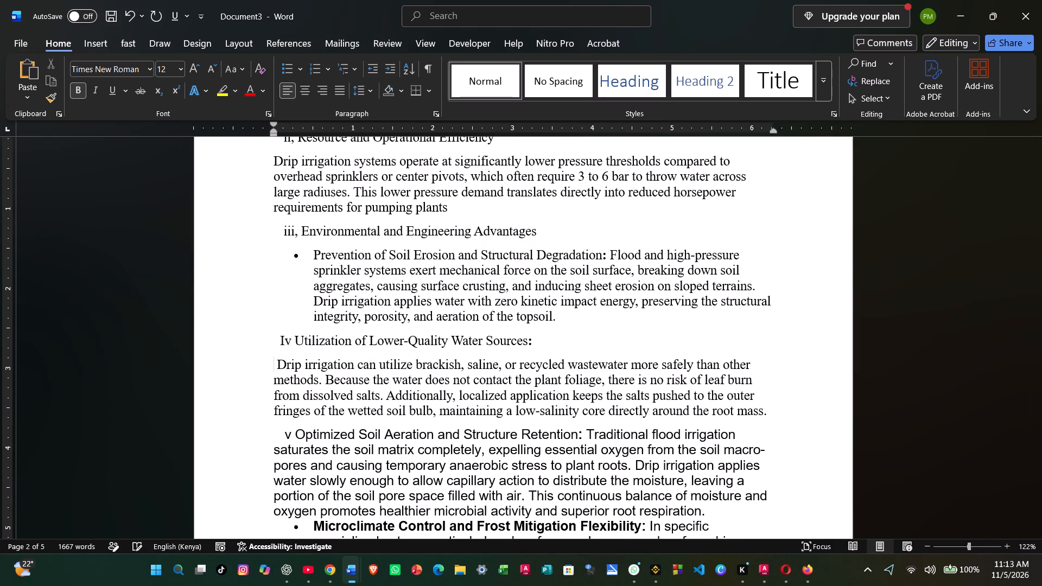
pyautogui.click(279, 362)
pyautogui.press('BackSpace')
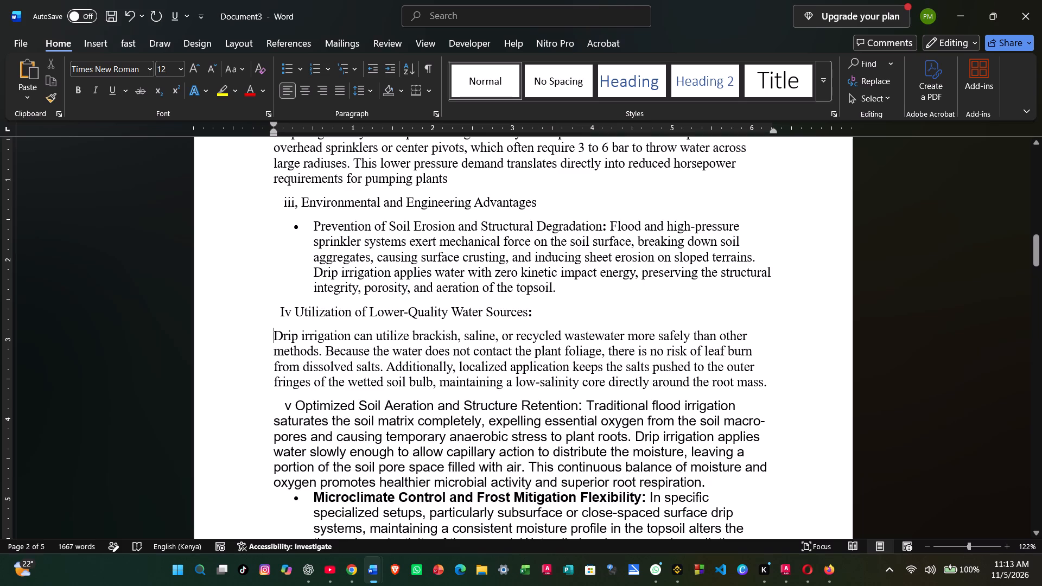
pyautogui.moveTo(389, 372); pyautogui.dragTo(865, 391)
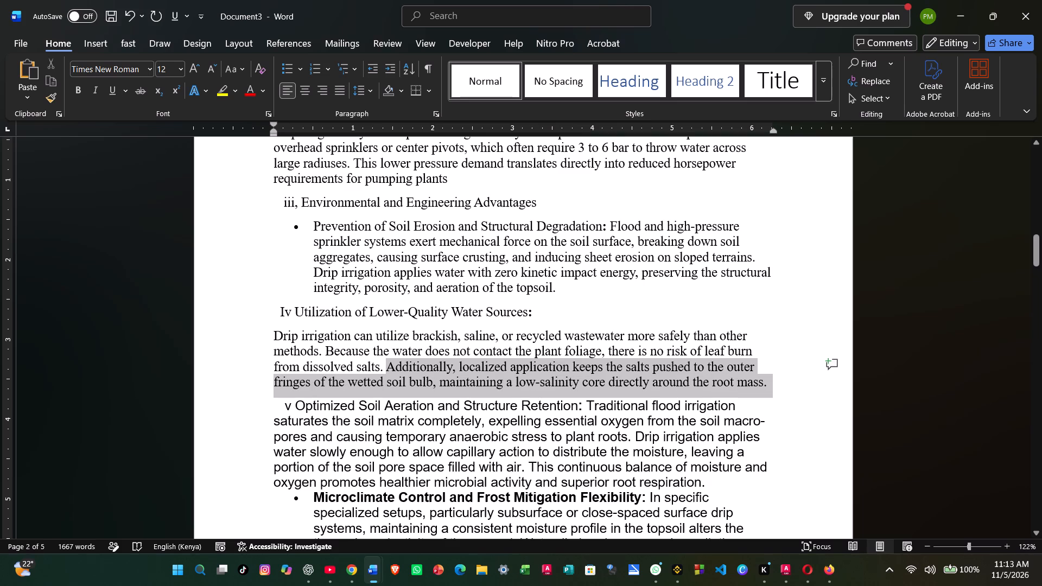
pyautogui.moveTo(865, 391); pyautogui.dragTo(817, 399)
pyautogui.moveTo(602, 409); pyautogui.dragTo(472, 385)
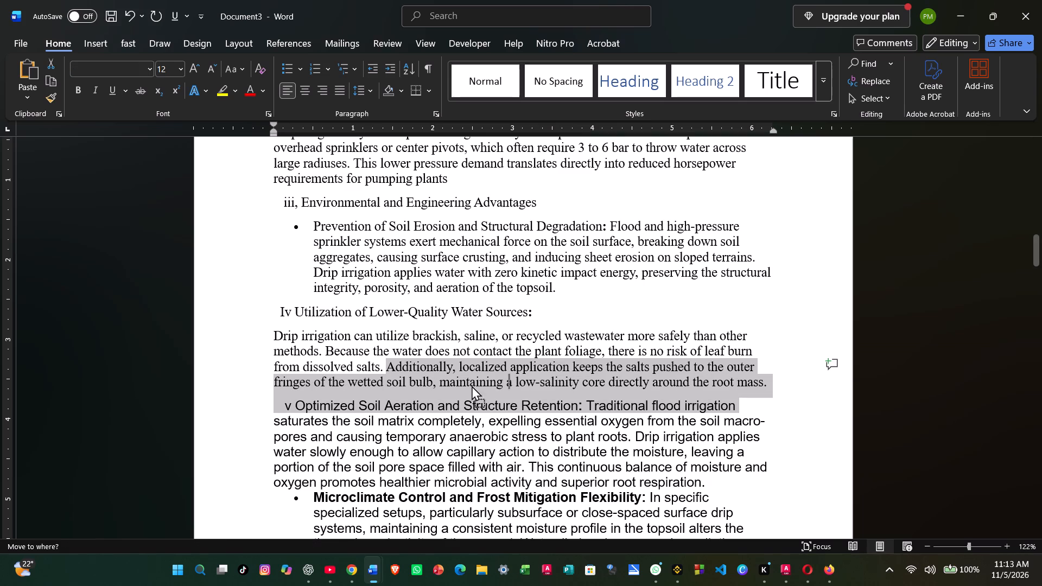
# Delete the sentence starting "Additionally, localized application keeps the salts" from the paragraph under "Iv Utilization of Lower-Quality Water Sources".
pyautogui.moveTo(472, 385); pyautogui.dragTo(444, 375)
pyautogui.click(444, 375)
pyautogui.moveTo(387, 366); pyautogui.dragTo(474, 391)
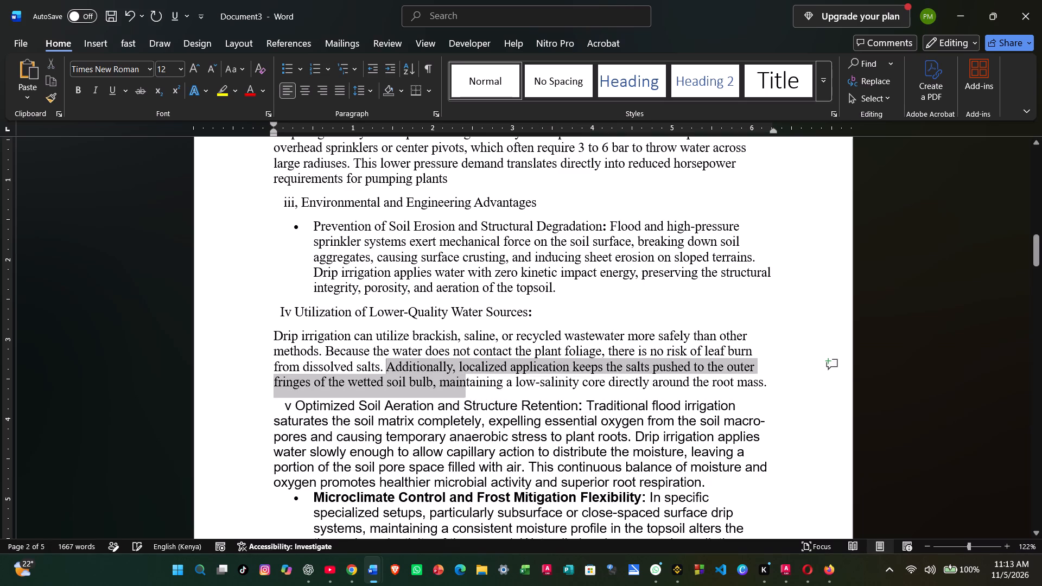
pyautogui.moveTo(474, 391); pyautogui.dragTo(767, 386)
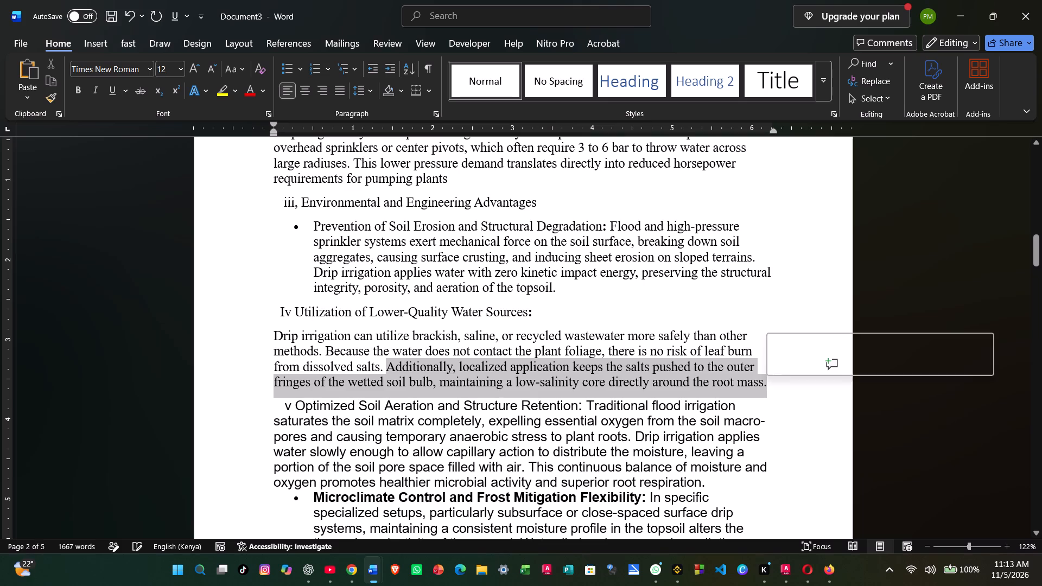
pyautogui.press('BackSpace')
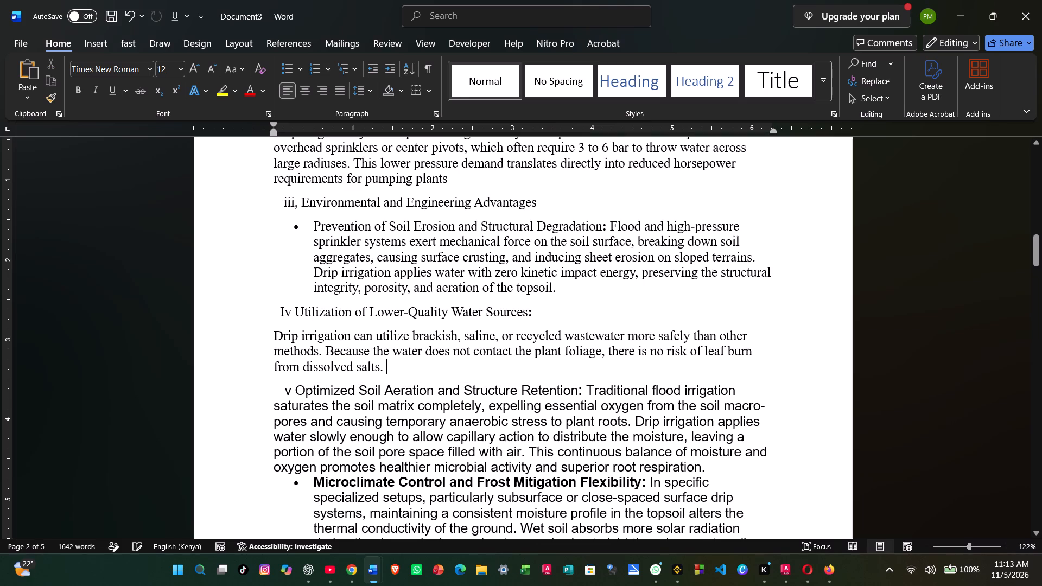
# Put the text after "v Optimized Soil Aeration and Structure Retention:" in its own paragraph and remove one leading space from that heading.
pyautogui.click(584, 392)
pyautogui.press('Return')
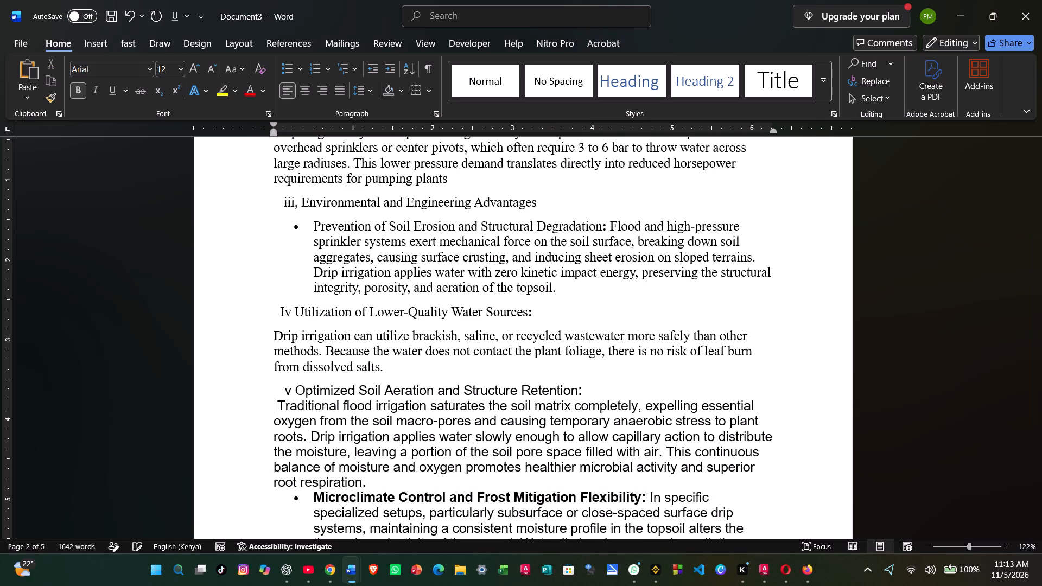
pyautogui.click(283, 390)
pyautogui.press('BackSpace')
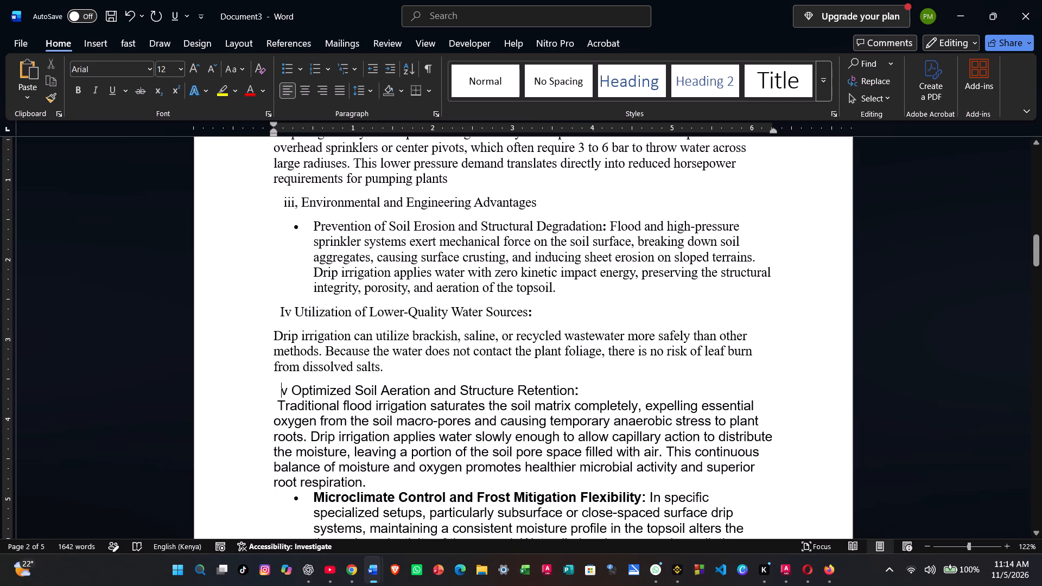
# Delete the "Traditional flood irrigation" sentence and the leading space so the text under heading v starts with "Drip irrigation applies water slowly".
pyautogui.moveTo(276, 410); pyautogui.dragTo(474, 429)
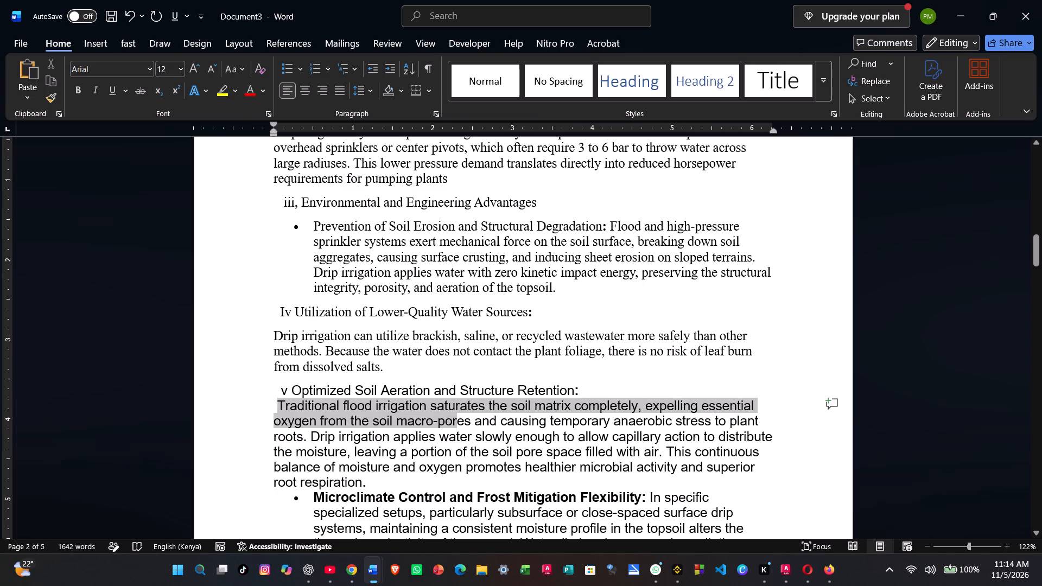
pyautogui.moveTo(474, 429); pyautogui.dragTo(759, 428)
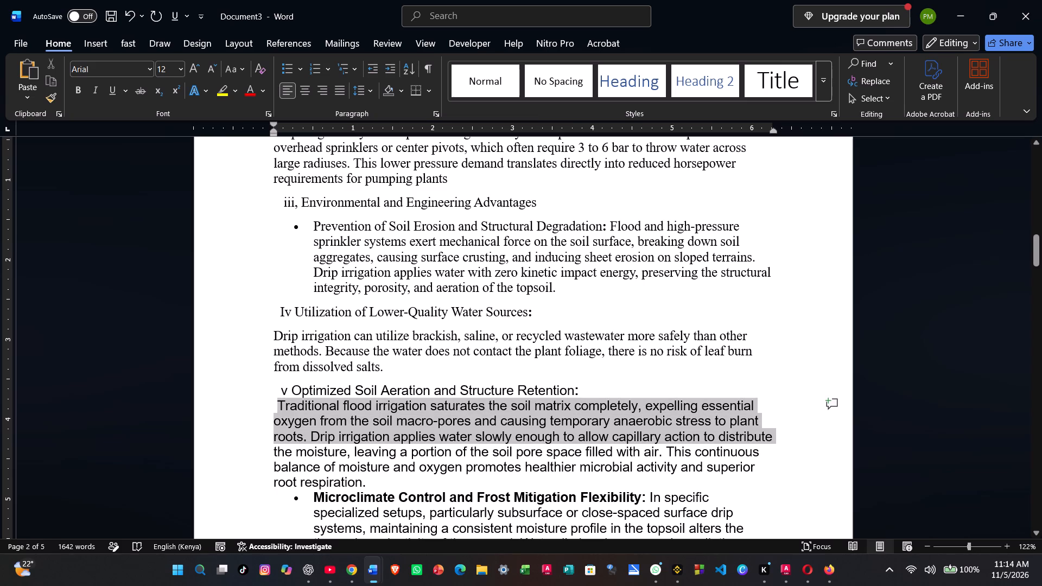
pyautogui.moveTo(759, 428); pyautogui.dragTo(759, 421)
pyautogui.press('BackSpace')
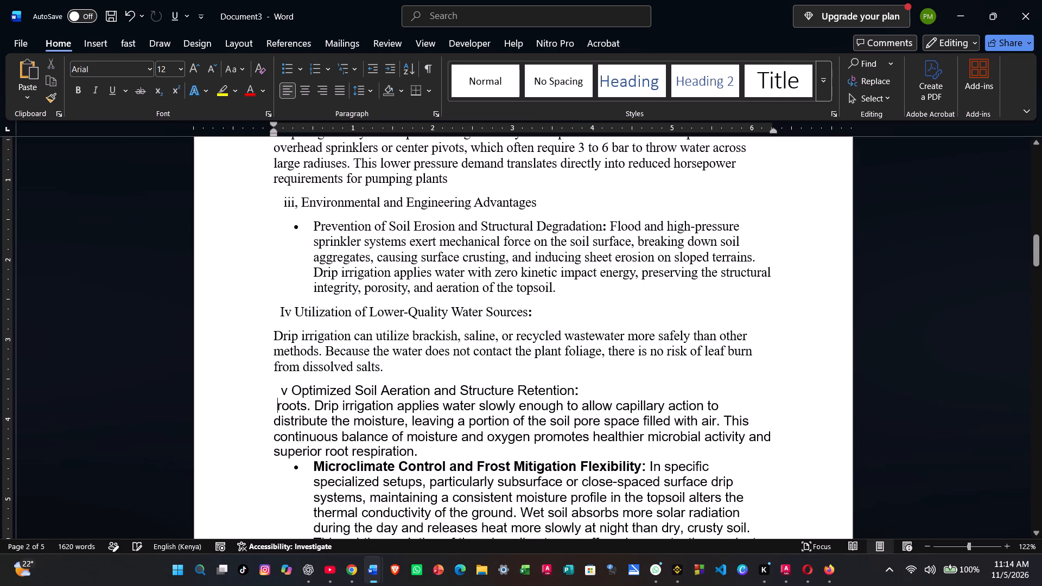
pyautogui.click(314, 406)
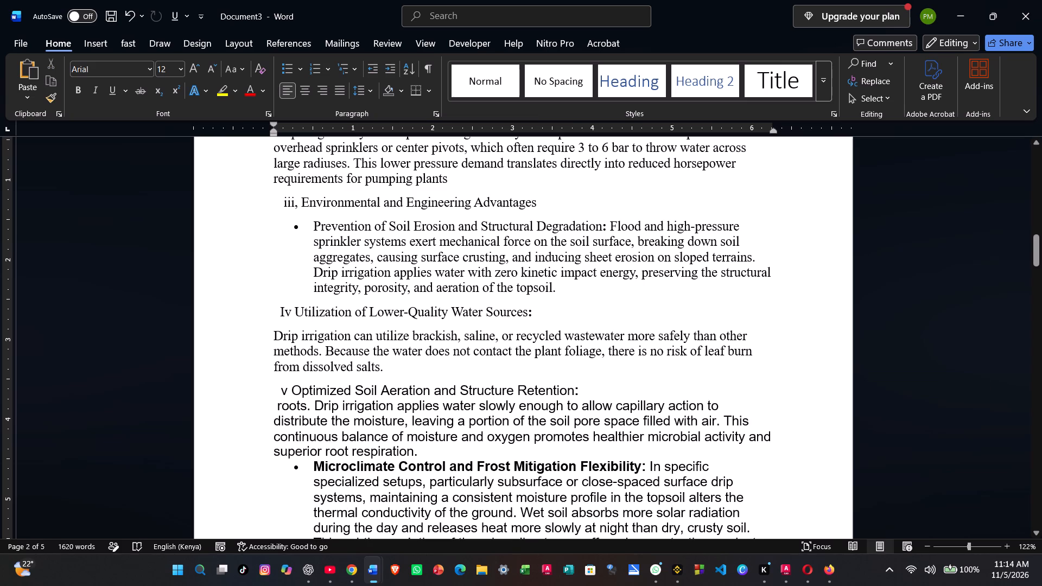
pyautogui.press('BackSpace')
pyautogui.press('BackSpace')
pyautogui.press('BackSpace')
pyautogui.press('BackSpace')
pyautogui.press('BackSpace')
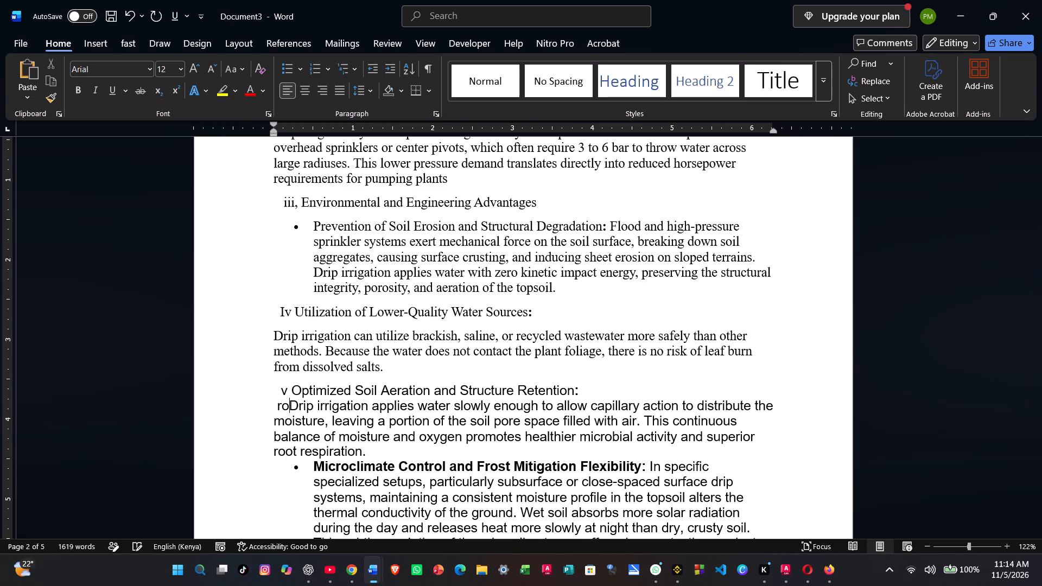
pyautogui.press('BackSpace')
pyautogui.press('BackSpace')
pyautogui.press('BackSpace')
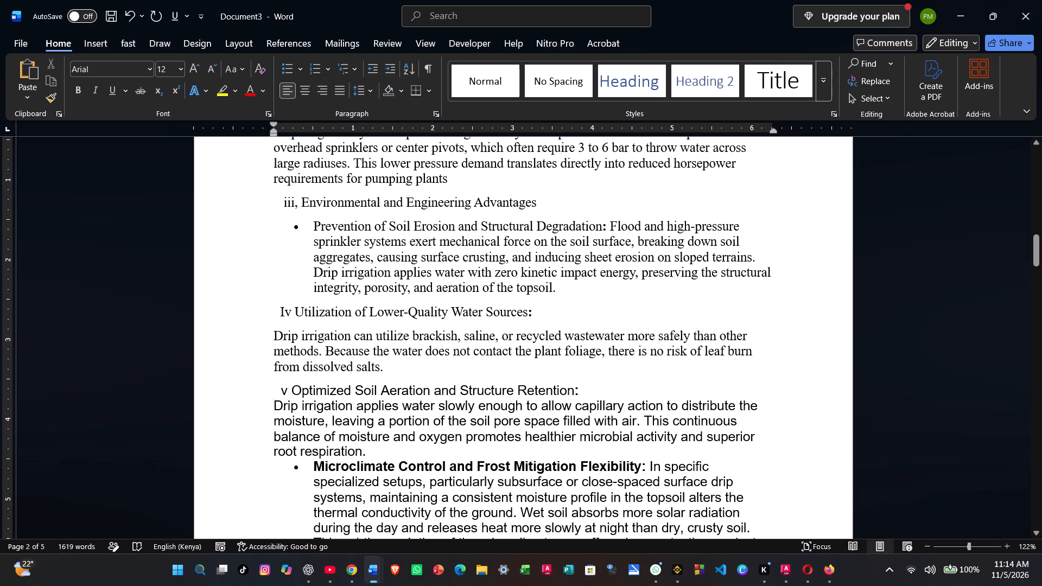
# Delete the "Microclimate Control and Frost Mitigation Flexibility" bullet and the blank lines below it.
pyautogui.scroll(-2, 468, 456)
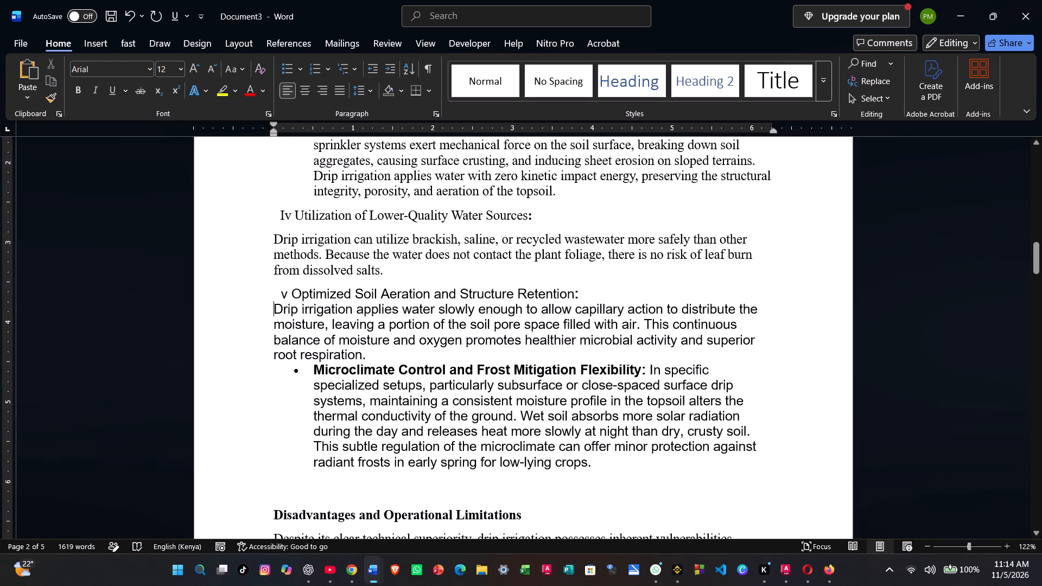
pyautogui.scroll(-1, 468, 456)
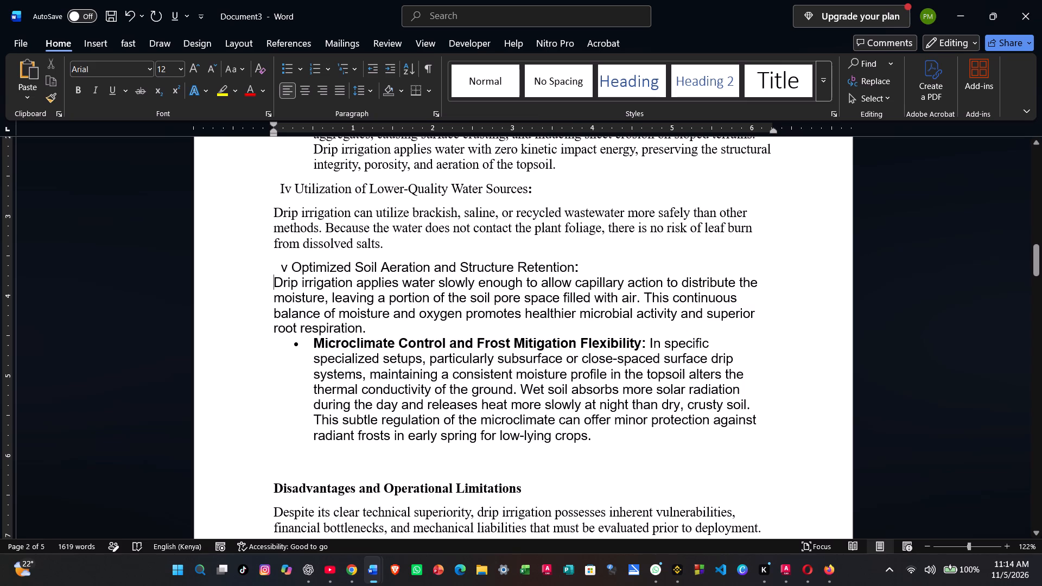
pyautogui.moveTo(293, 343); pyautogui.dragTo(622, 443)
pyautogui.press('BackSpace')
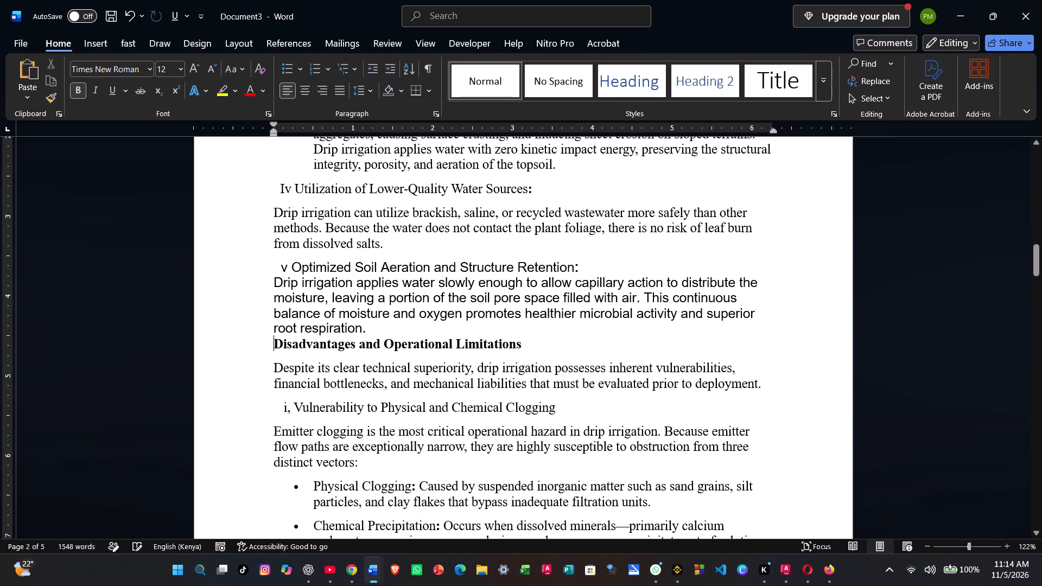
# Set the "Iv Utilization" and "v Optimized Soil Aeration" headings and their paragraphs to Times New Roman.
pyautogui.scroll(1, 315, 230)
pyautogui.moveTo(273, 254); pyautogui.dragTo(341, 298)
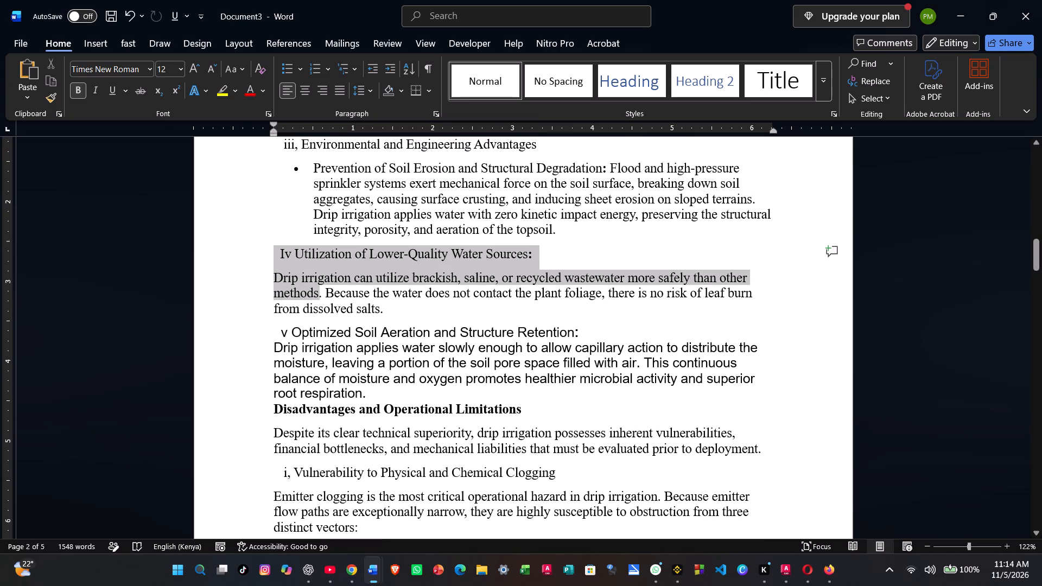
pyautogui.moveTo(341, 298); pyautogui.dragTo(580, 387)
pyautogui.click(147, 71)
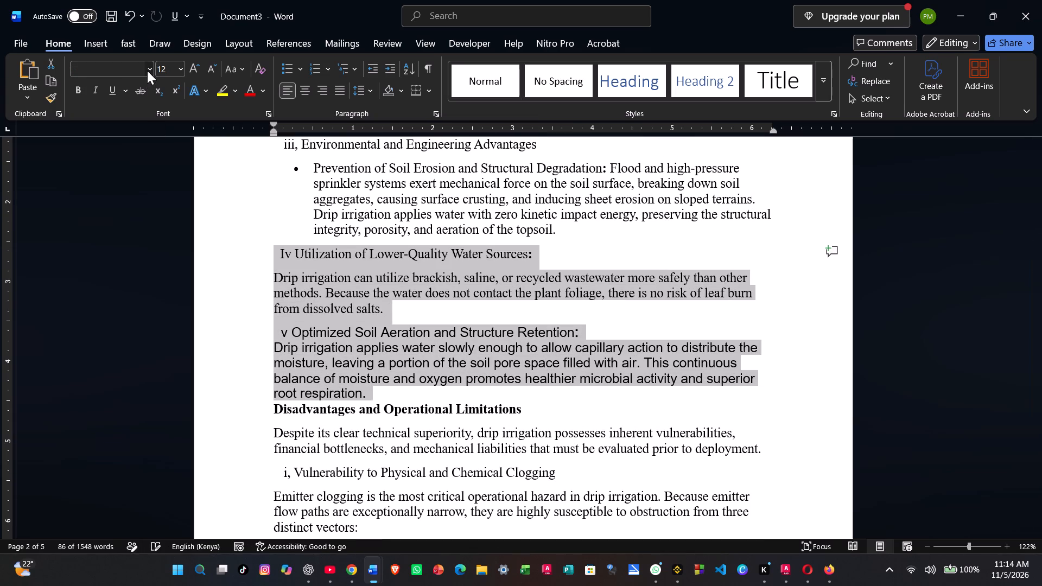
pyautogui.click(142, 167)
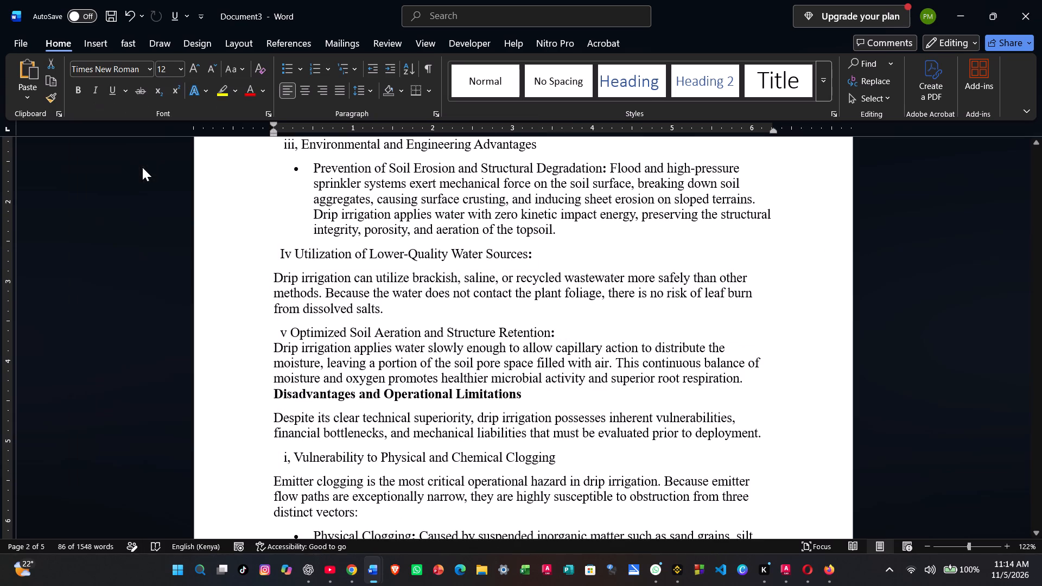
pyautogui.click(520, 348)
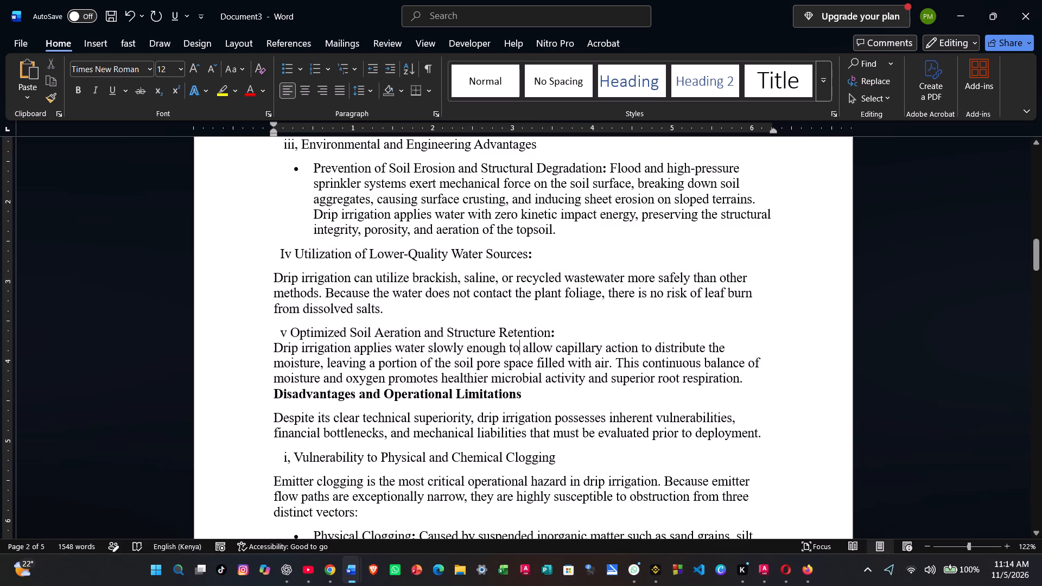
# Insert a blank line above the "Disadvantages and Operational Limitations" heading.
pyautogui.scroll(-1, 453, 432)
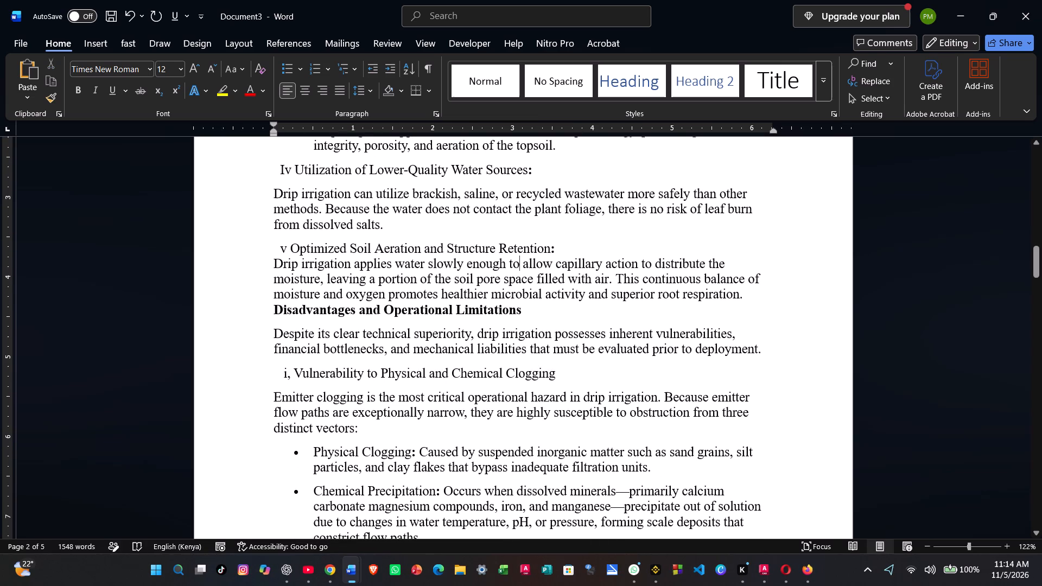
pyautogui.click(274, 311)
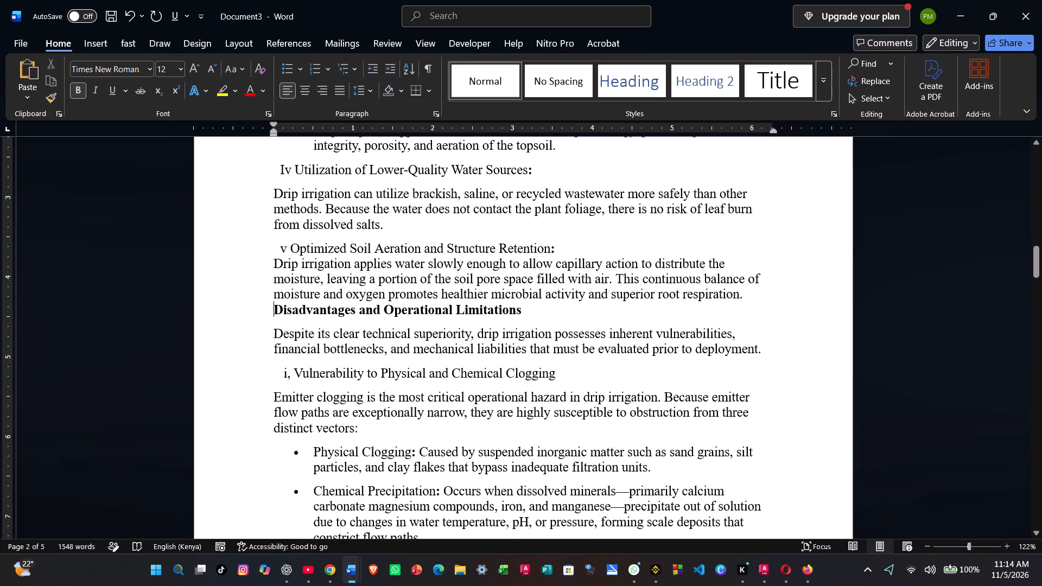
pyautogui.press('Return')
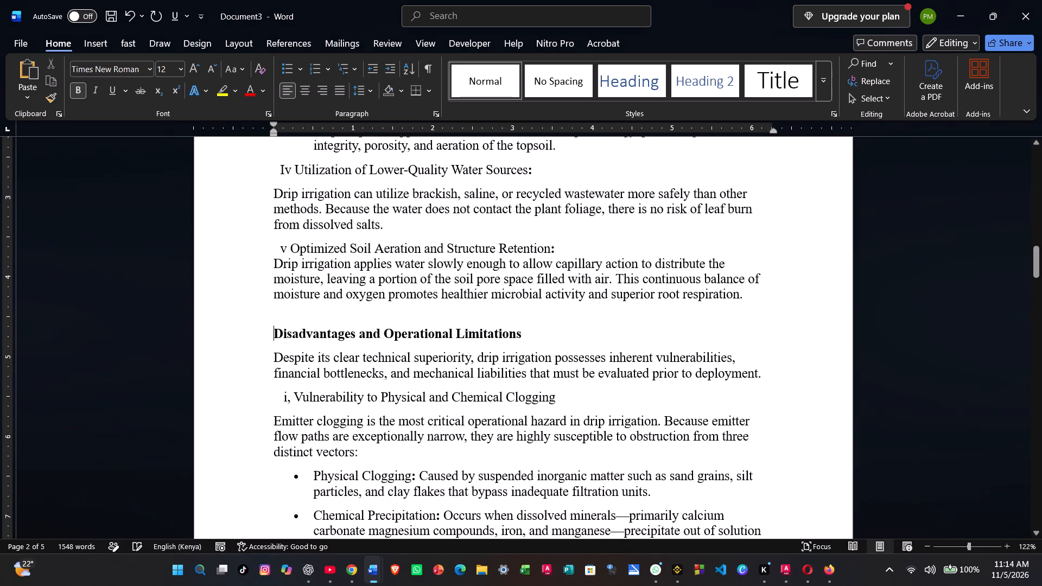
# Review the rest of the report from the disadvantages section through the mitigation strategies, conclusion and references.
pyautogui.scroll(-2, 422, 407)
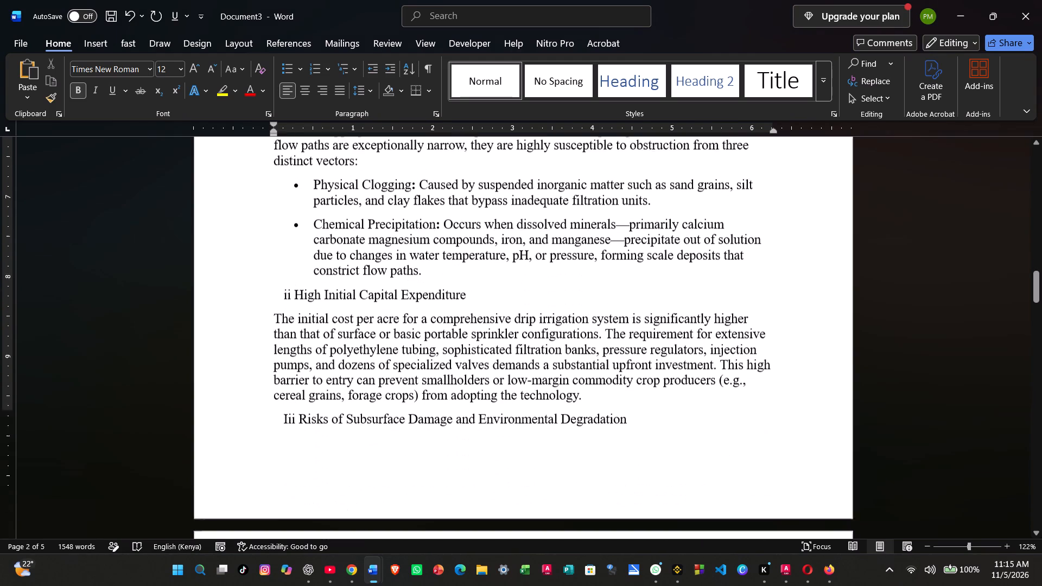
pyautogui.scroll(-3, 422, 407)
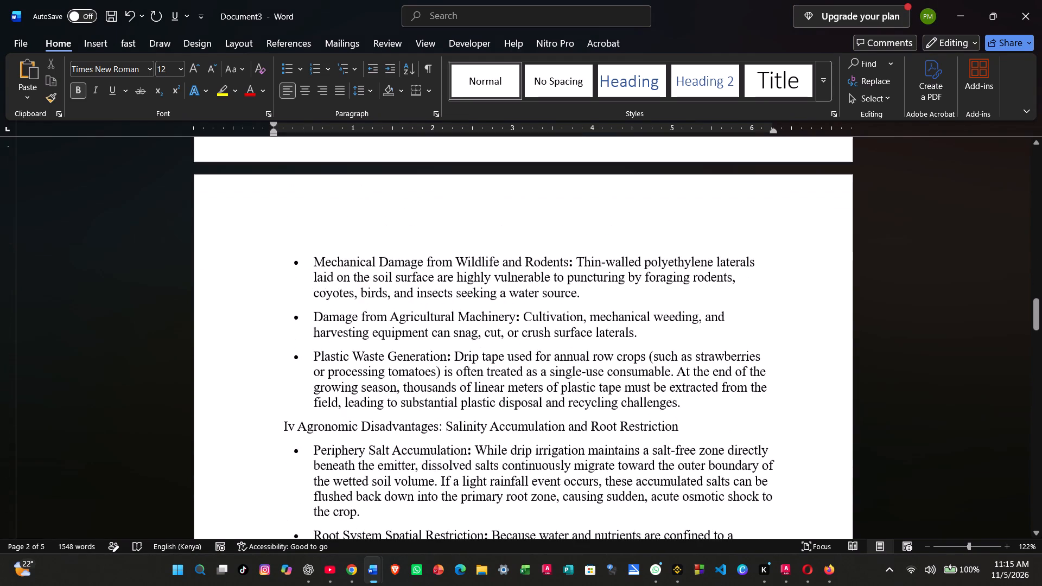
pyautogui.scroll(-4, 422, 407)
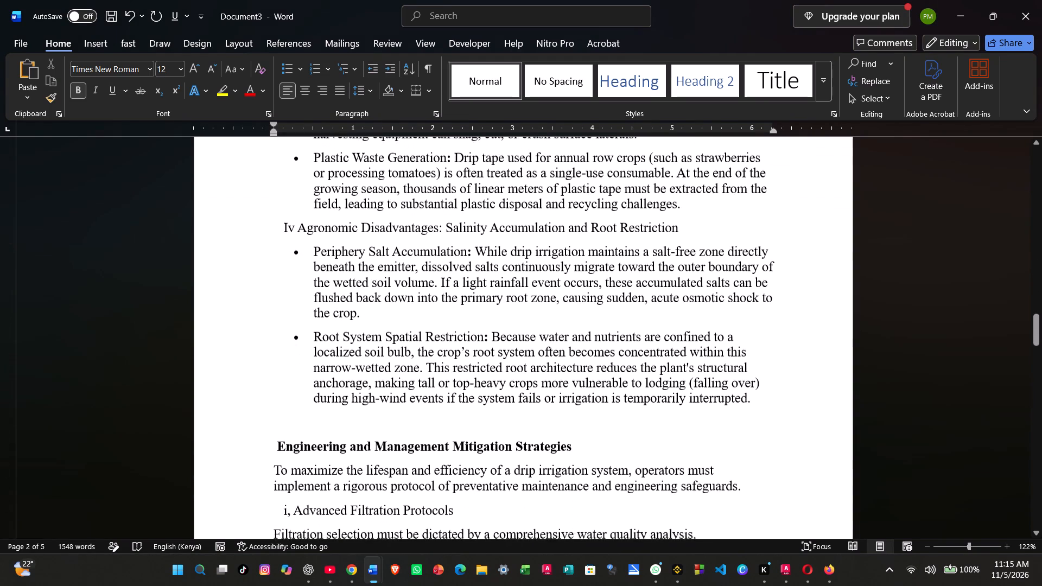
pyautogui.scroll(-1, 422, 407)
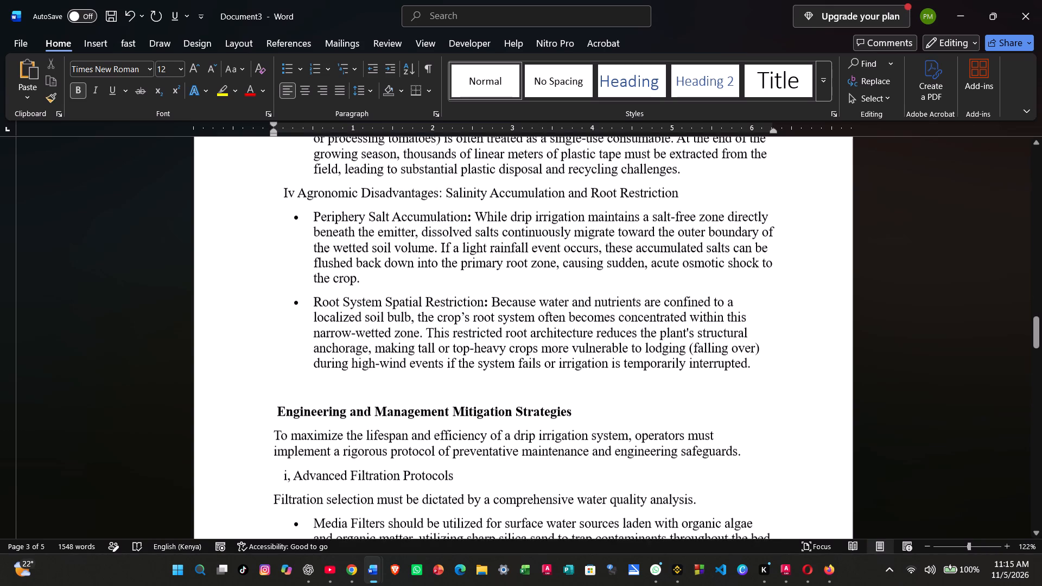
pyautogui.scroll(1, 474, 227)
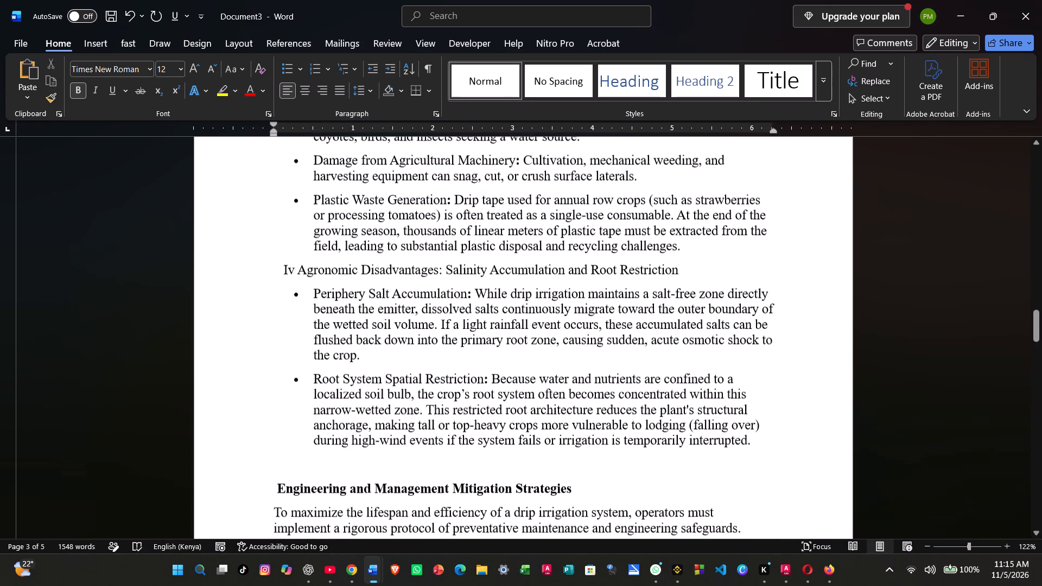
pyautogui.scroll(4, 474, 227)
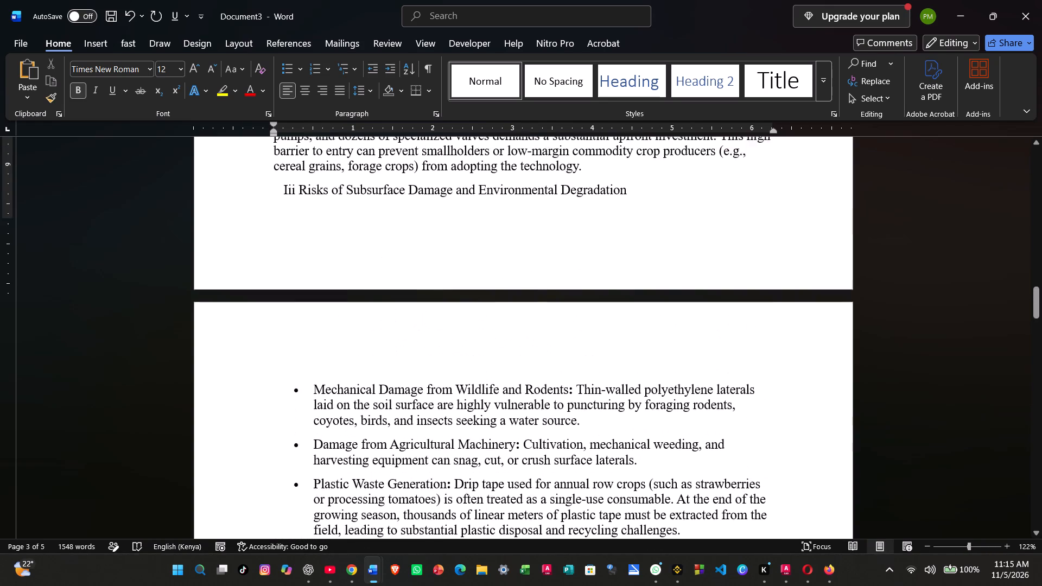
pyautogui.scroll(1, 474, 227)
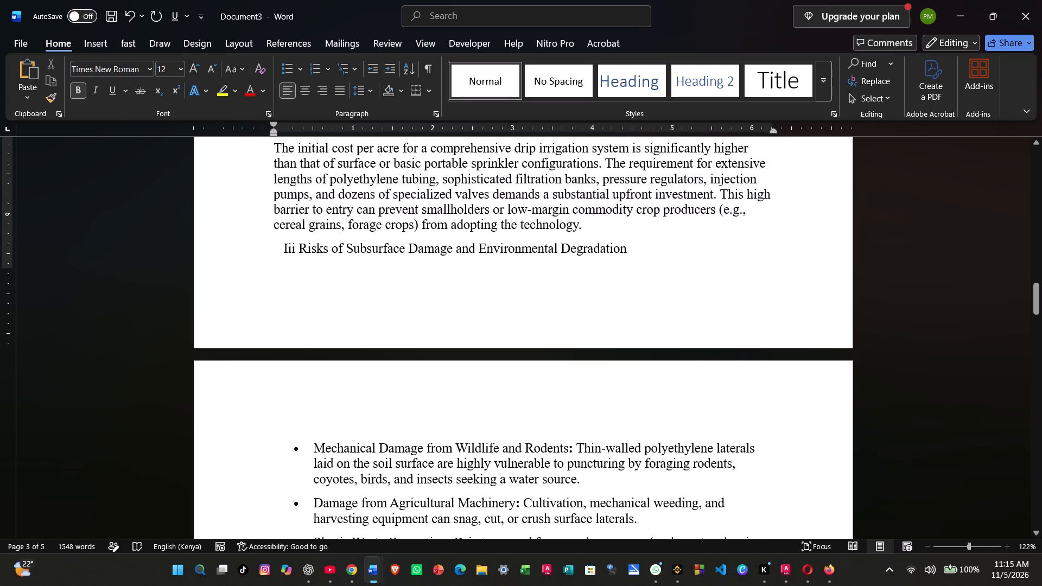
pyautogui.scroll(2, 474, 227)
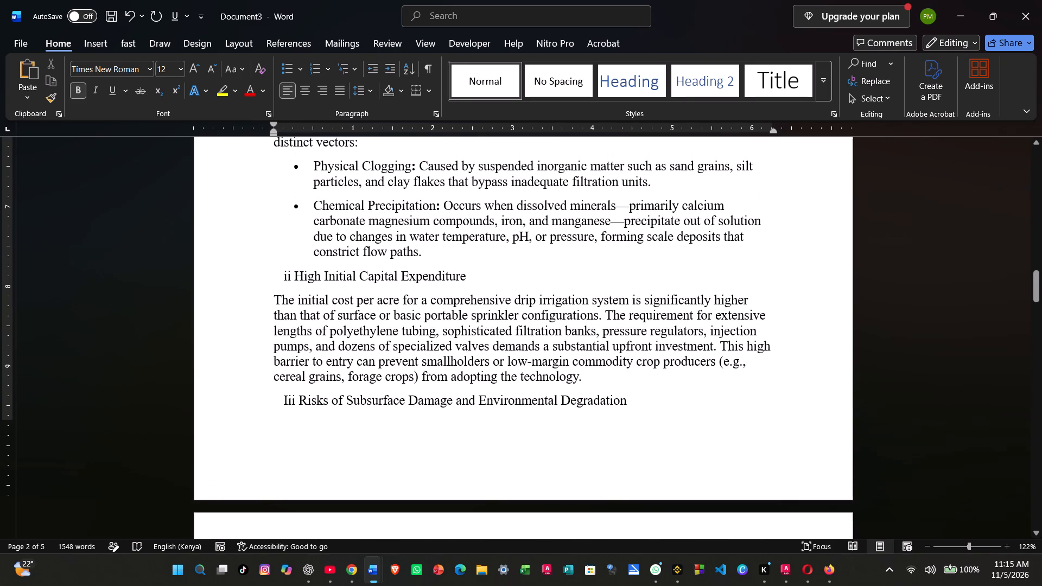
pyautogui.scroll(1, 474, 227)
pyautogui.scroll(-6, 474, 227)
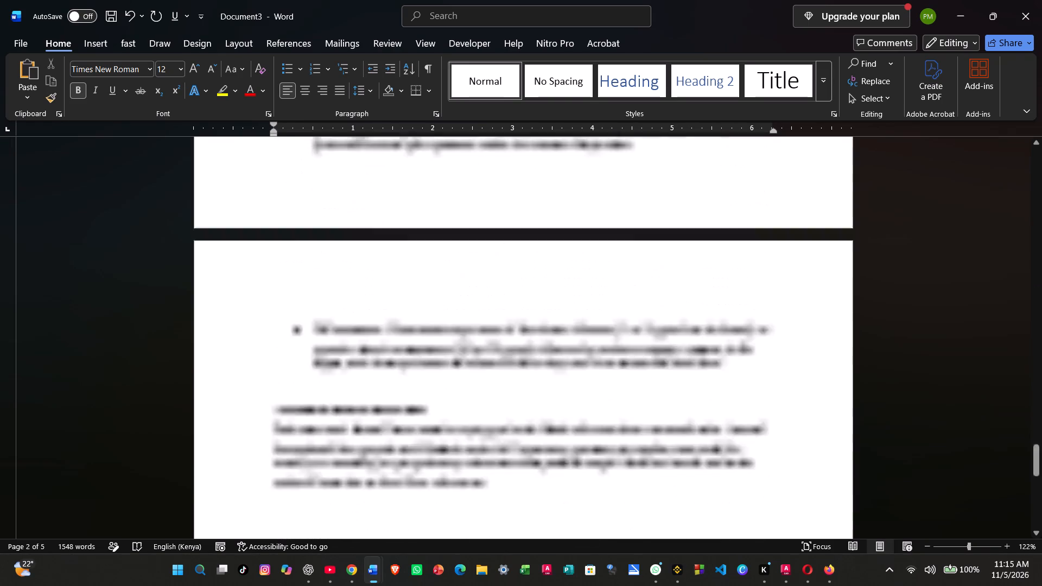
pyautogui.scroll(-2, 474, 227)
pyautogui.scroll(2, 474, 227)
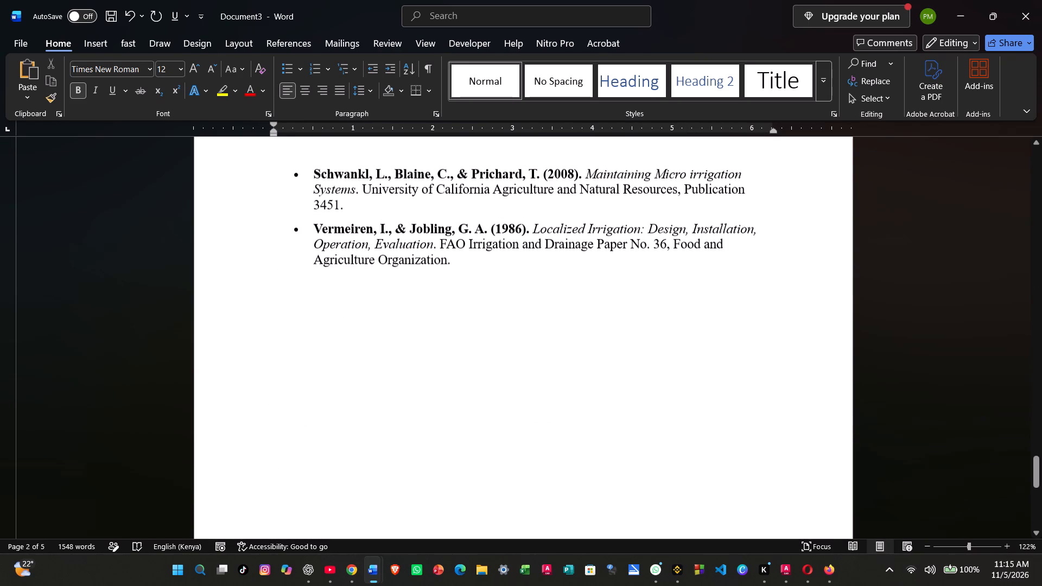
pyautogui.scroll(4, 474, 227)
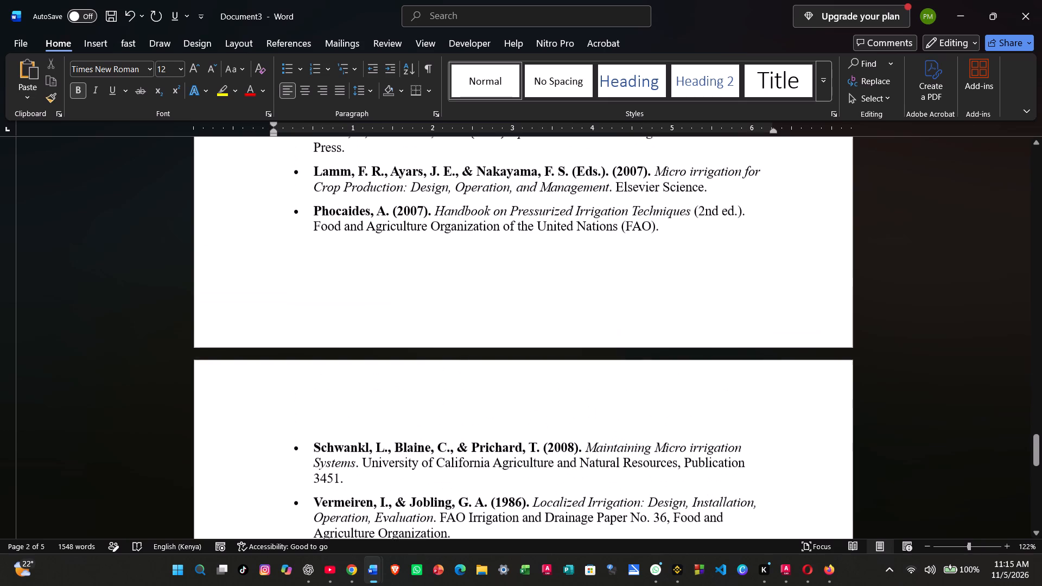
pyautogui.scroll(3, 474, 227)
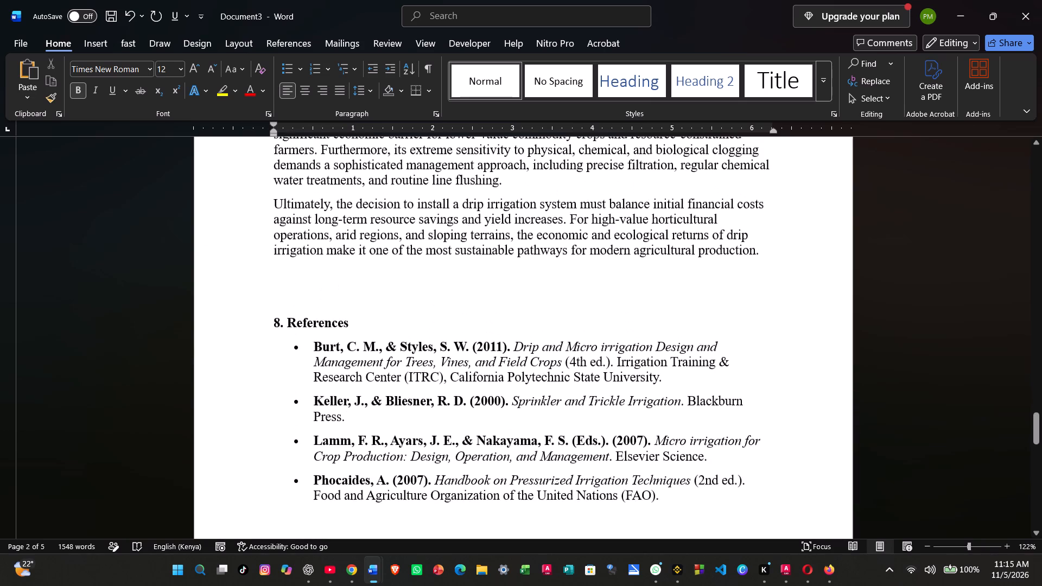
pyautogui.scroll(2, 468, 237)
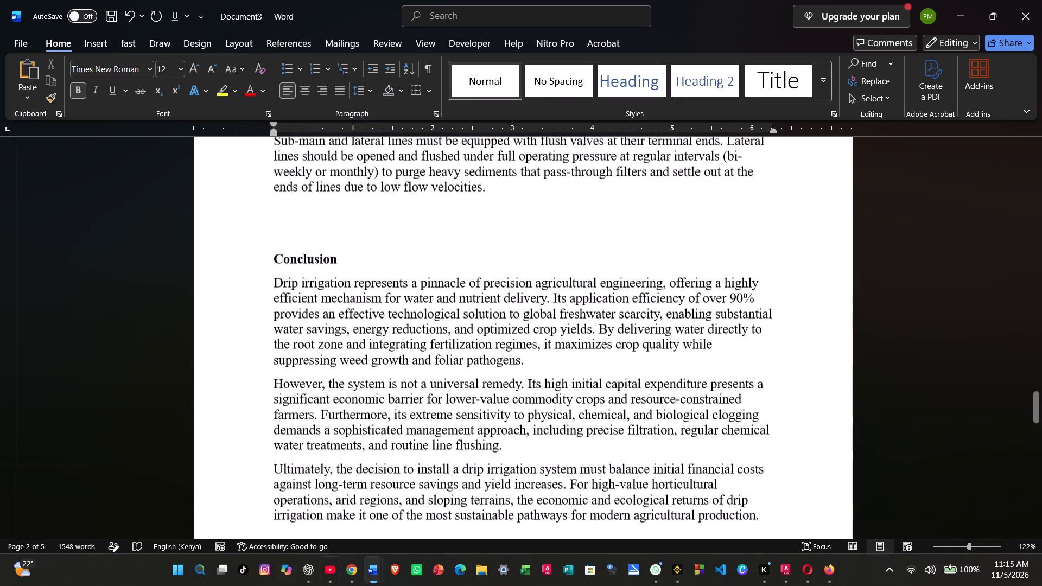
# Switch to the Chrome answer containing the additional operational and agronomic disadvantages and clear its existing text selection.
pyautogui.click(355, 571)
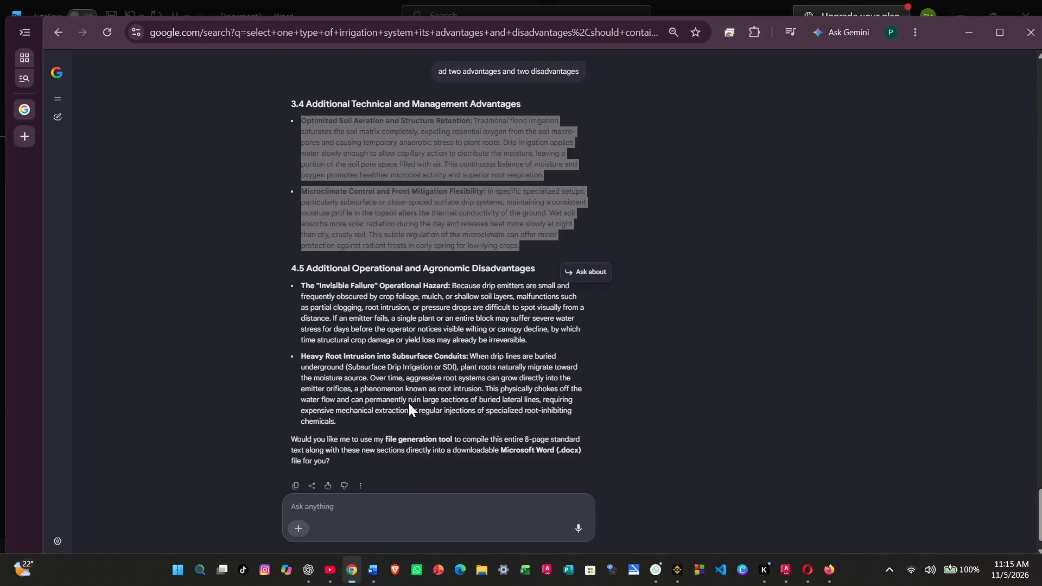
pyautogui.click(349, 346)
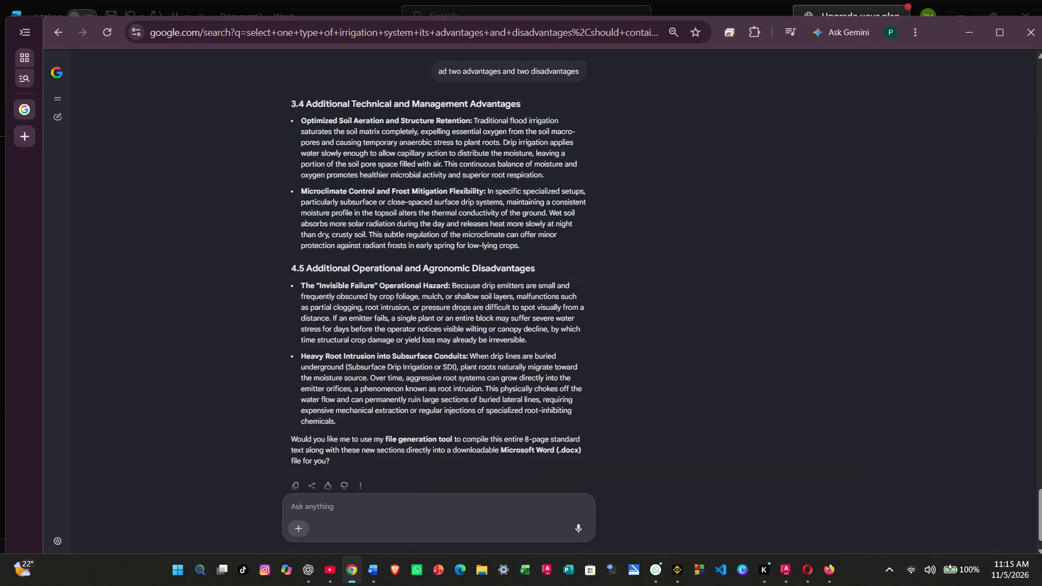
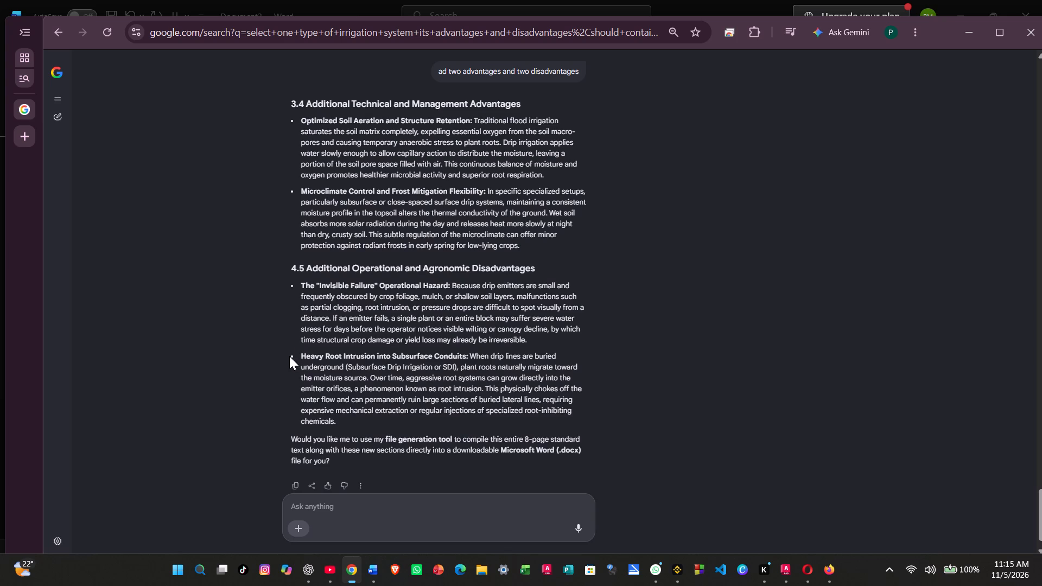
# Copy the full "Heavy Root Intrusion into Subsurface Conduits" bullet from the additional disadvantages answer.
pyautogui.moveTo(291, 353); pyautogui.dragTo(383, 407)
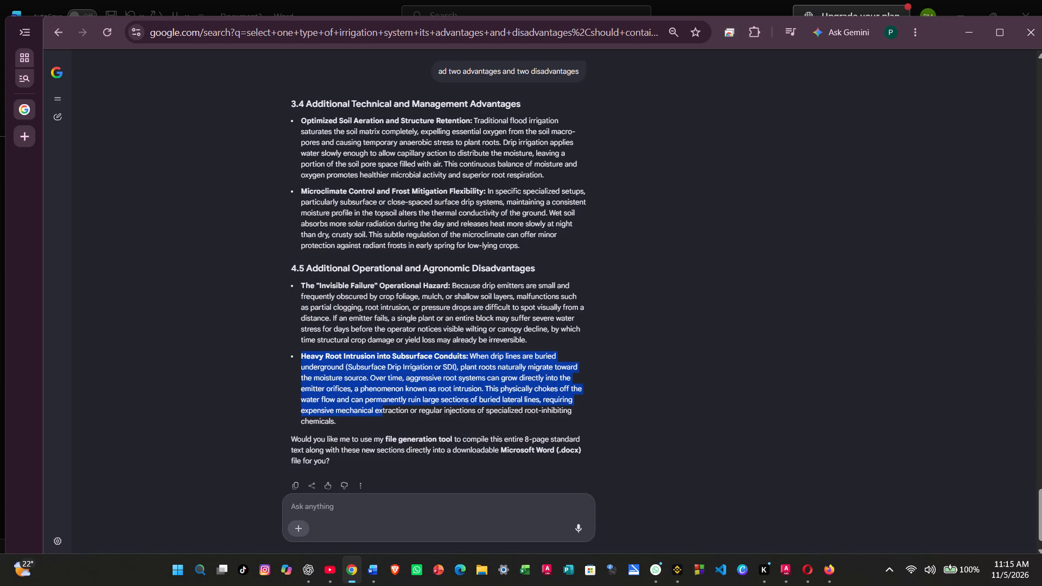
pyautogui.moveTo(383, 407); pyautogui.dragTo(492, 425)
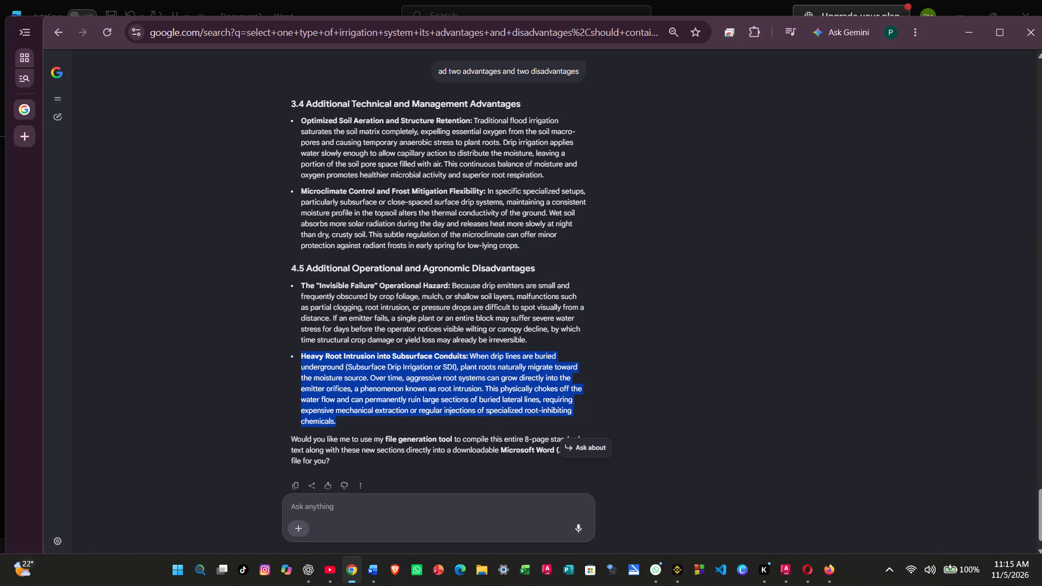
pyautogui.rightClick(453, 397)
pyautogui.click(495, 258)
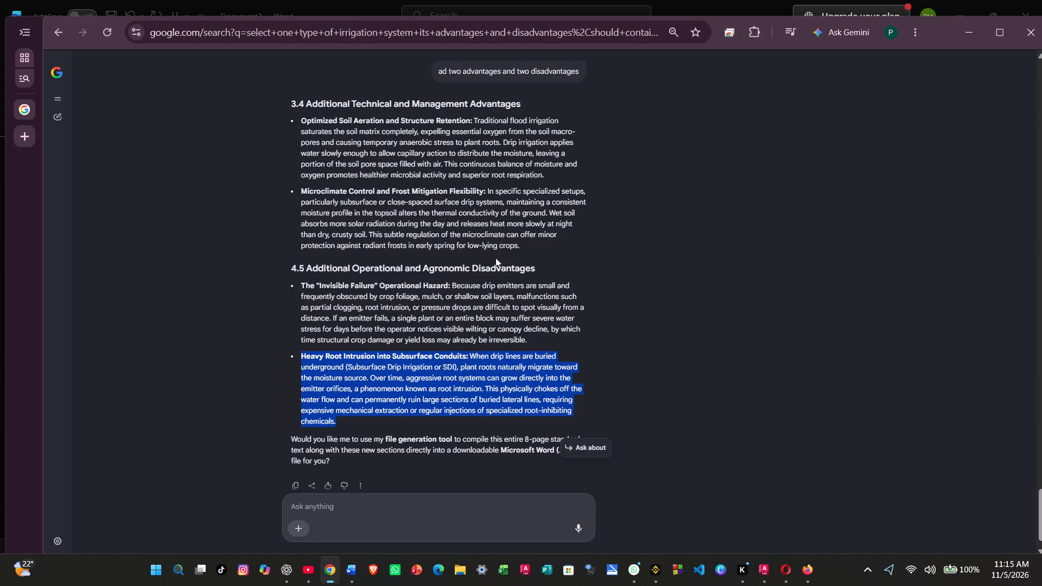
# Switch to Document3 in Word and paste the copied disadvantage on the blank line below the "Root System Spatial Restriction" bullet.
pyautogui.click(345, 571)
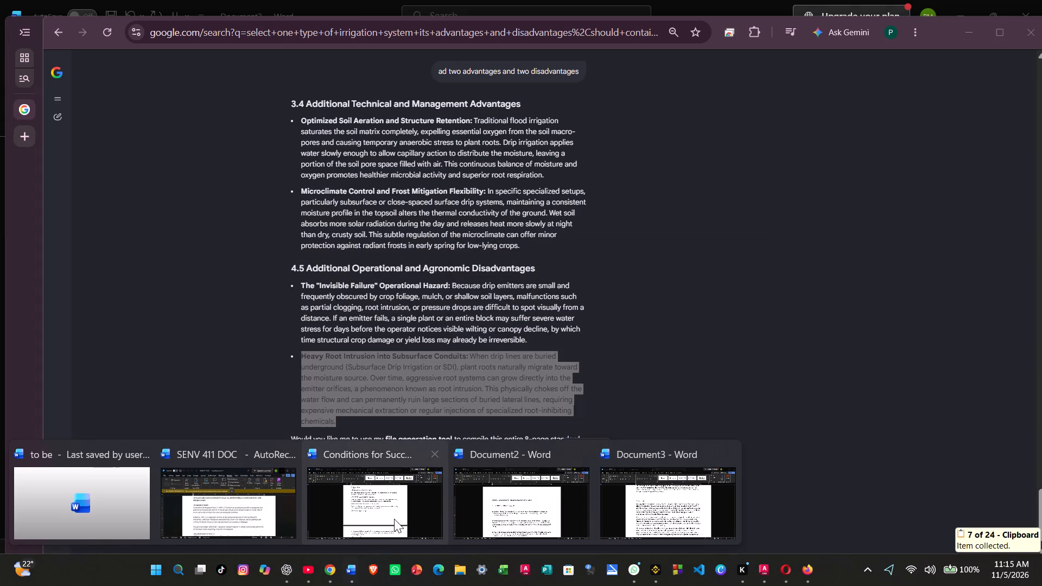
pyautogui.click(639, 525)
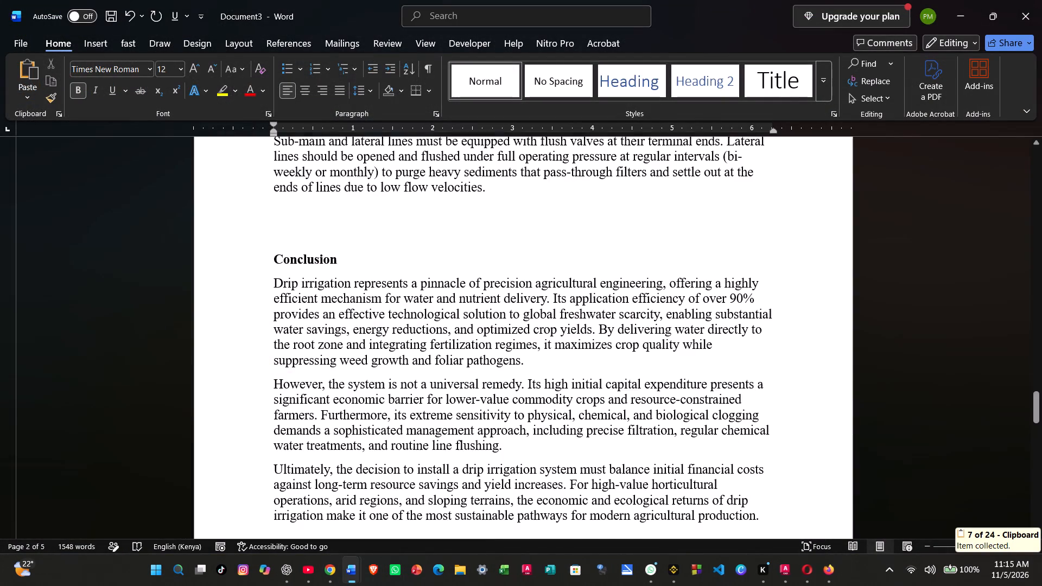
pyautogui.scroll(4, 442, 301)
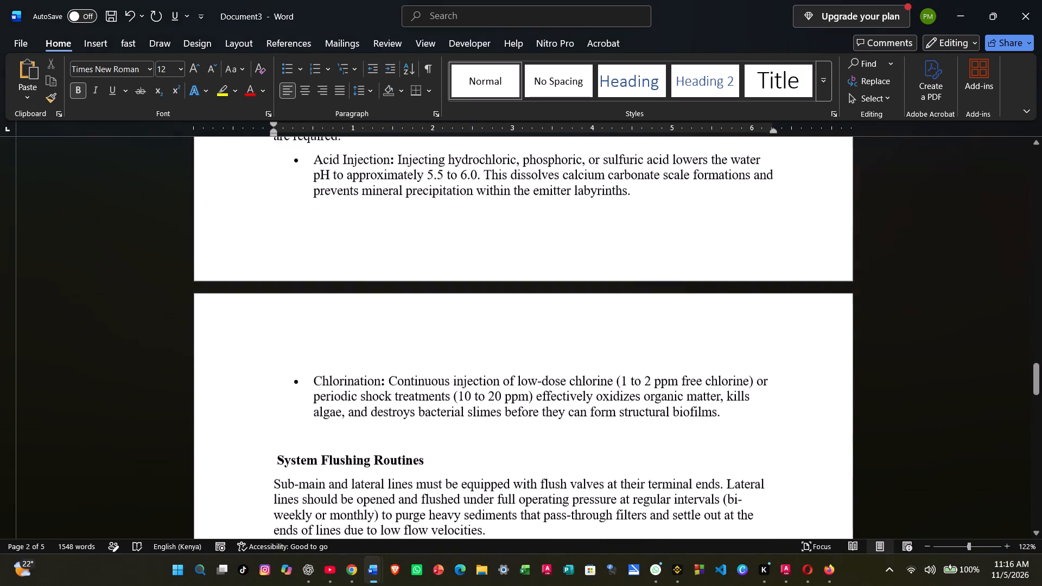
pyautogui.scroll(3, 442, 301)
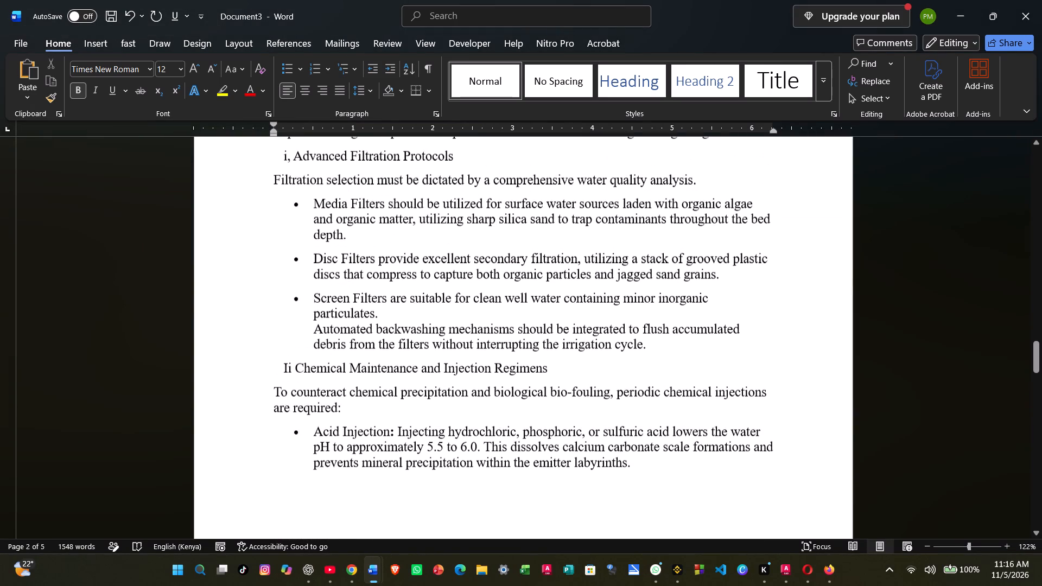
pyautogui.scroll(3, 442, 301)
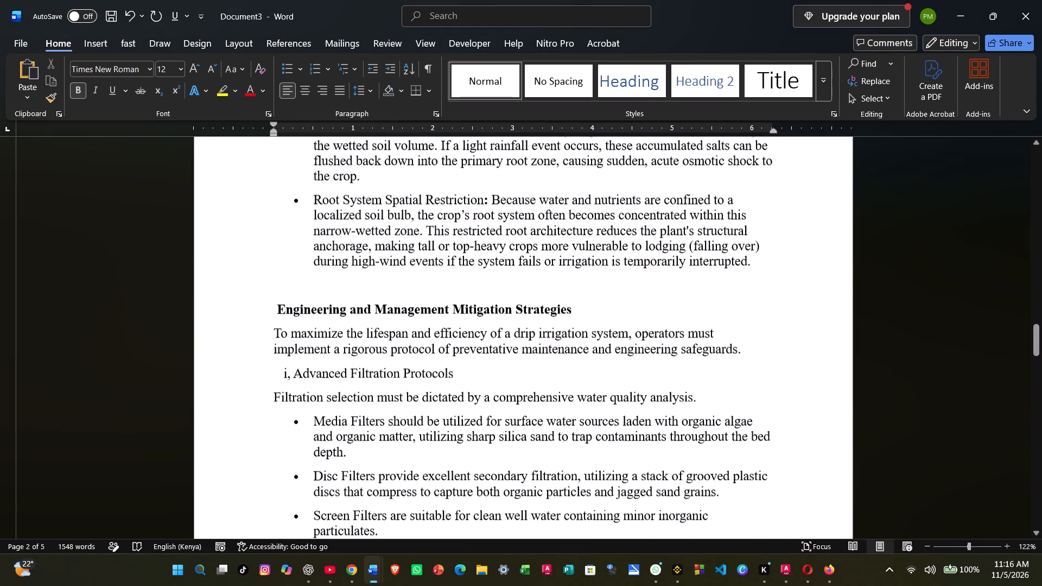
pyautogui.scroll(2, 442, 301)
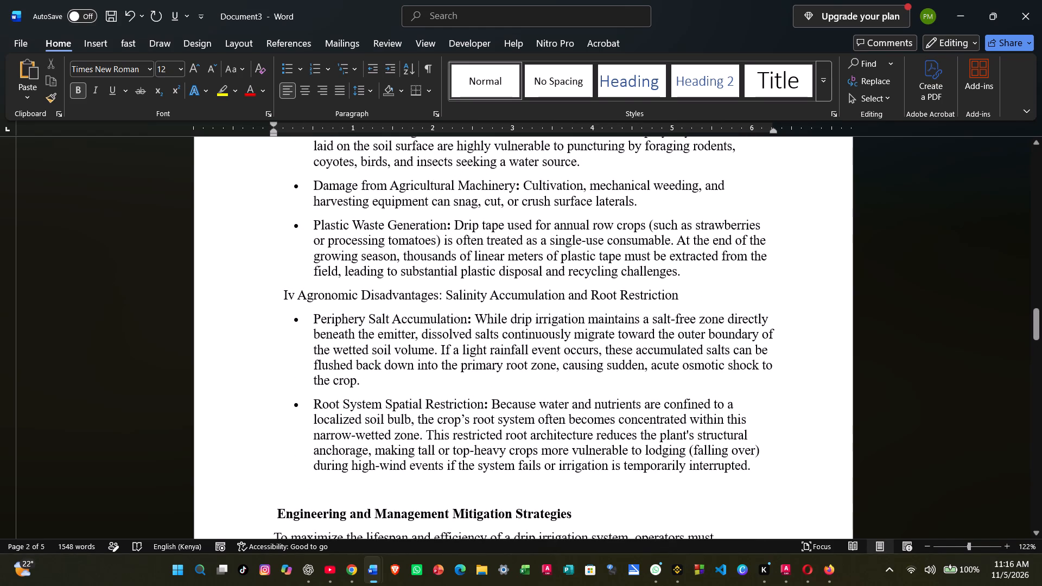
pyautogui.click(302, 480)
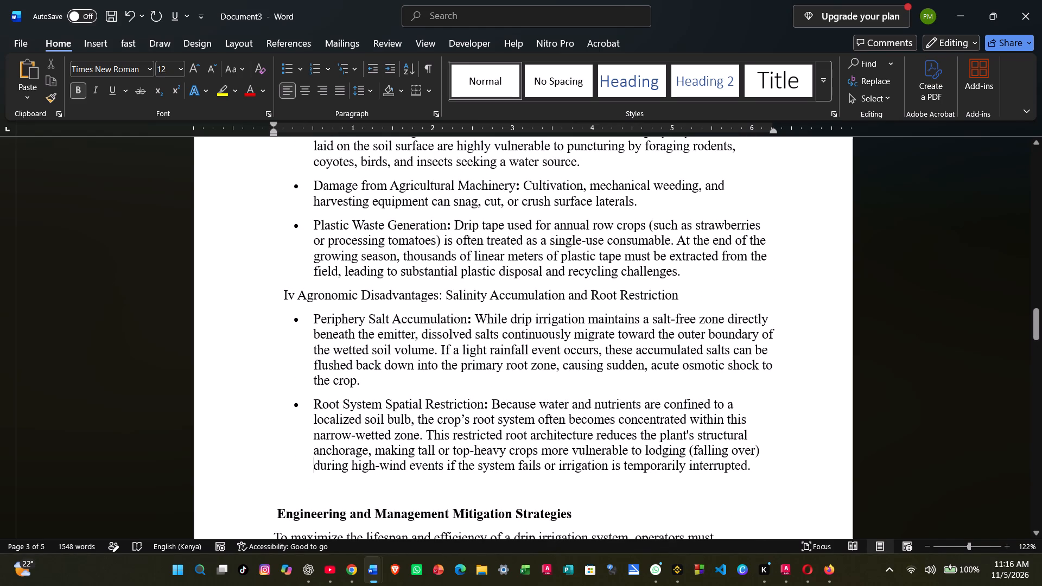
pyautogui.click(300, 483)
pyautogui.click(300, 483)
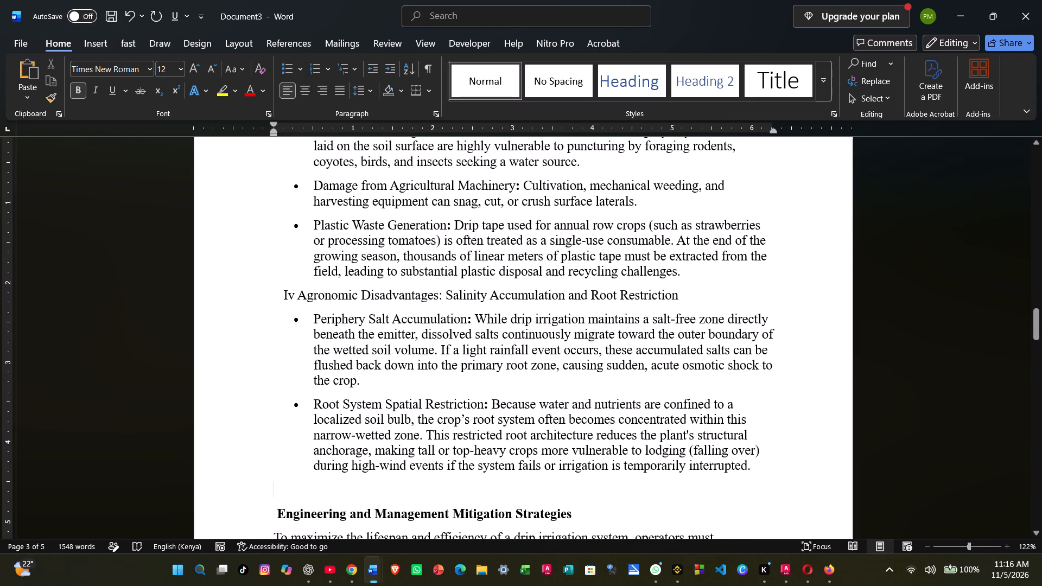
pyautogui.click(32, 69)
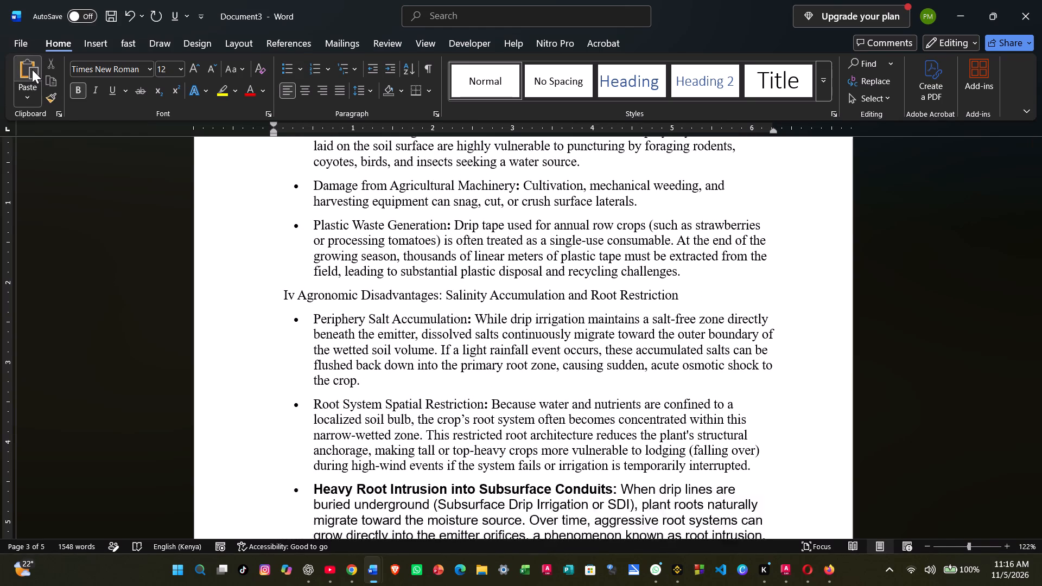
# Remove the bullet from the pasted "Heavy Root Intrusion into Subsurface Conduits" paragraph and number it "V," instead.
pyautogui.scroll(-1, 363, 345)
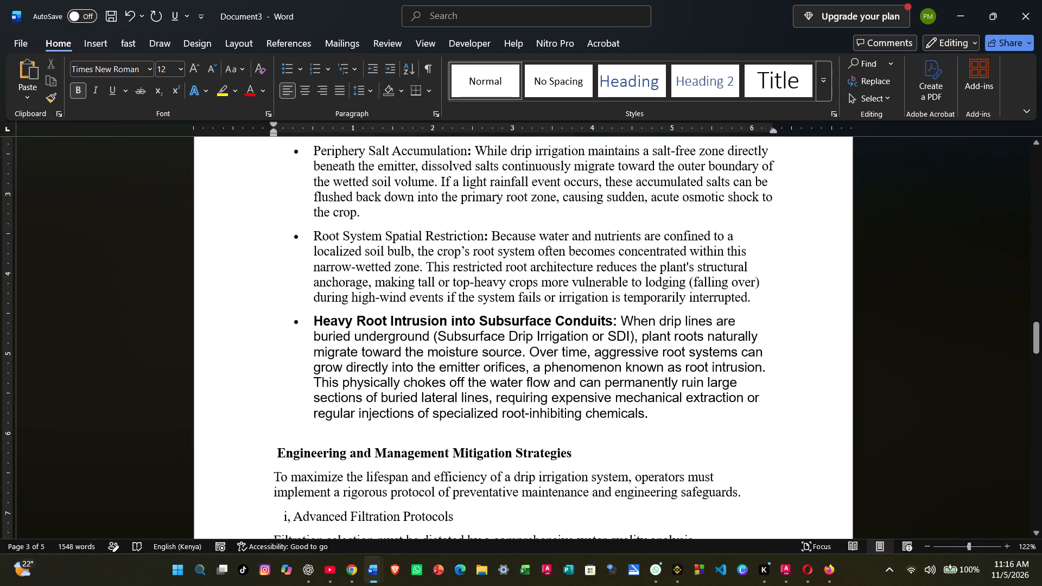
pyautogui.click(315, 321)
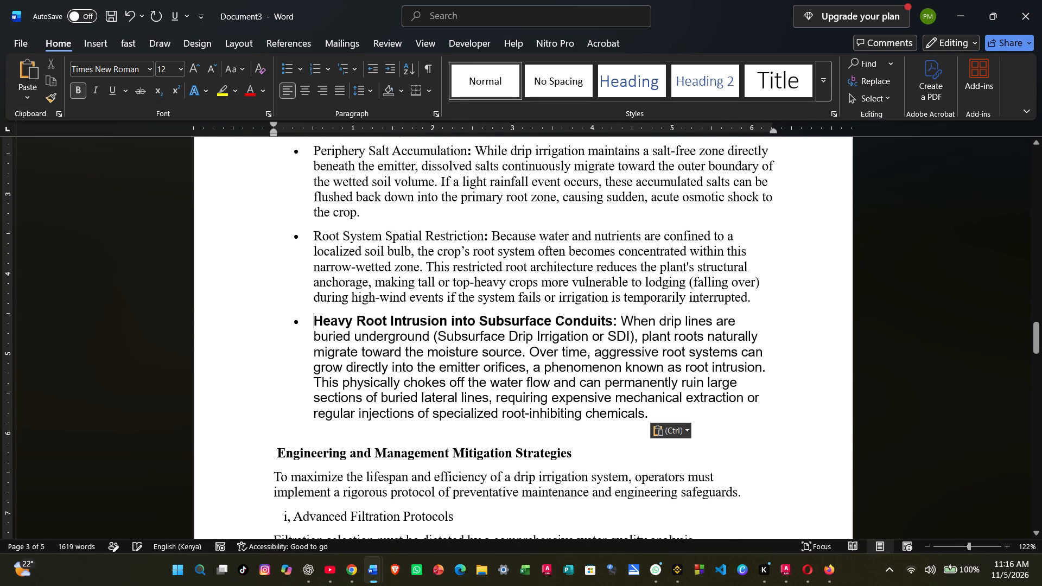
pyautogui.press('BackSpace')
pyautogui.press('BackSpace')
pyautogui.scroll(1, 315, 321)
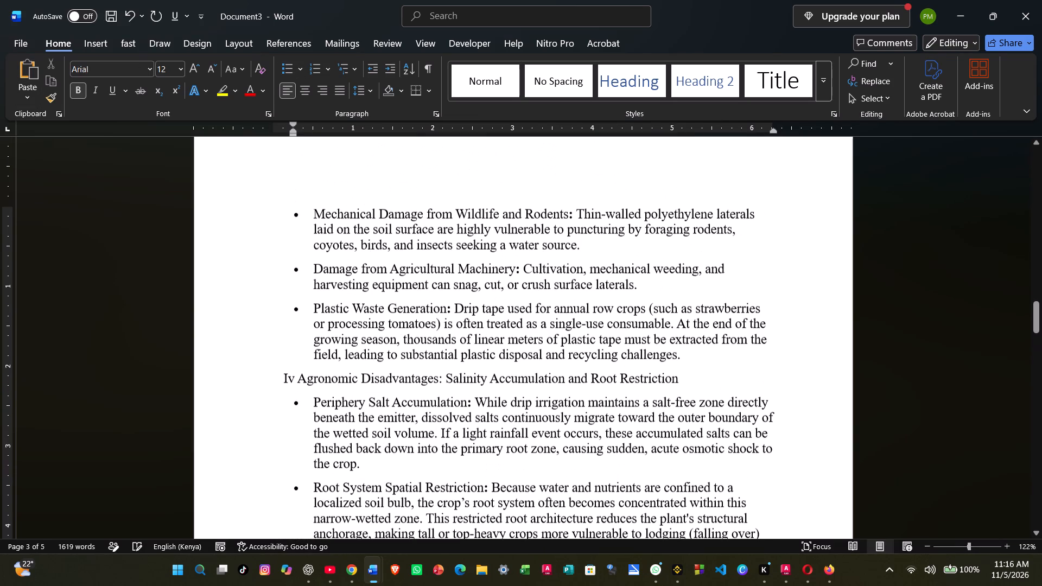
pyautogui.scroll(1, 315, 321)
pyautogui.scroll(-2, 315, 321)
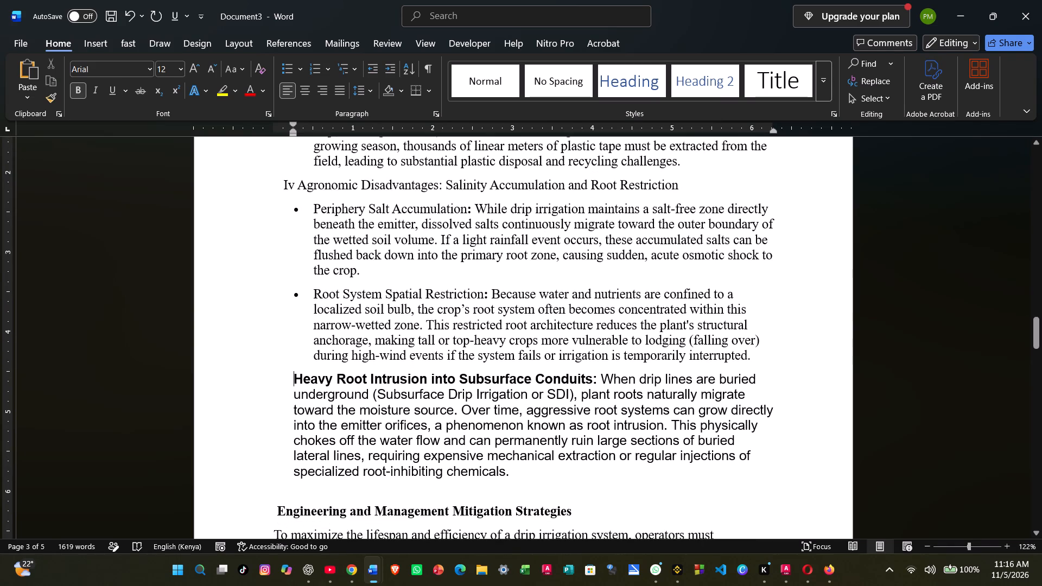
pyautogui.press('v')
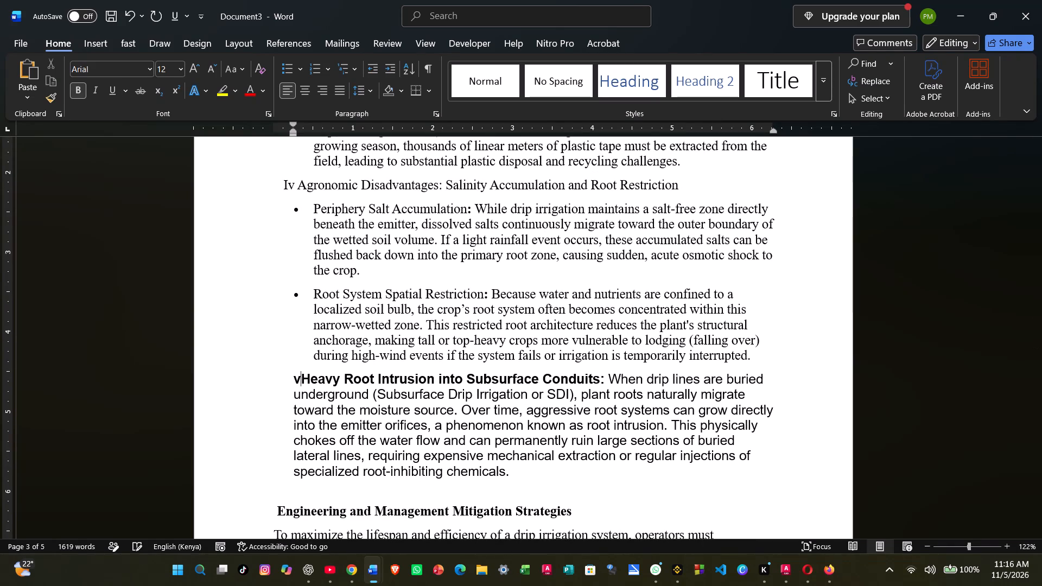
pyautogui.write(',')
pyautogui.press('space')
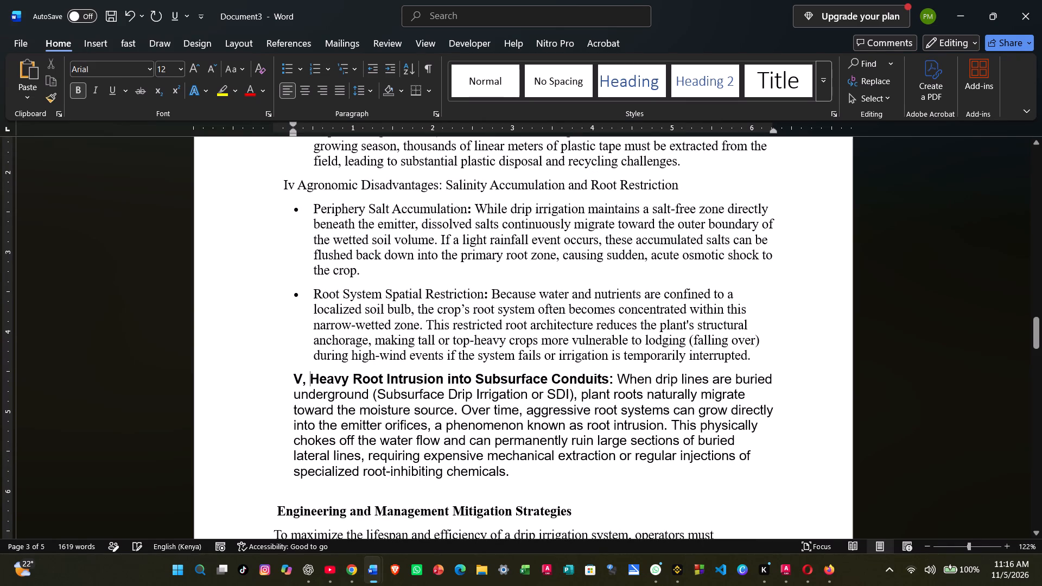
# Remove bold from the "V, Heavy Root Intrusion into Subsurface Conduits" heading and move its description onto a separate line.
pyautogui.moveTo(289, 377); pyautogui.dragTo(513, 377)
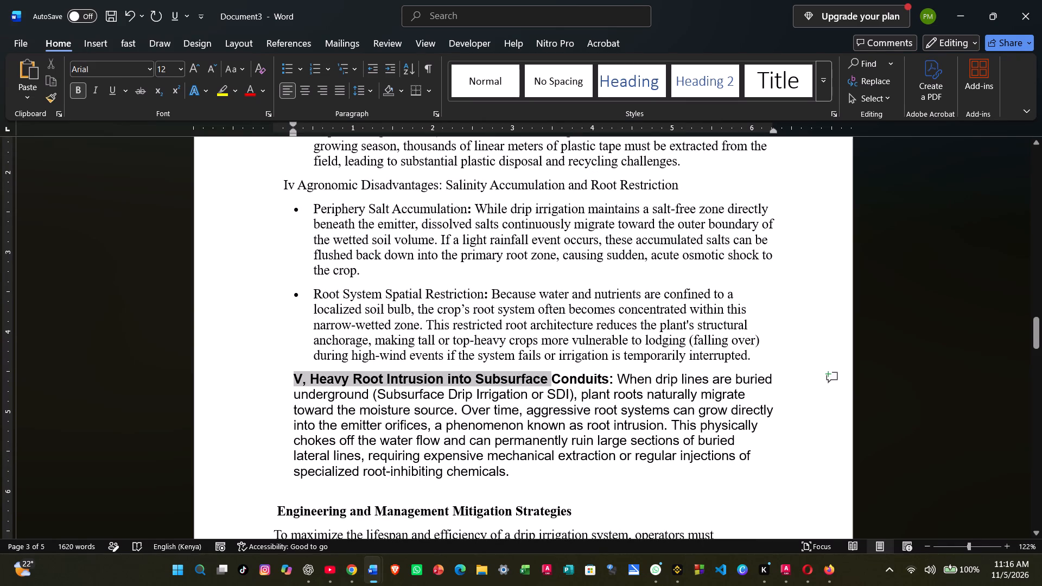
pyautogui.moveTo(513, 377); pyautogui.dragTo(595, 376)
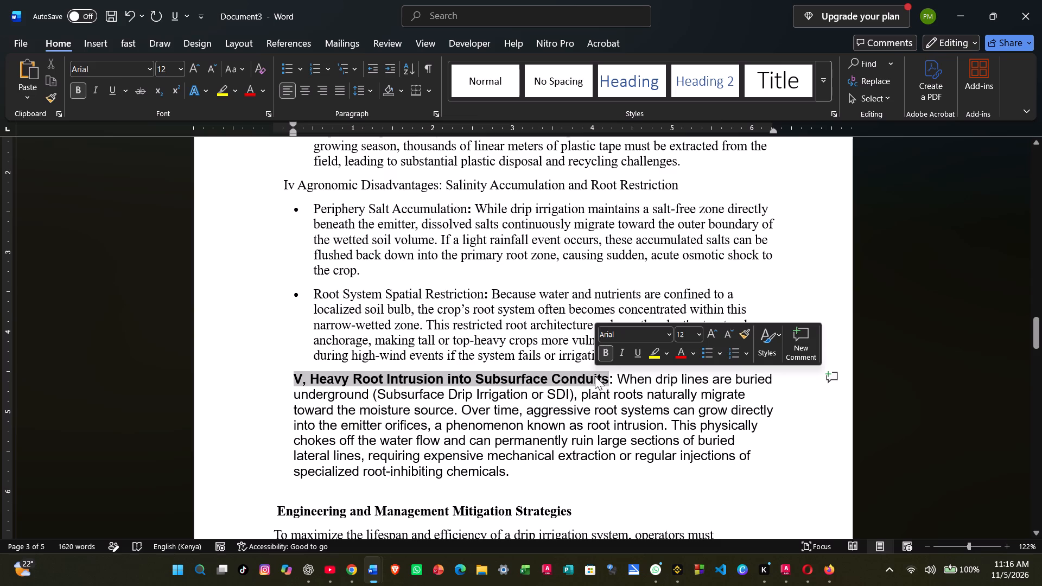
pyautogui.click(606, 352)
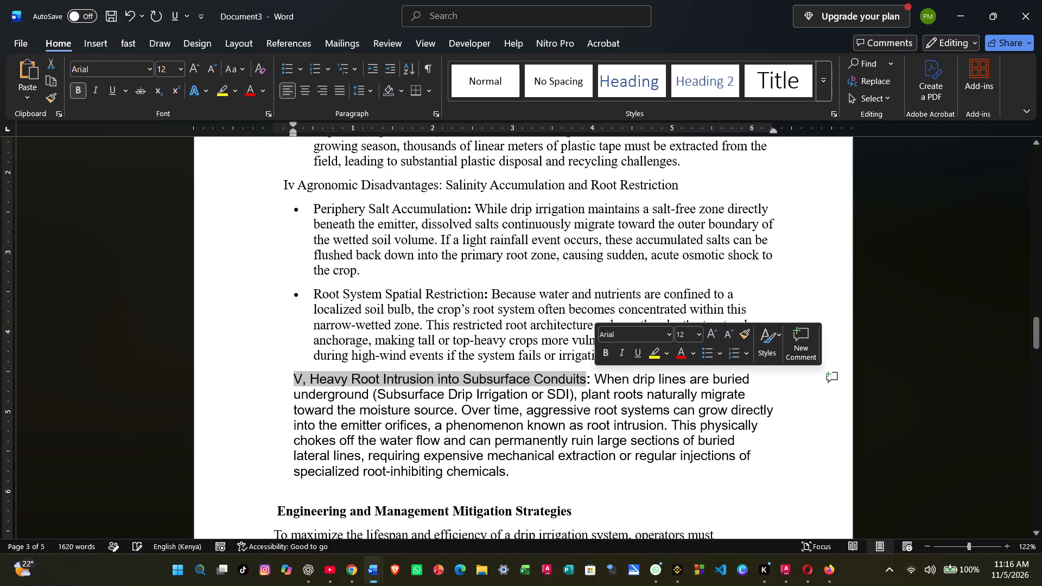
pyautogui.click(598, 383)
pyautogui.press('Return')
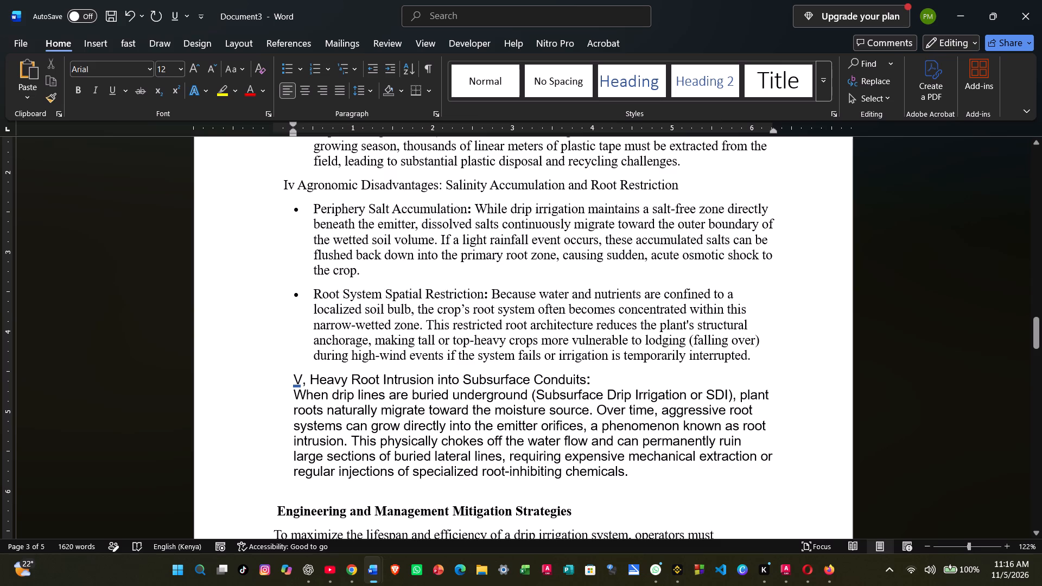
# Set the "V, Heavy Root Intrusion into Subsurface Conduits" heading and its paragraph to Times New Roman.
pyautogui.moveTo(291, 380); pyautogui.dragTo(367, 402)
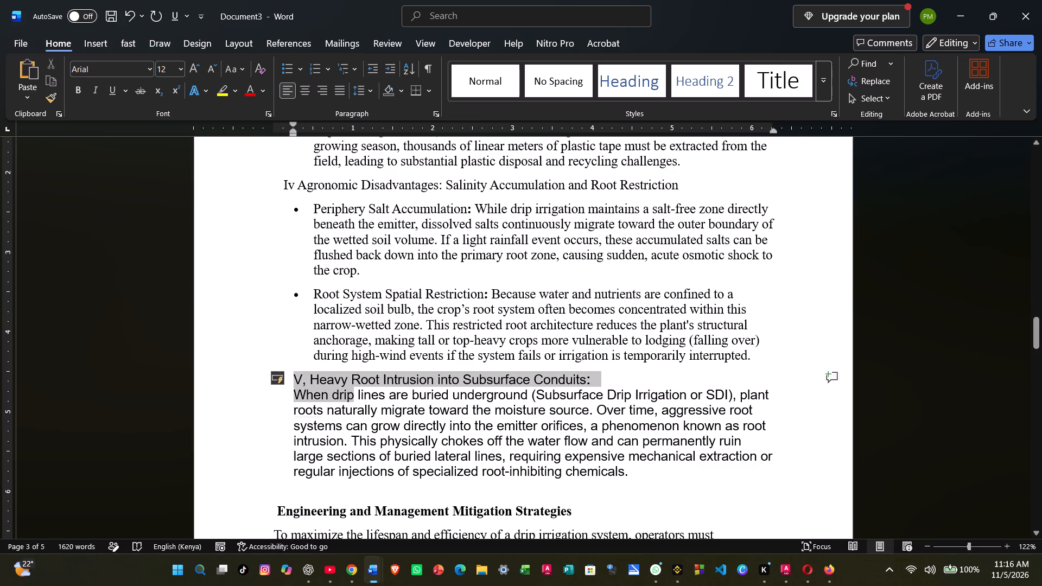
pyautogui.moveTo(367, 402); pyautogui.dragTo(636, 488)
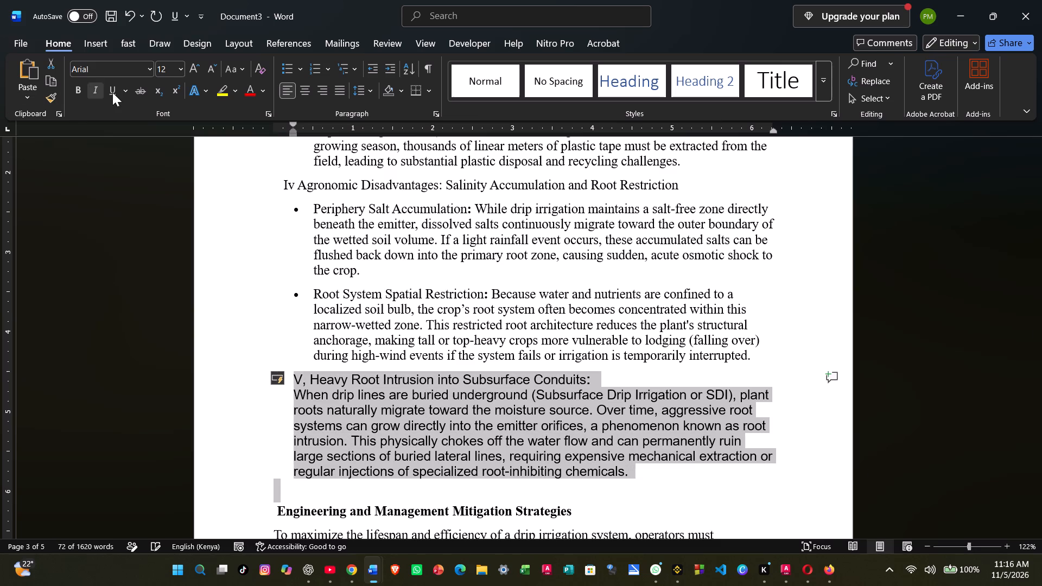
pyautogui.click(151, 69)
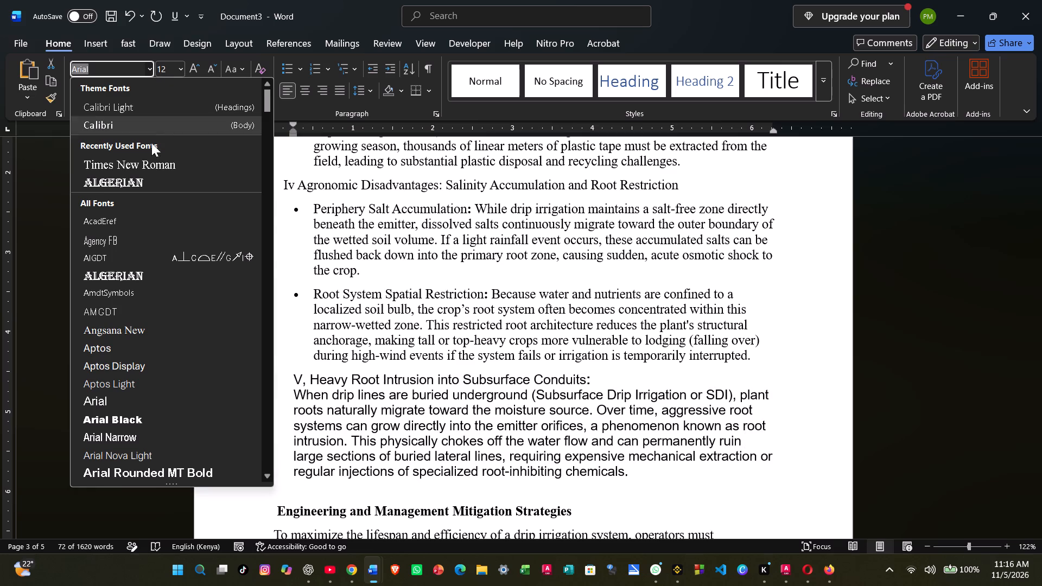
pyautogui.click(151, 161)
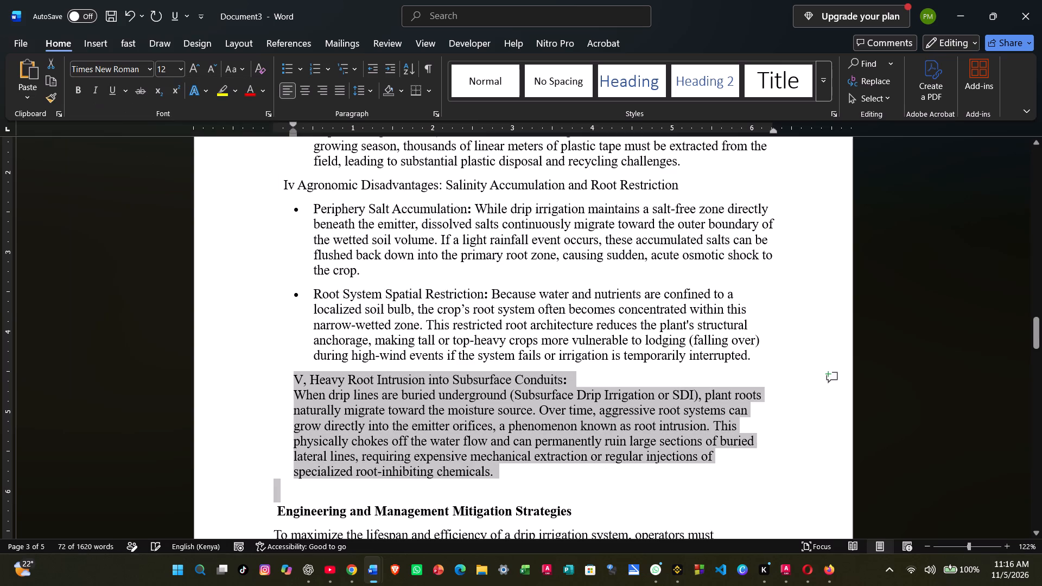
pyautogui.click(388, 367)
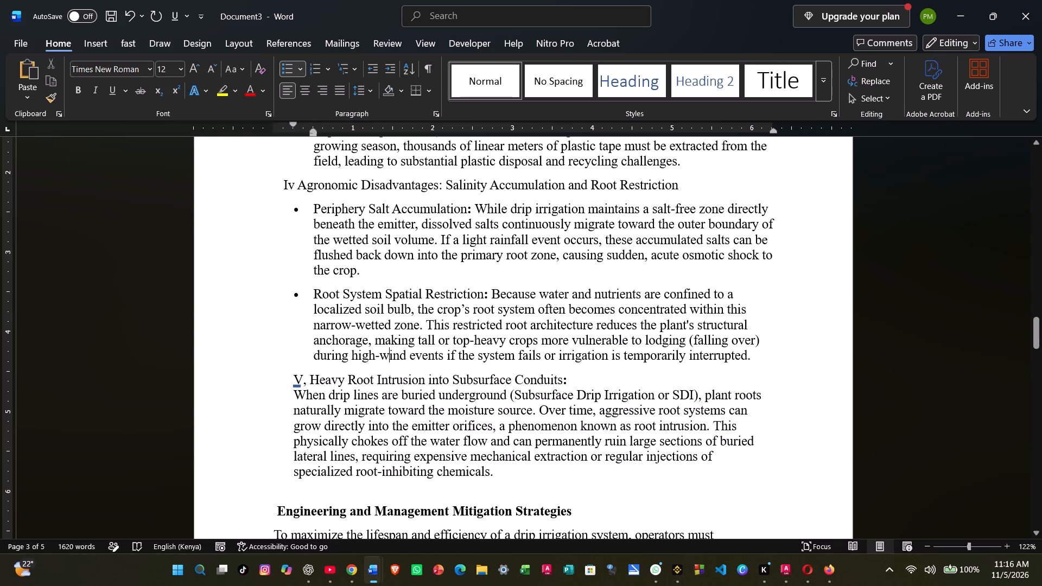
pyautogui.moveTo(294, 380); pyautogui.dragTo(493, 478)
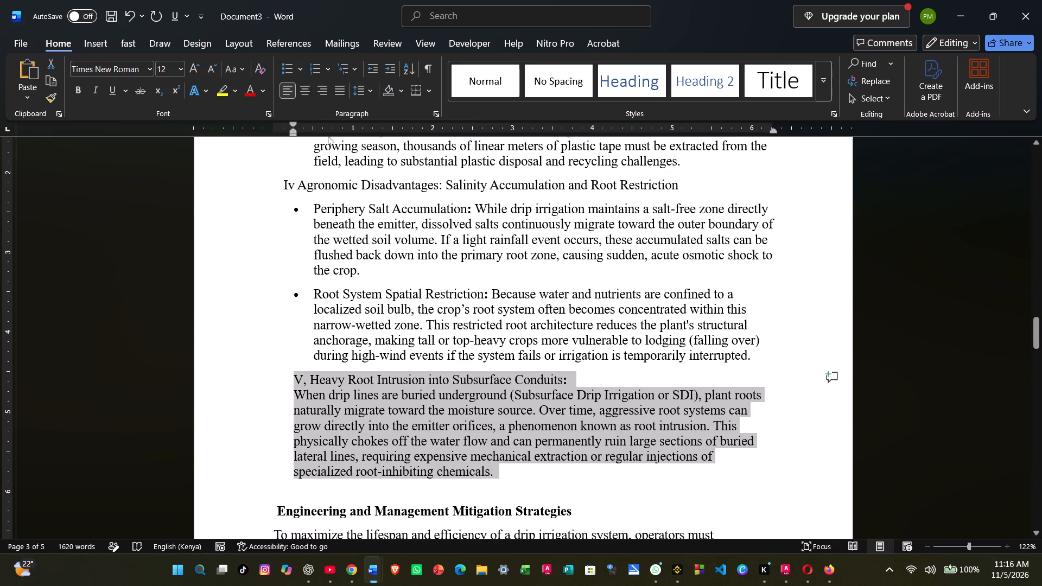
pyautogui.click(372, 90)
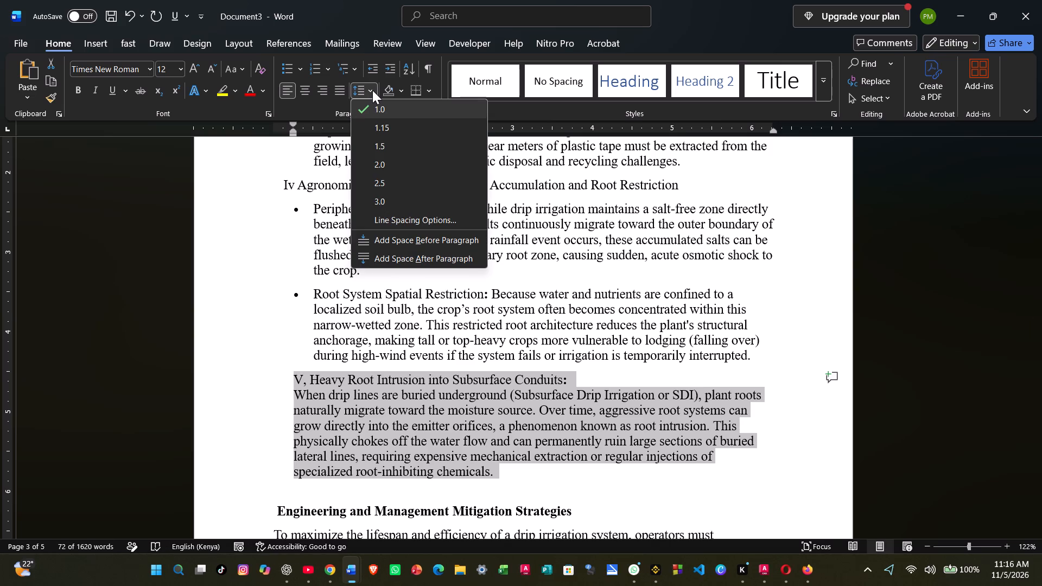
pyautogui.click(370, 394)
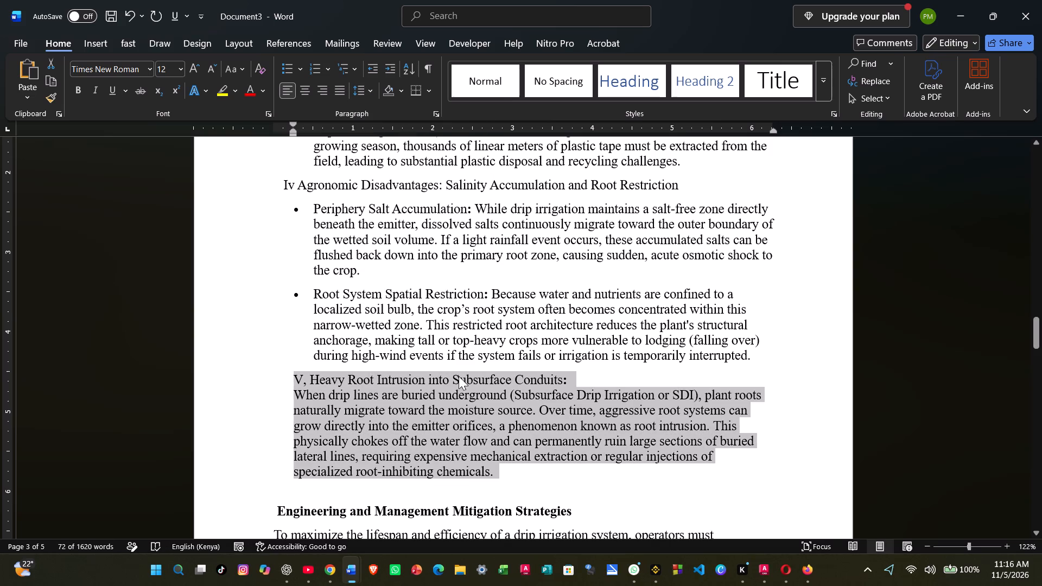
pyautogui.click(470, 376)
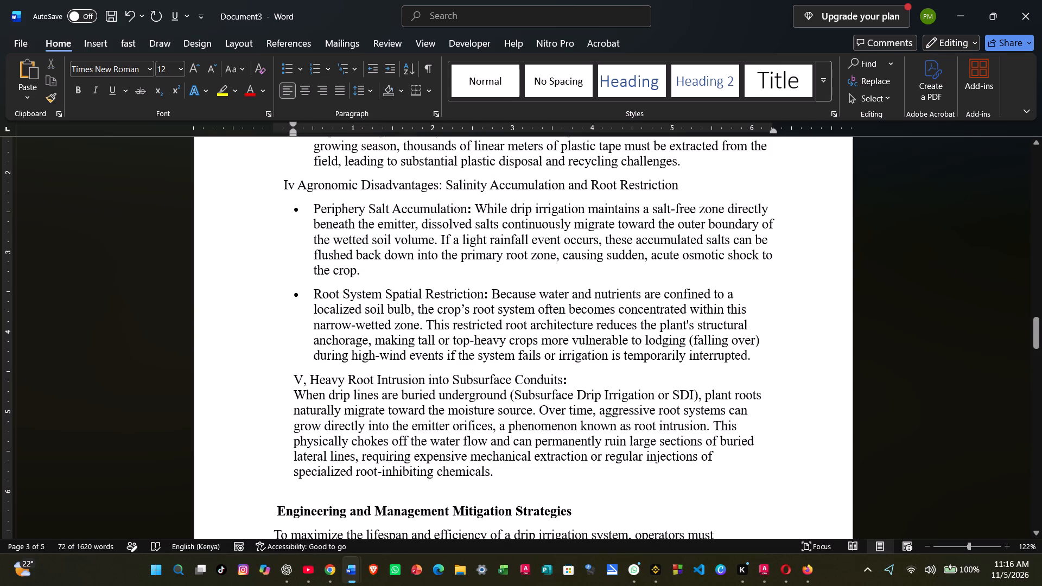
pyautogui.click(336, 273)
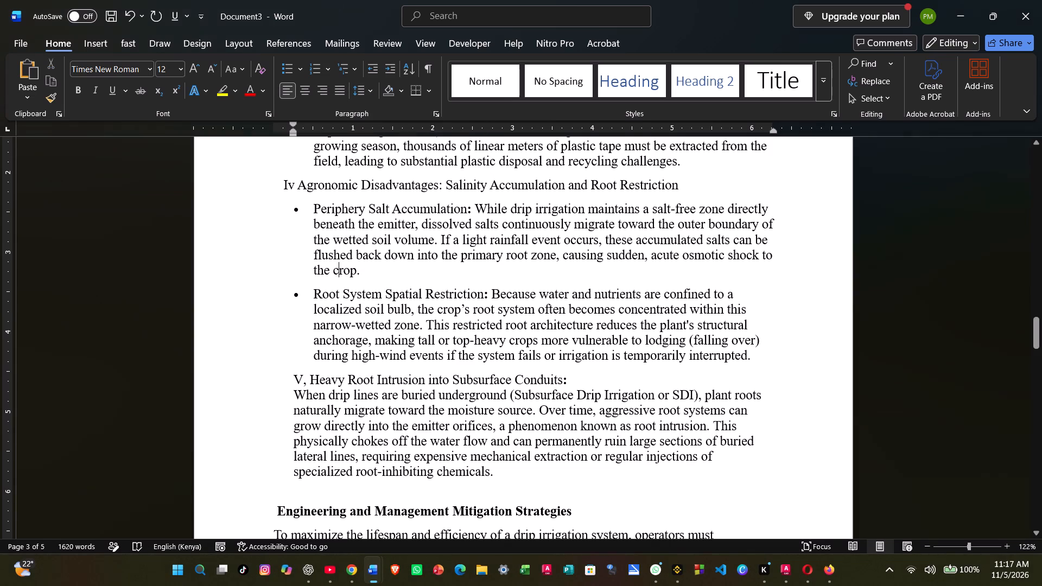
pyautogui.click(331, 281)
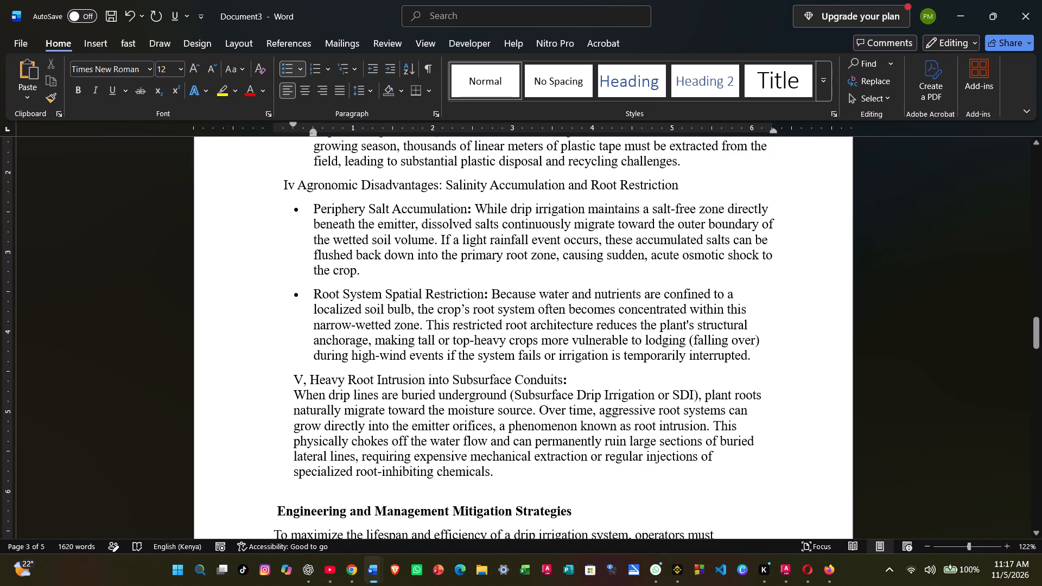
# Insert a blank line between the "V, Heavy Root Intrusion into Subsurface Conduits" heading and its description.
pyautogui.click(574, 387)
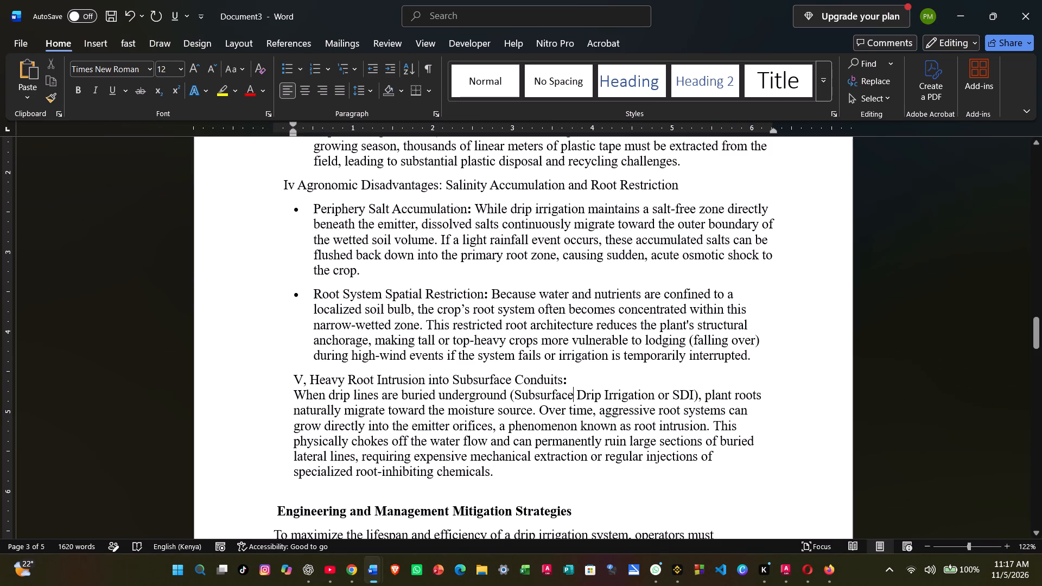
pyautogui.click(573, 384)
pyautogui.press('Return')
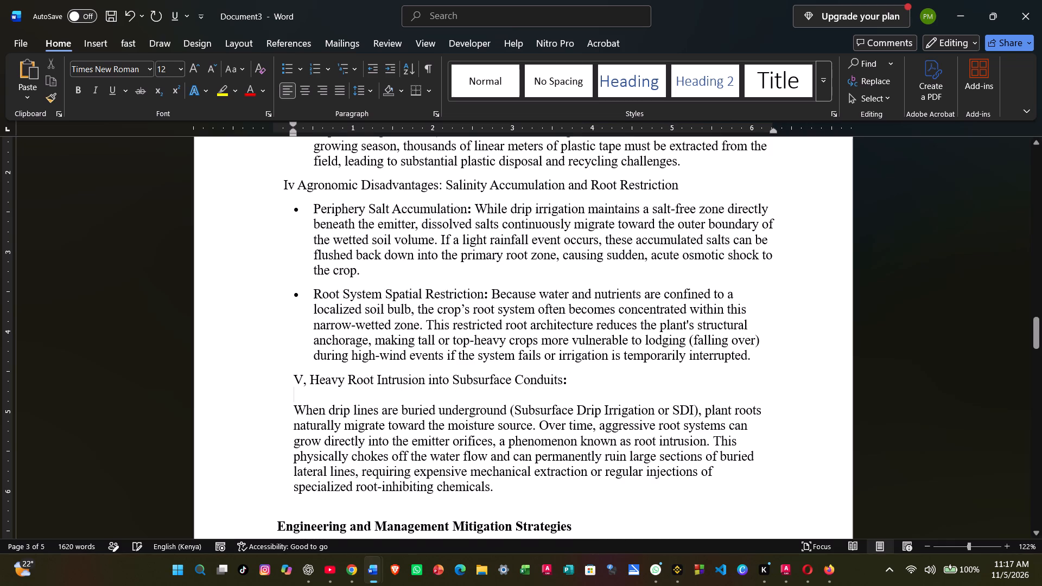
# Review the rest of the report from the mitigation strategies through the Conclusion and References, and return to the disadvantages section.
pyautogui.scroll(-1, 442, 425)
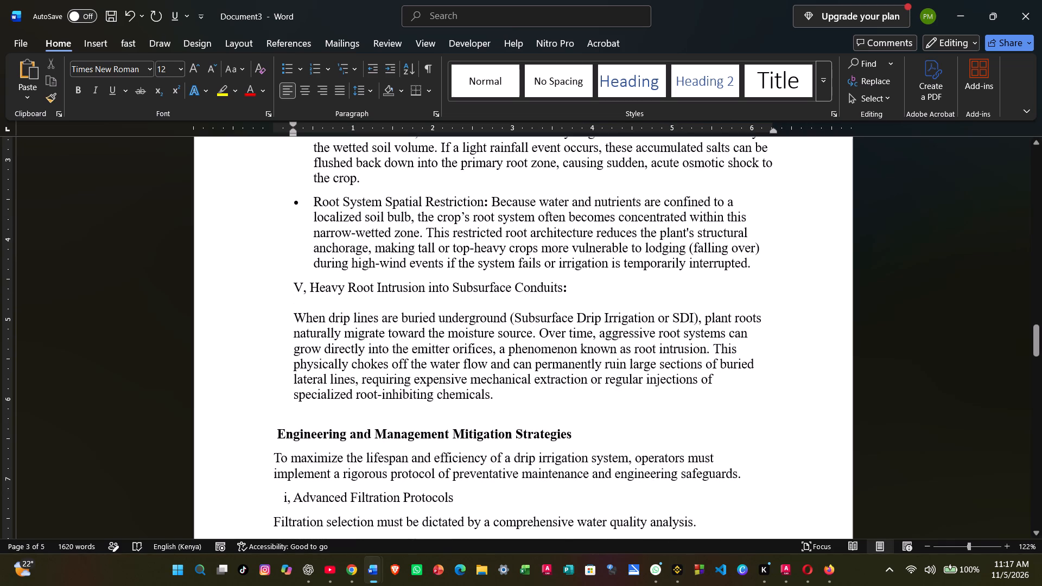
pyautogui.scroll(-2, 350, 363)
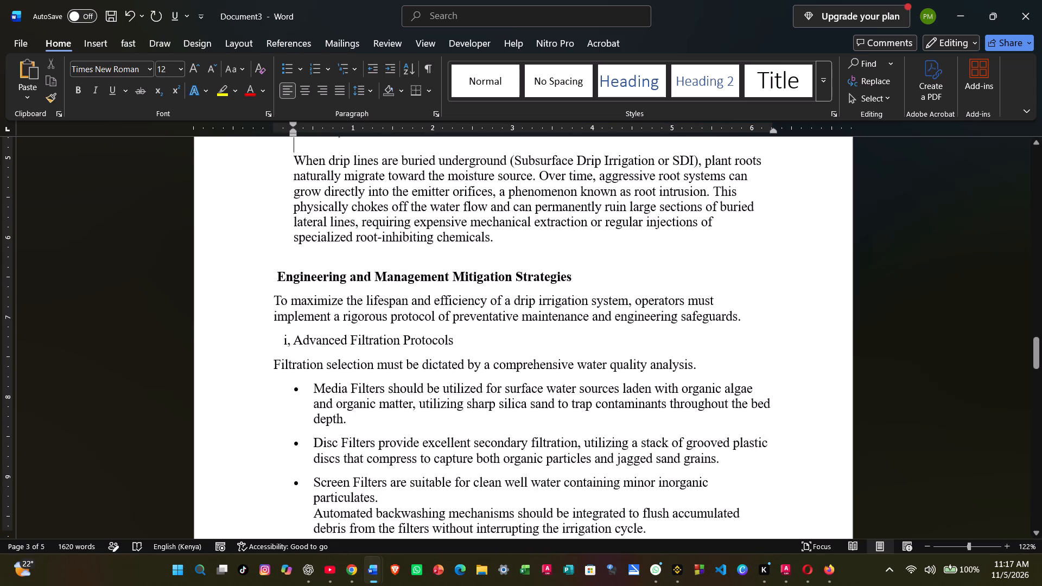
pyautogui.scroll(-5, 350, 363)
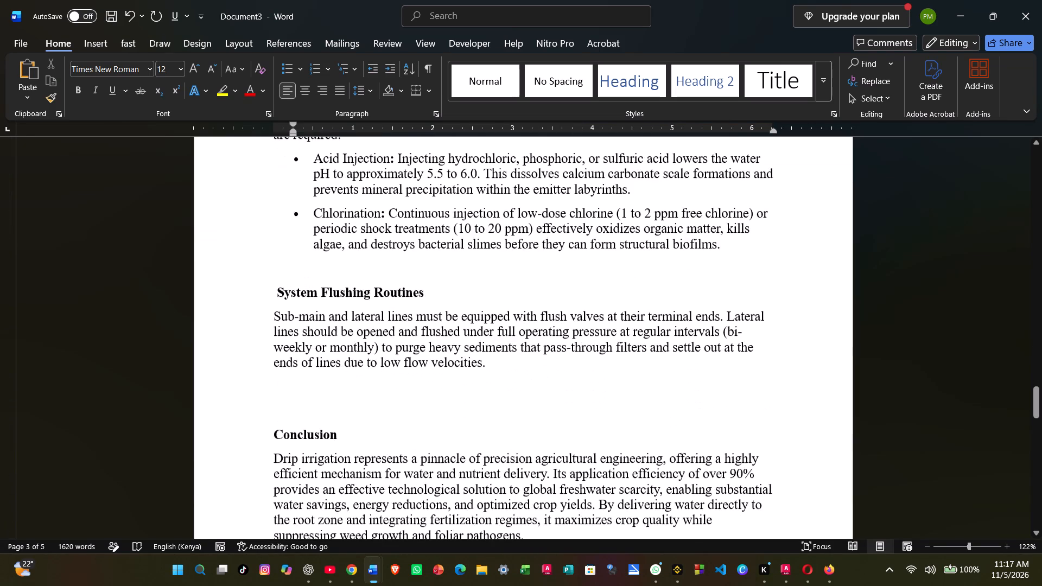
pyautogui.scroll(-3, 350, 363)
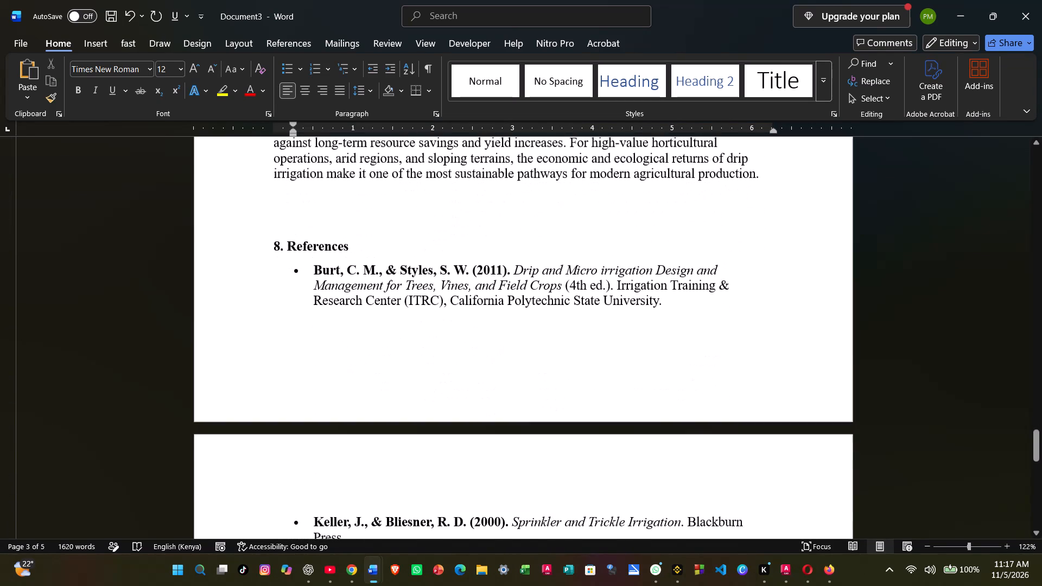
pyautogui.hscroll(1, 350, 363)
pyautogui.hscroll(-1, 350, 363)
pyautogui.scroll(-1, 350, 363)
pyautogui.hscroll(-1, 350, 363)
pyautogui.scroll(-1, 350, 363)
pyautogui.hscroll(-1, 350, 363)
pyautogui.scroll(-1, 350, 363)
pyautogui.hscroll(-1, 350, 363)
pyautogui.scroll(-1, 350, 363)
pyautogui.hscroll(-1, 350, 363)
pyautogui.scroll(-1, 350, 363)
pyautogui.hscroll(-1, 350, 363)
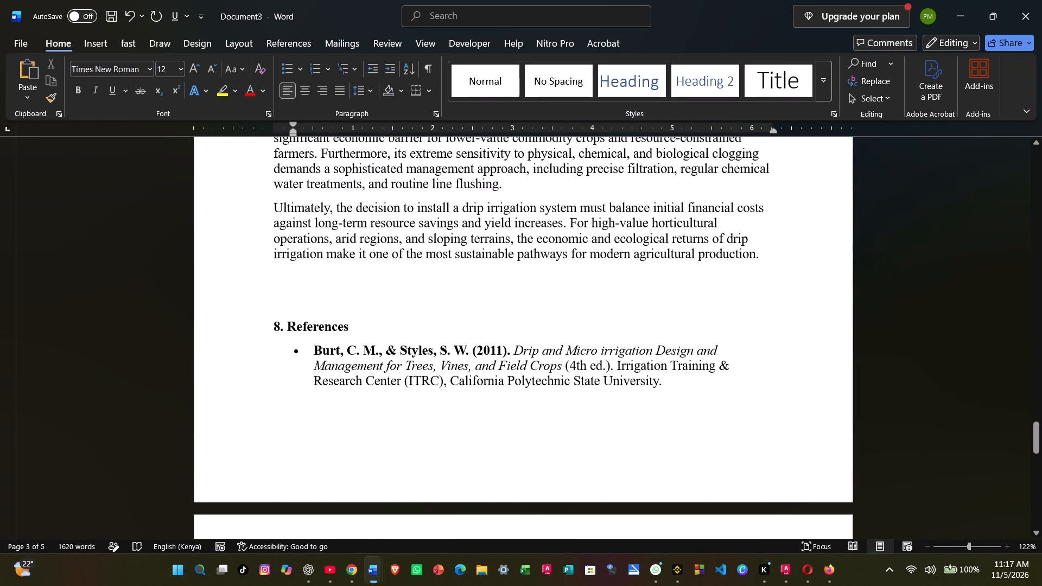
pyautogui.scroll(-2, 350, 363)
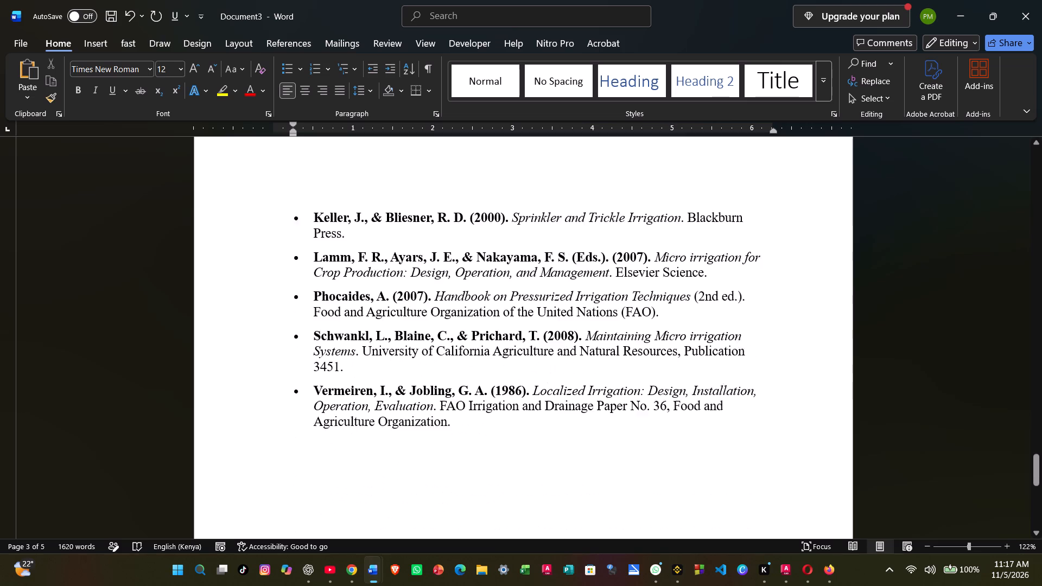
pyautogui.scroll(1, 350, 363)
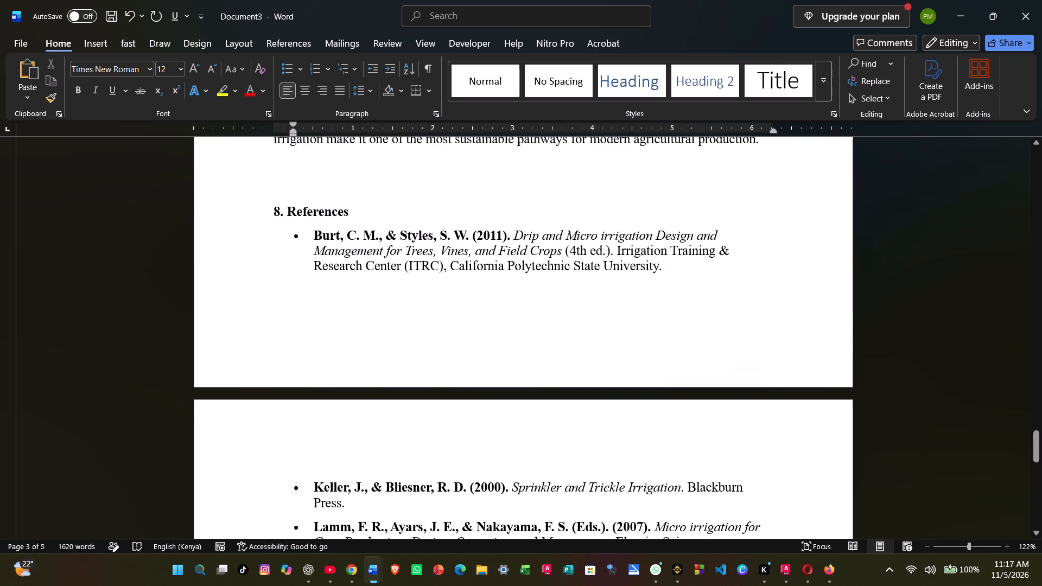
pyautogui.scroll(3, 350, 363)
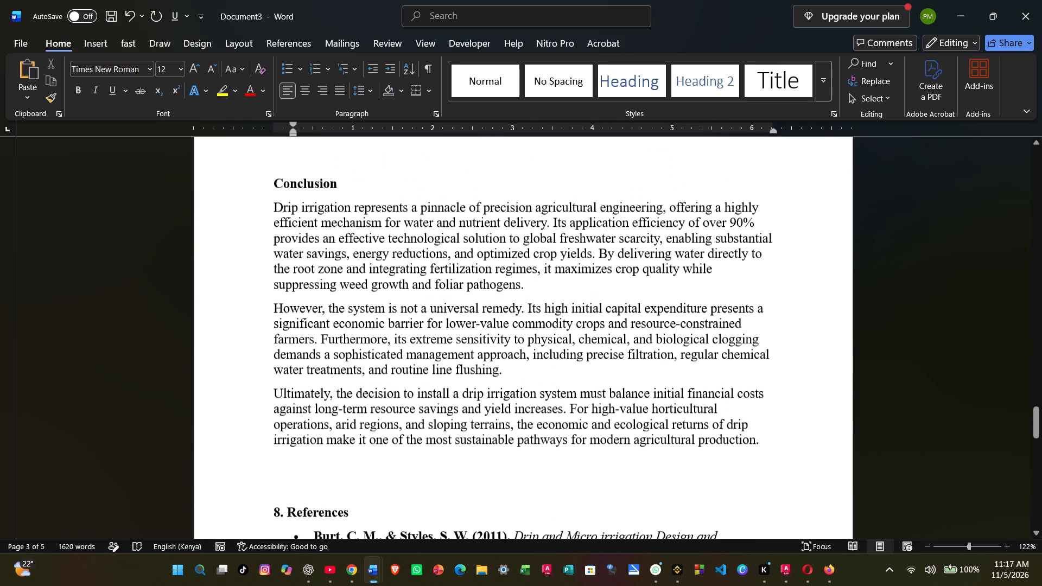
pyautogui.scroll(2, 350, 363)
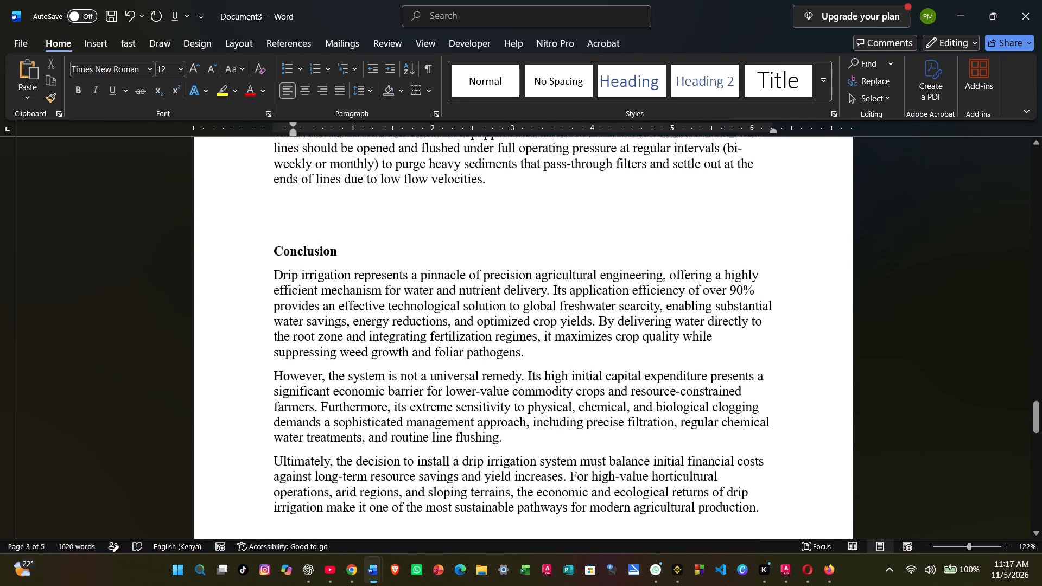
pyautogui.scroll(3, 350, 363)
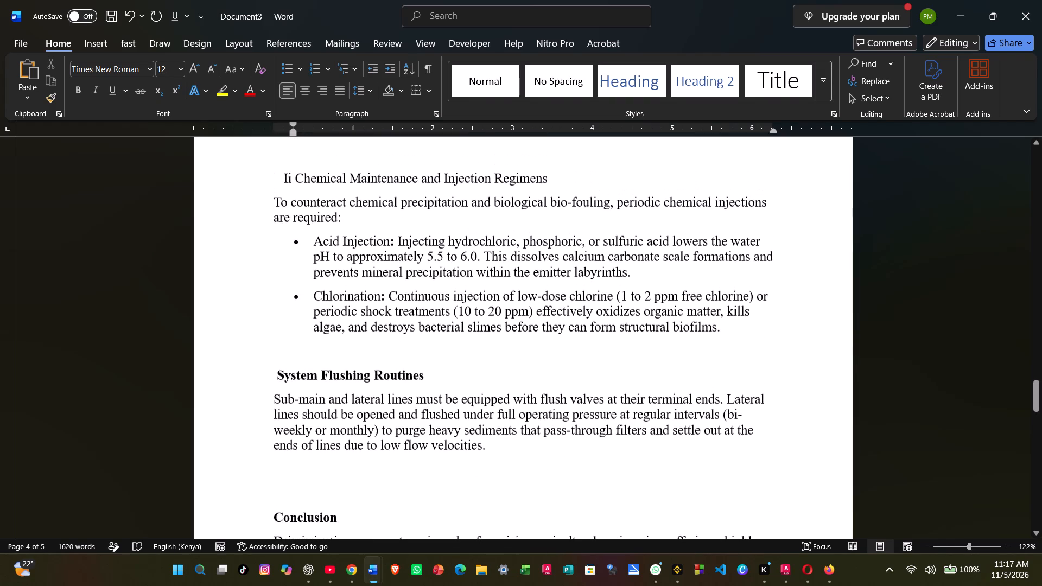
pyautogui.scroll(4, 350, 363)
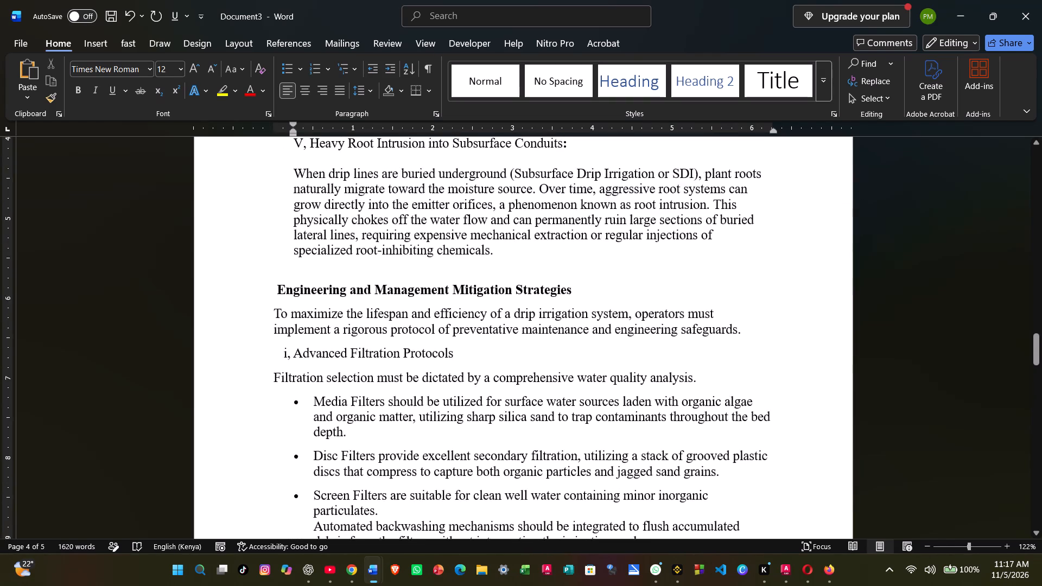
pyautogui.scroll(2, 350, 363)
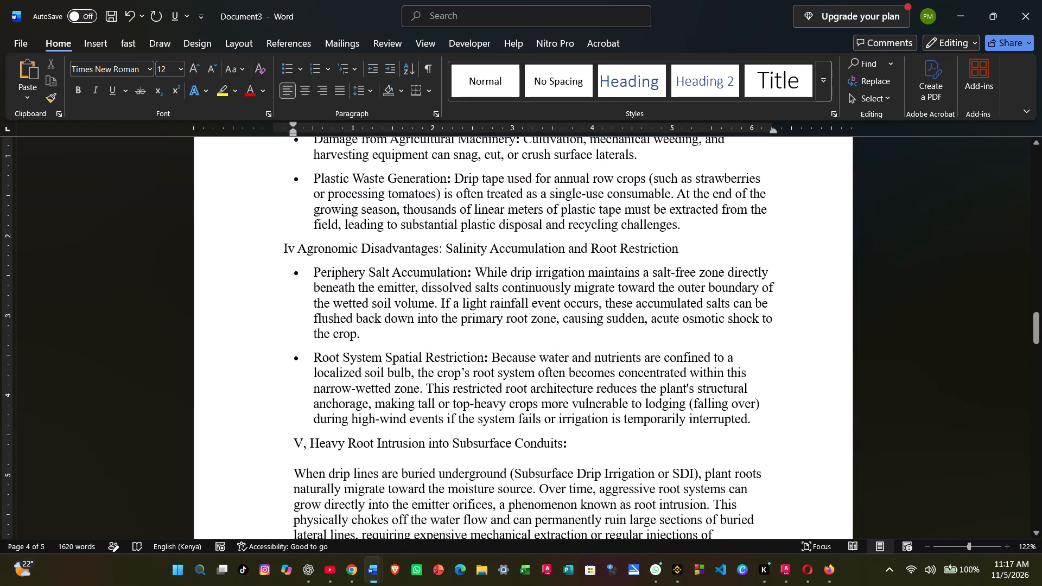
pyautogui.scroll(-3, 350, 363)
pyautogui.scroll(1, 350, 325)
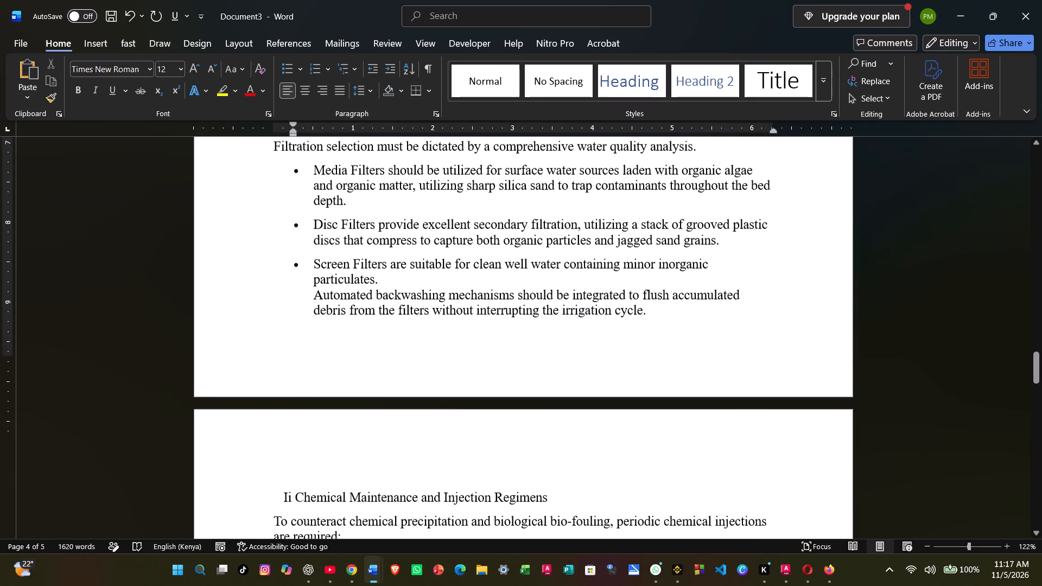
pyautogui.scroll(1, 350, 325)
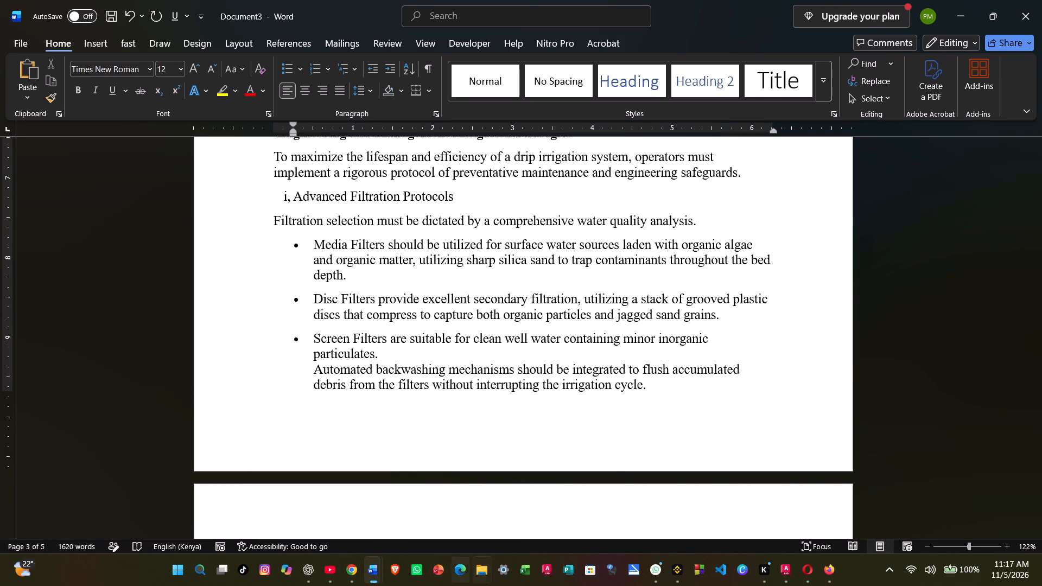
# Switch to Chrome and copy the "Additional Operational and Agronomic Disadvantages" heading together with its "Invisible Failure" Operational Hazard bullet.
pyautogui.click(355, 579)
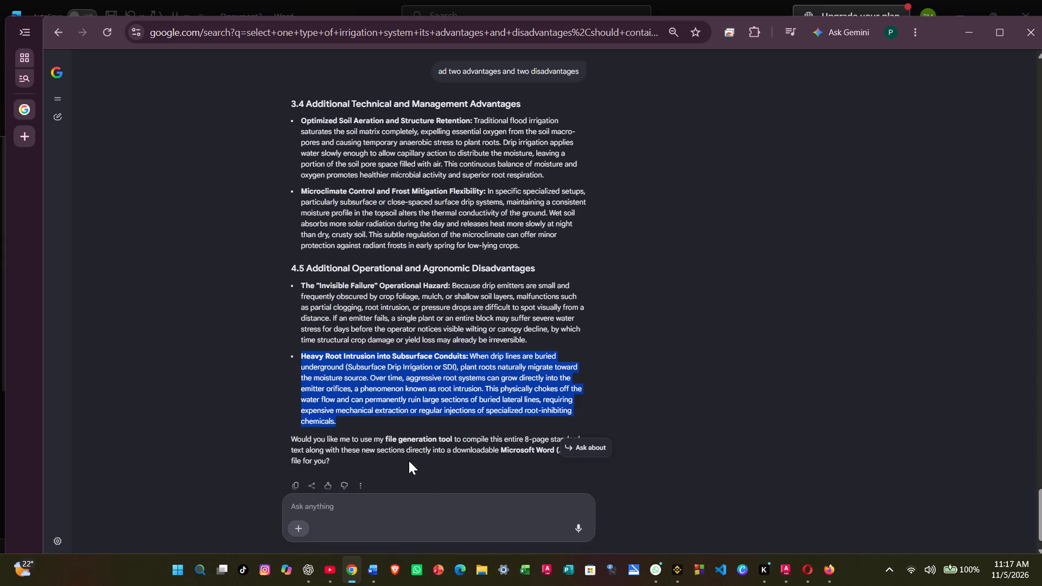
pyautogui.click(399, 444)
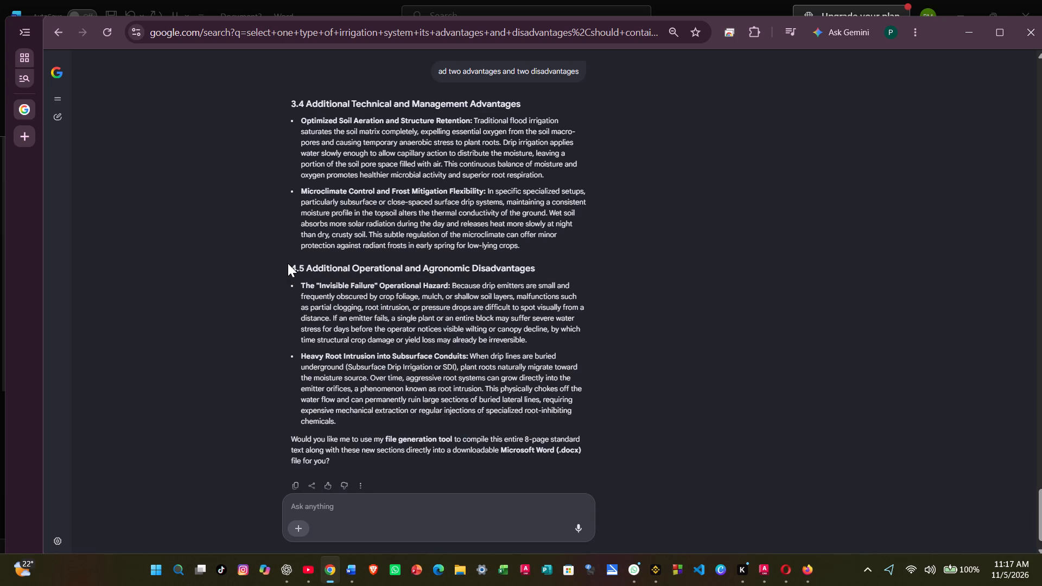
pyautogui.moveTo(295, 271); pyautogui.dragTo(383, 321)
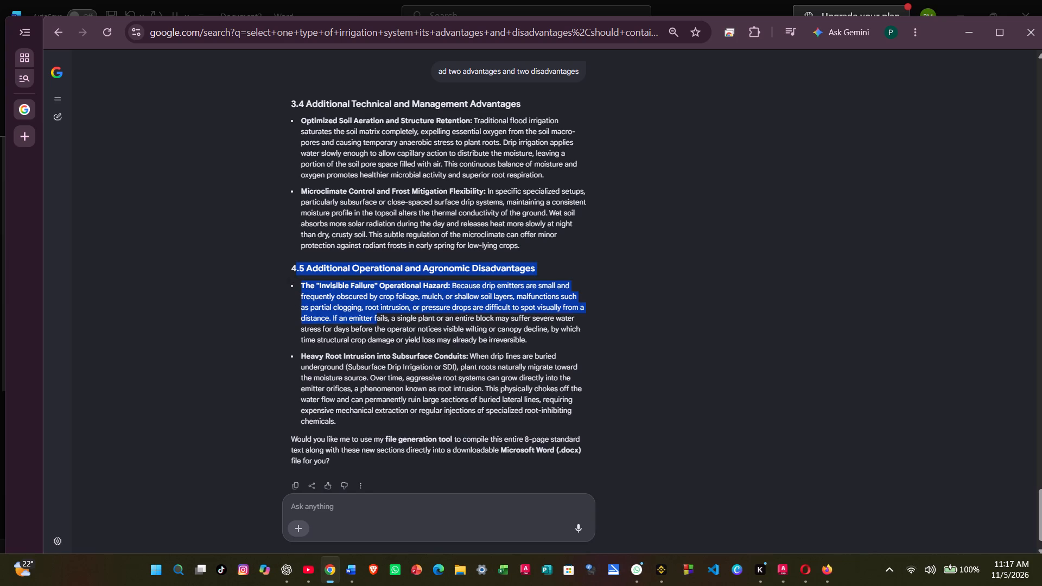
pyautogui.moveTo(383, 321); pyautogui.dragTo(535, 339)
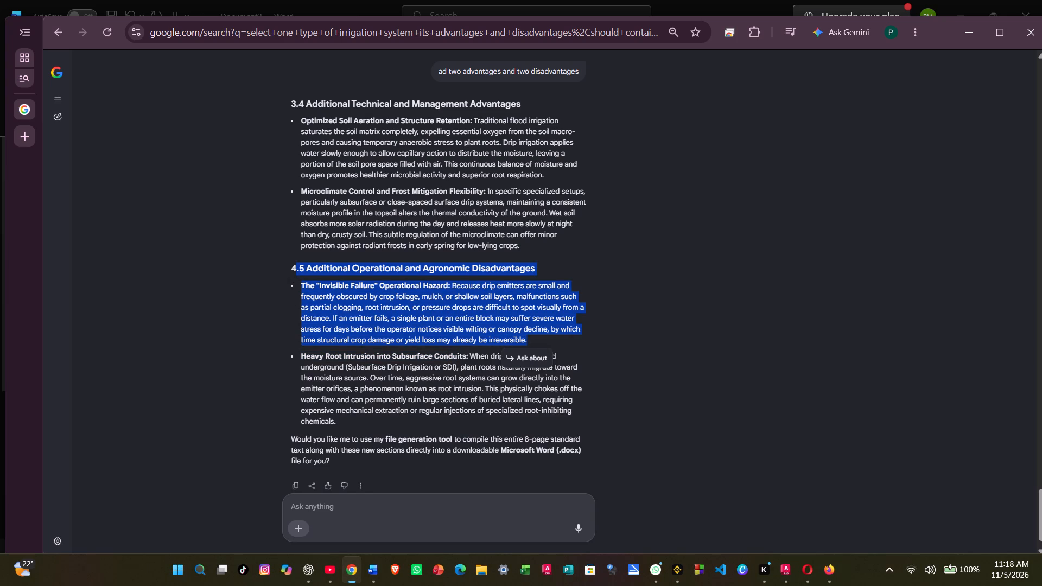
pyautogui.rightClick(473, 315)
pyautogui.click(513, 328)
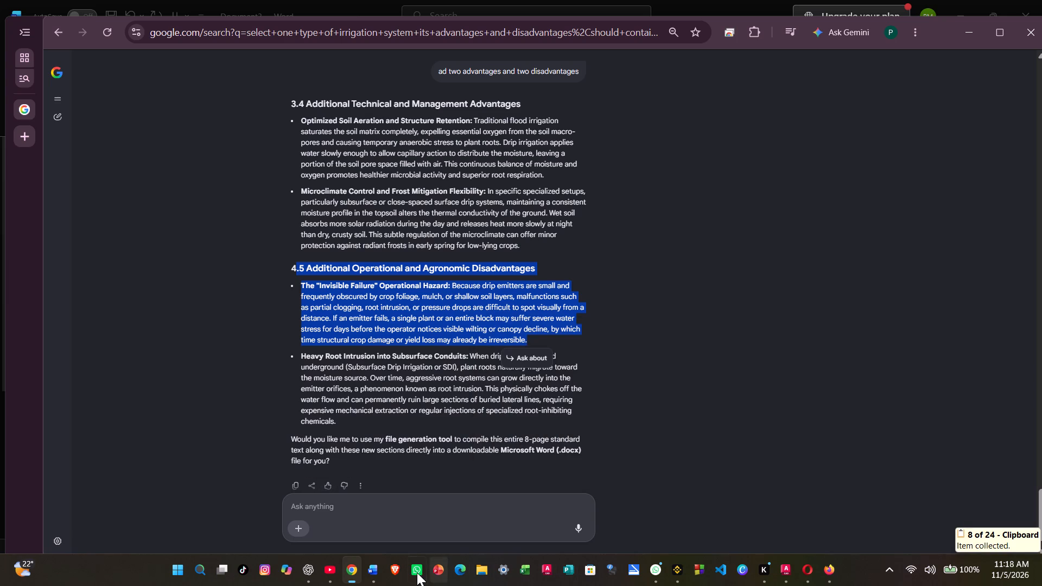
# Switch to Document3 in Word and replace the indent of the "V, Heavy Root Intrusion into Subsurface Conduits" heading with a single leading space.
pyautogui.click(662, 504)
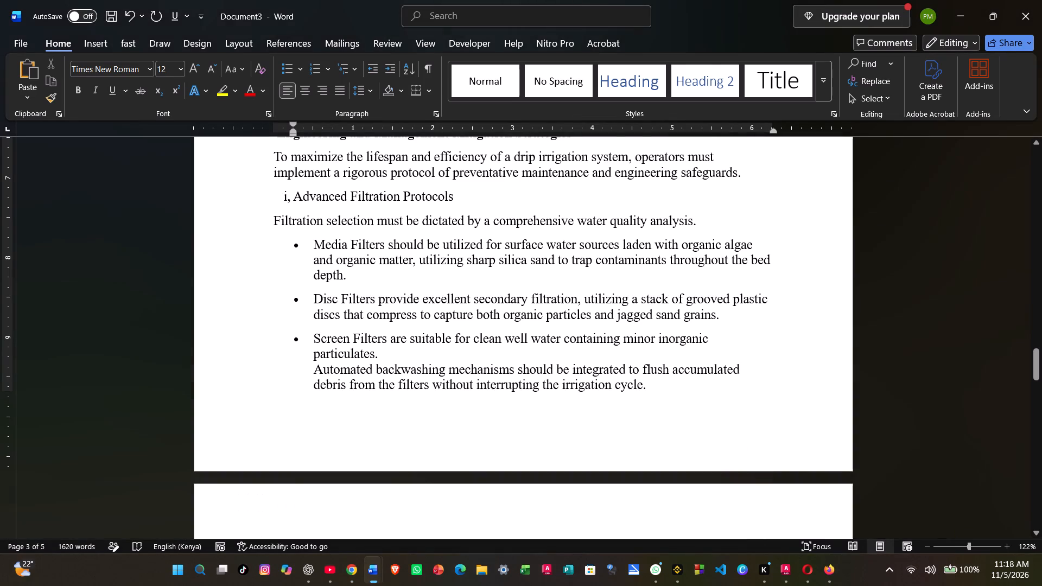
pyautogui.scroll(-4, 370, 432)
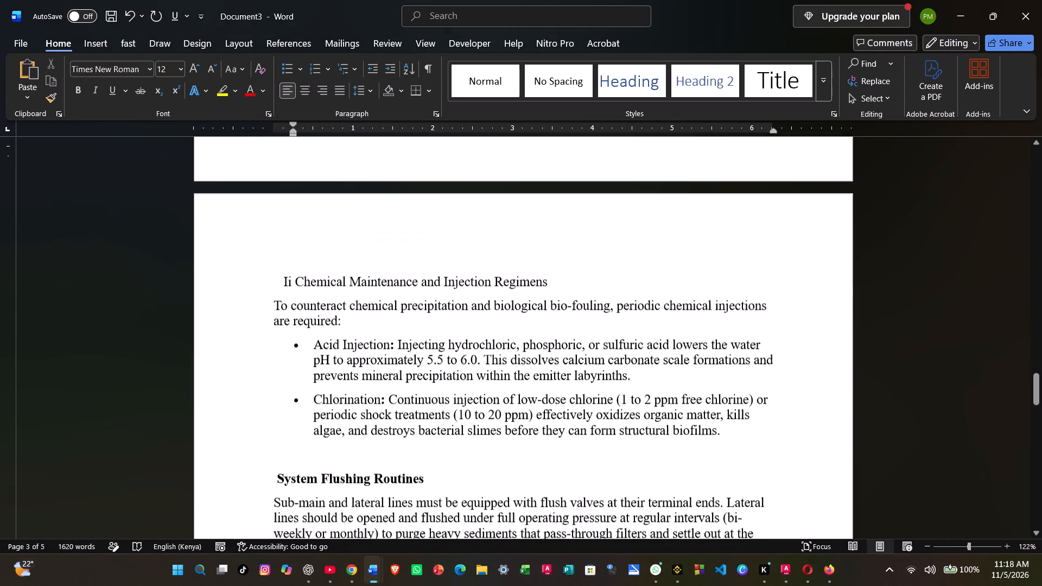
pyautogui.scroll(-1, 370, 432)
pyautogui.scroll(1, 370, 432)
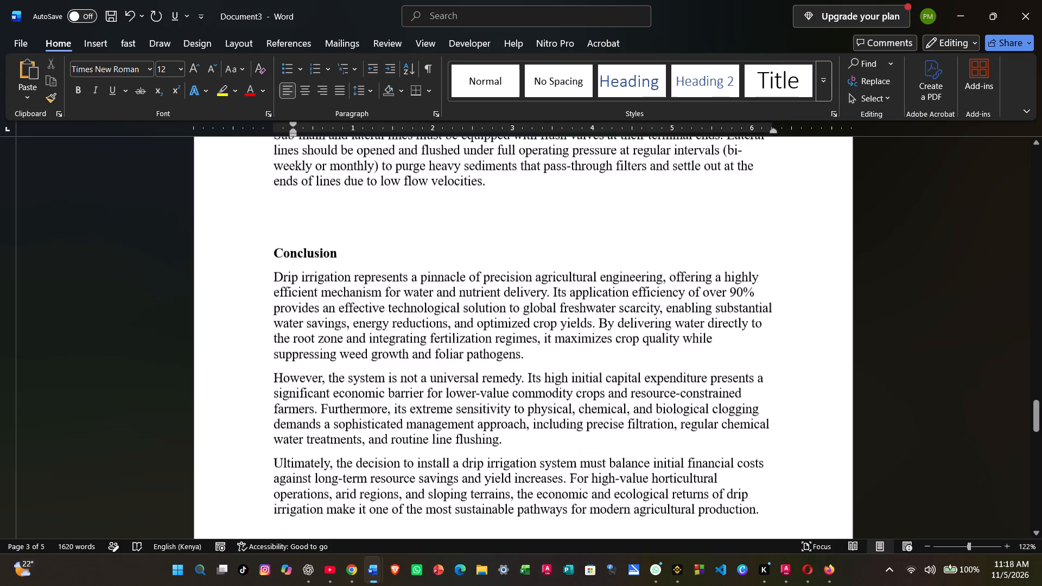
pyautogui.scroll(1, 370, 432)
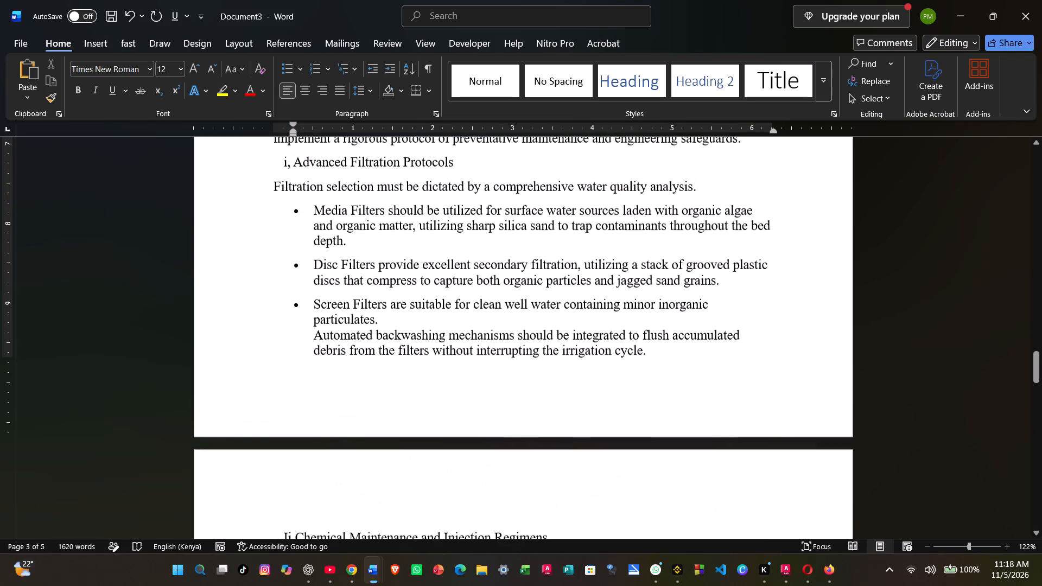
pyautogui.scroll(3, 370, 432)
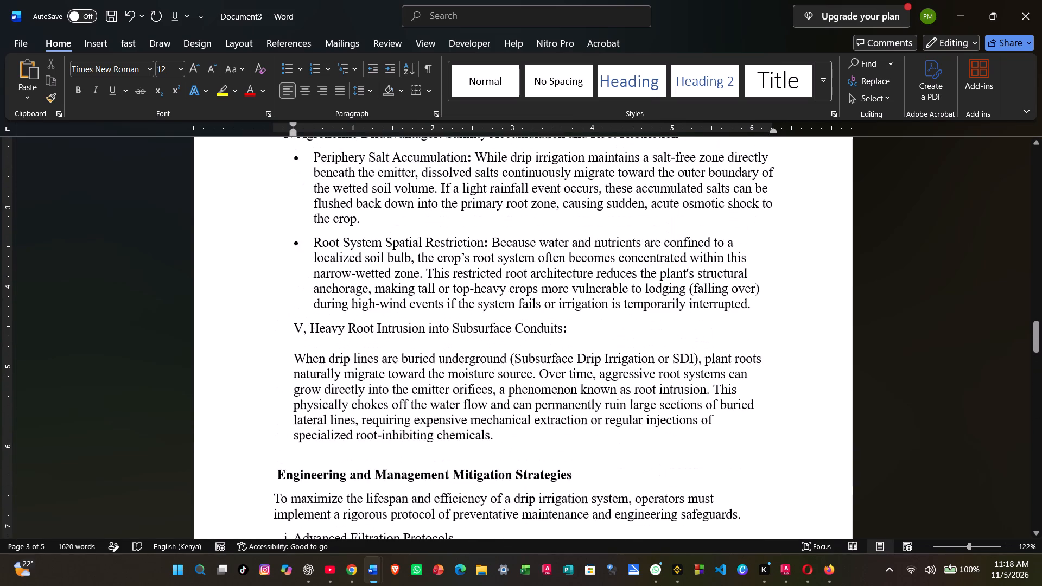
pyautogui.scroll(-1, 370, 432)
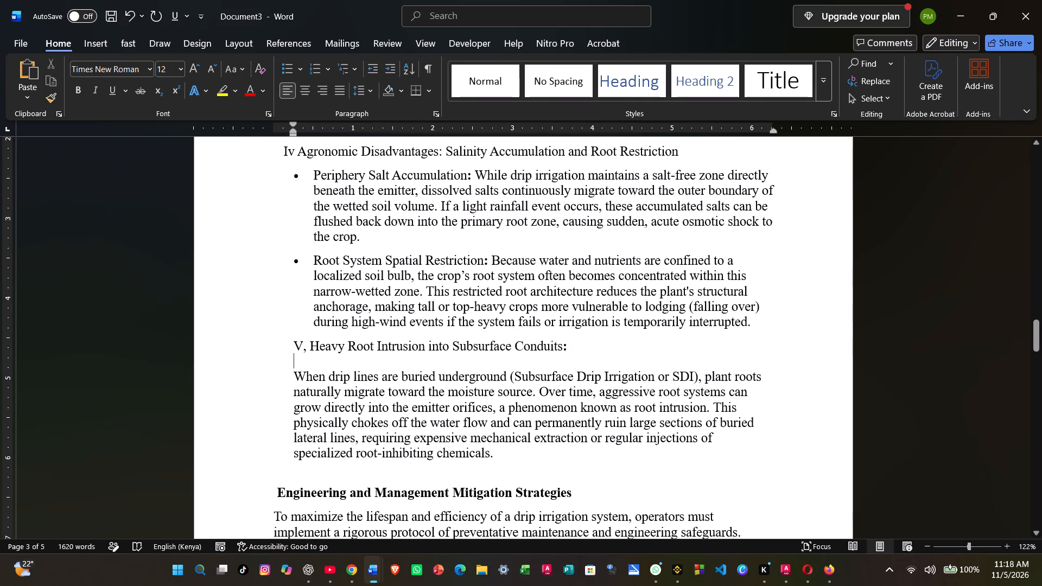
pyautogui.click(293, 345)
pyautogui.press('BackSpace')
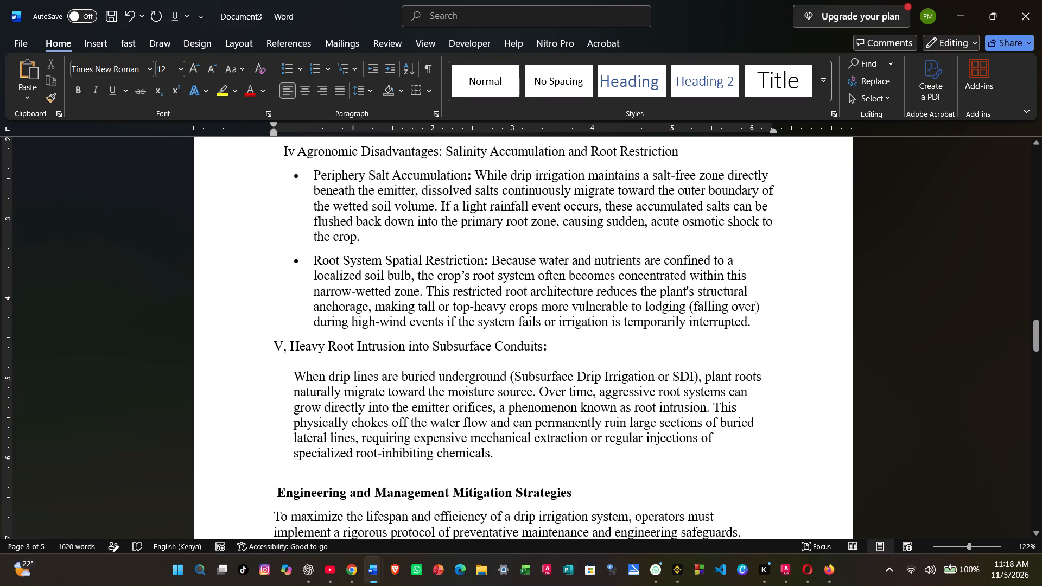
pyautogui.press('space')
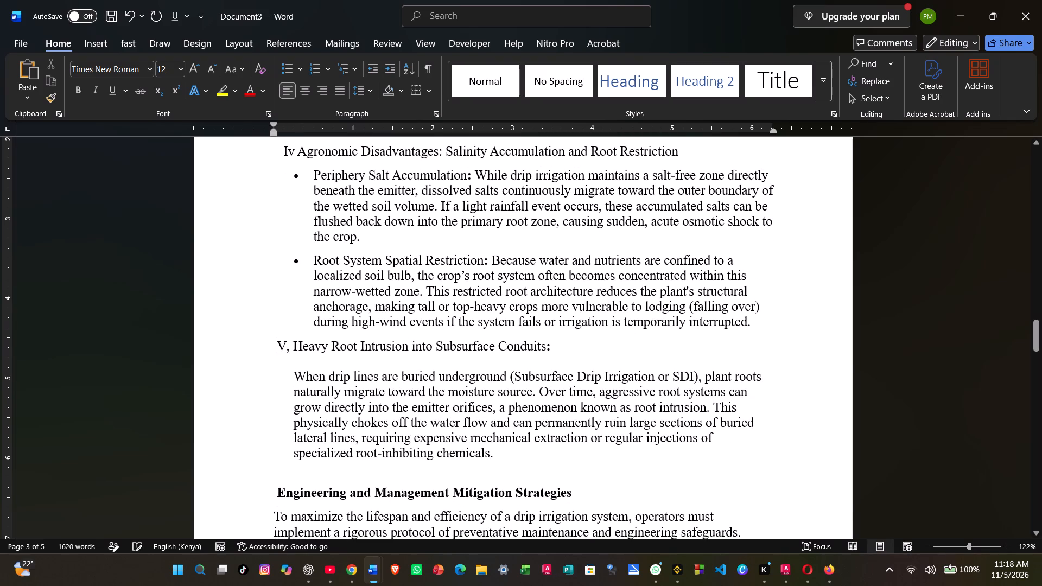
# Paste the copied disadvantage text on the blank line above "Engineering and Management Mitigation Strategies".
pyautogui.click(495, 460)
pyautogui.click(285, 473)
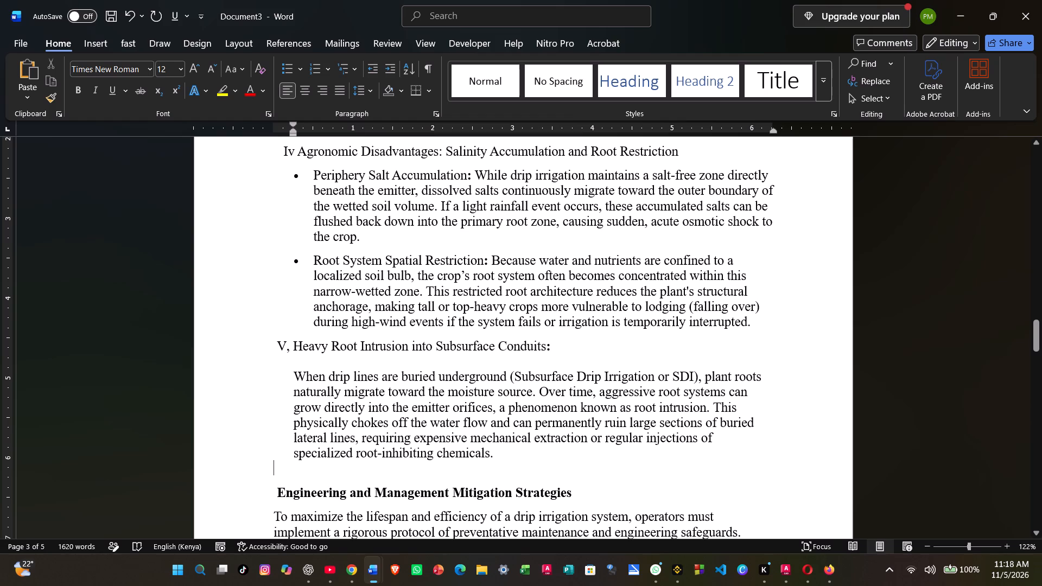
pyautogui.click(28, 64)
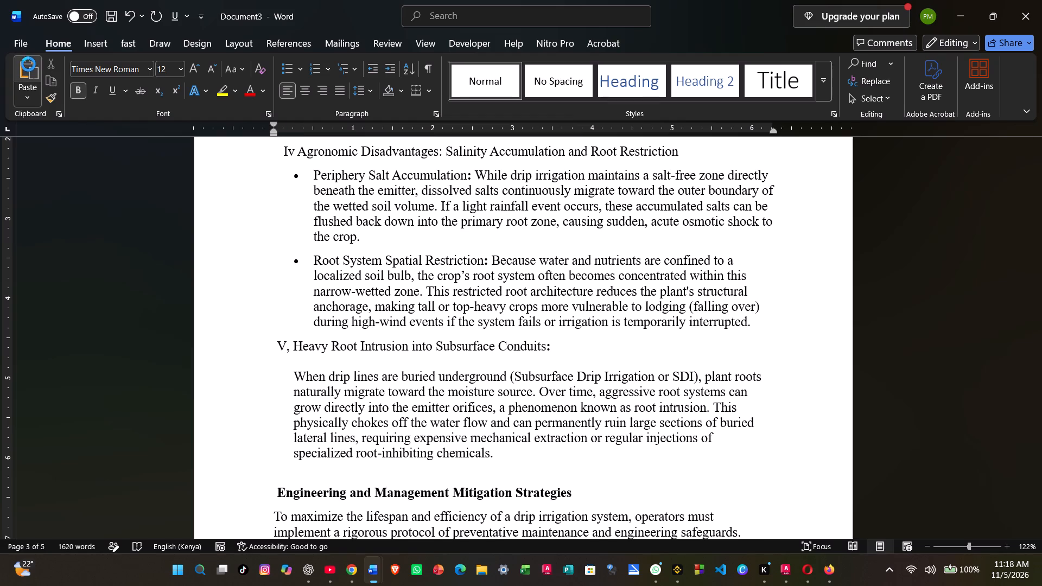
# Remove the bold from the pasted "Additional Operational and Agronomic Disadvantages" heading and its Invisible Failure bullet.
pyautogui.scroll(-1, 321, 284)
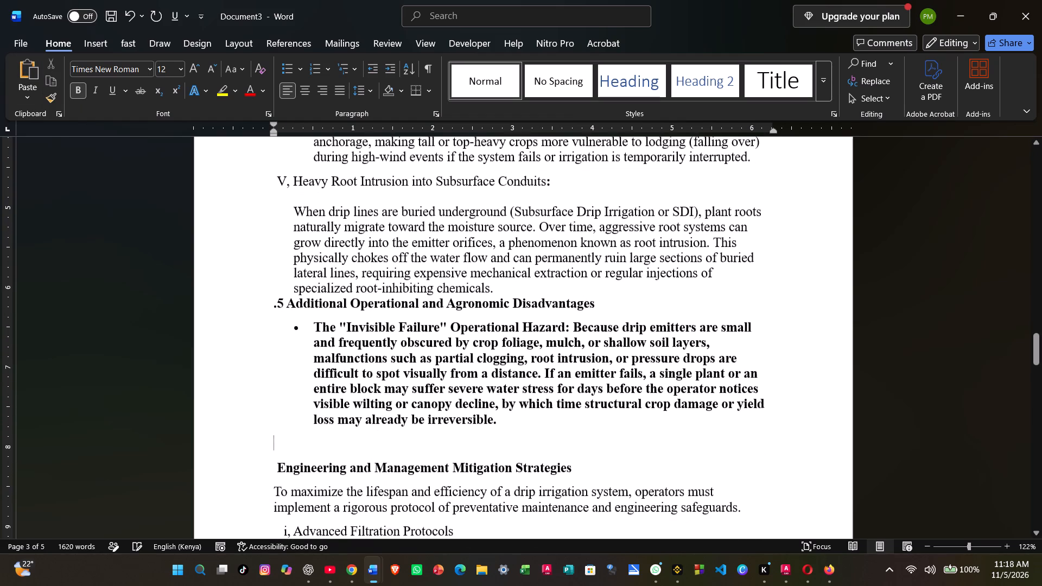
pyautogui.moveTo(276, 294); pyautogui.dragTo(474, 393)
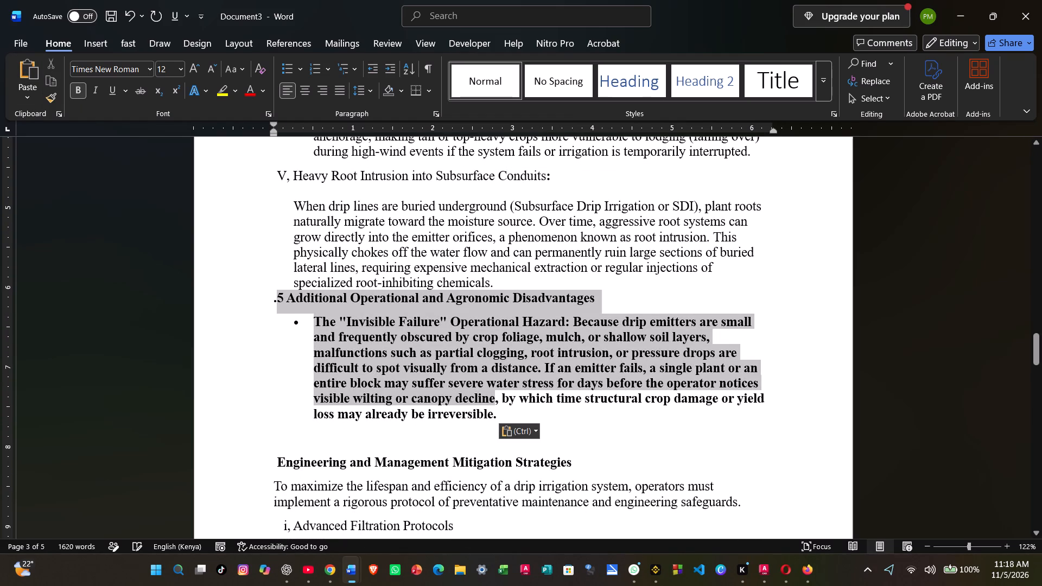
pyautogui.moveTo(474, 393); pyautogui.dragTo(501, 416)
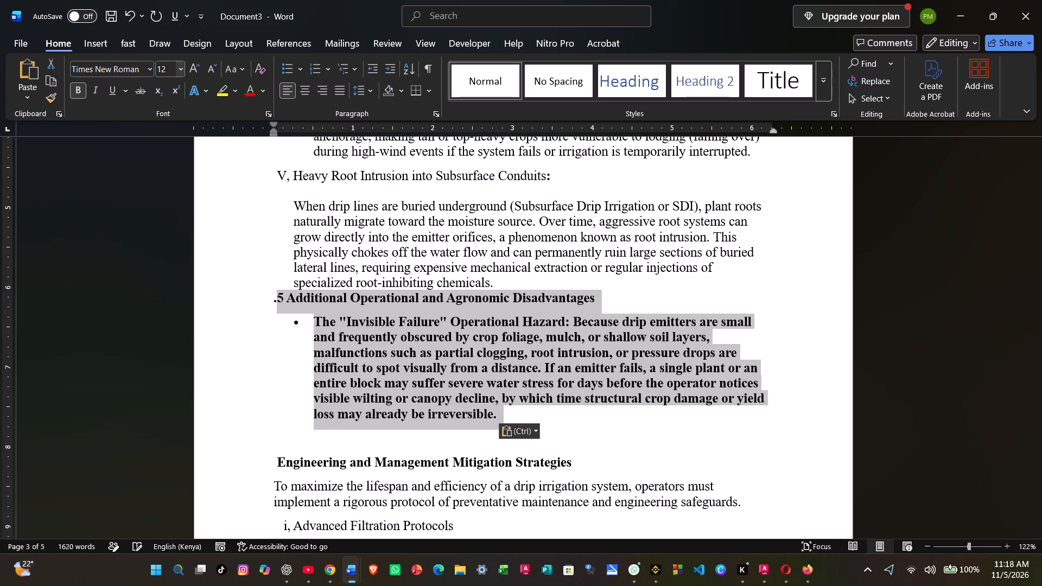
pyautogui.click(80, 86)
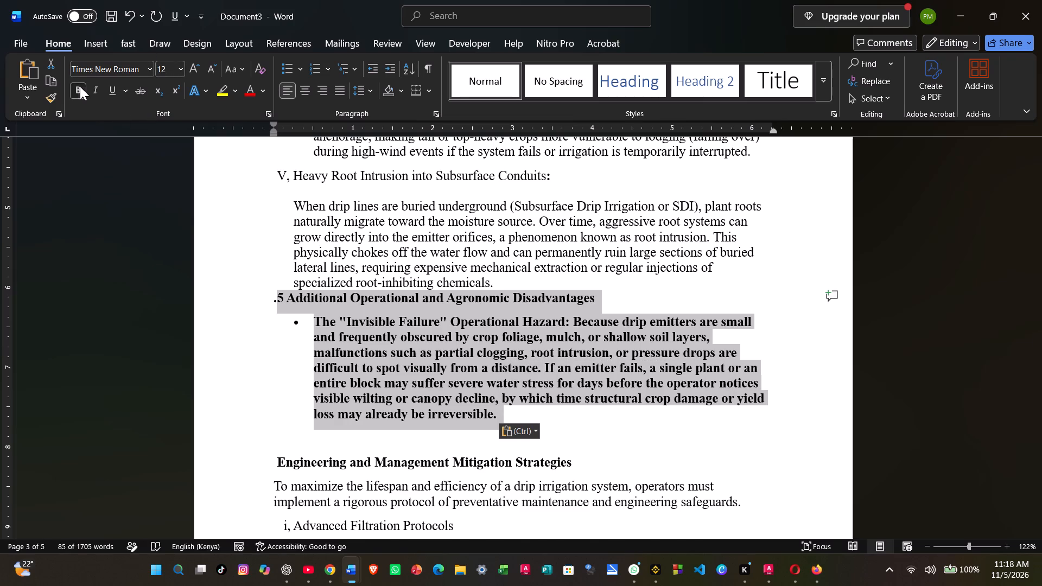
pyautogui.click(420, 342)
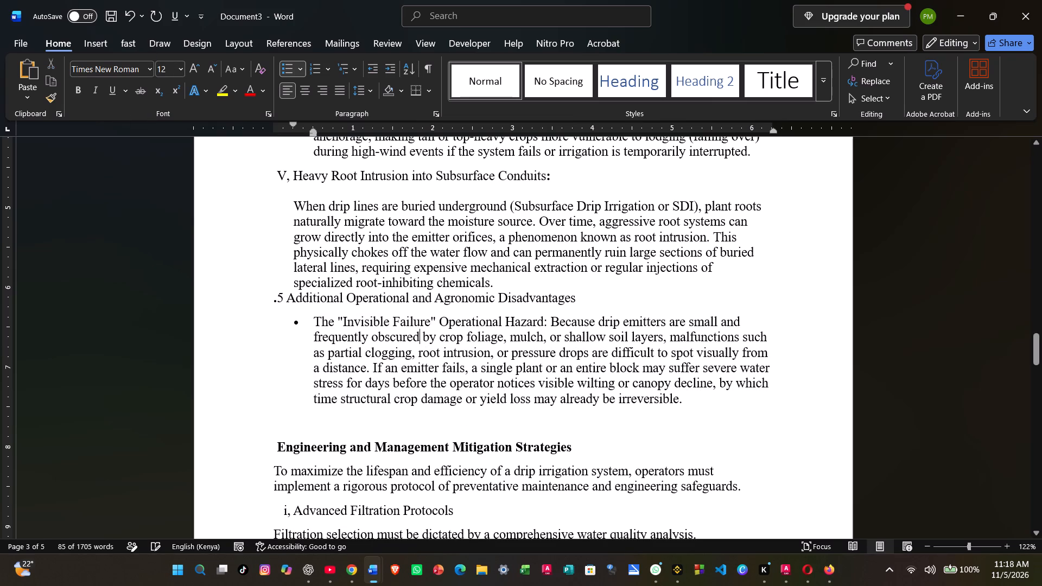
# Replace the ".5" before "Additional Operational and Agronomic Disadvantages" with a non-bold lowercase "vi" followed by a space.
pyautogui.click(284, 299)
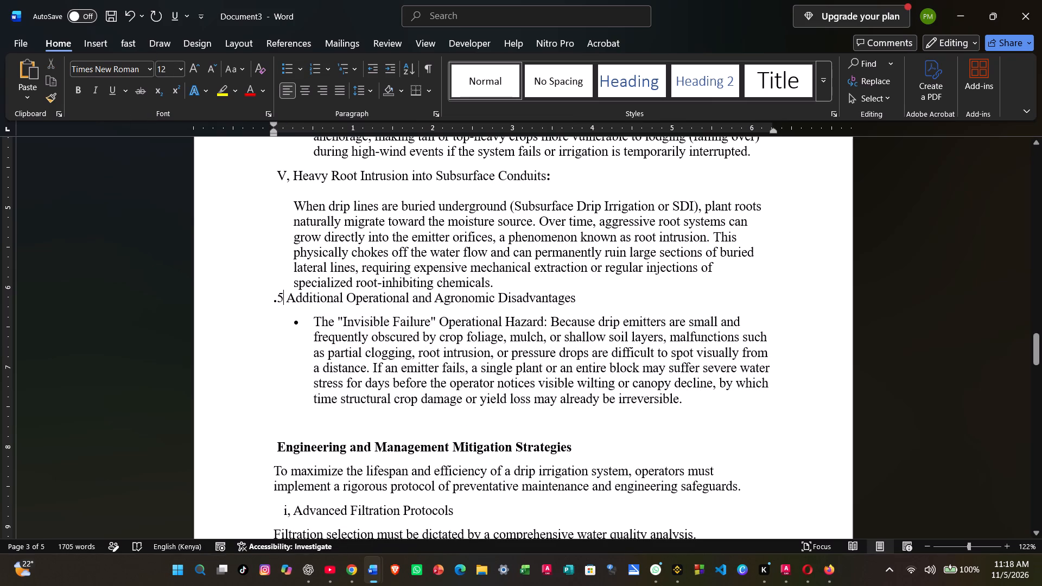
pyautogui.press('BackSpace')
pyautogui.press('BackSpace')
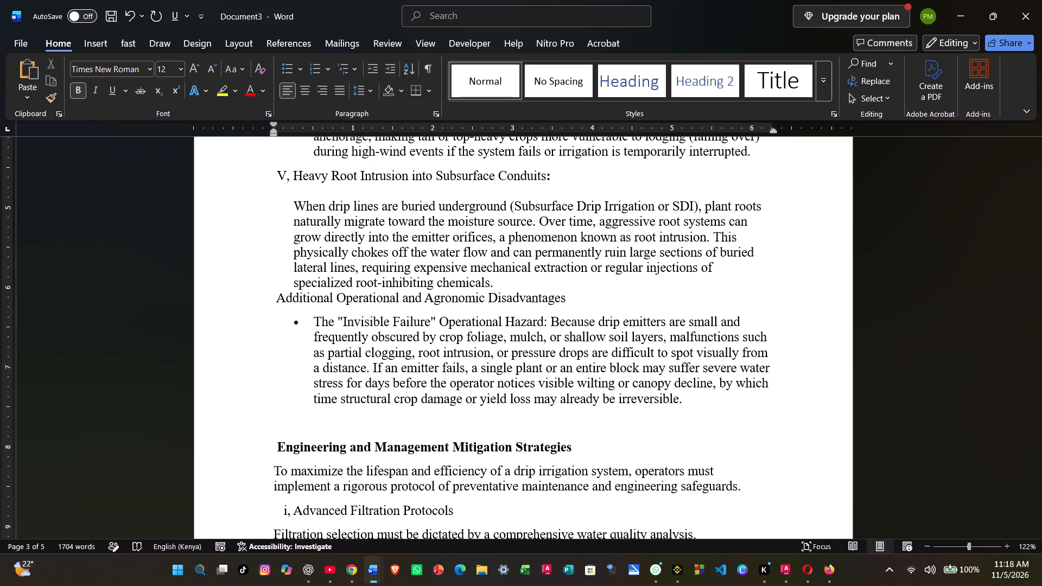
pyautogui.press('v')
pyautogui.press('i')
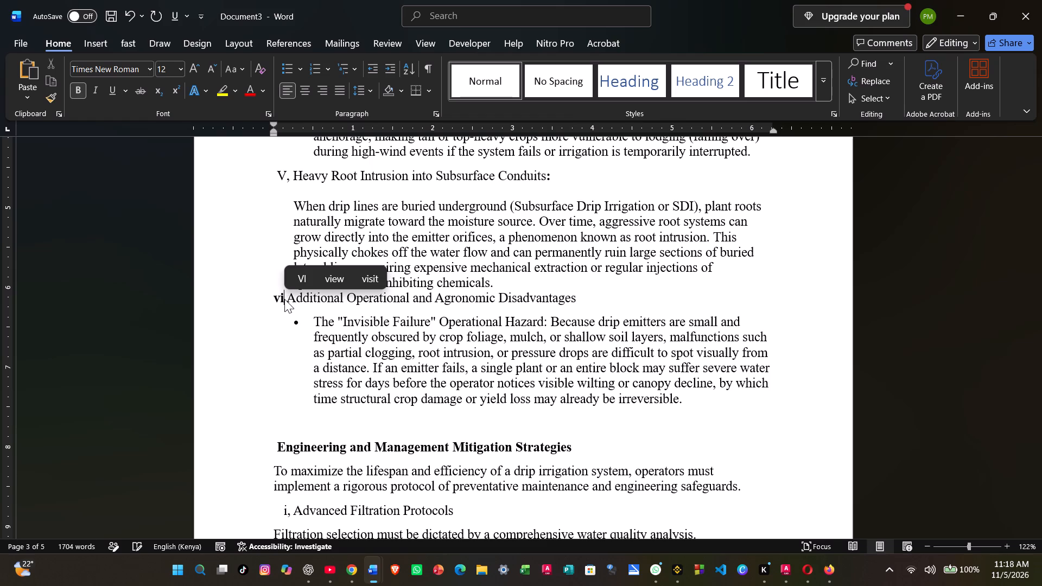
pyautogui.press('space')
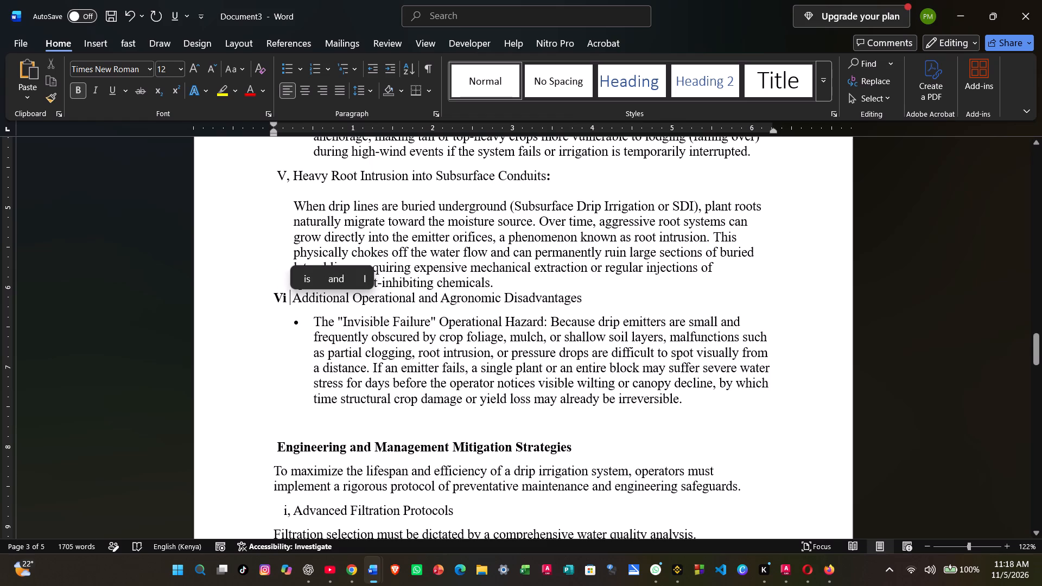
pyautogui.moveTo(270, 297); pyautogui.dragTo(290, 301)
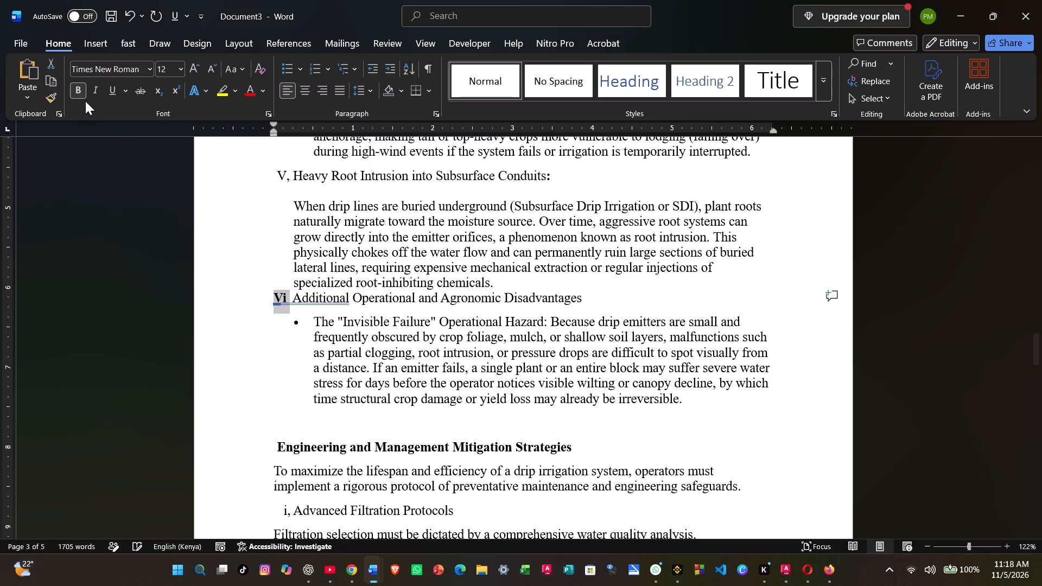
pyautogui.click(78, 87)
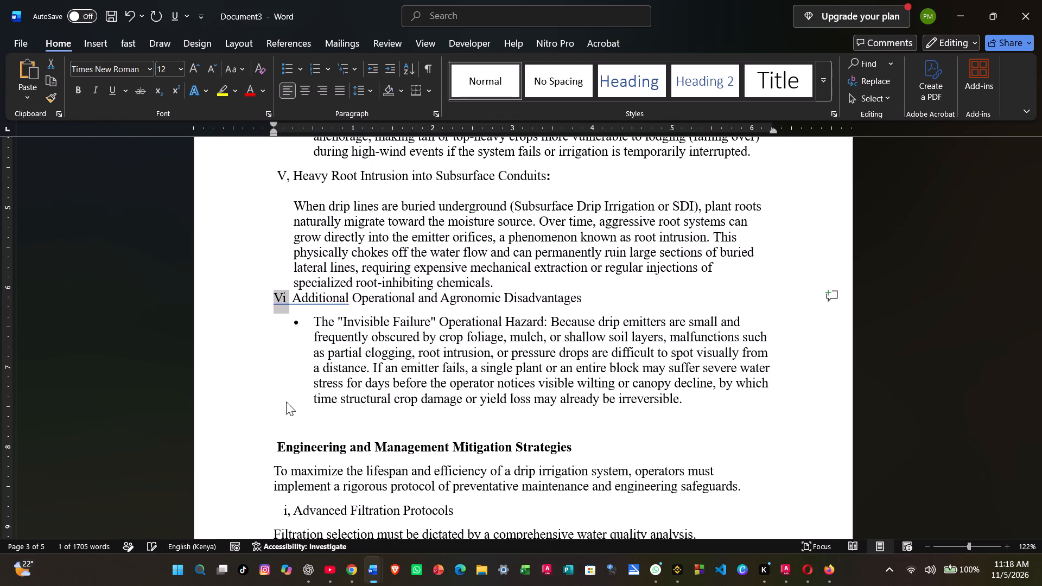
pyautogui.click(282, 303)
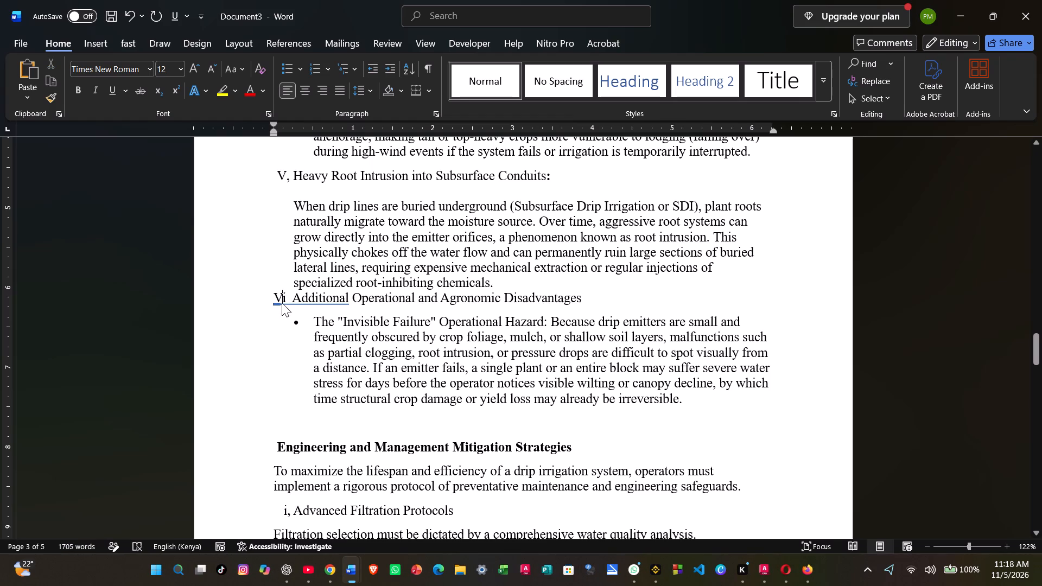
pyautogui.press('BackSpace')
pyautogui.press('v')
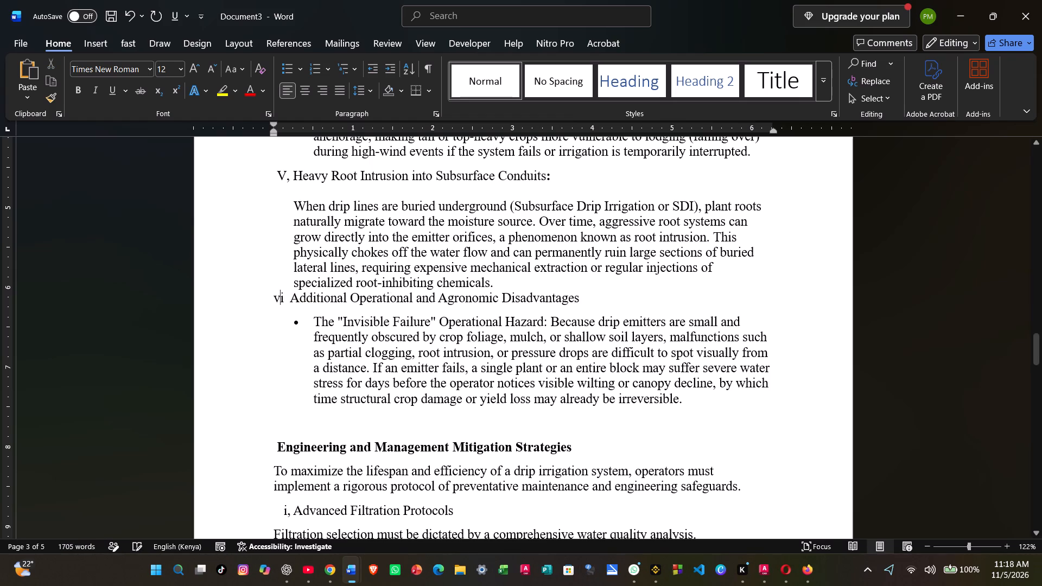
# Change the numeral of the "Heavy Root Intrusion into Subsurface Conduits" heading to lowercase "v".
pyautogui.click(284, 179)
pyautogui.press('BackSpace')
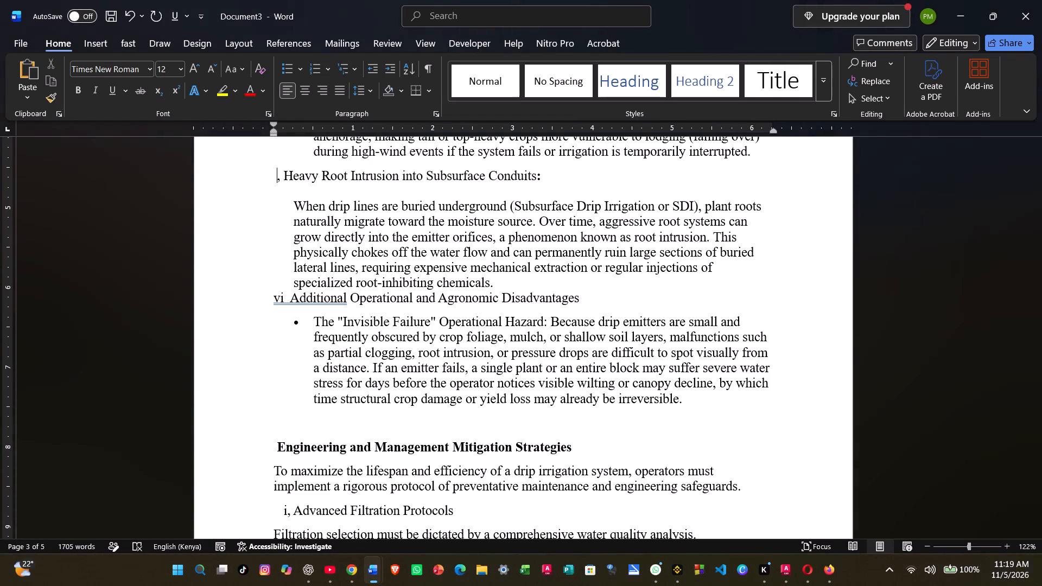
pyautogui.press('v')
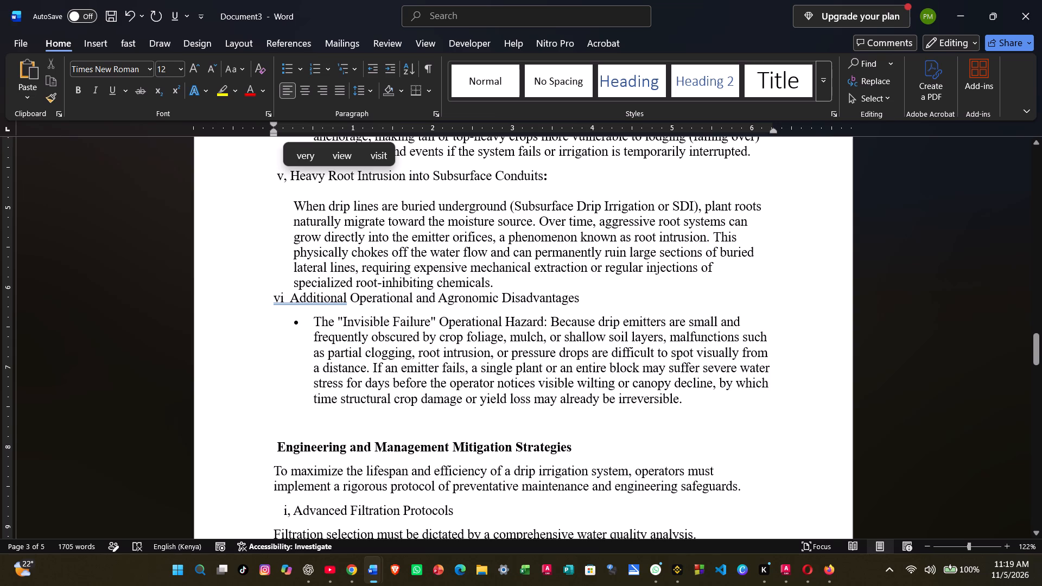
# Remove the quotation marks around "Invisible Failure" and put a comma before "Operational Hazard".
pyautogui.click(344, 319)
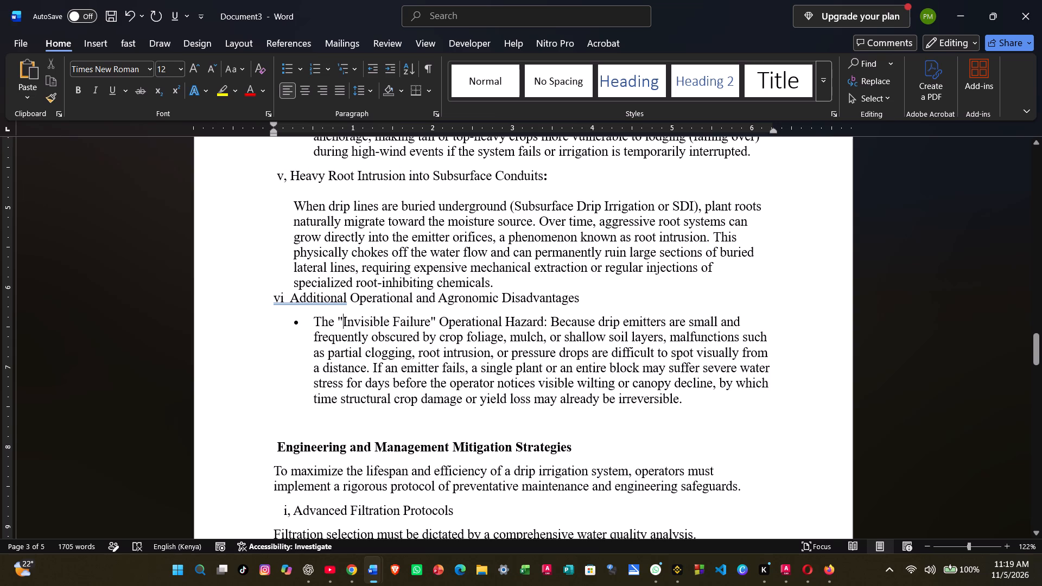
pyautogui.press('BackSpace')
pyautogui.press('BackSpace')
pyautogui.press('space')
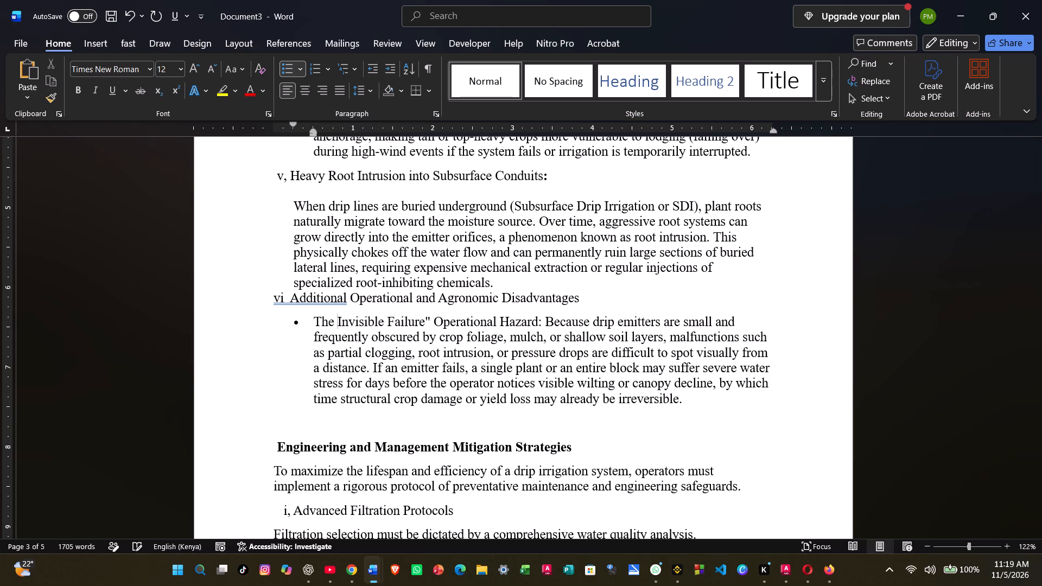
pyautogui.click(431, 327)
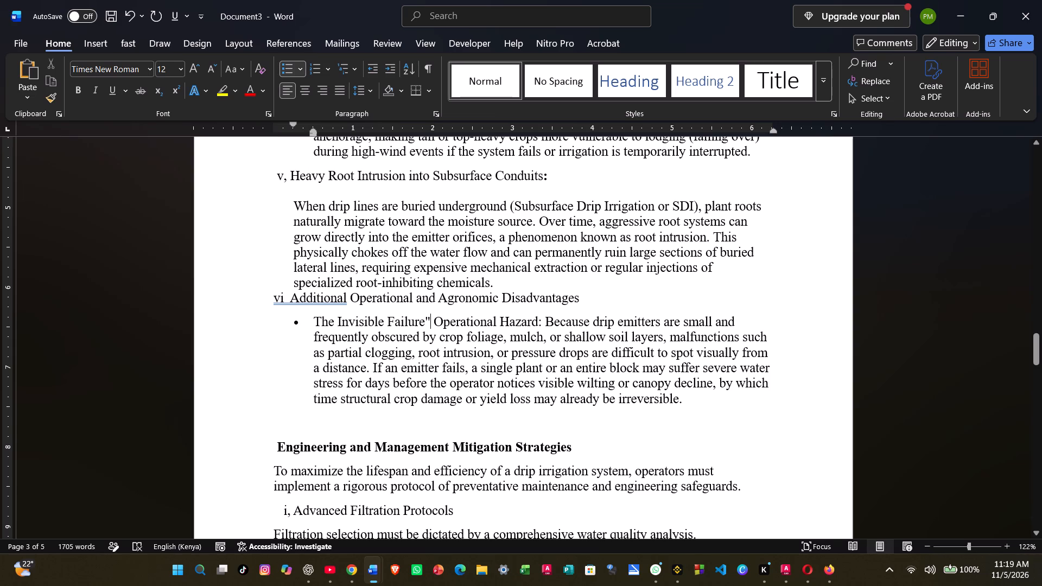
pyautogui.press('BackSpace')
pyautogui.press('BackSpace')
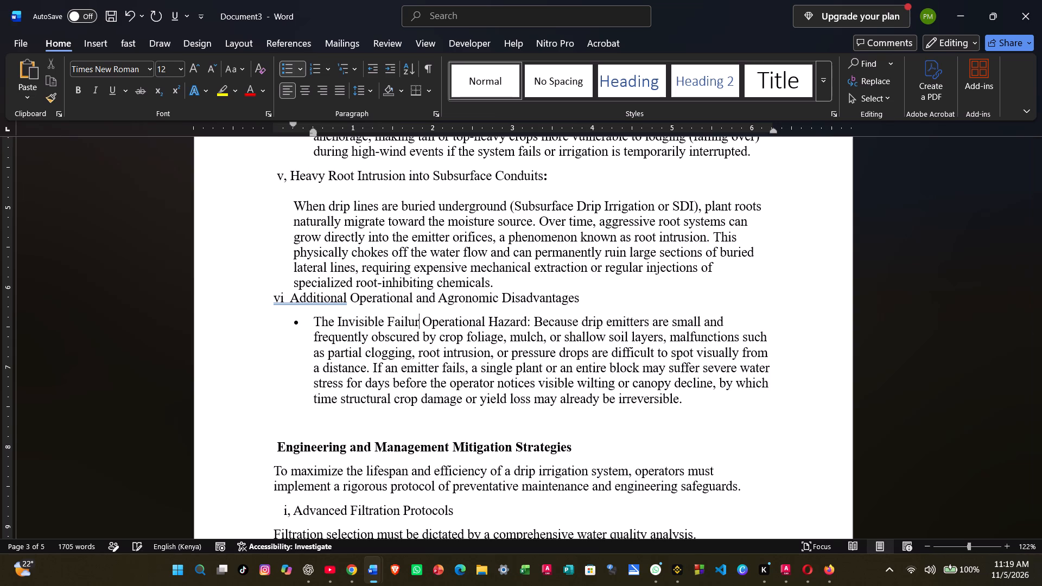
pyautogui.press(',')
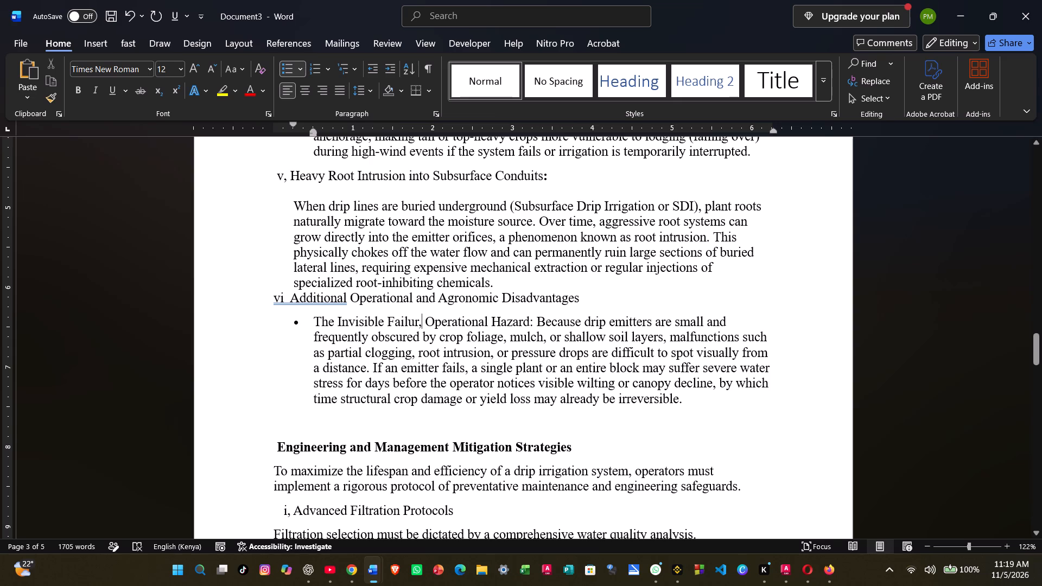
# Remove the bullet and the indent from the Invisible Failure paragraph so it starts at the margin.
pyautogui.scroll(1, 316, 324)
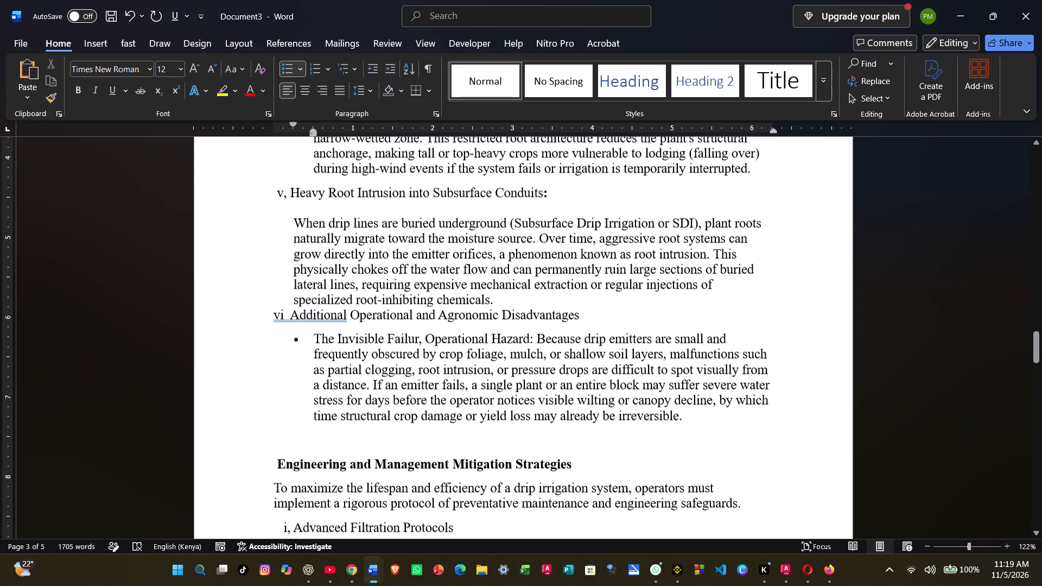
pyautogui.scroll(1, 316, 324)
pyautogui.scroll(-1, 316, 324)
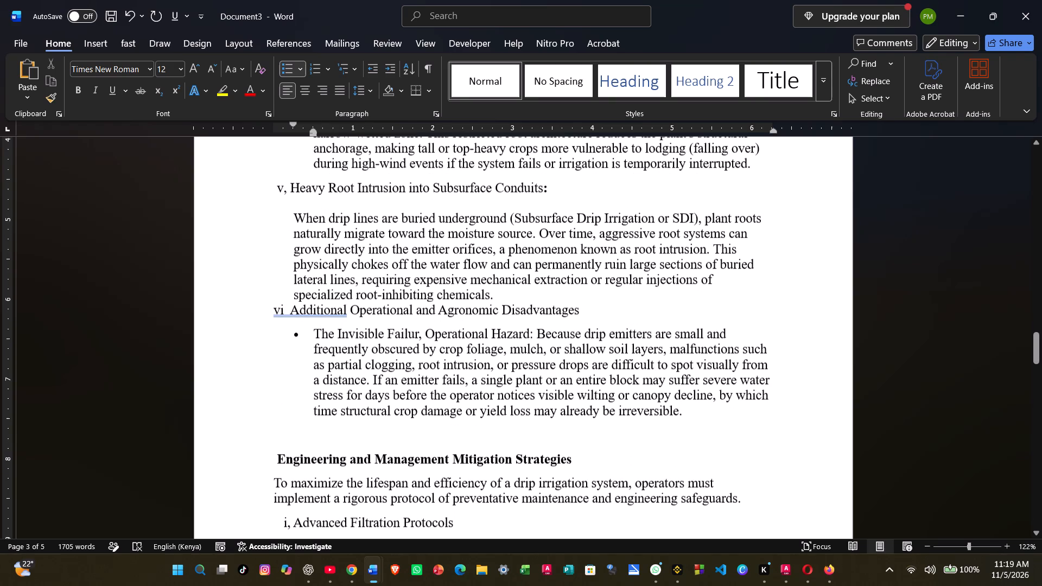
pyautogui.click(316, 335)
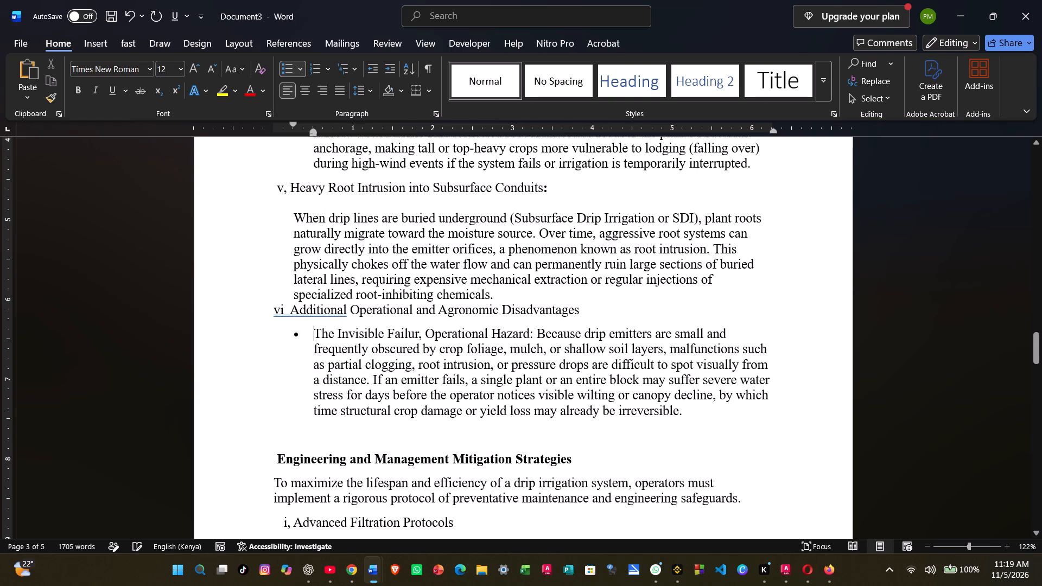
pyautogui.press('BackSpace')
pyautogui.press('BackSpace')
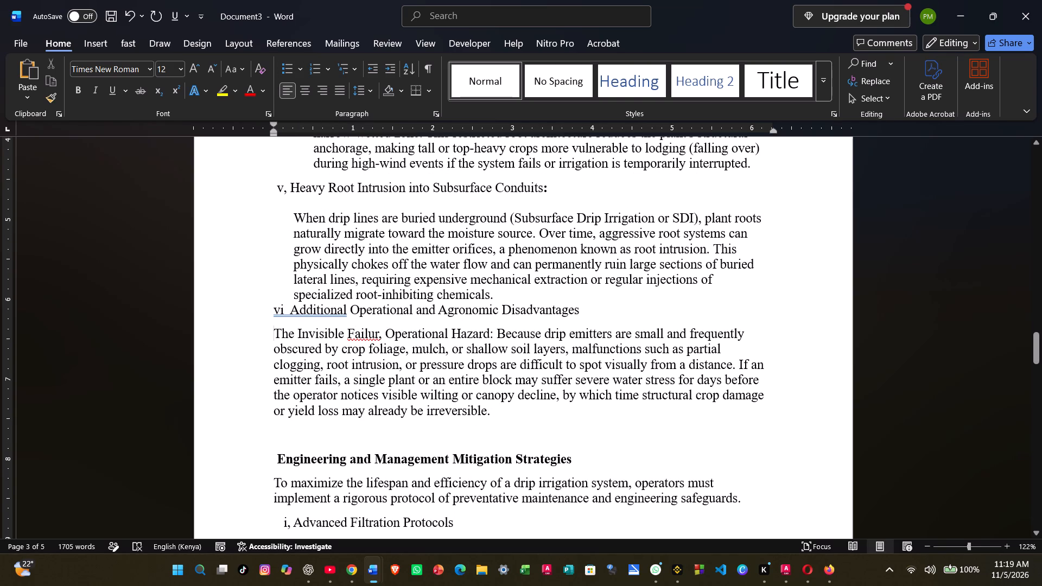
# Insert a blank line above the "vi" heading and delete the blank line above "Engineering and Management Mitigation Strategies".
pyautogui.click(495, 298)
pyautogui.press('Return')
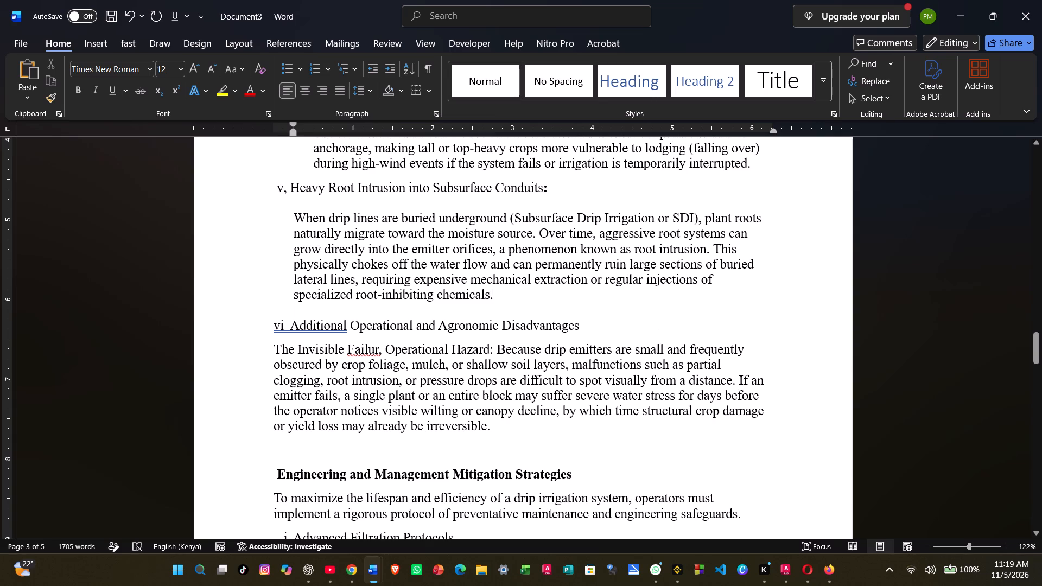
pyautogui.click(317, 451)
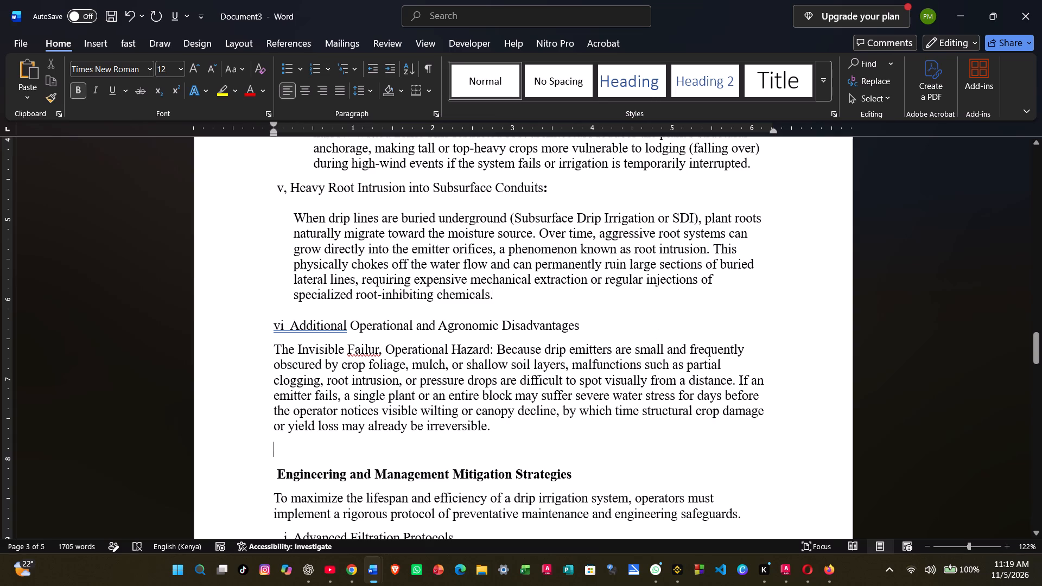
pyautogui.press('BackSpace')
# Delete the two blank lines between the System Flushing Routines paragraph and the Conclusion heading.
pyautogui.scroll(-2, 338, 435)
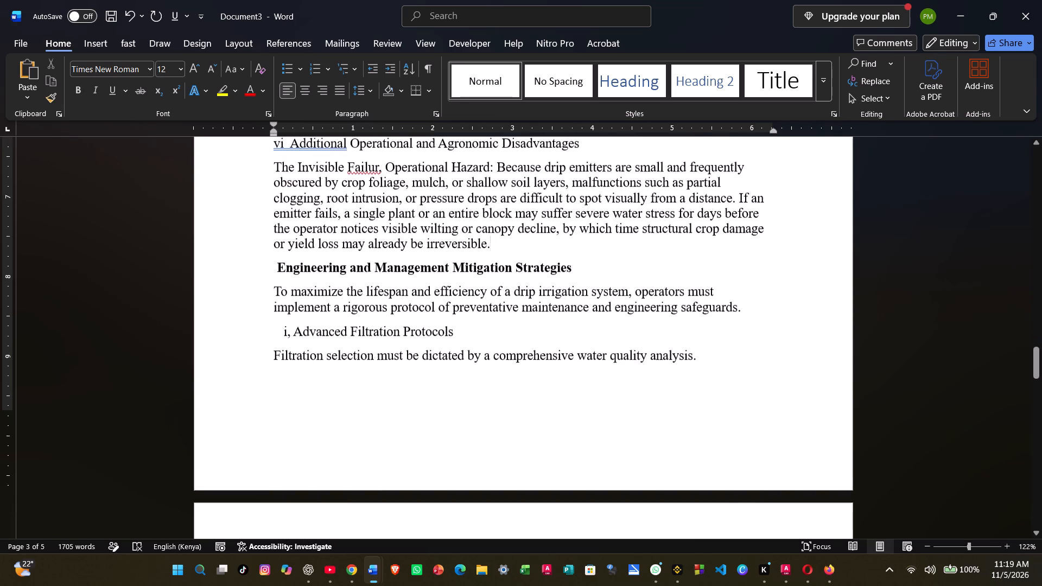
pyautogui.scroll(-4, 338, 435)
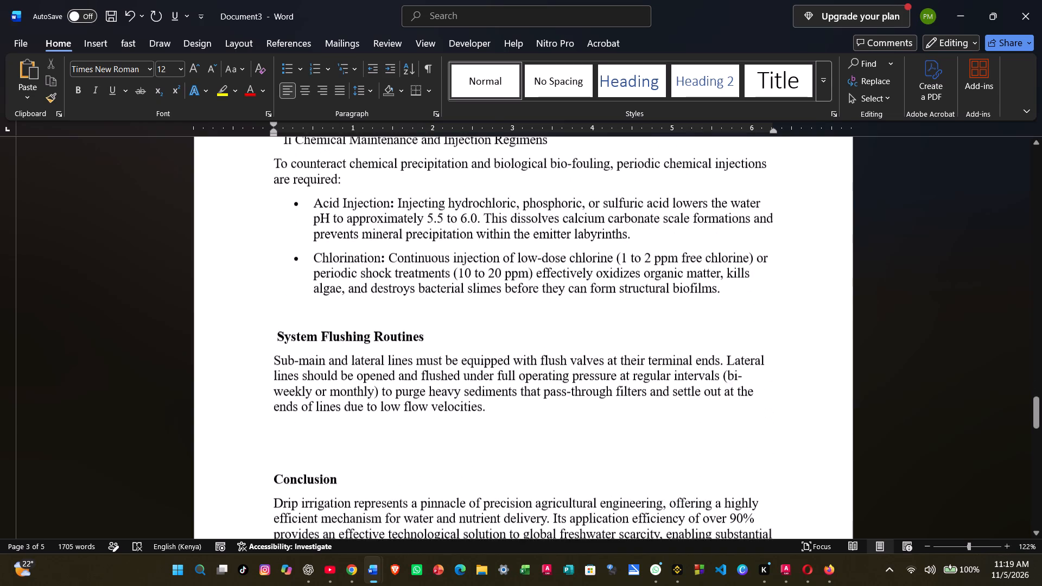
pyautogui.scroll(-4, 338, 435)
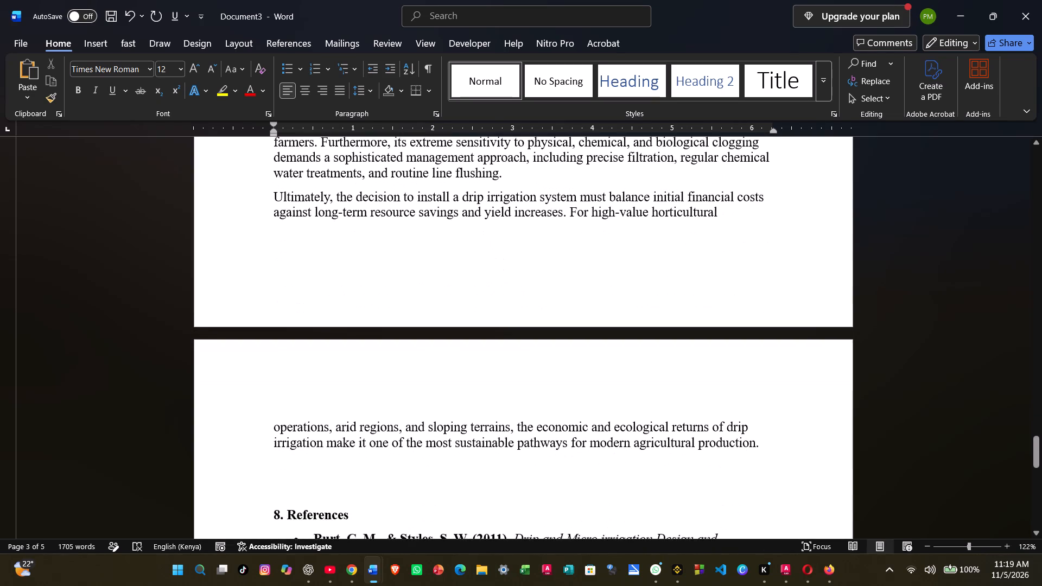
pyautogui.scroll(-1, 338, 435)
pyautogui.scroll(4, 338, 435)
pyautogui.click(295, 353)
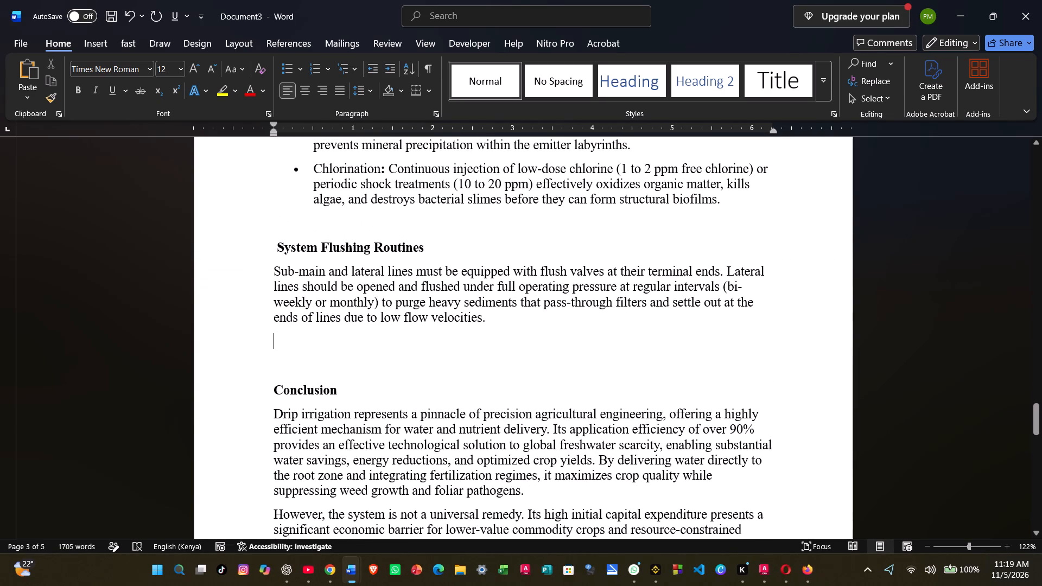
pyautogui.press('BackSpace')
pyautogui.scroll(-2, 261, 381)
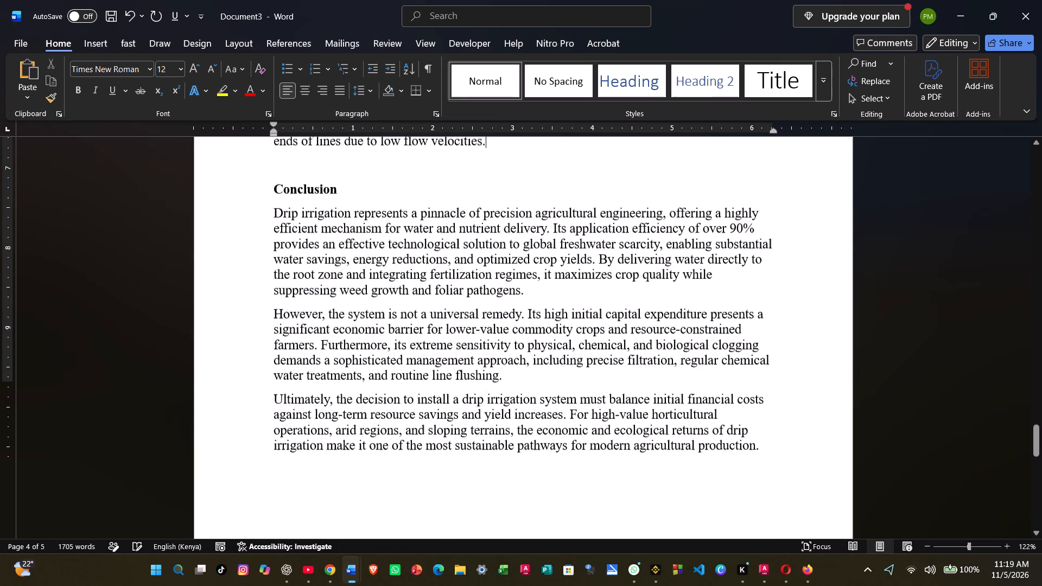
pyautogui.scroll(-1, 261, 381)
pyautogui.scroll(2, 261, 381)
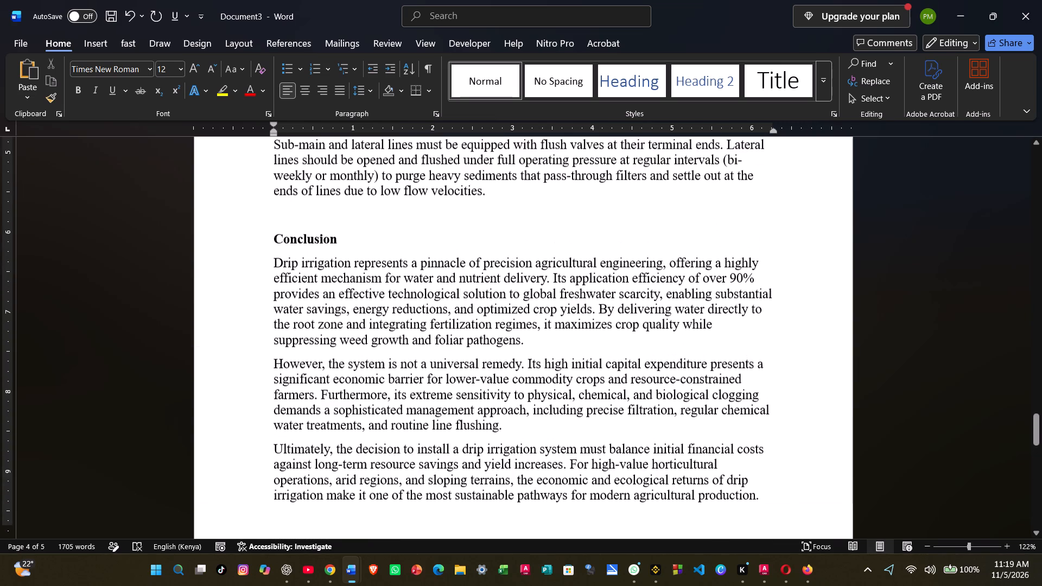
pyautogui.scroll(1, 261, 381)
pyautogui.click(277, 297)
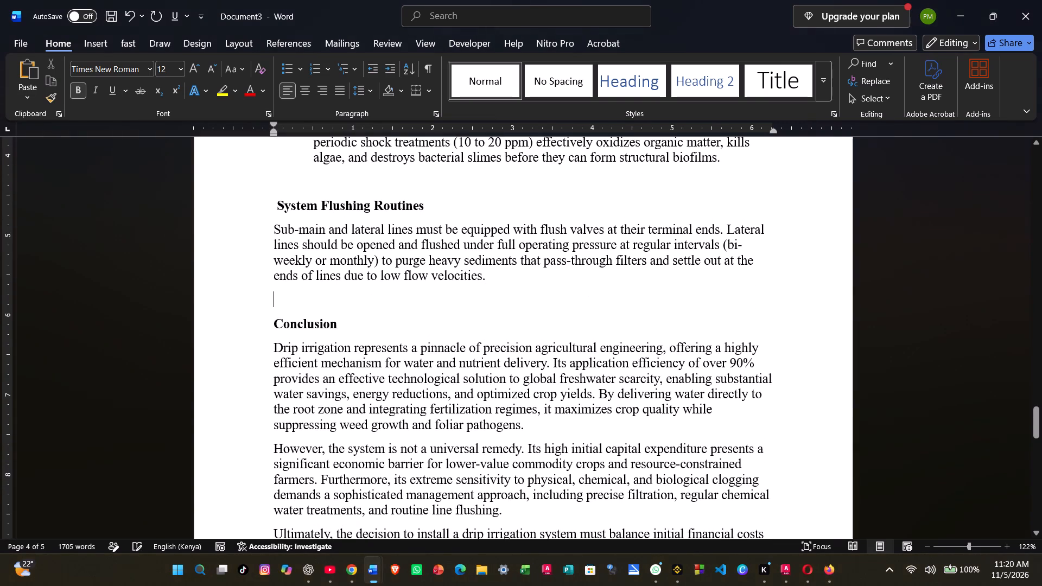
pyautogui.press('BackSpace')
pyautogui.scroll(-2, 190, 324)
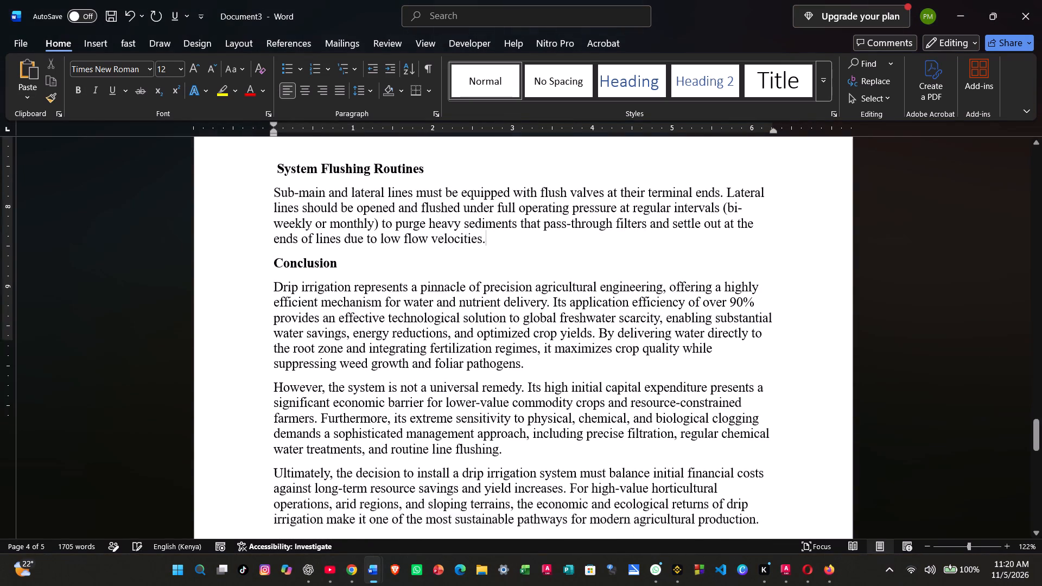
# Run the spelling and grammar check, correcting the double space to "vi Additional" and the misspelled word to "Failure".
pyautogui.scroll(4, 190, 324)
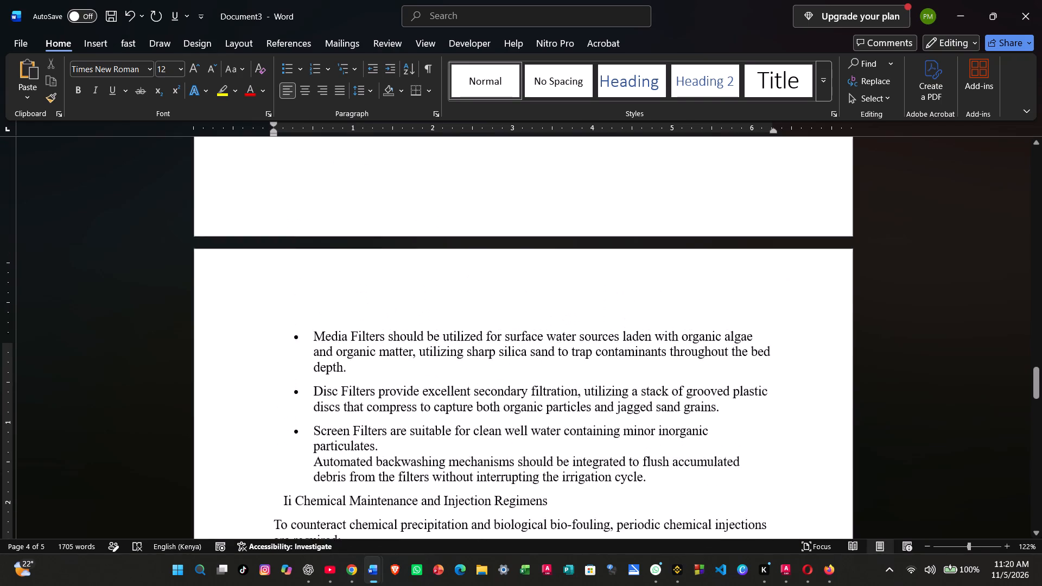
pyautogui.scroll(2, 190, 324)
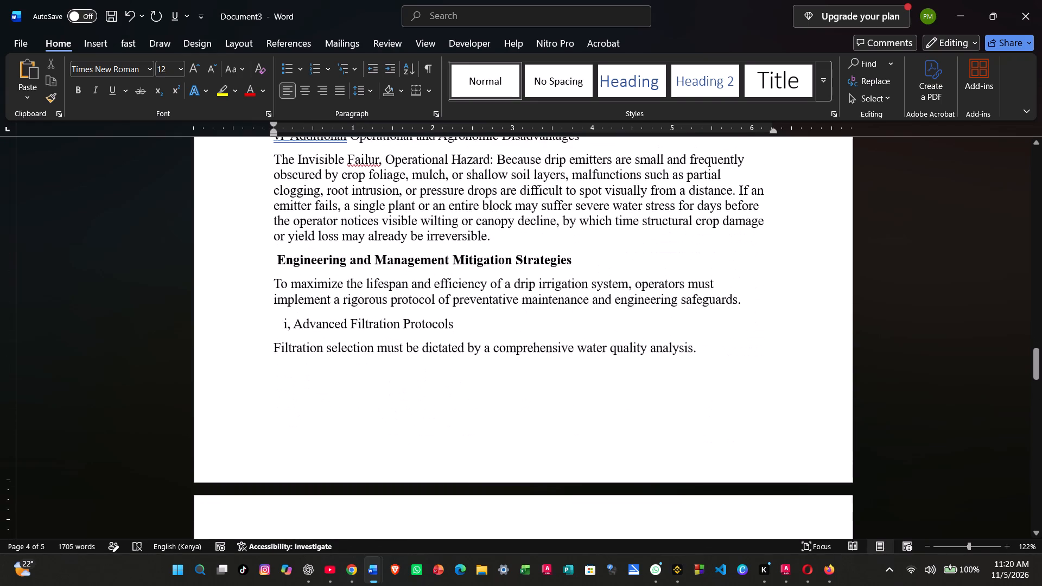
pyautogui.scroll(-1, 190, 324)
pyautogui.hscroll(-1, 190, 324)
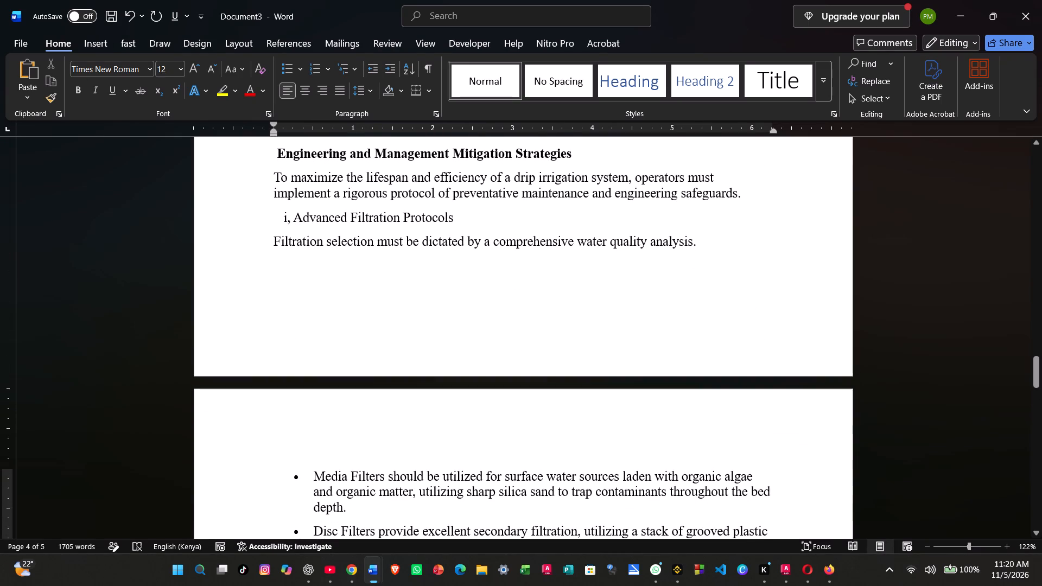
pyautogui.scroll(2, 293, 305)
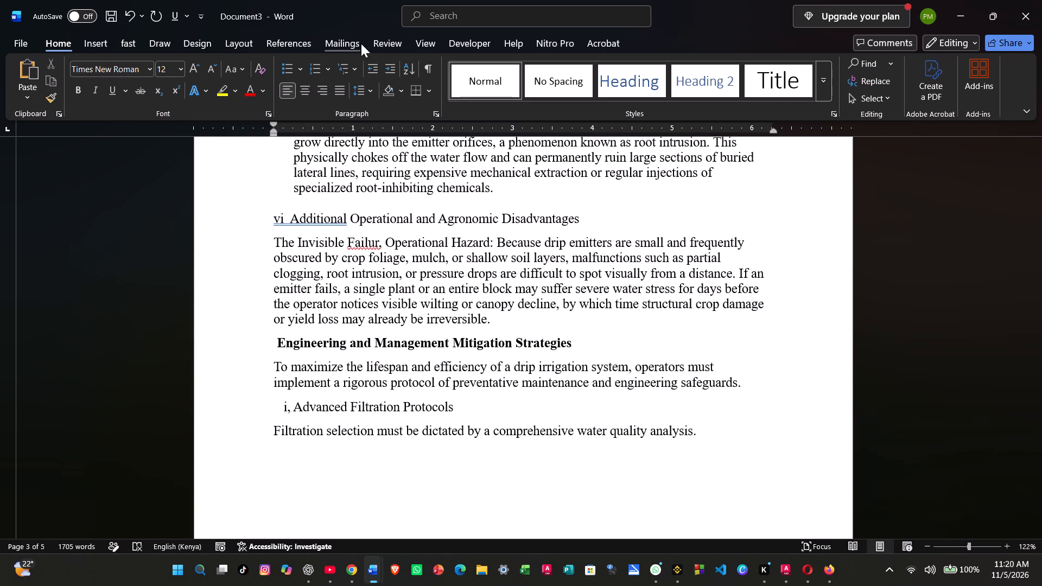
pyautogui.click(390, 35)
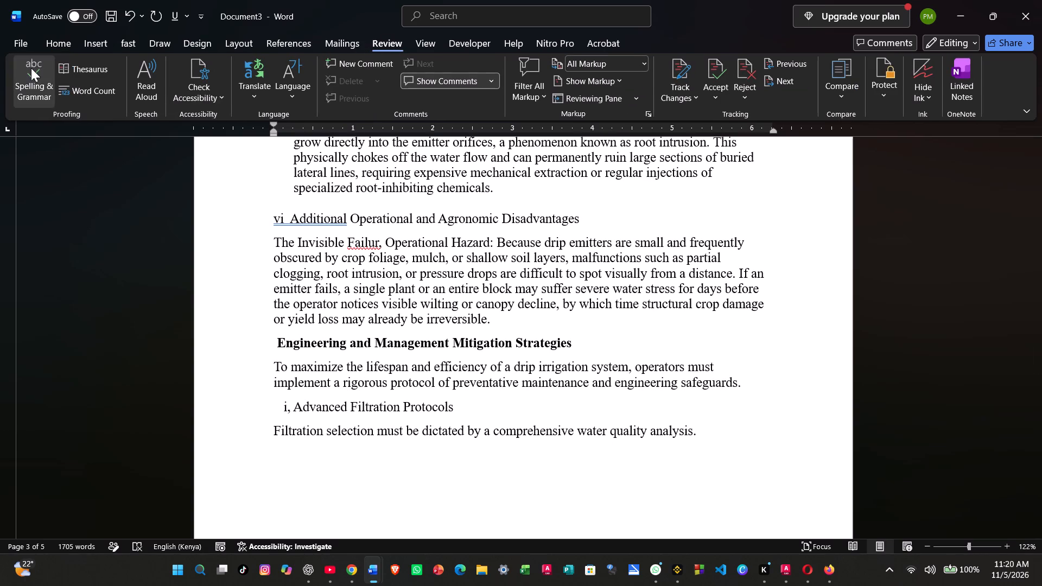
pyautogui.click(31, 68)
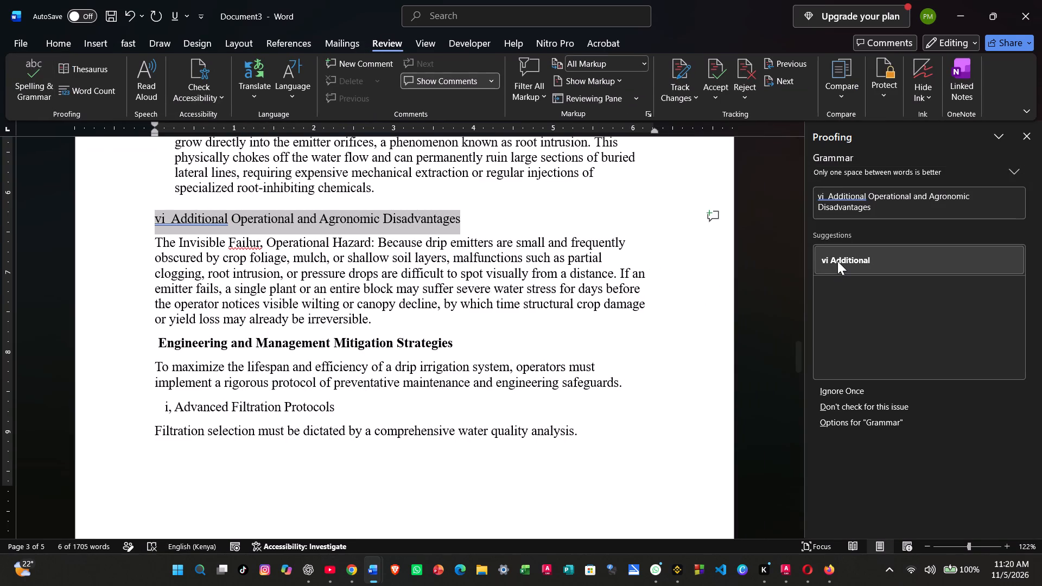
pyautogui.click(837, 261)
pyautogui.click(837, 261)
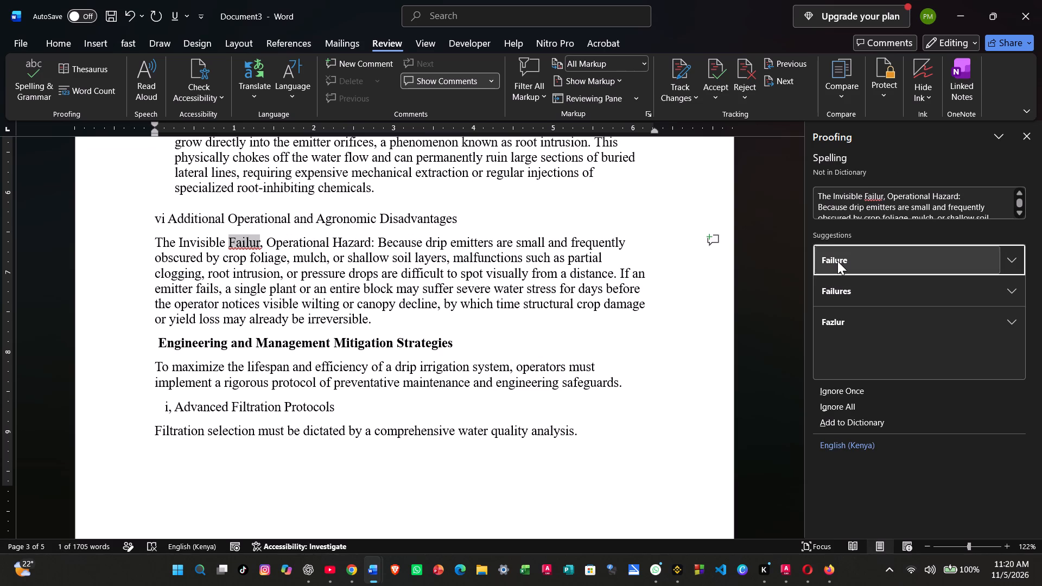
pyautogui.click(611, 314)
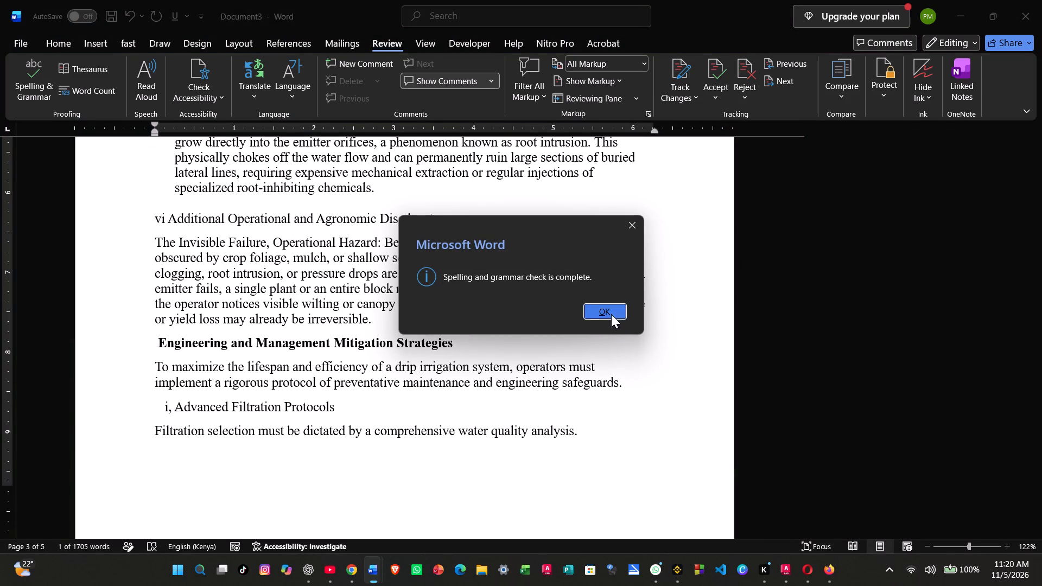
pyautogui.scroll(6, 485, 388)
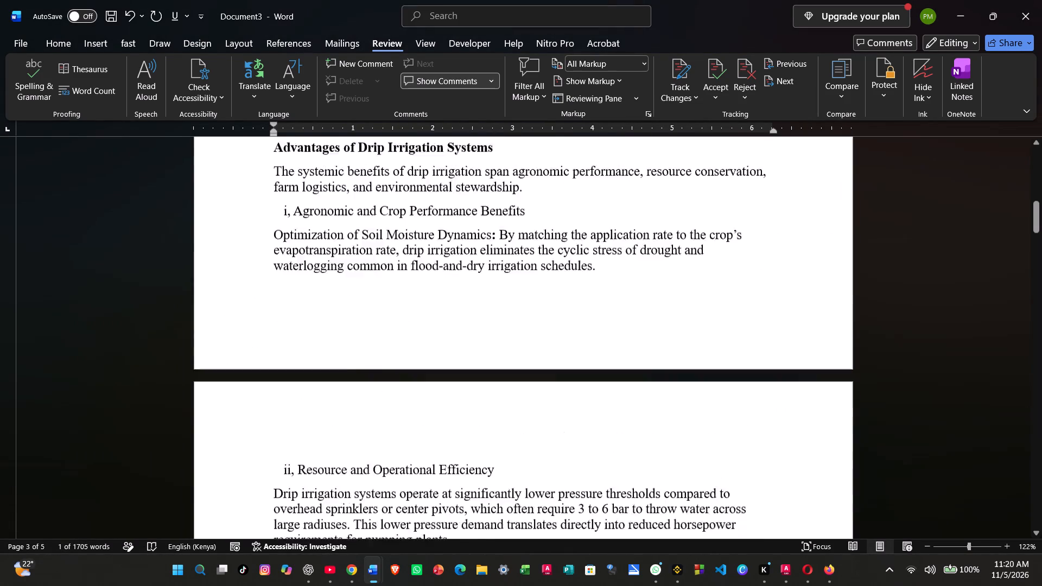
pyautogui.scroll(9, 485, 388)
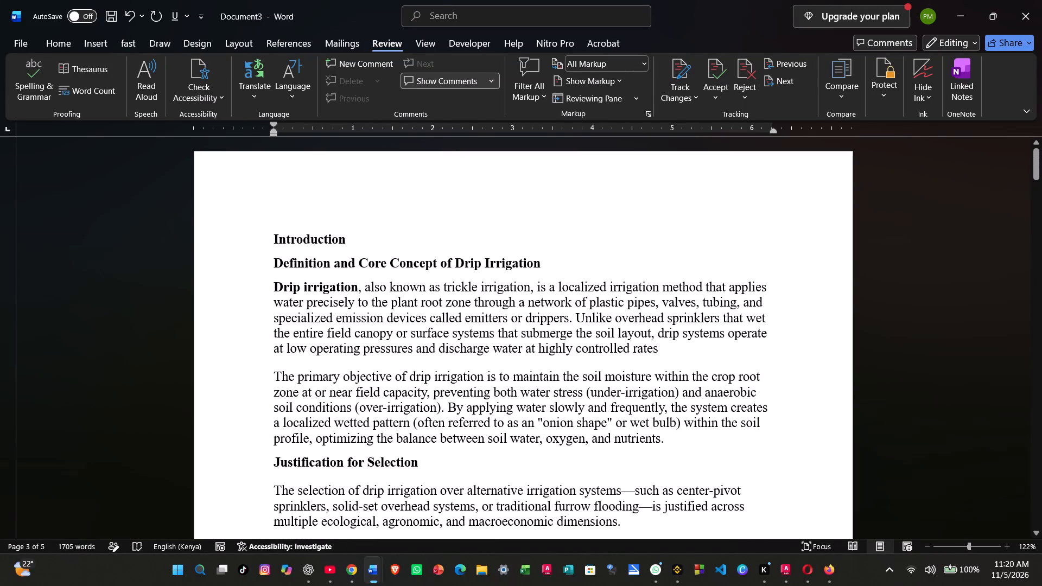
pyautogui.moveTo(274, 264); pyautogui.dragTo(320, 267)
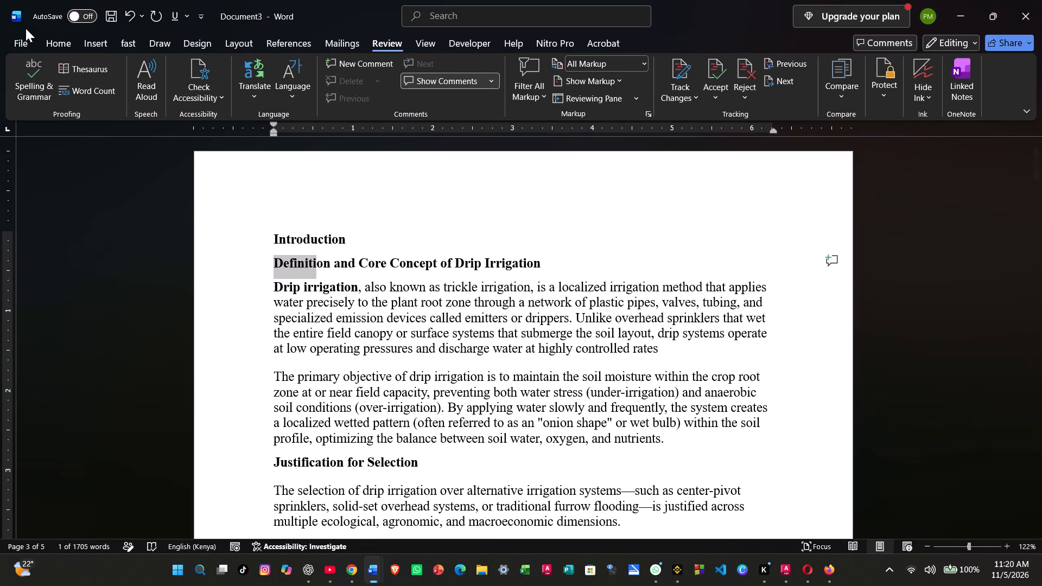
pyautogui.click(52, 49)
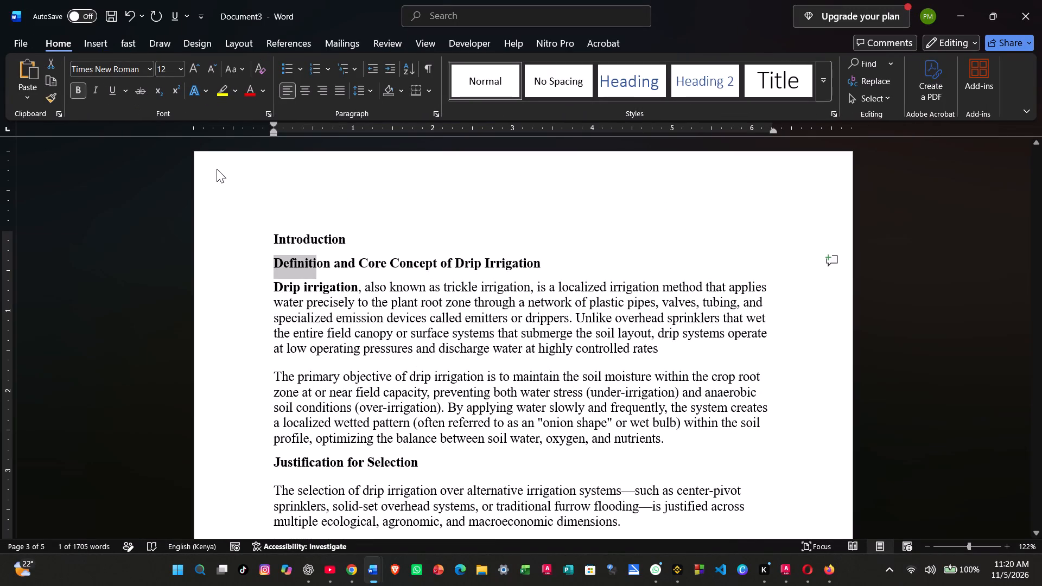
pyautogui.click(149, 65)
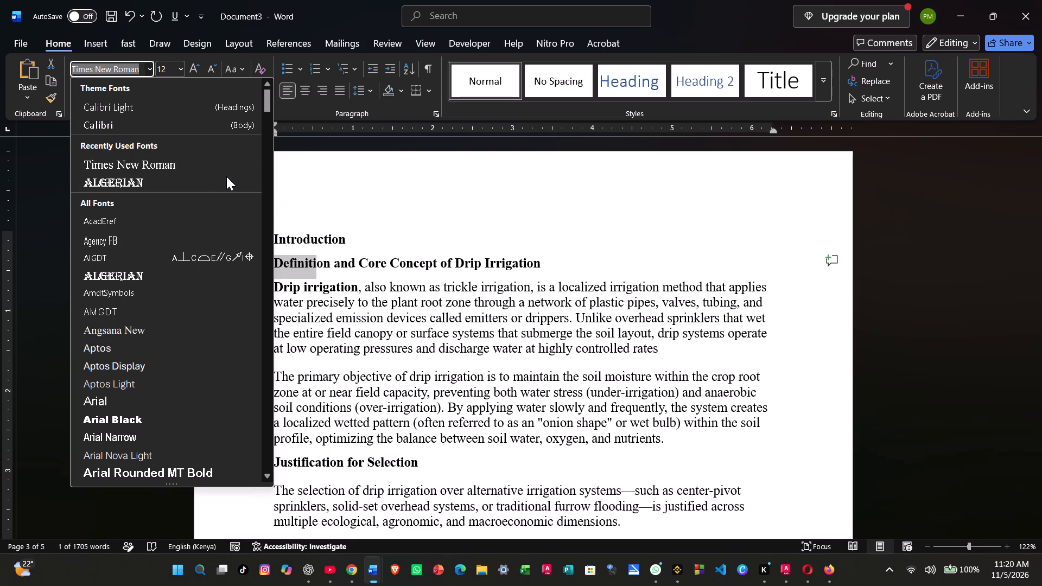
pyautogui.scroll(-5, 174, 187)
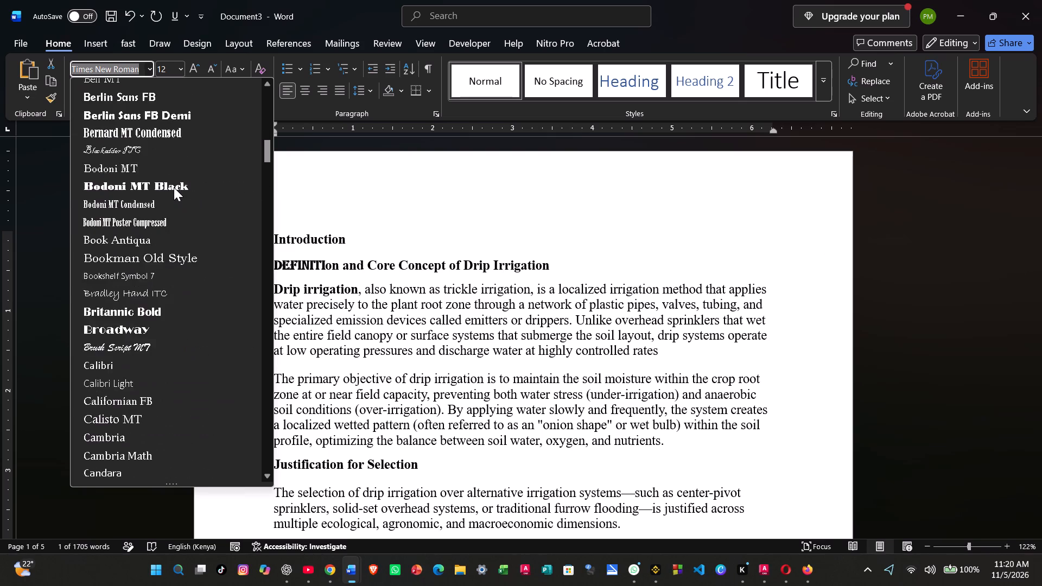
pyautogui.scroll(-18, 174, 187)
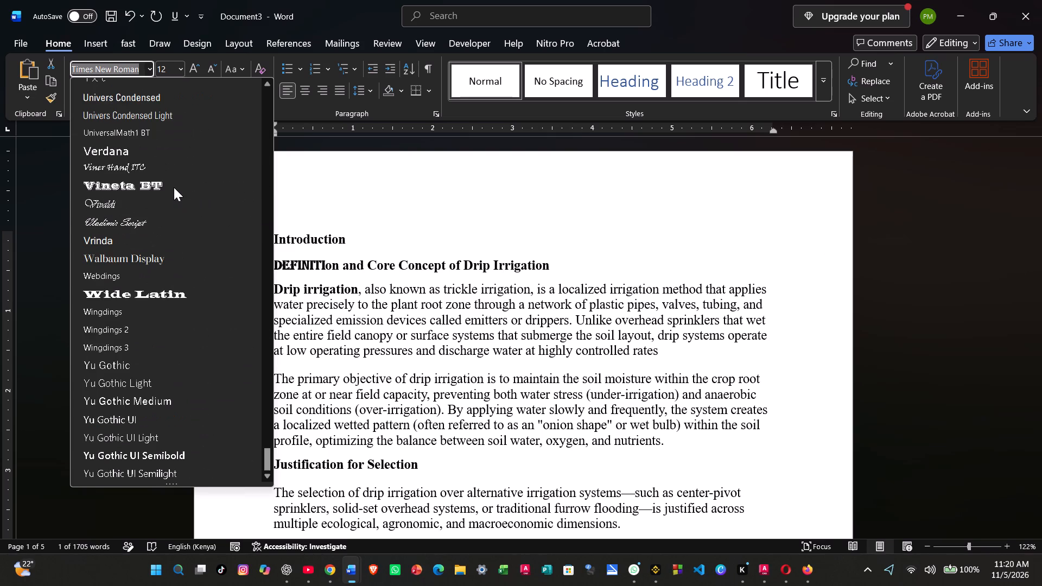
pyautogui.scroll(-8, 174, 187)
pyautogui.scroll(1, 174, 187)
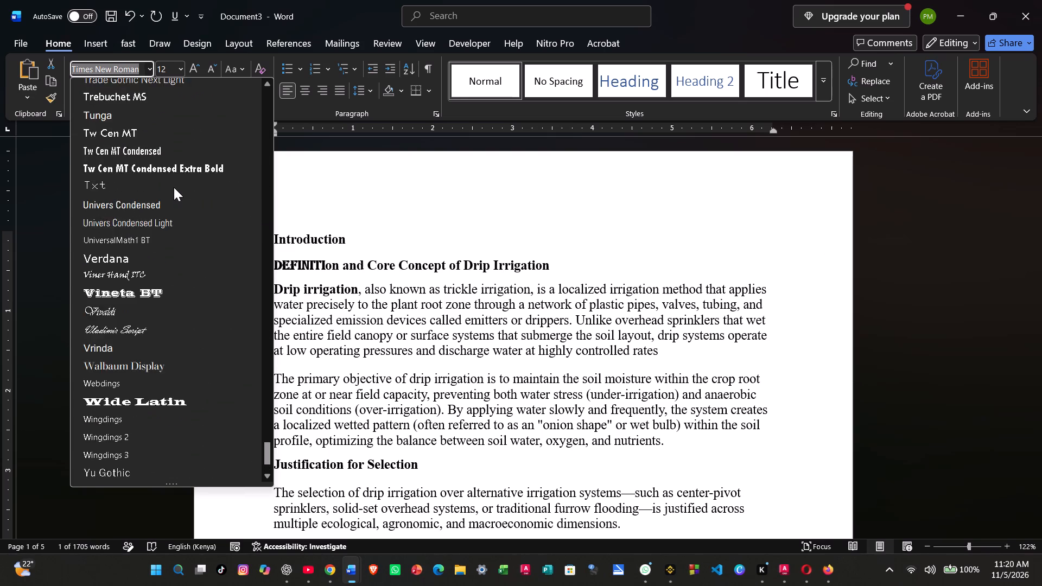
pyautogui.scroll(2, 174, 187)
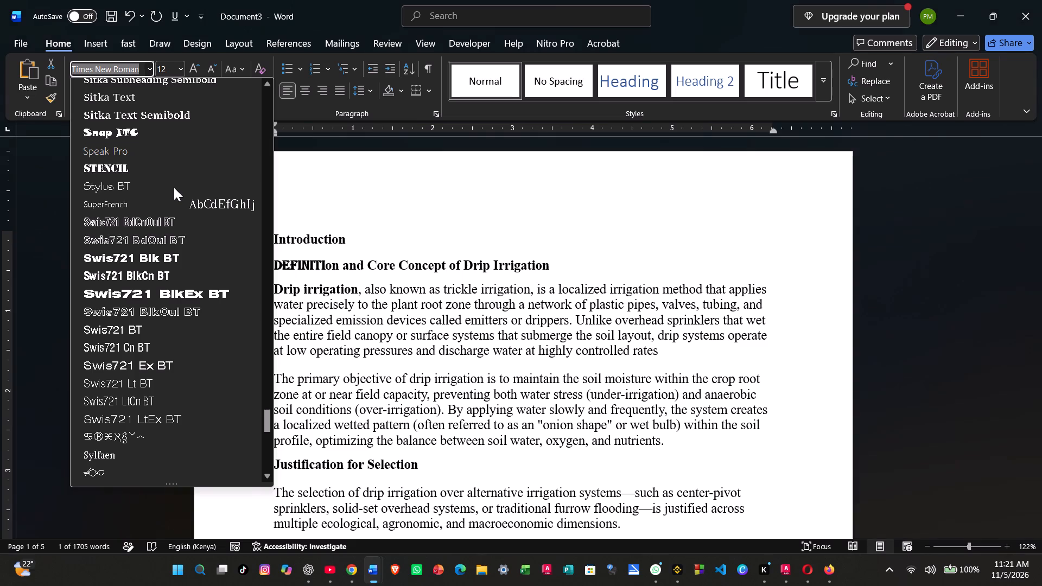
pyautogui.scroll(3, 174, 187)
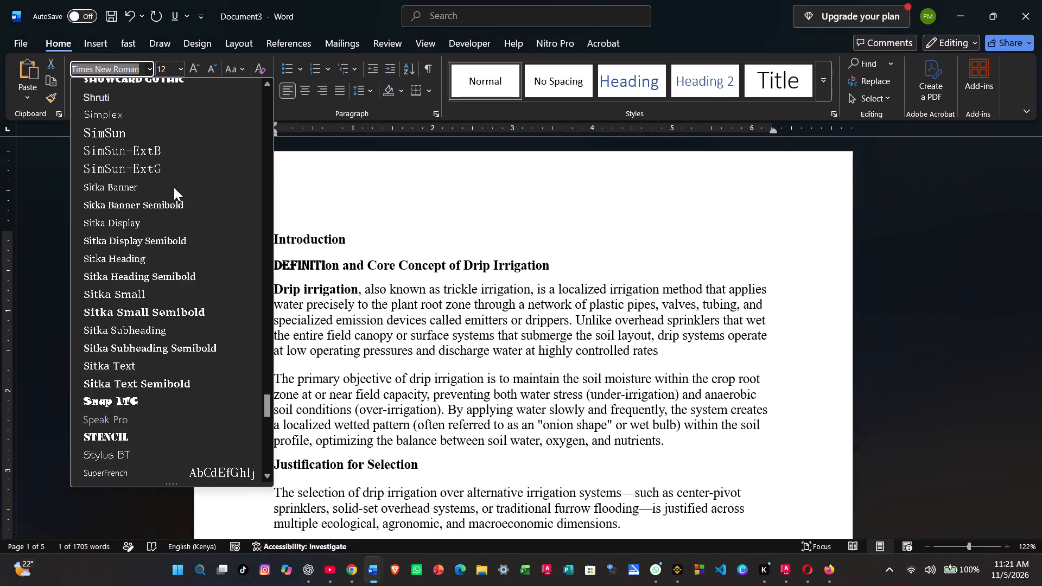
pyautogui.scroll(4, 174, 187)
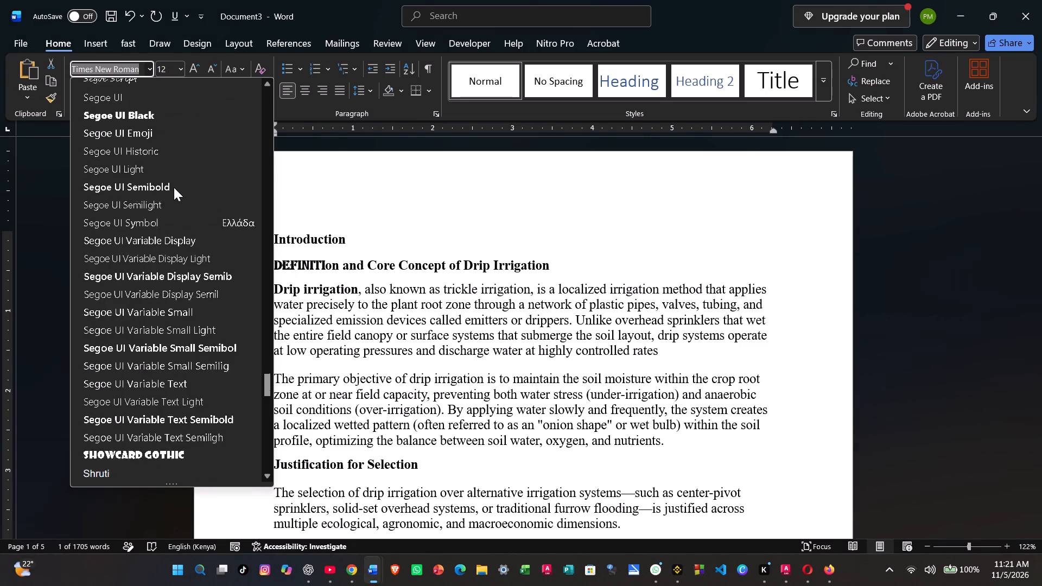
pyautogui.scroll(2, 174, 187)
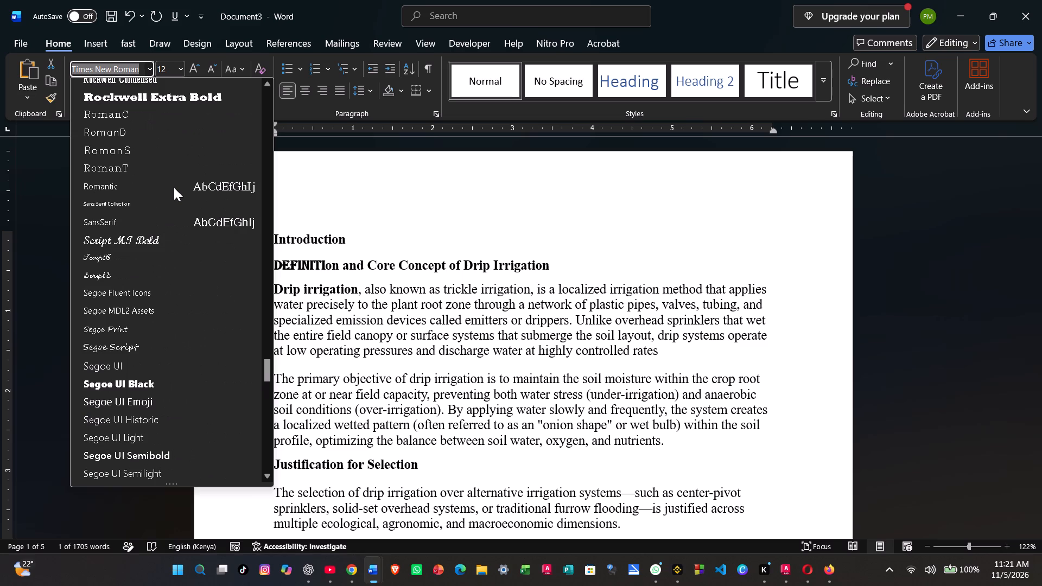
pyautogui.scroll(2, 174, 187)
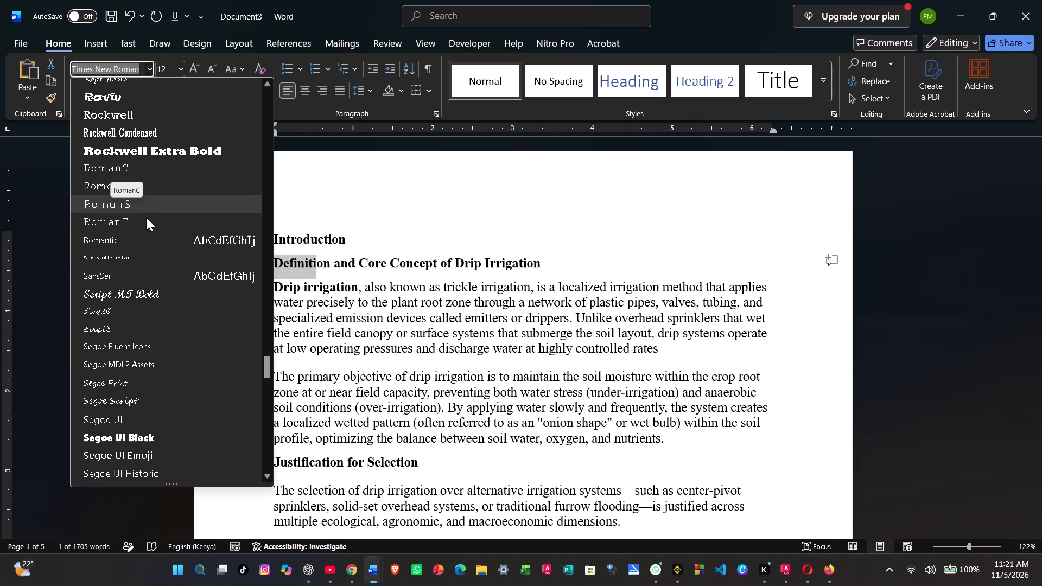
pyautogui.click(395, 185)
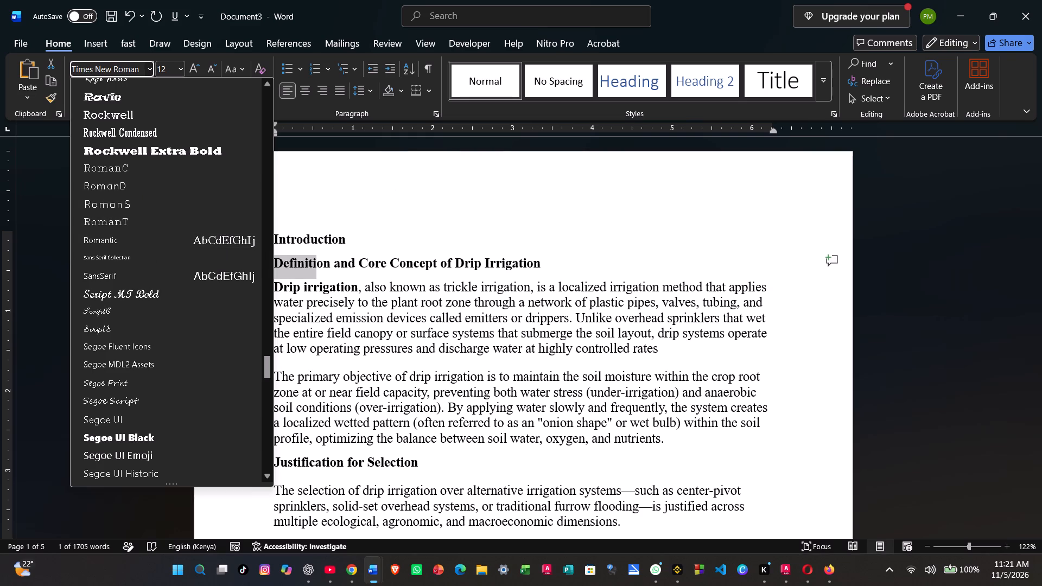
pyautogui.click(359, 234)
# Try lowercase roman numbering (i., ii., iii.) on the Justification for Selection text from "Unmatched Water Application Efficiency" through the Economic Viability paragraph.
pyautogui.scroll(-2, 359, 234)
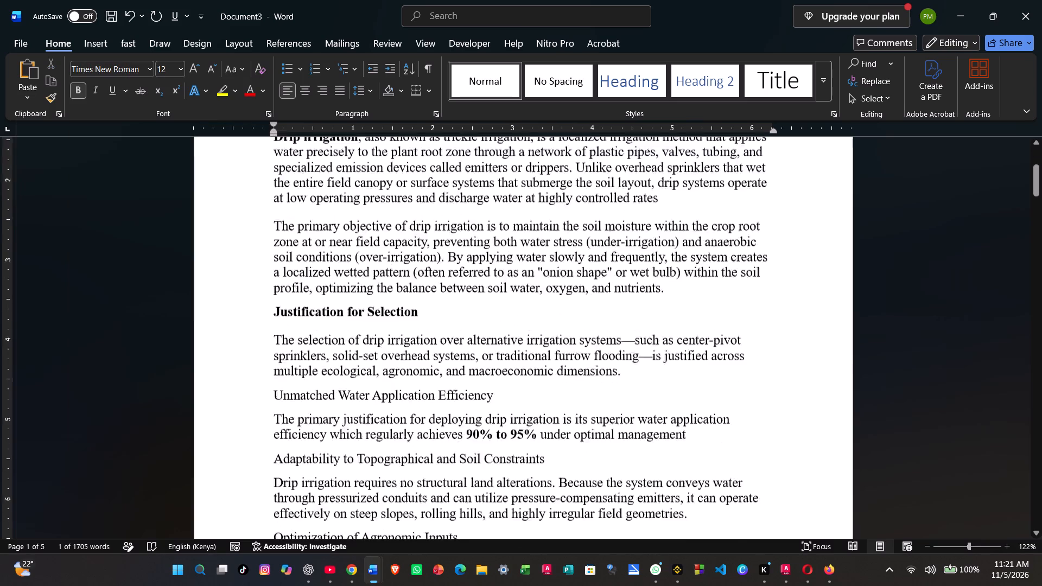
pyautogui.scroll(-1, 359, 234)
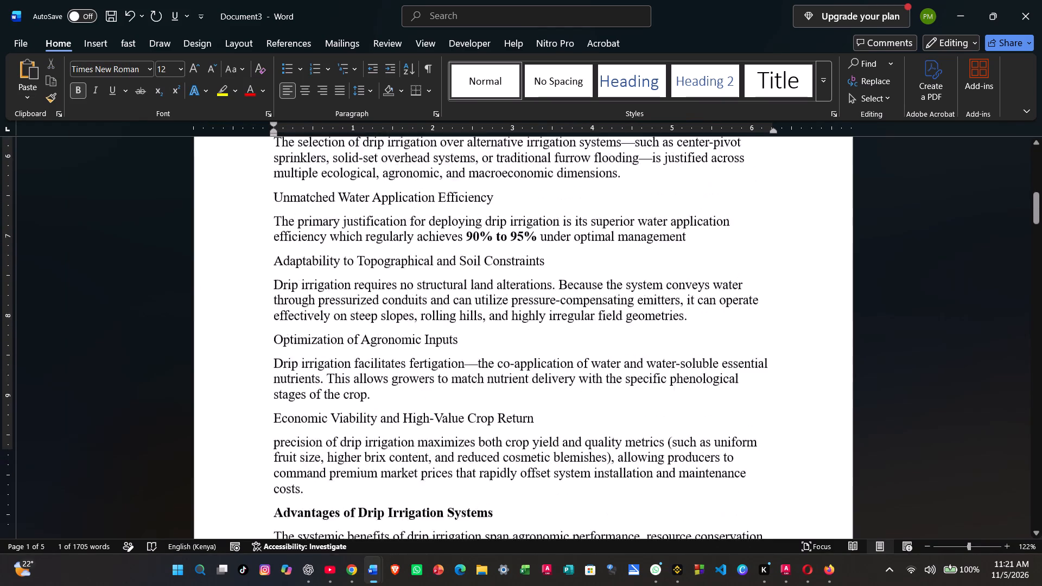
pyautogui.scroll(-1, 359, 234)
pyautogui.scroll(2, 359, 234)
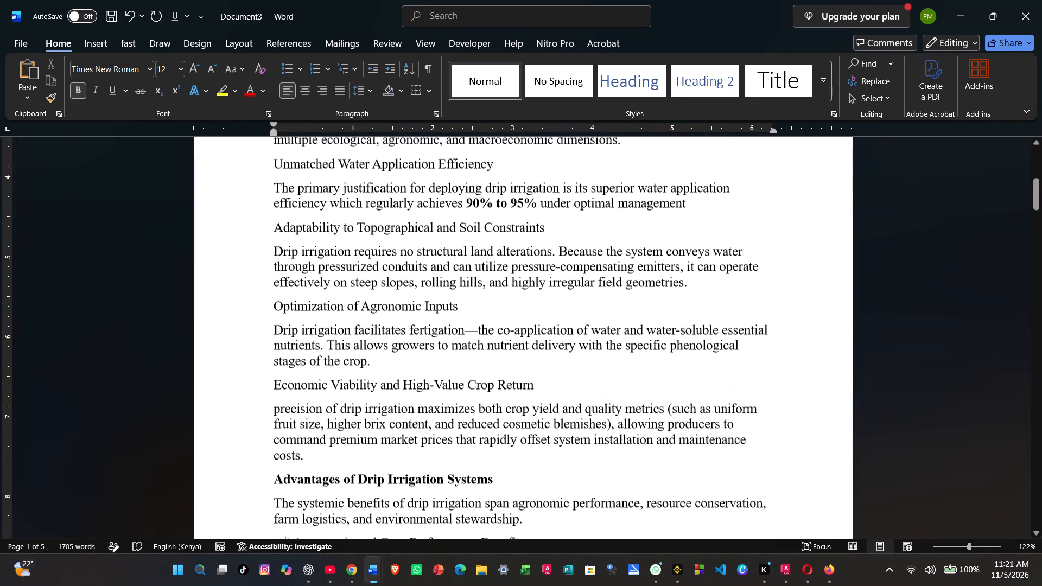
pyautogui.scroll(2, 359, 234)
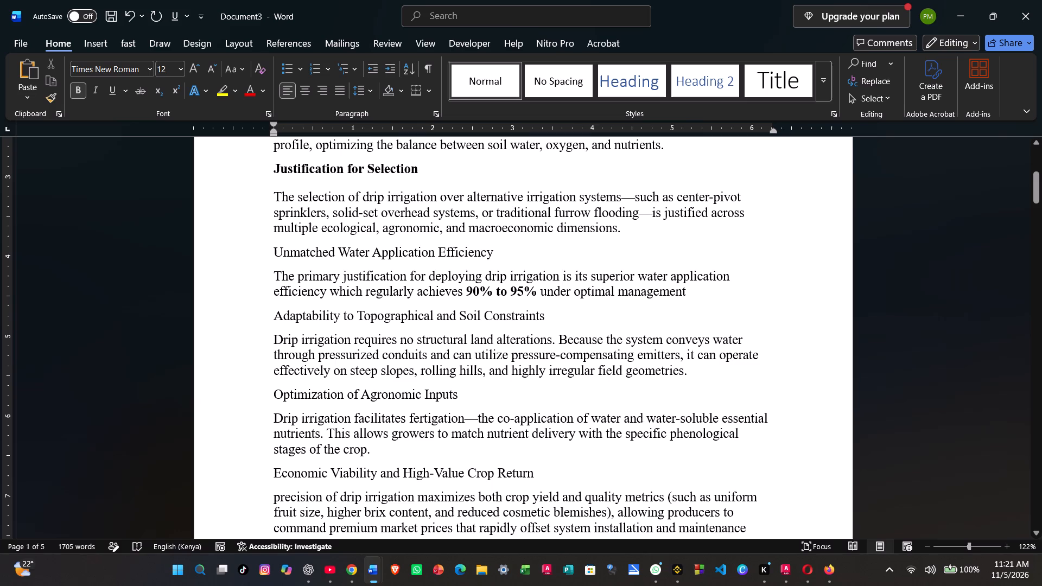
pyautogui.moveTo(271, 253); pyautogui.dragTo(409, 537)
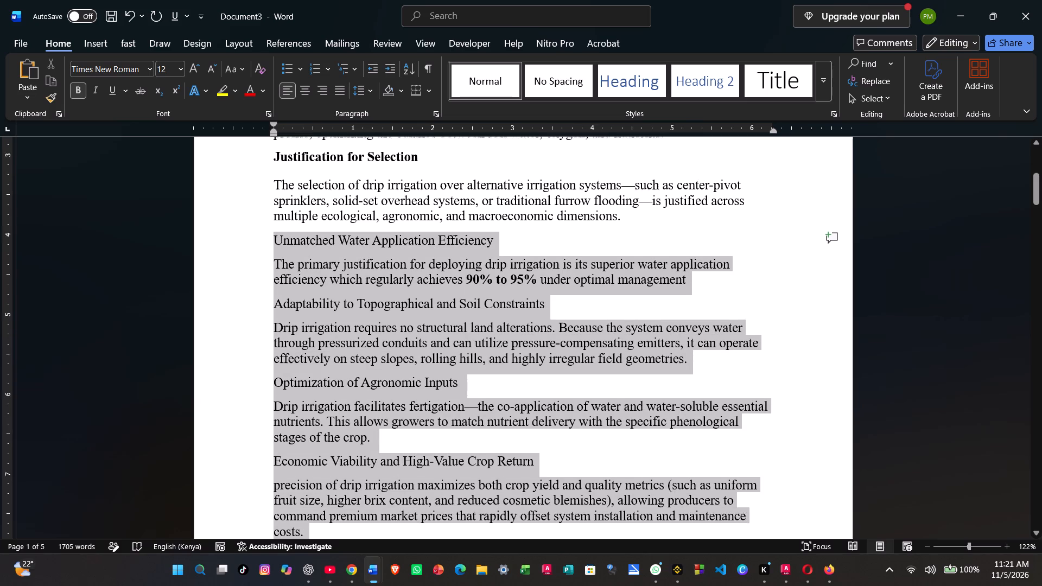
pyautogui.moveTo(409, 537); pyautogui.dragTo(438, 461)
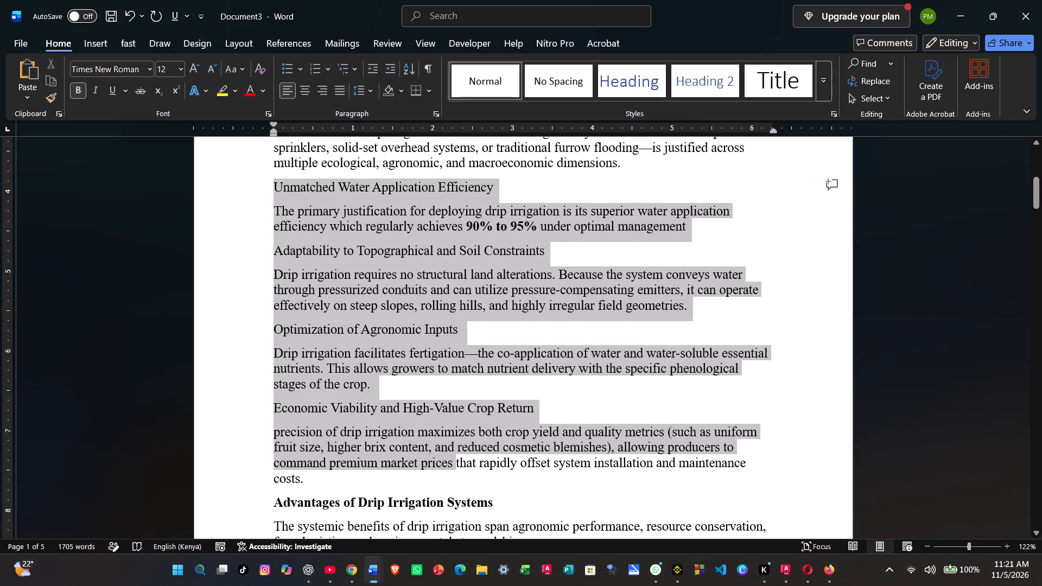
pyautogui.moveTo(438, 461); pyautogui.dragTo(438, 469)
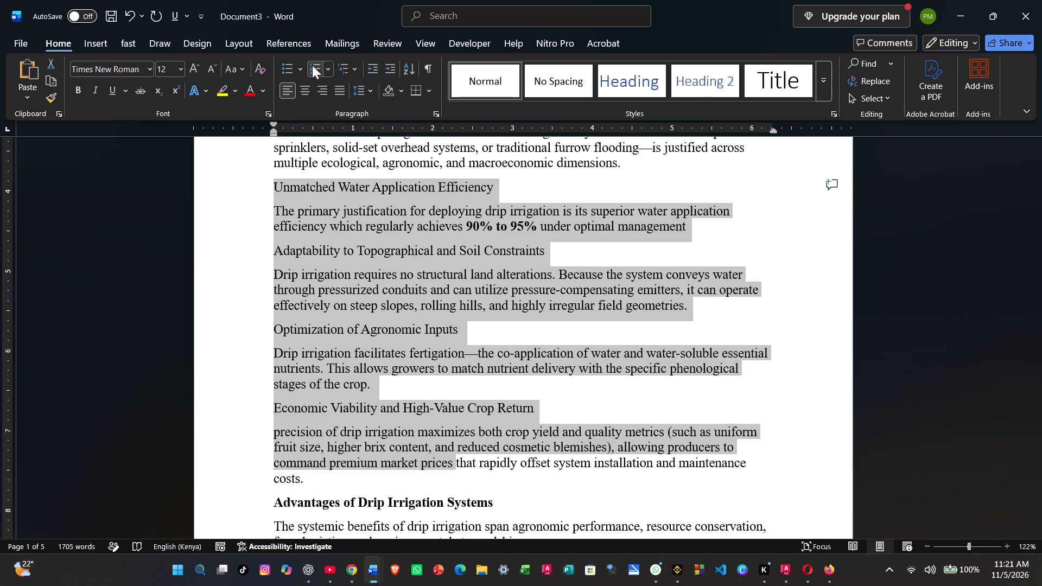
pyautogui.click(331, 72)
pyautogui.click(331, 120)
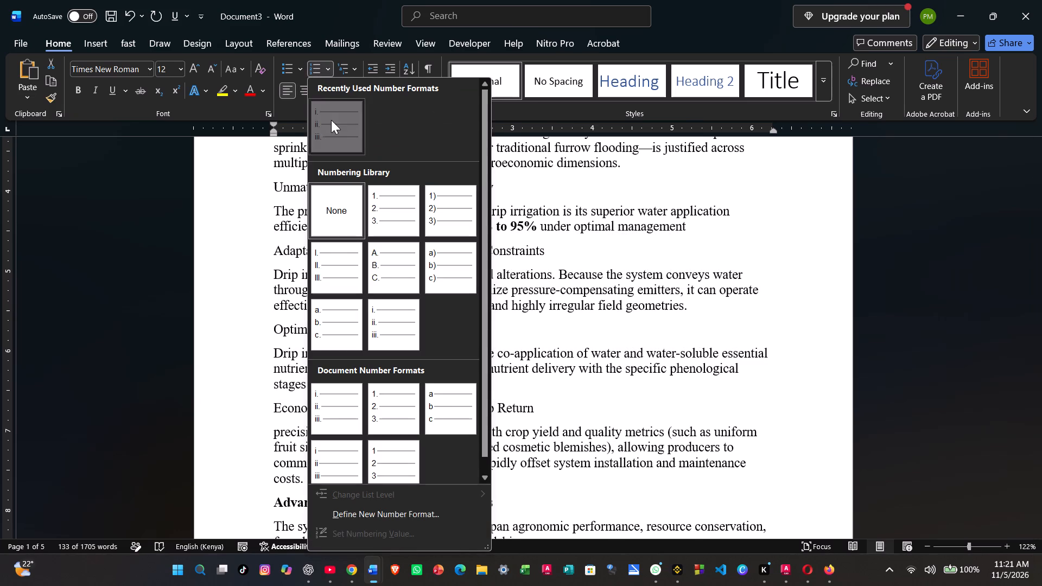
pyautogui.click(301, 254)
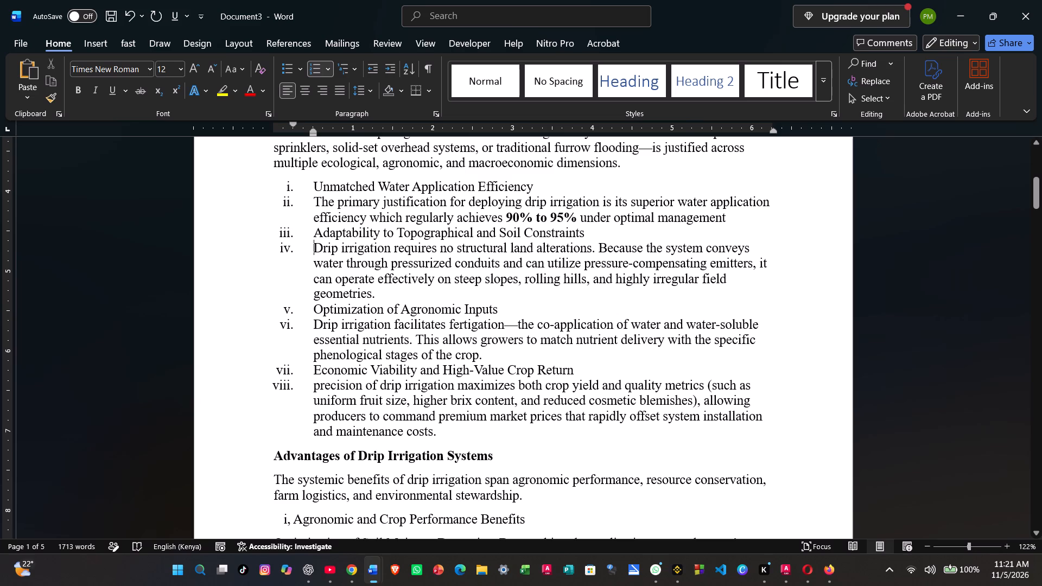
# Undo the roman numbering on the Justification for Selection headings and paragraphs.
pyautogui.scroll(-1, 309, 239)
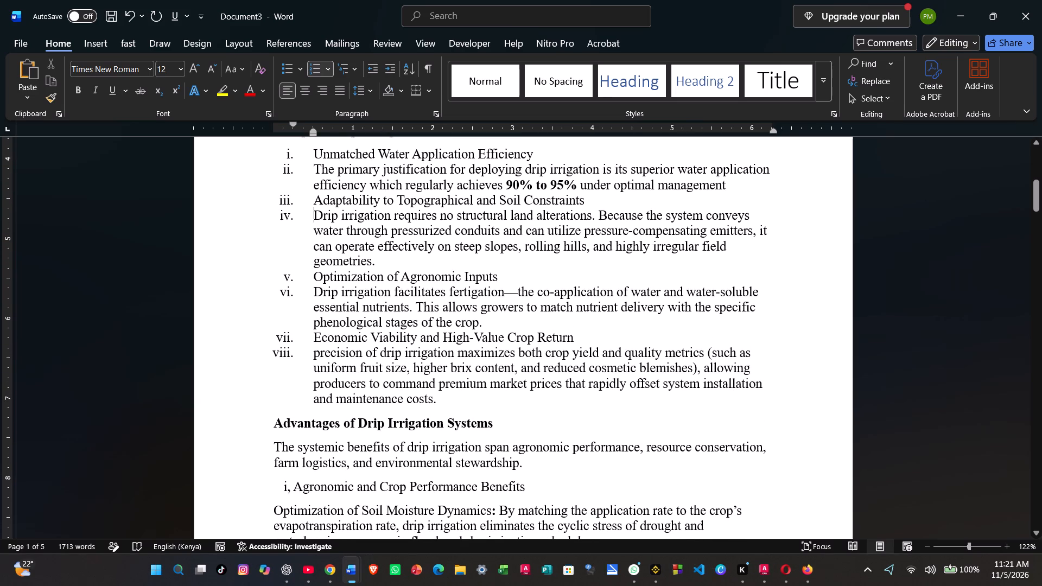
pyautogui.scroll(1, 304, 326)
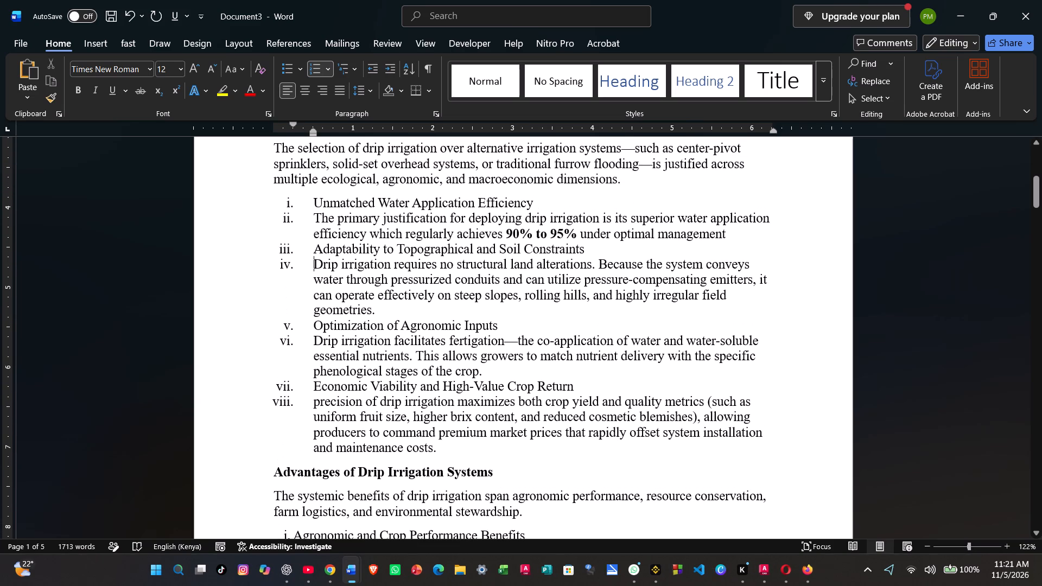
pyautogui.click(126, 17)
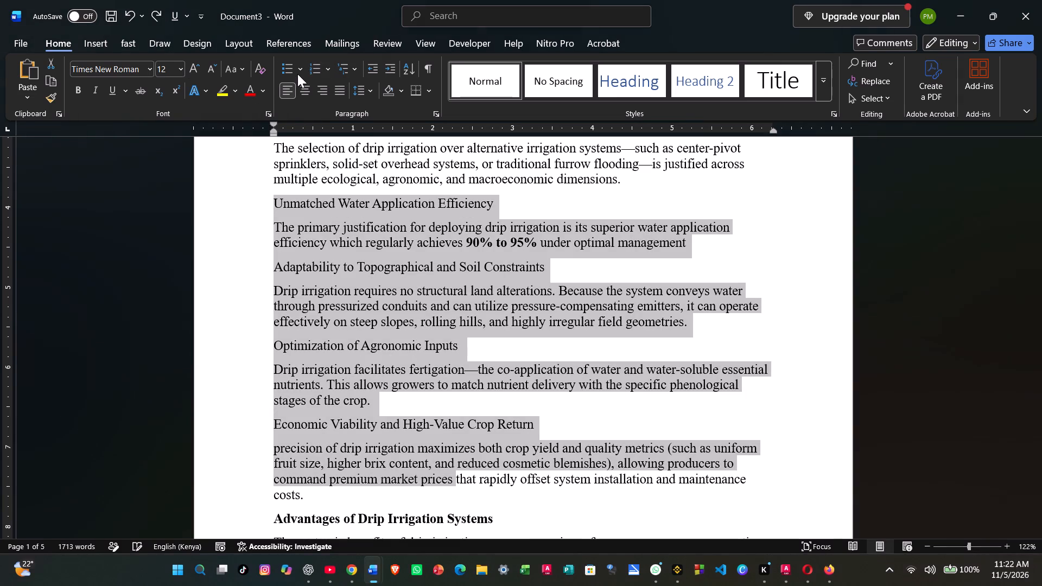
# Apply dash bullets to the selected Justification for Selection headings and paragraphs.
pyautogui.click(297, 71)
pyautogui.click(302, 116)
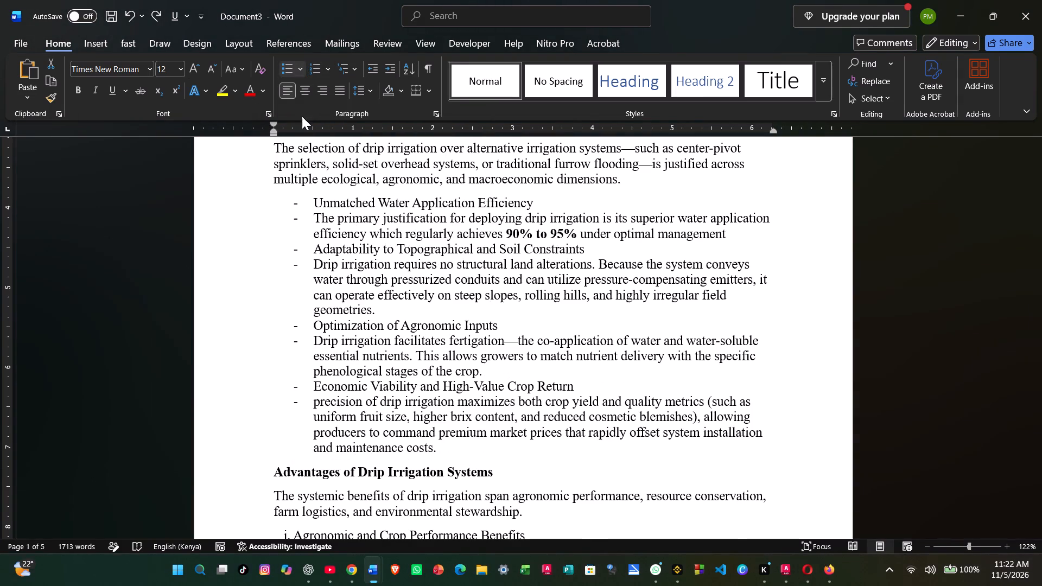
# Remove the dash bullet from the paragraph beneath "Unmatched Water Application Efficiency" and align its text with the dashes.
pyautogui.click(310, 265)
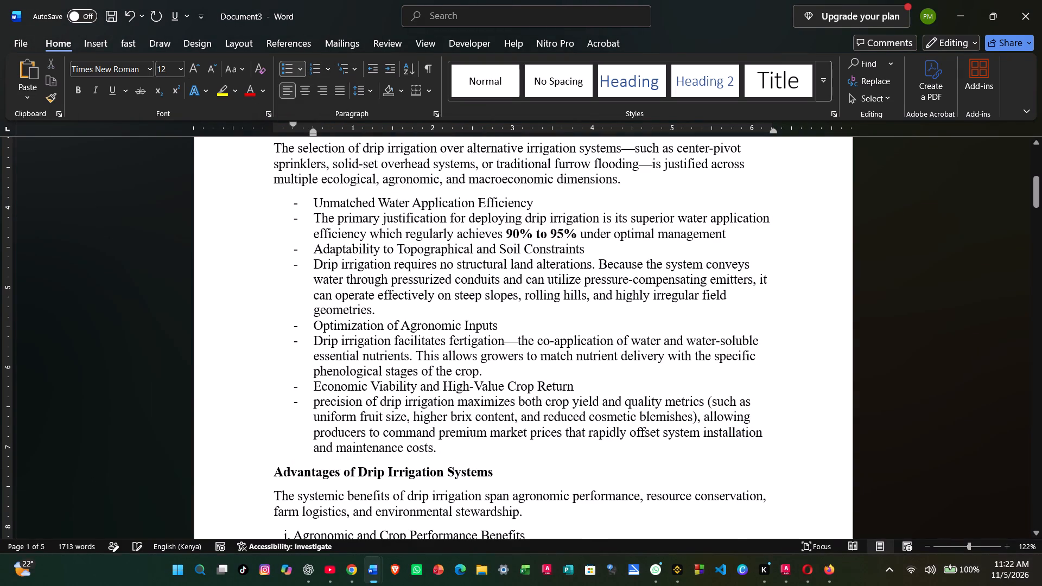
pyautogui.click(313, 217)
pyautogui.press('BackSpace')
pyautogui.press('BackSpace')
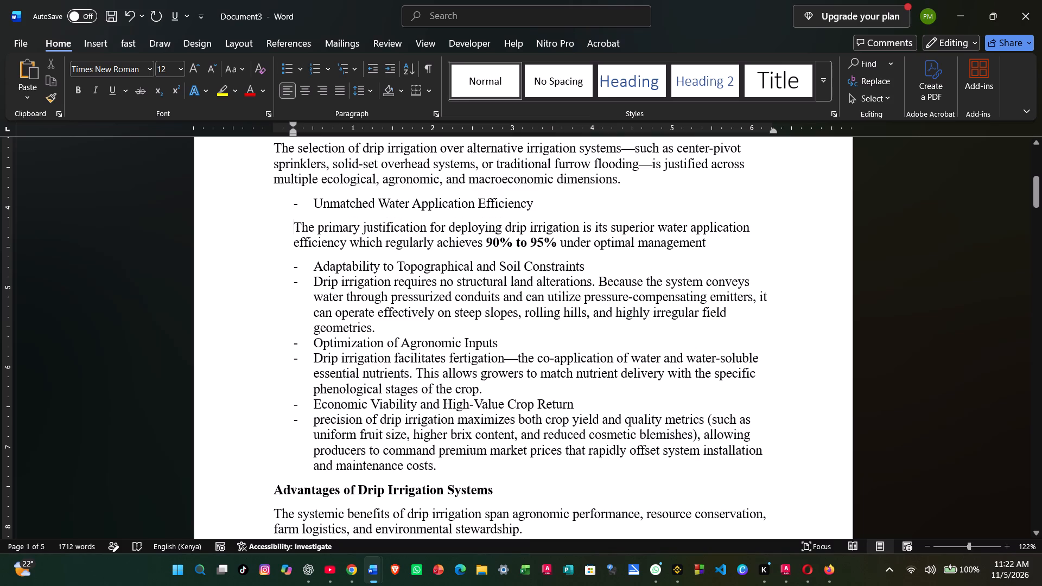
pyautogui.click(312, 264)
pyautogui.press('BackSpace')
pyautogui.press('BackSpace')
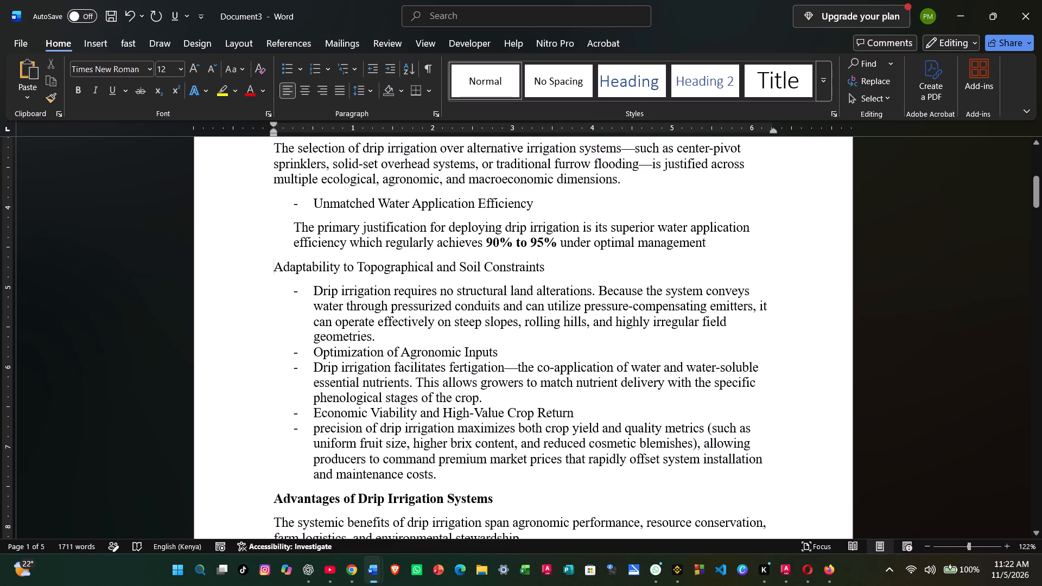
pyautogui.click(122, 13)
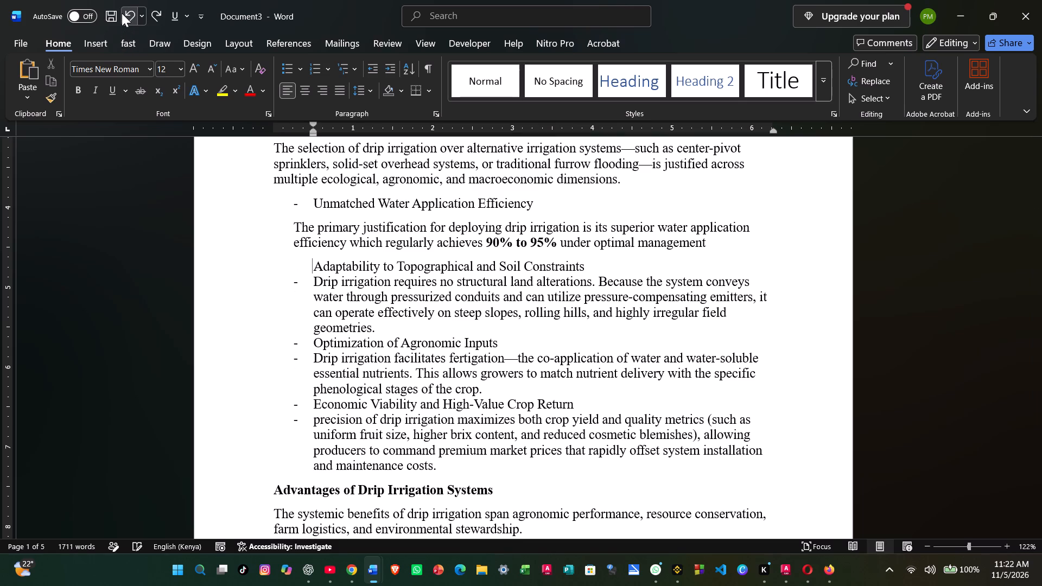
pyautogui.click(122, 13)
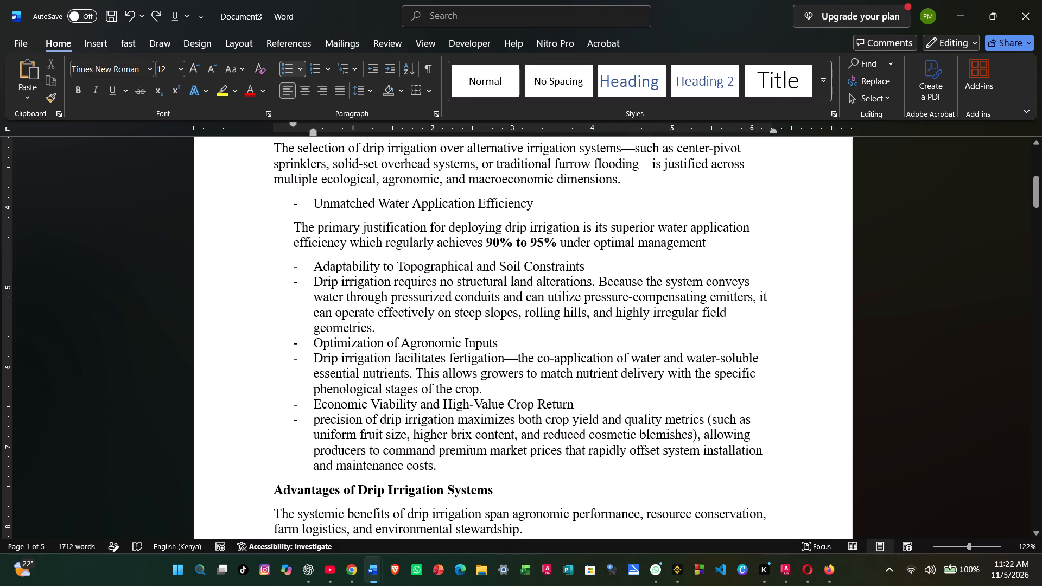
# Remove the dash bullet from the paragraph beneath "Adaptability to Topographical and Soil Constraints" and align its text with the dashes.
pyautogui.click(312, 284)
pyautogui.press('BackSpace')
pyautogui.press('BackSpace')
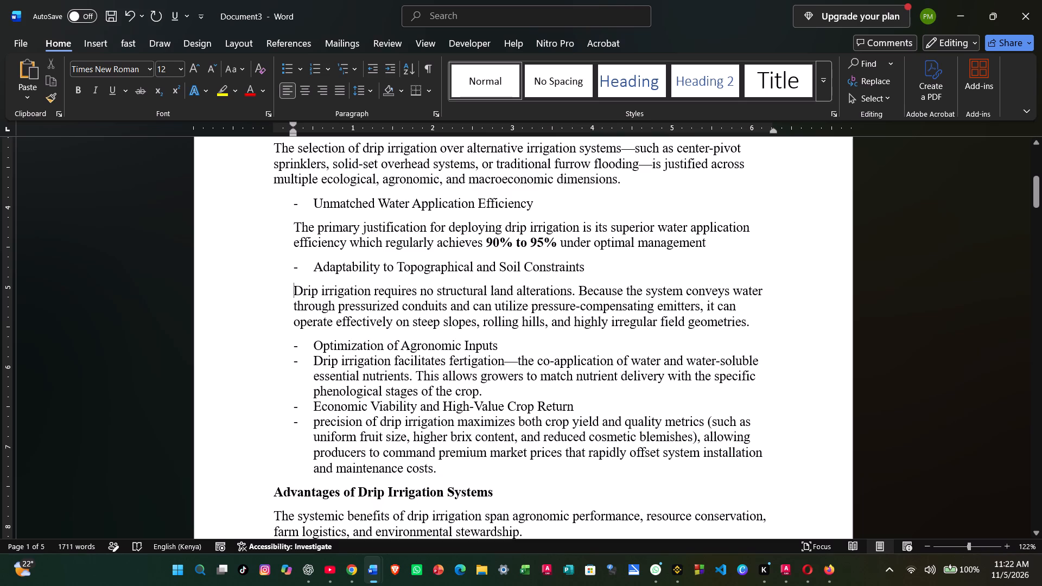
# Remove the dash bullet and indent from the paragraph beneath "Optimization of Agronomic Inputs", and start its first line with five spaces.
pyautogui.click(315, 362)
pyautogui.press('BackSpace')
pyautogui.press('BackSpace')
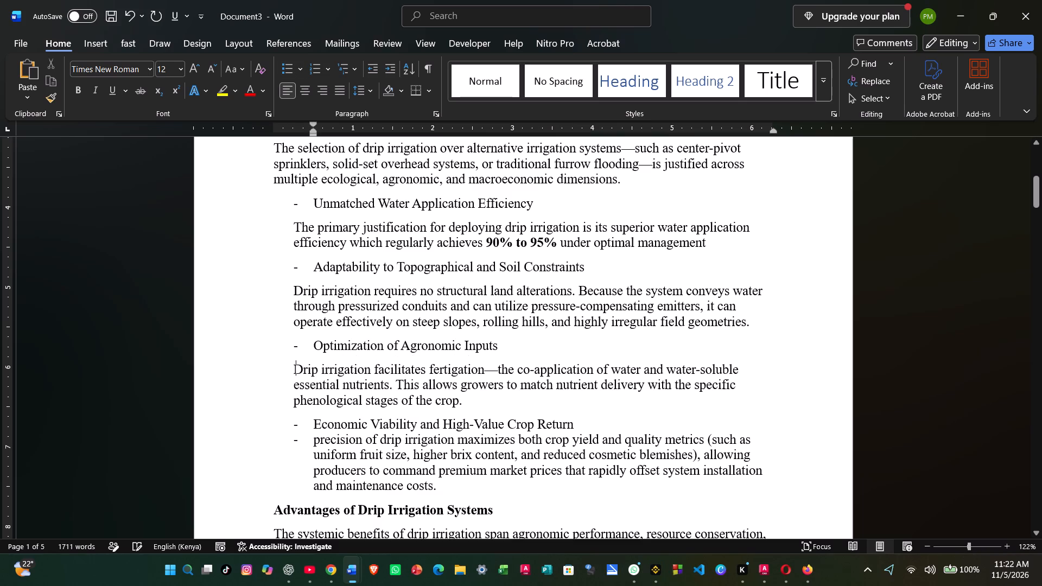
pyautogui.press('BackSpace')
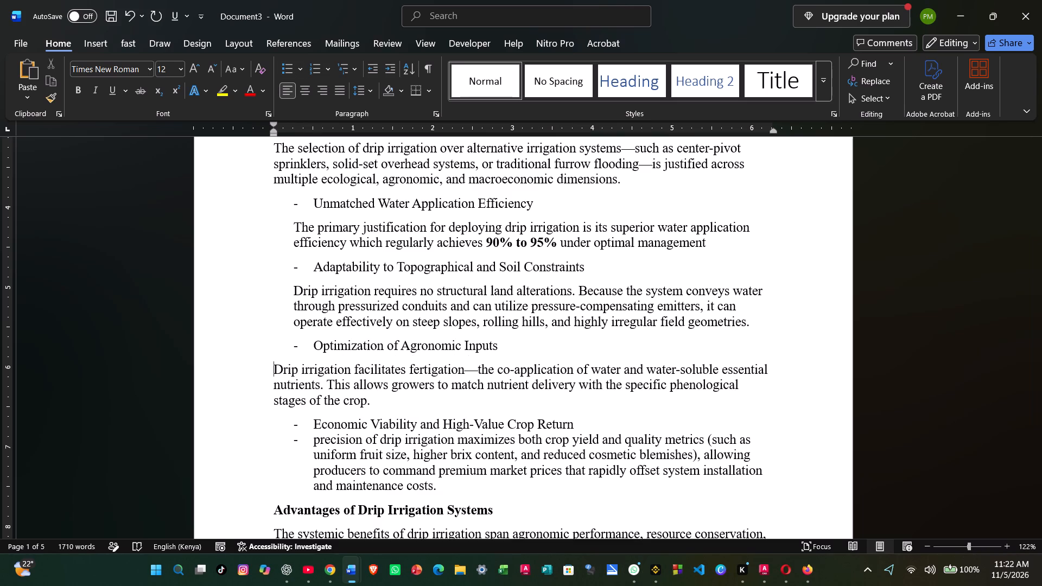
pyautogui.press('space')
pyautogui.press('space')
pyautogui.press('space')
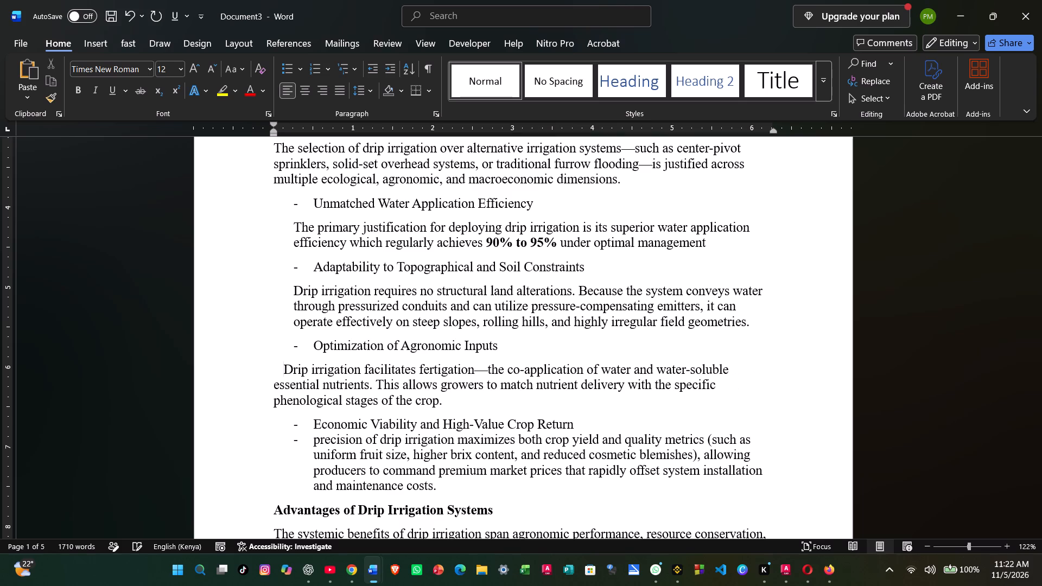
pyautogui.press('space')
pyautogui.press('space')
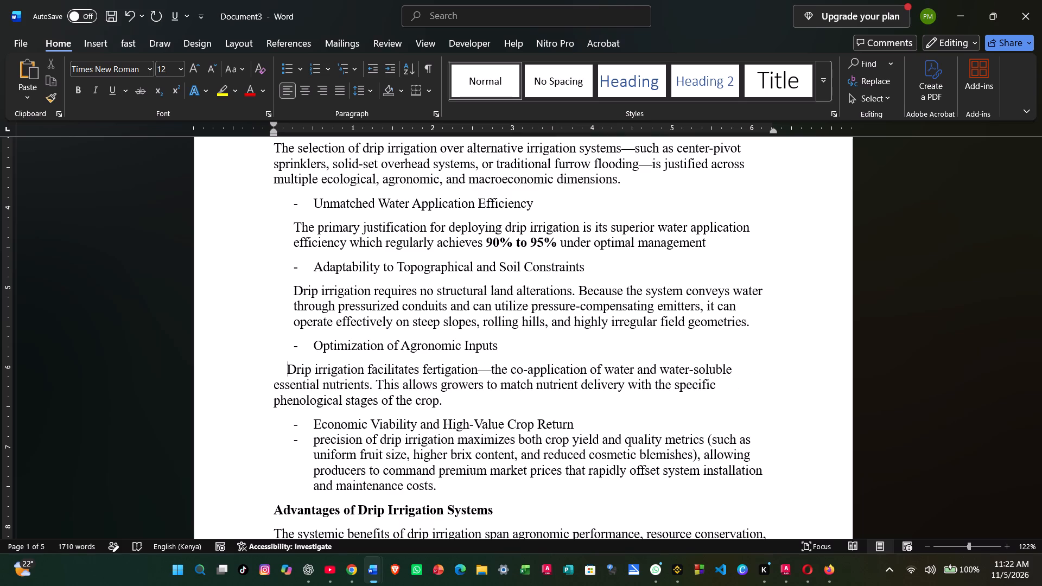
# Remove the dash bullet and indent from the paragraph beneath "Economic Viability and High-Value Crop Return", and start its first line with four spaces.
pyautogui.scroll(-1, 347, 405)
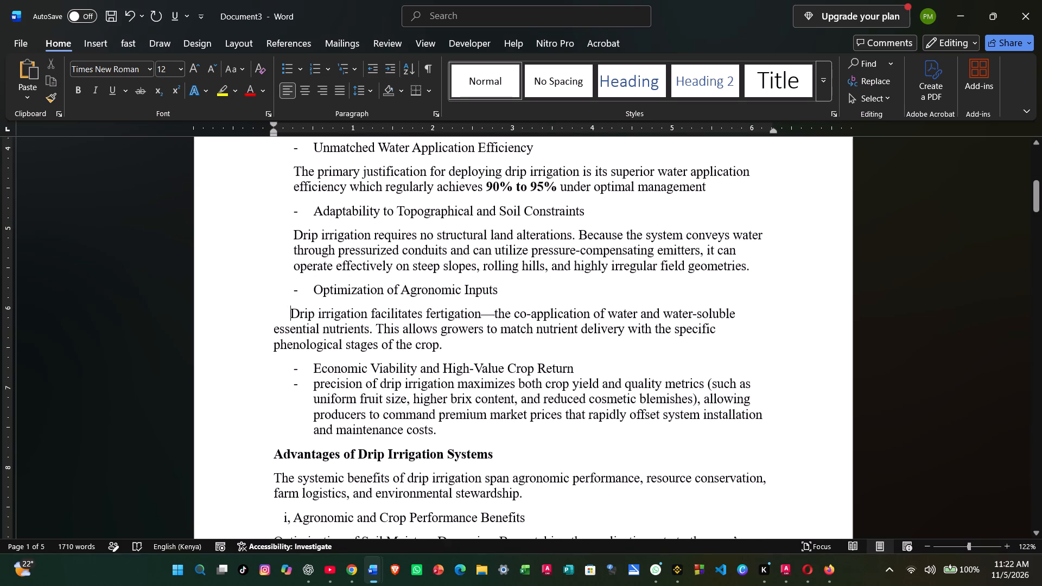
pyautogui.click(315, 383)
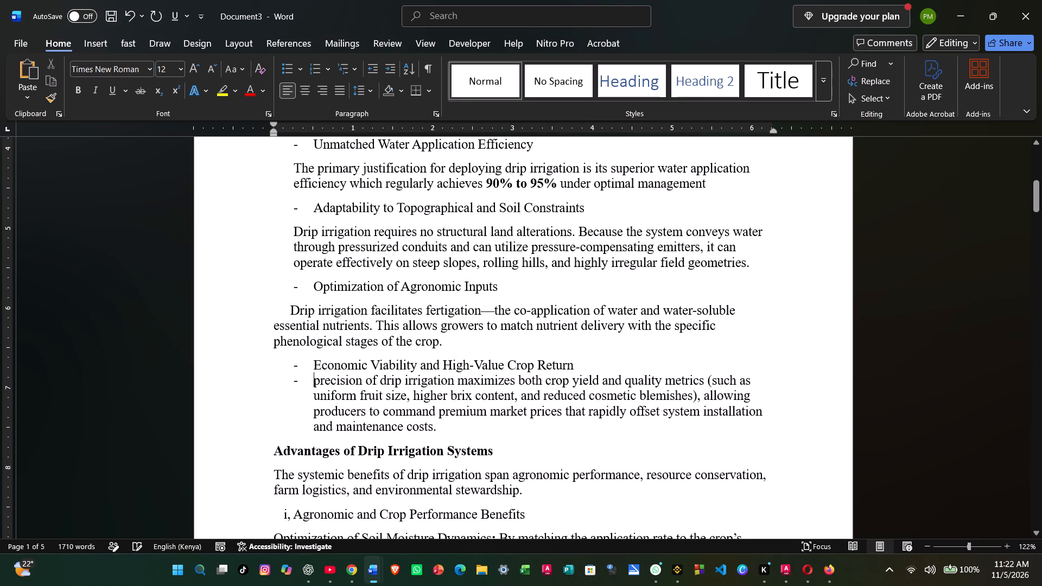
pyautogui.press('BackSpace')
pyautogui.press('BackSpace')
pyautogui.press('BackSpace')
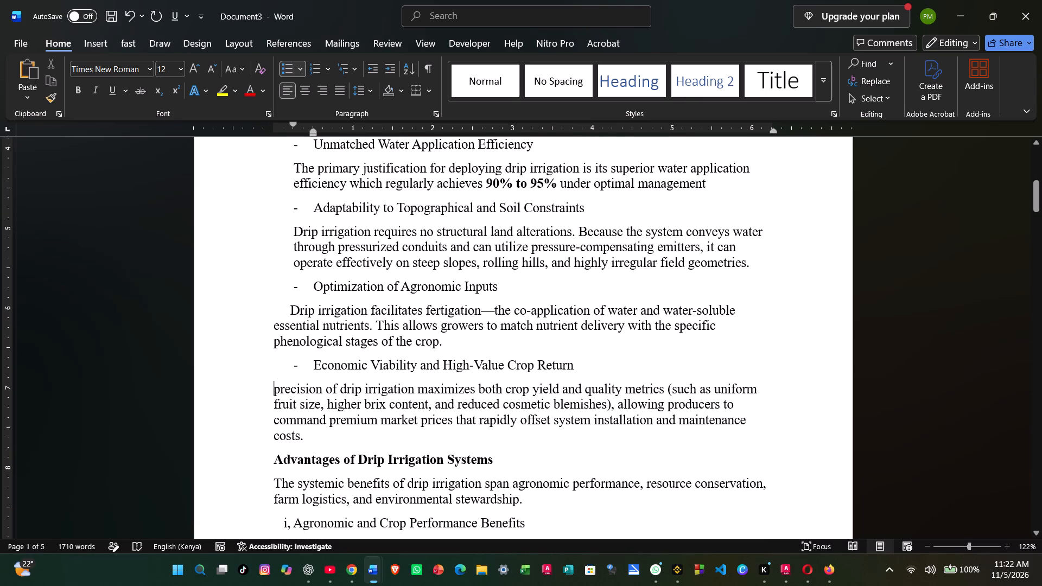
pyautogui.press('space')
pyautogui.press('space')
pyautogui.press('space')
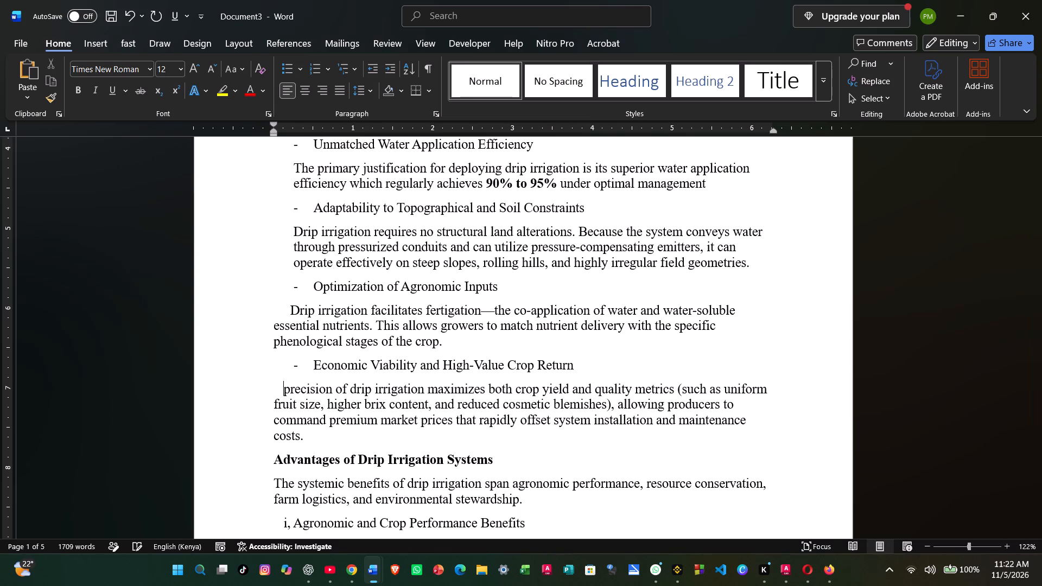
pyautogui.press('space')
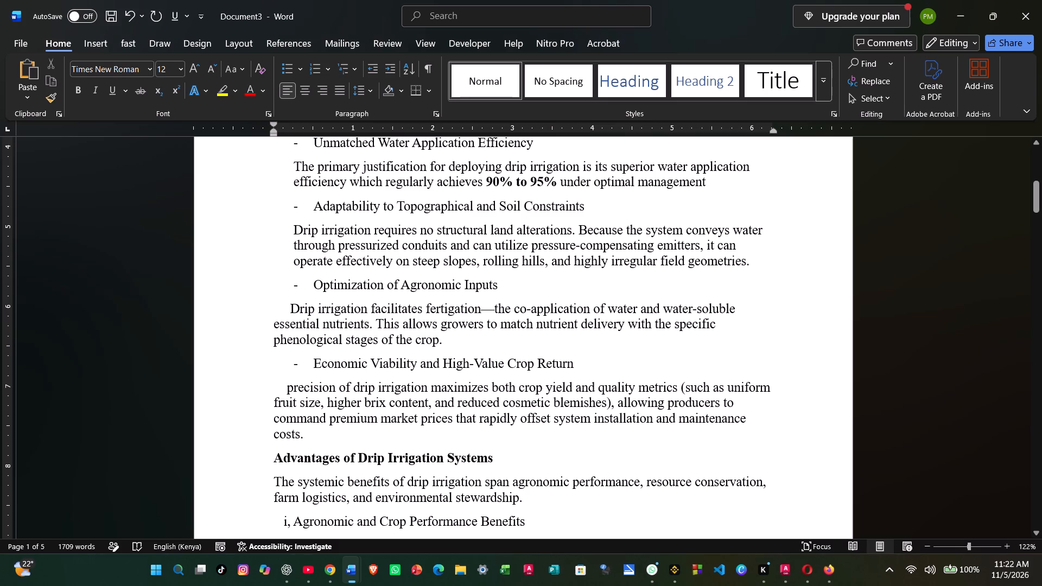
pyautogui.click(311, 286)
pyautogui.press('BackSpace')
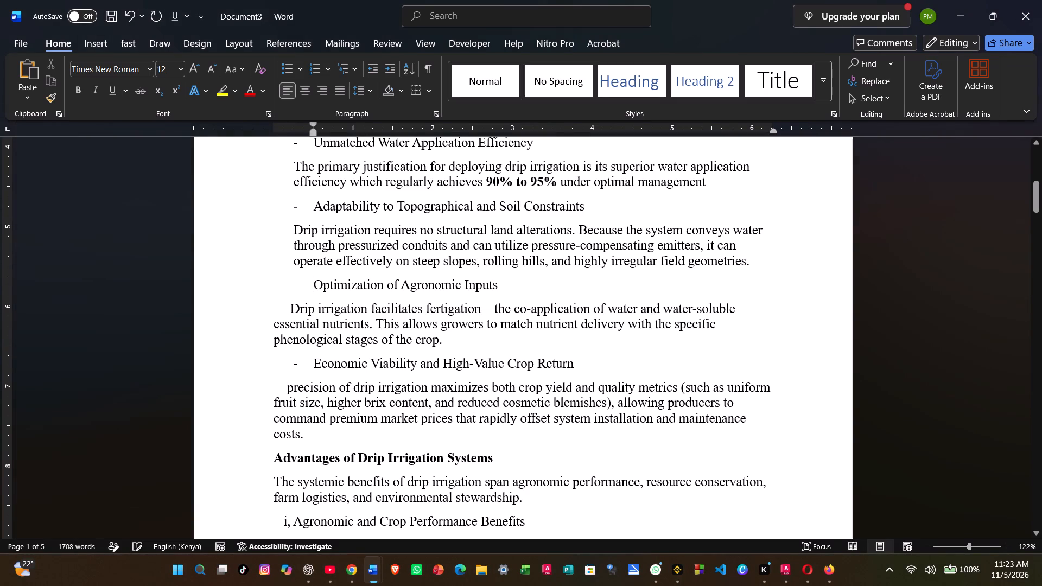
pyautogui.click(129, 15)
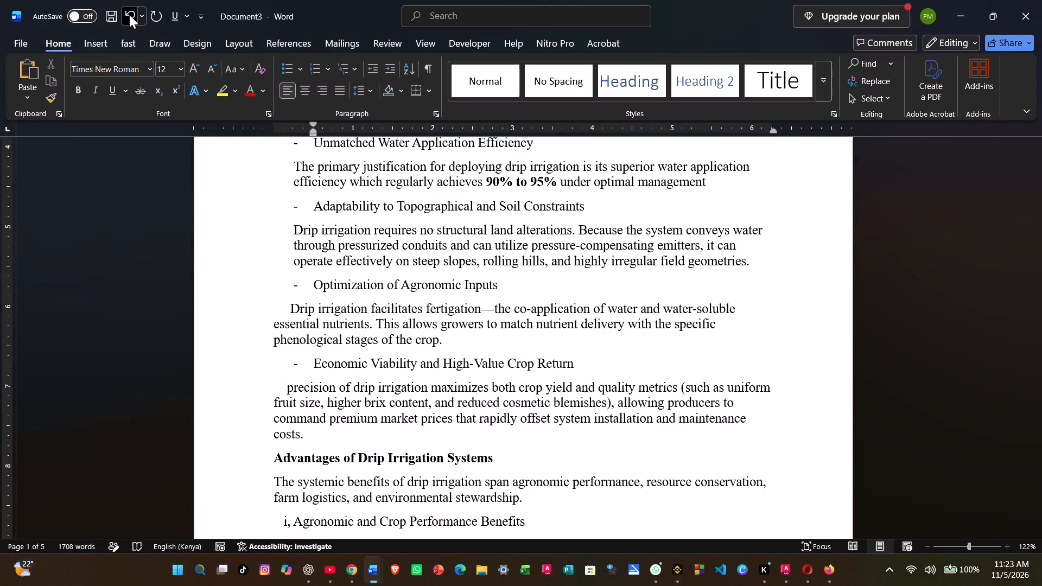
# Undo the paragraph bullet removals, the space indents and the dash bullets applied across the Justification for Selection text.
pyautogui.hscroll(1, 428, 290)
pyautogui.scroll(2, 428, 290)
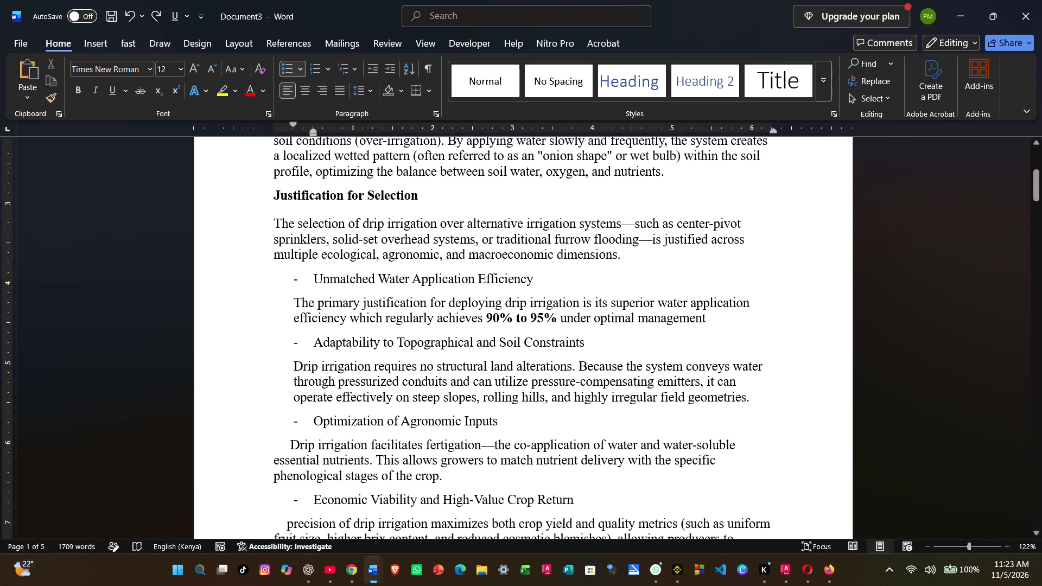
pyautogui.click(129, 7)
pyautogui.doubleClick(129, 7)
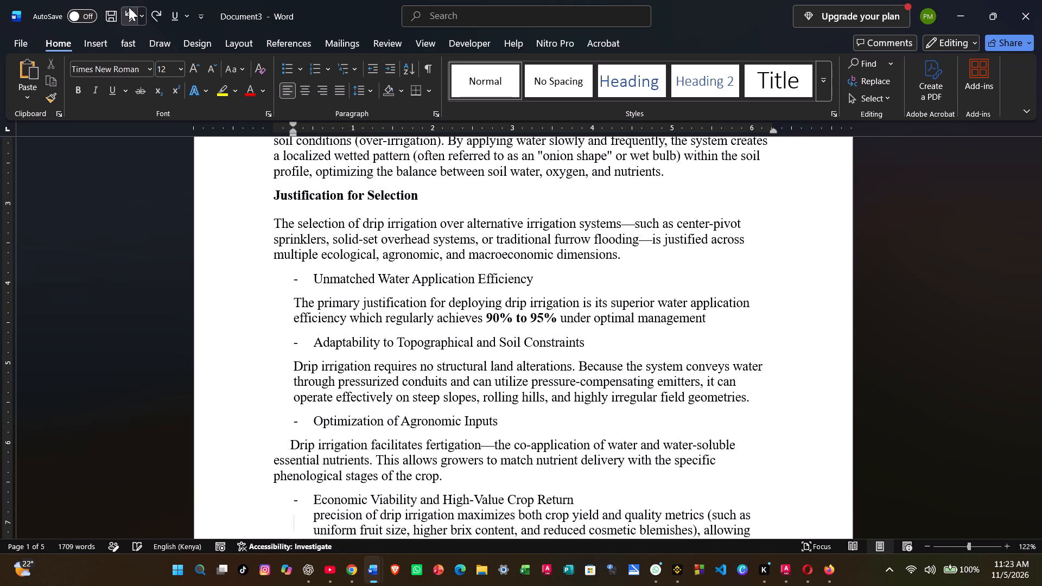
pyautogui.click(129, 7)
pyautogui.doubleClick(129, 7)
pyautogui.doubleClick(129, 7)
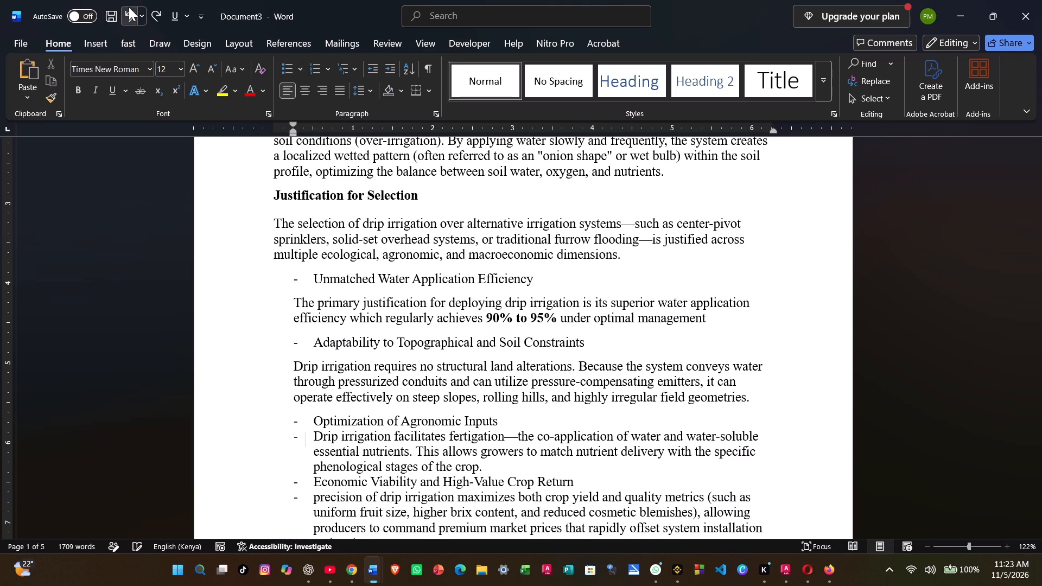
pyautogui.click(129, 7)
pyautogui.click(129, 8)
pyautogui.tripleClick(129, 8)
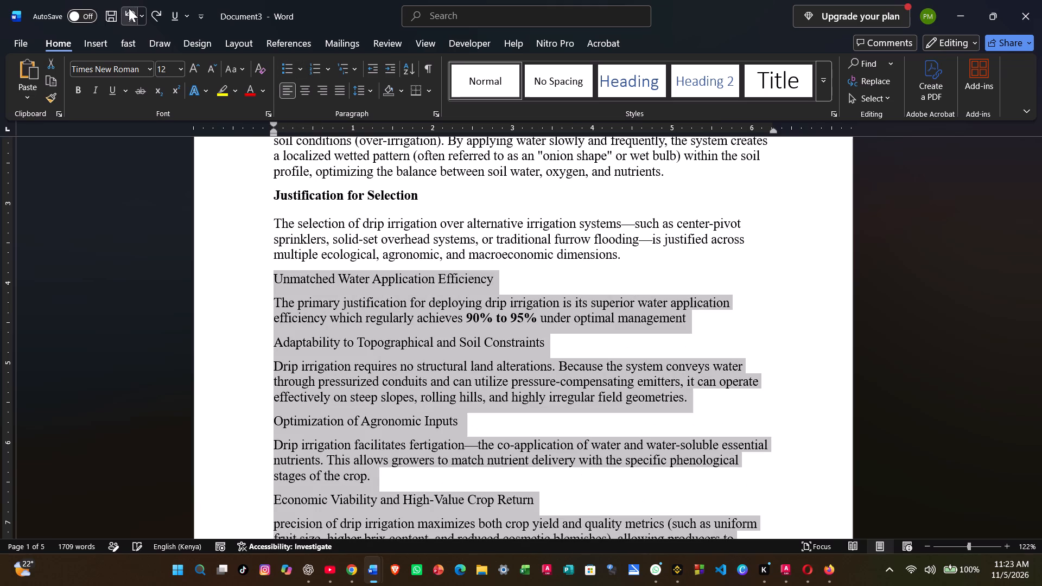
# Apply a dash bullet to the "Unmatched Water Application Efficiency" heading only.
pyautogui.click(308, 286)
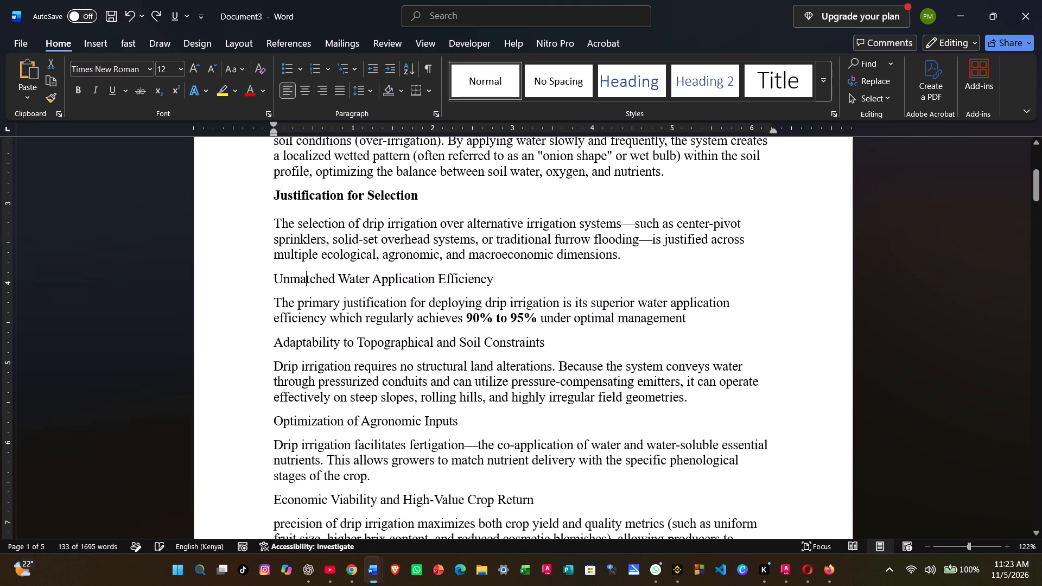
pyautogui.moveTo(272, 276); pyautogui.dragTo(393, 425)
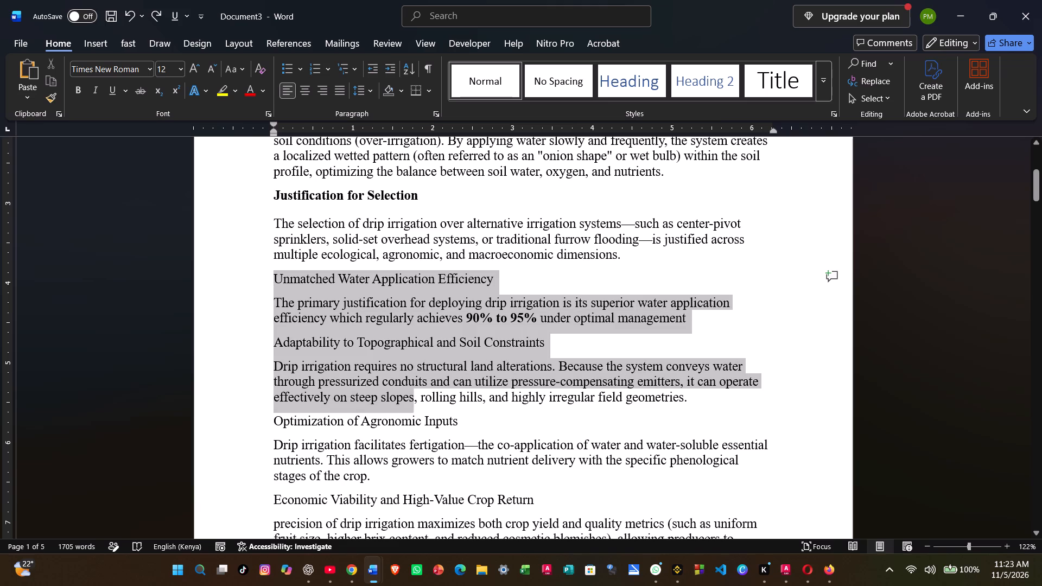
pyautogui.moveTo(393, 425); pyautogui.dragTo(397, 446)
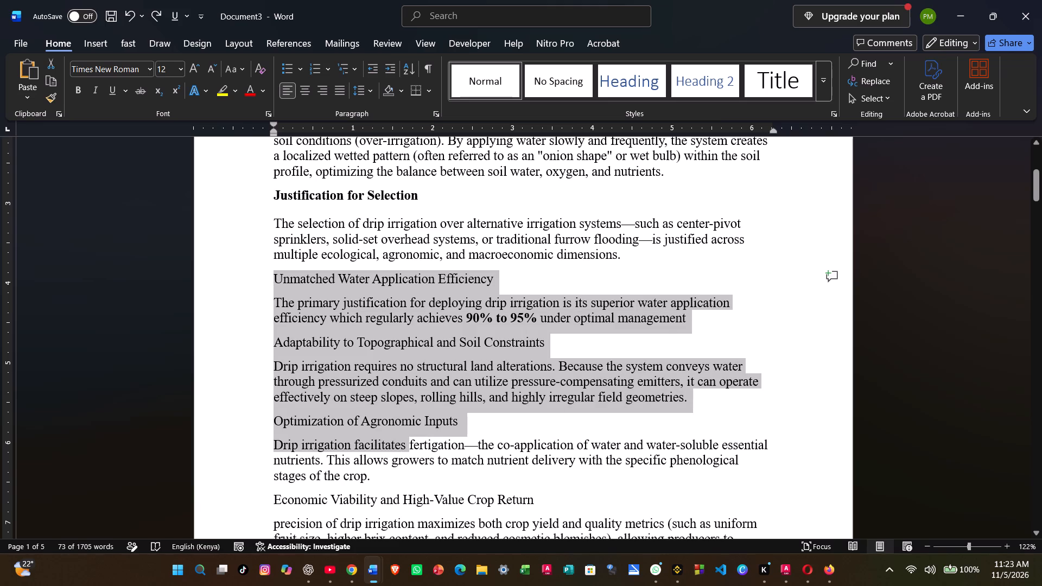
pyautogui.click(256, 340)
pyautogui.click(274, 269)
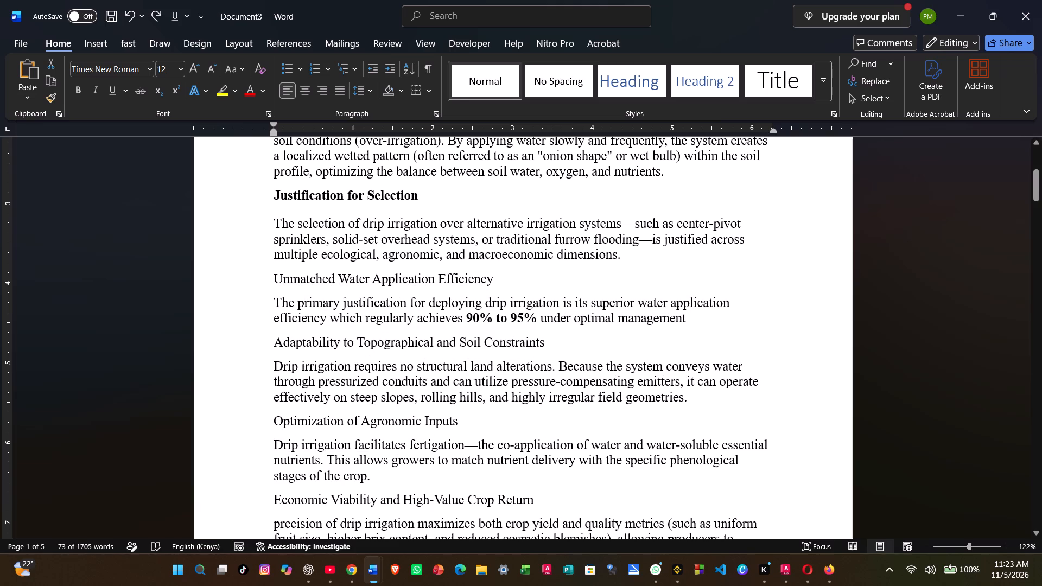
pyautogui.moveTo(266, 282); pyautogui.dragTo(493, 286)
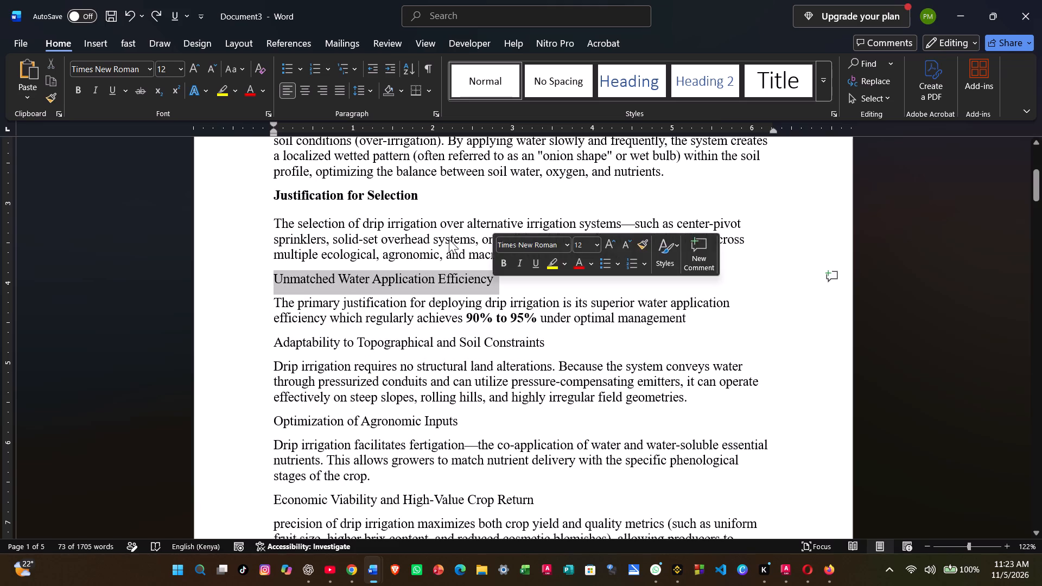
pyautogui.click(304, 71)
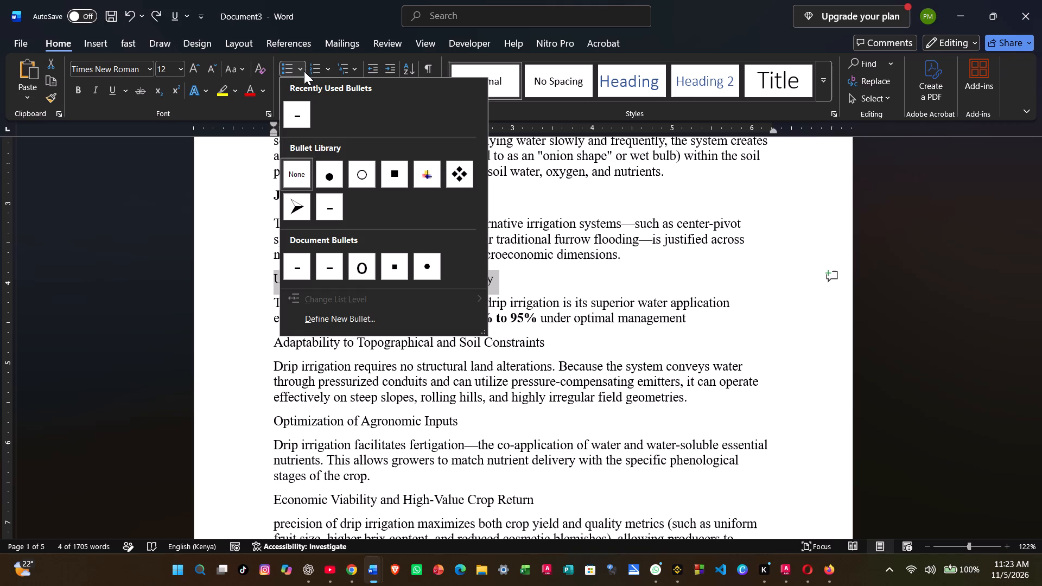
pyautogui.click(300, 111)
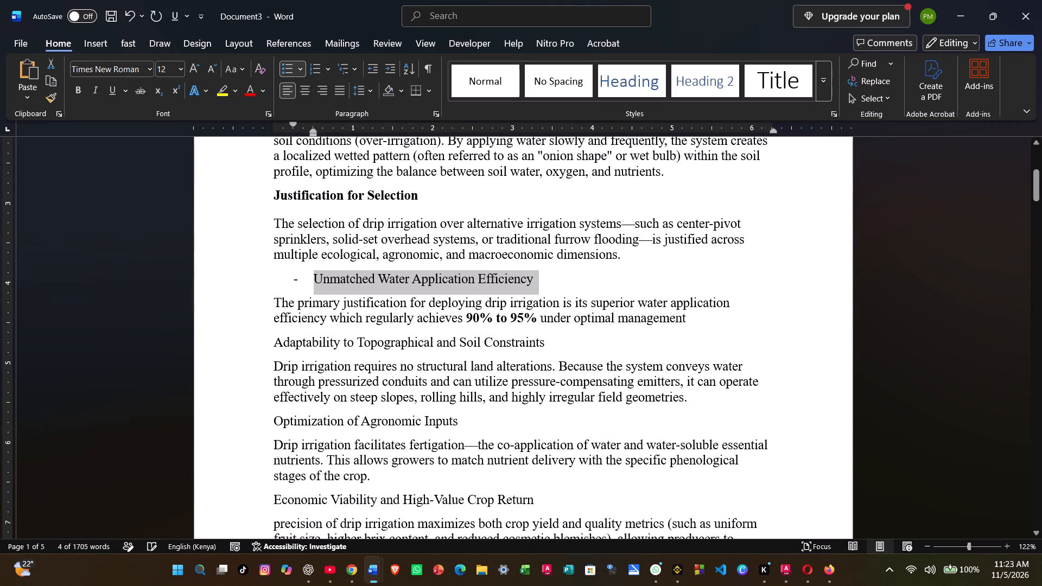
pyautogui.click(314, 258)
# Apply a dash bullet to the "Adaptability to Topographical and Soil Constraints" heading only.
pyautogui.scroll(-1, 317, 289)
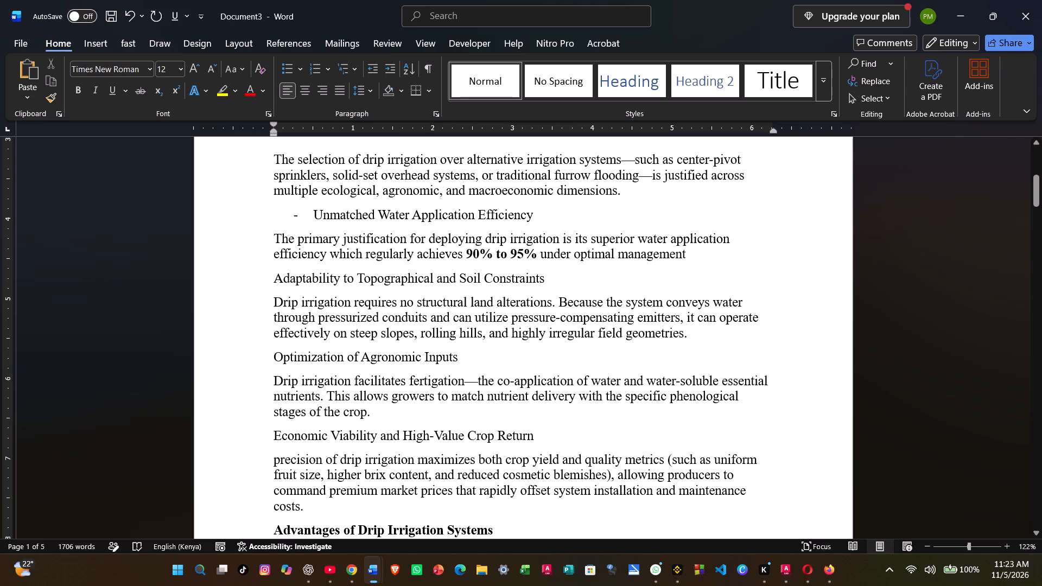
pyautogui.moveTo(276, 286); pyautogui.dragTo(345, 304)
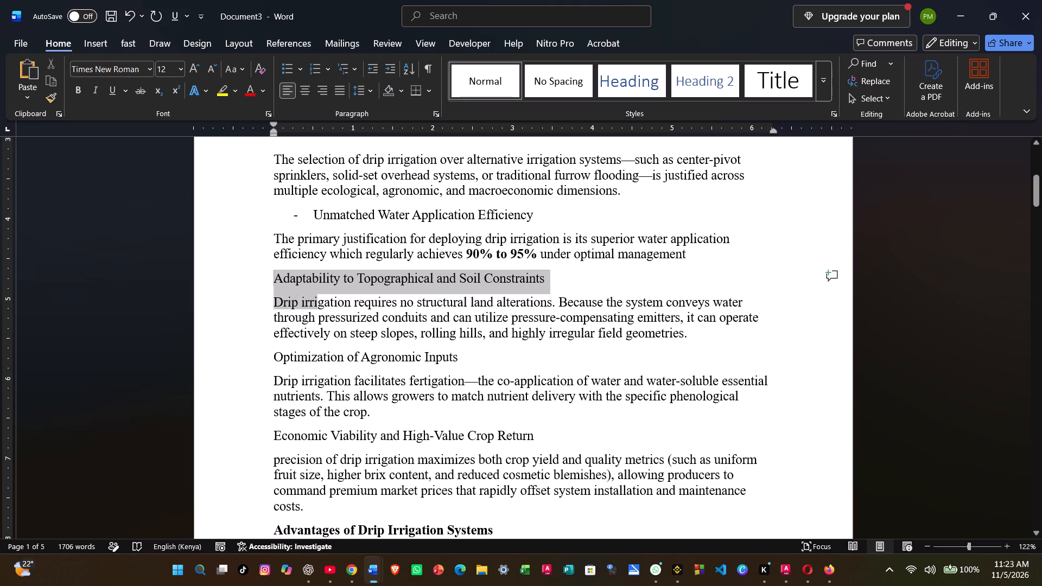
pyautogui.moveTo(345, 304); pyautogui.dragTo(452, 286)
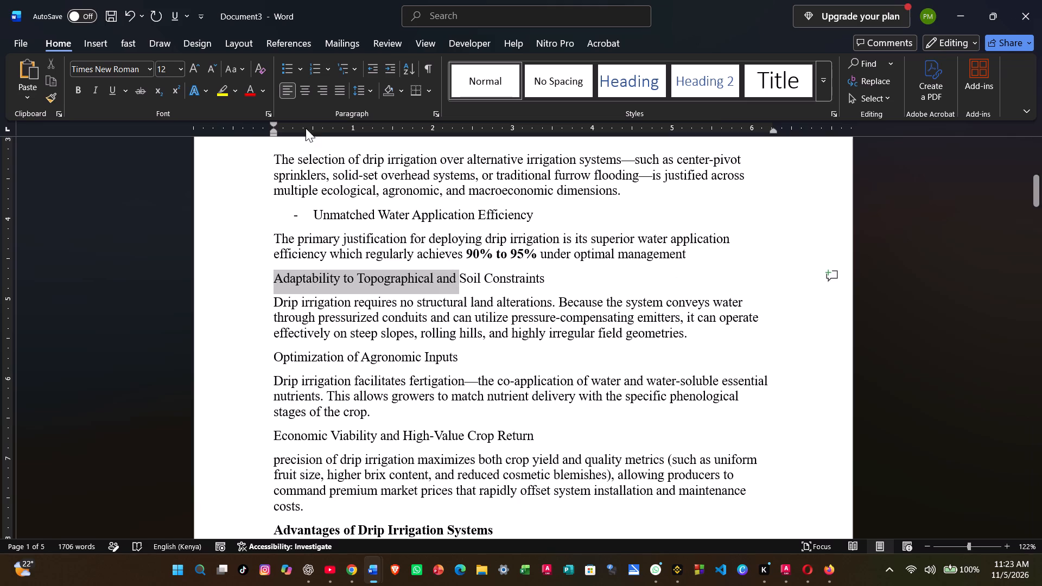
pyautogui.click(299, 64)
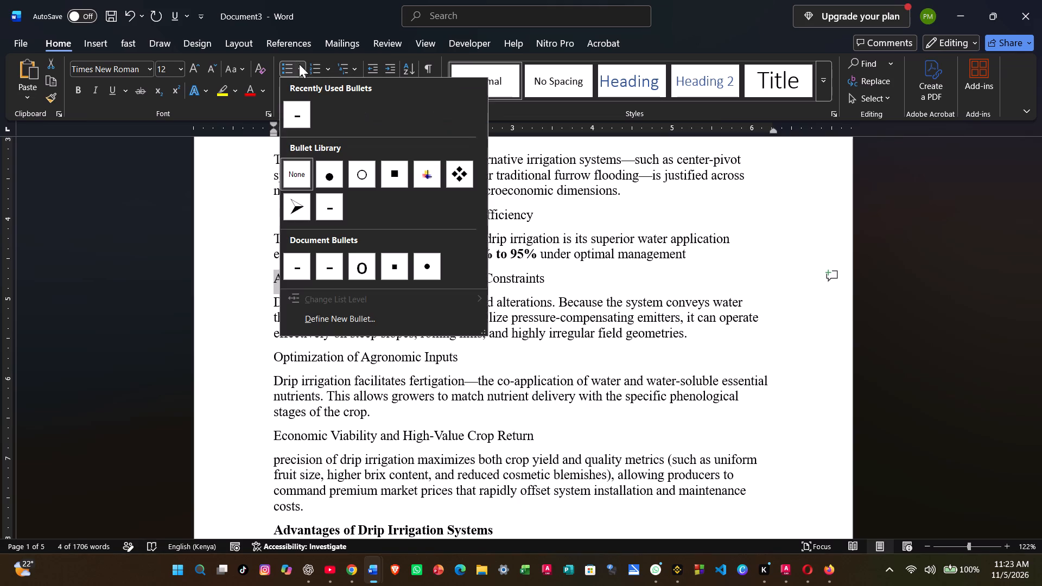
pyautogui.click(298, 117)
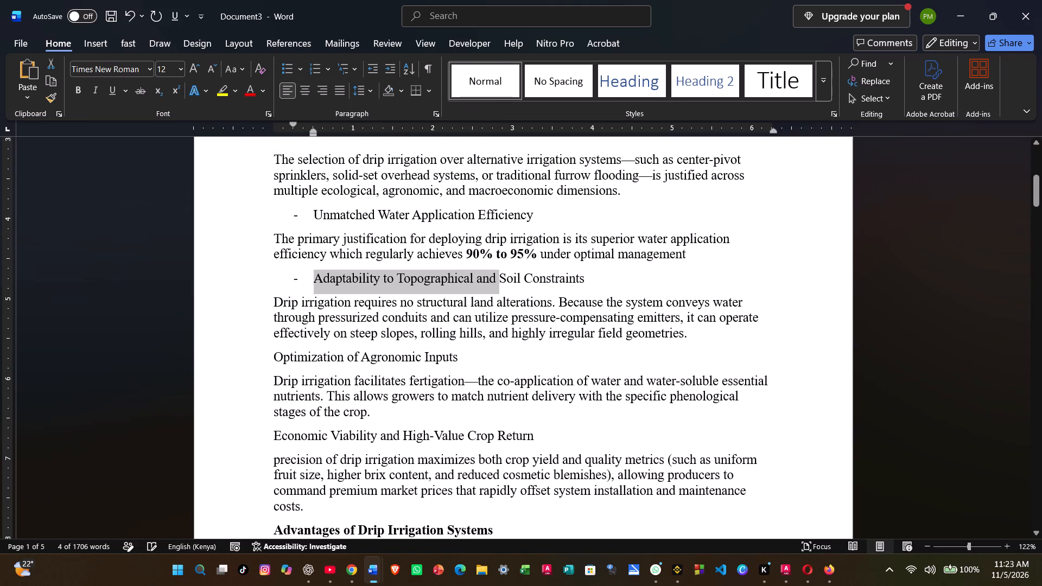
# Apply a dash bullet to the "Optimization of Agronomic Inputs" heading only.
pyautogui.scroll(-1, 346, 296)
pyautogui.click(336, 300)
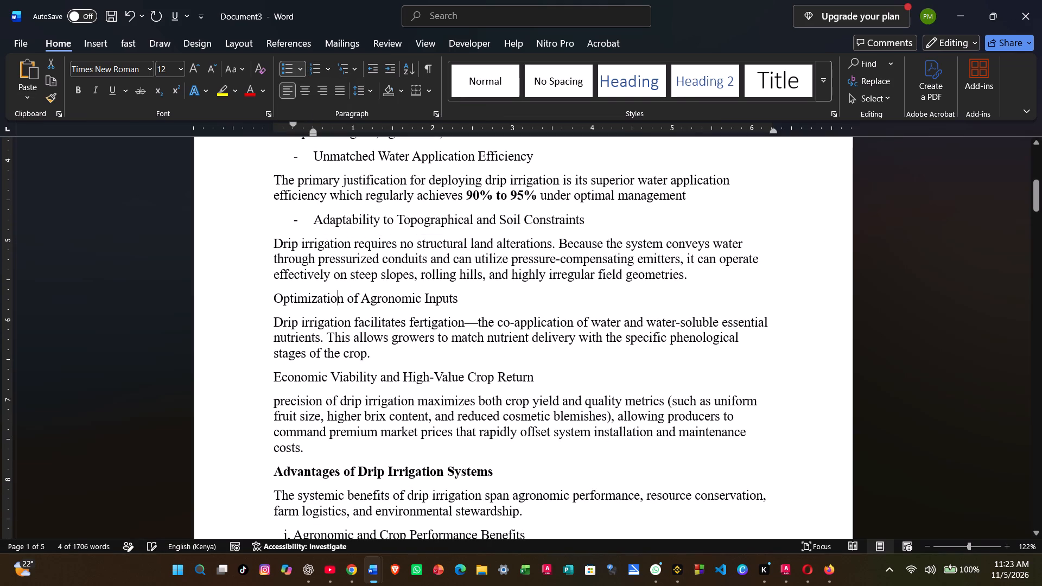
pyautogui.moveTo(276, 297); pyautogui.dragTo(442, 310)
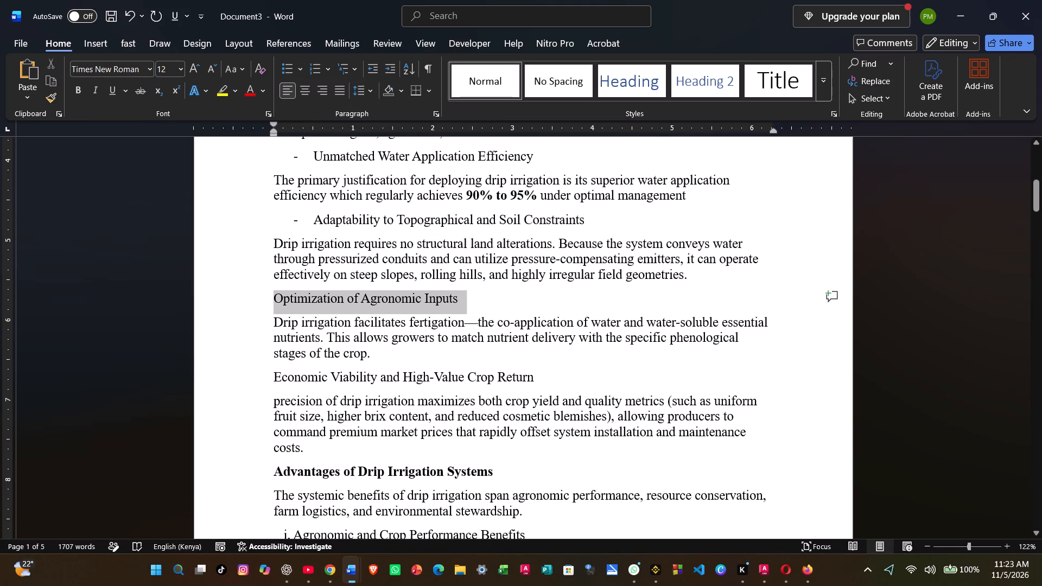
pyautogui.moveTo(442, 310); pyautogui.dragTo(444, 310)
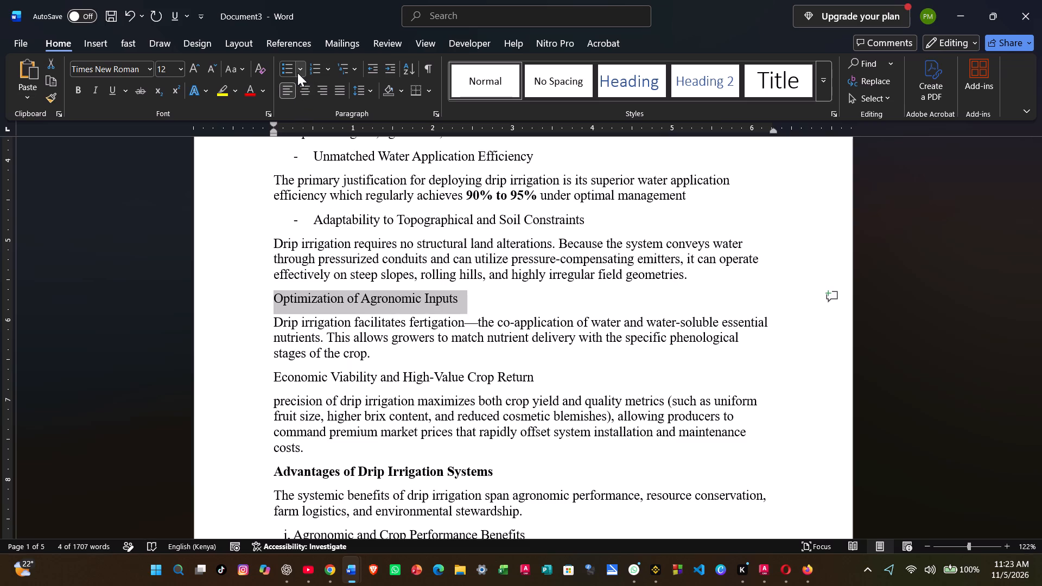
pyautogui.click(297, 69)
pyautogui.click(297, 112)
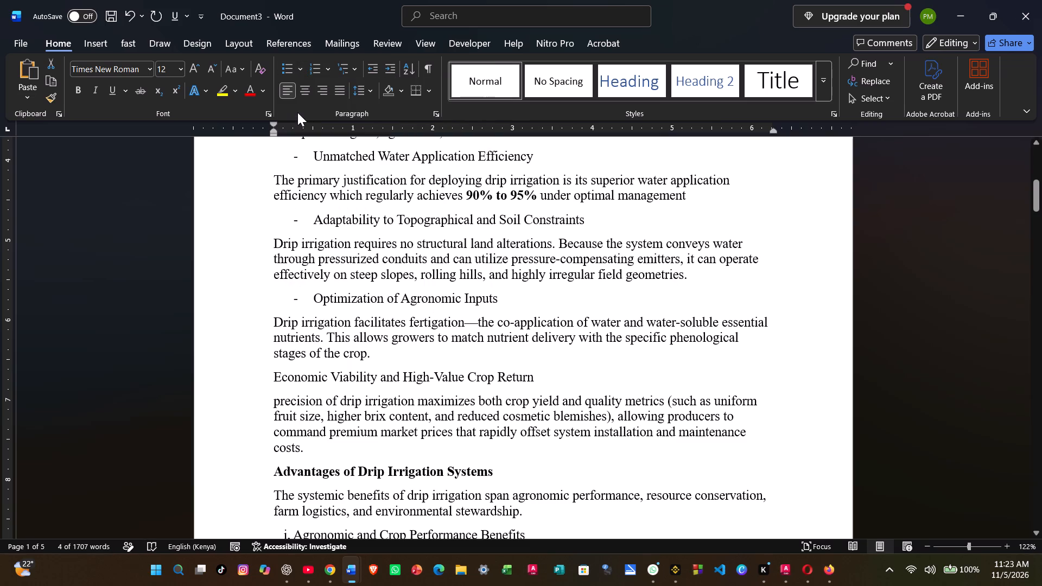
pyautogui.click(378, 320)
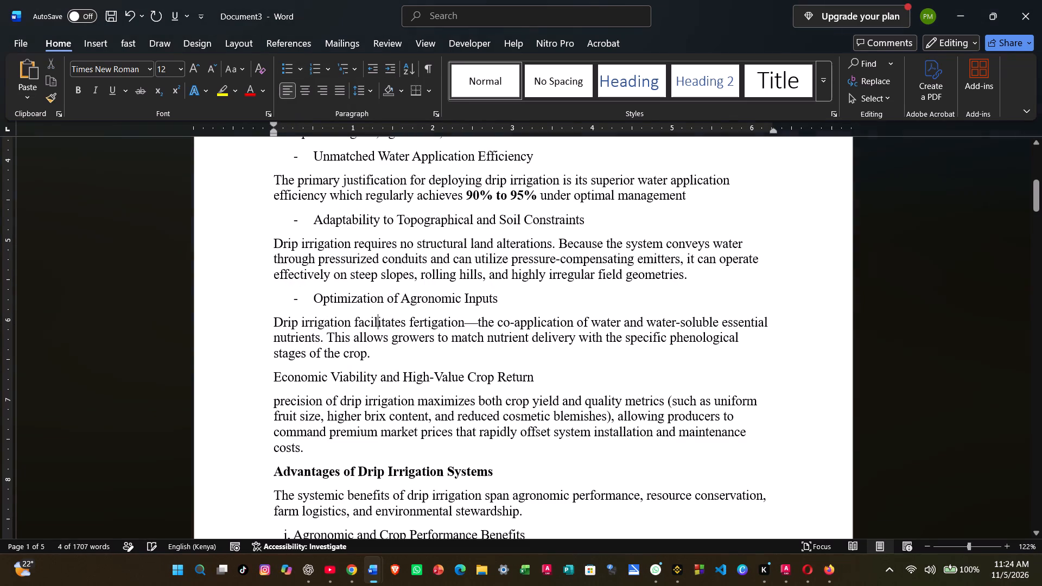
# Apply a dash bullet to the "Economic Viability and High-Value Crop Return" heading only.
pyautogui.scroll(-1, 352, 300)
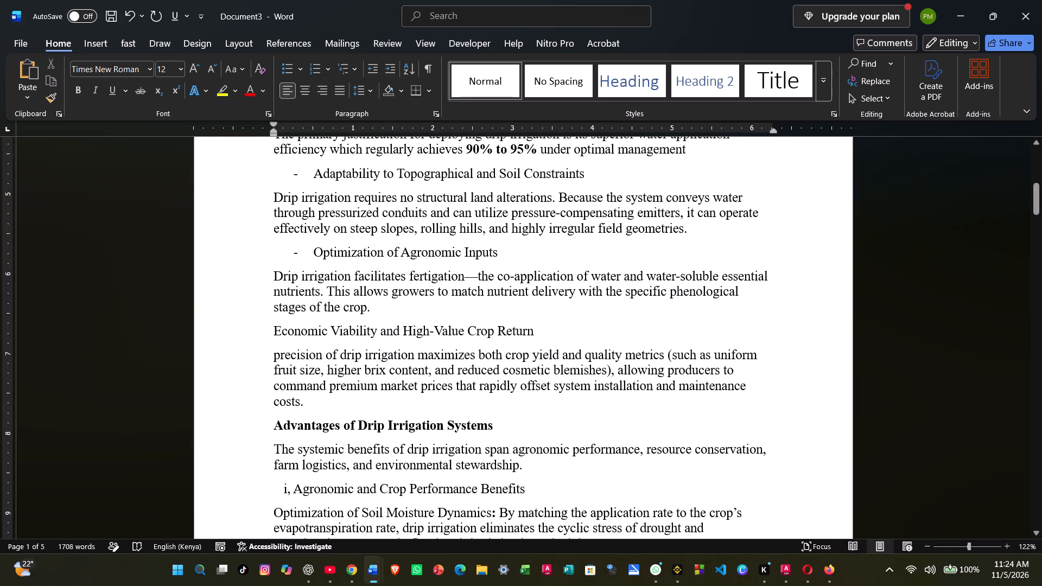
pyautogui.moveTo(273, 332); pyautogui.dragTo(437, 327)
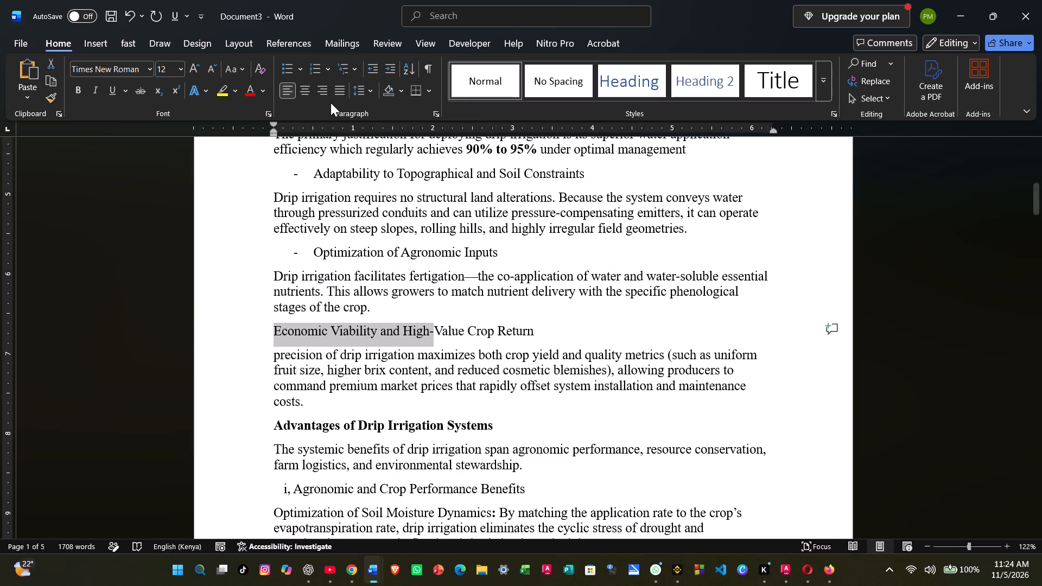
pyautogui.click(302, 70)
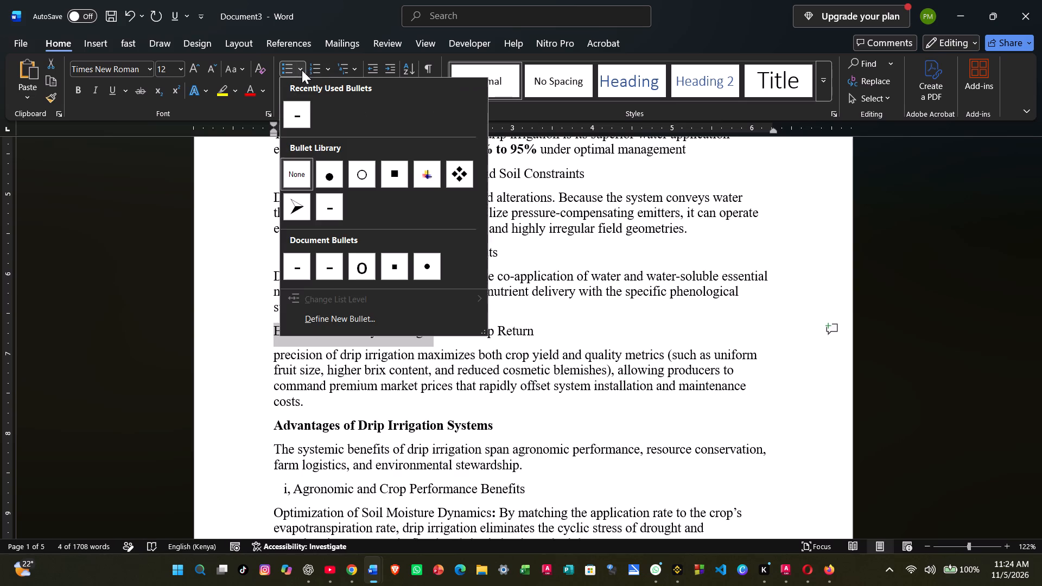
pyautogui.click(301, 112)
# Review the formatting of the rest of the report, from the Advantages section through the Disadvantages to the References, and return to its beginning.
pyautogui.scroll(-1, 348, 249)
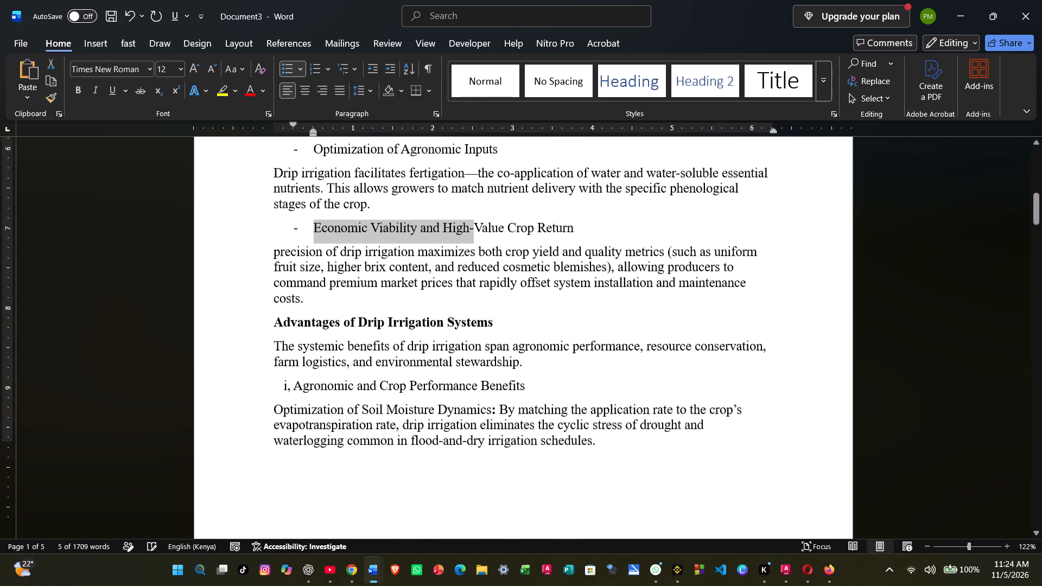
pyautogui.scroll(-1, 348, 249)
pyautogui.click(330, 272)
pyautogui.scroll(-2, 330, 272)
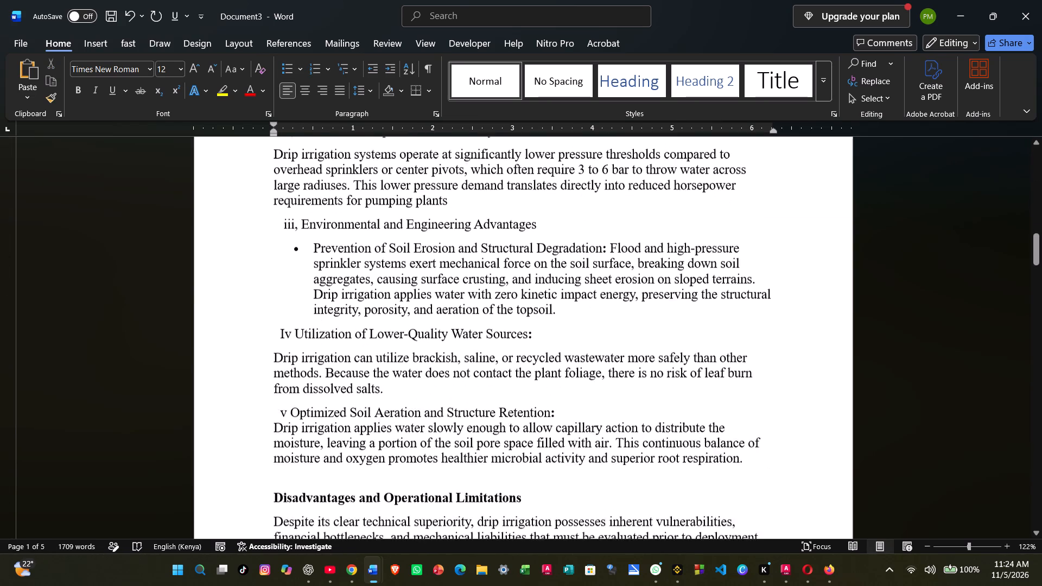
pyautogui.scroll(-2, 330, 272)
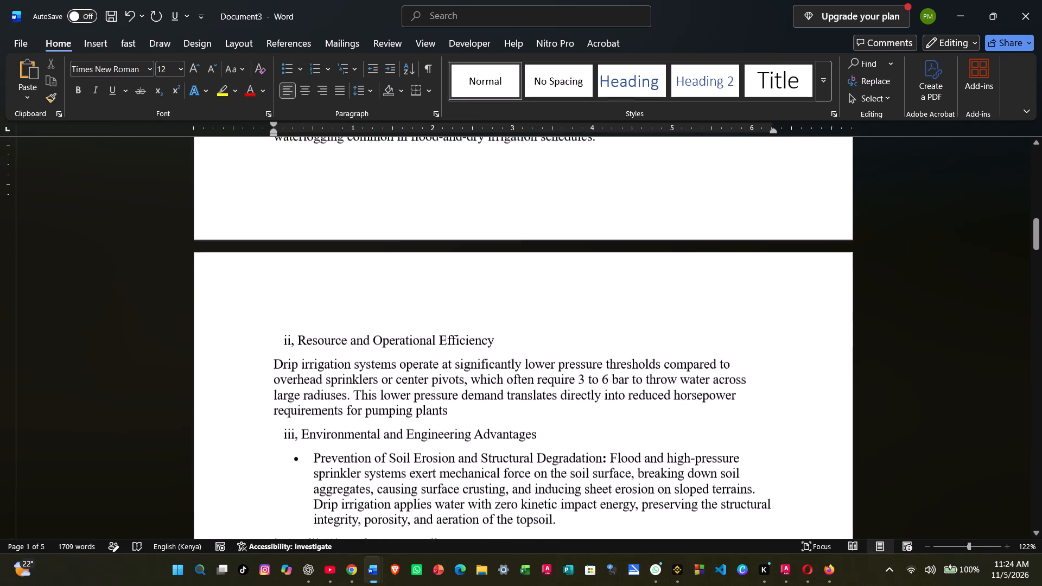
pyautogui.scroll(-2, 330, 272)
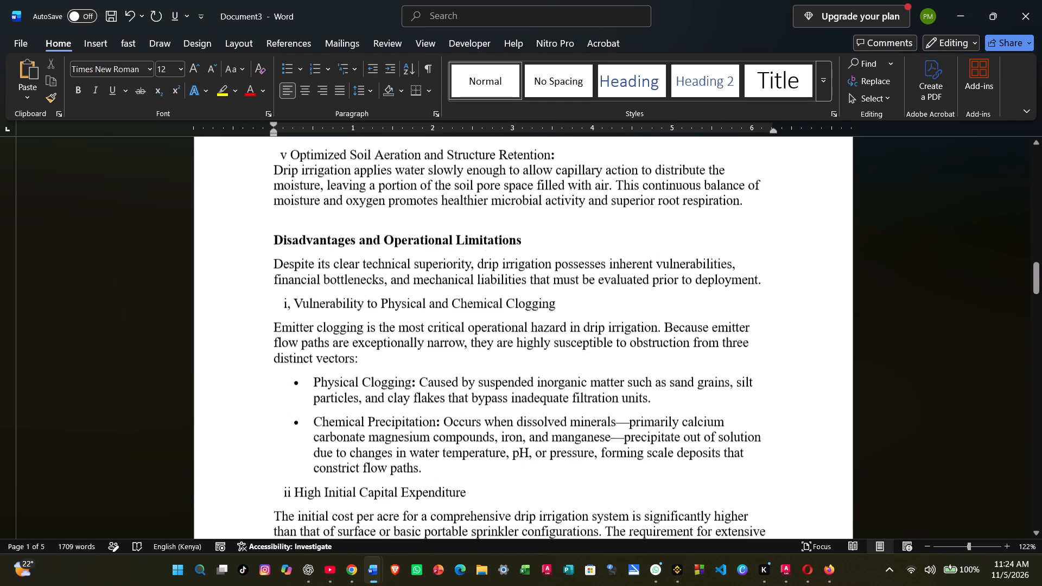
pyautogui.scroll(-13, 330, 272)
pyautogui.scroll(1, 330, 272)
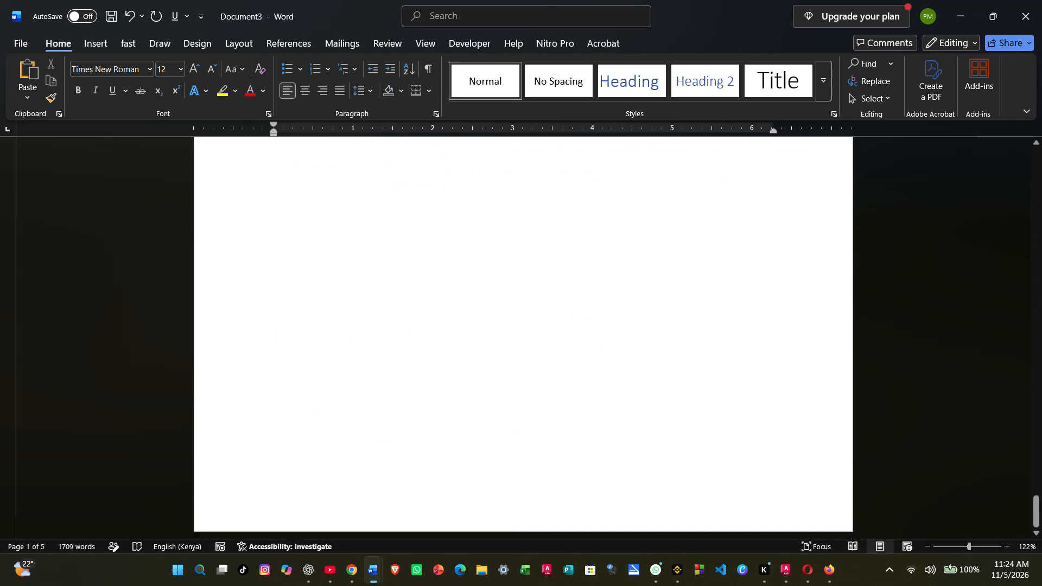
pyautogui.scroll(2, 330, 272)
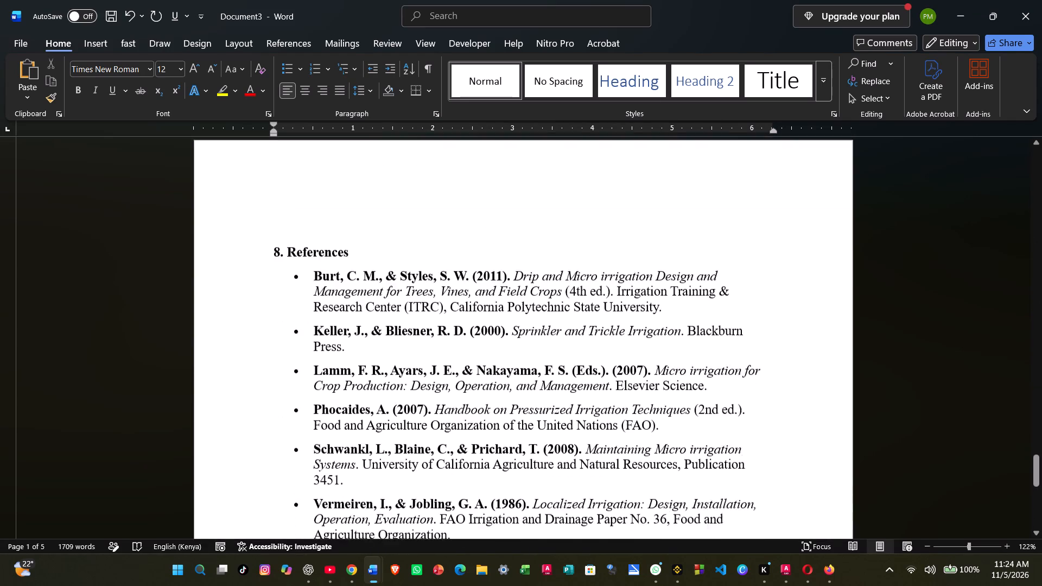
pyautogui.scroll(-2, 330, 272)
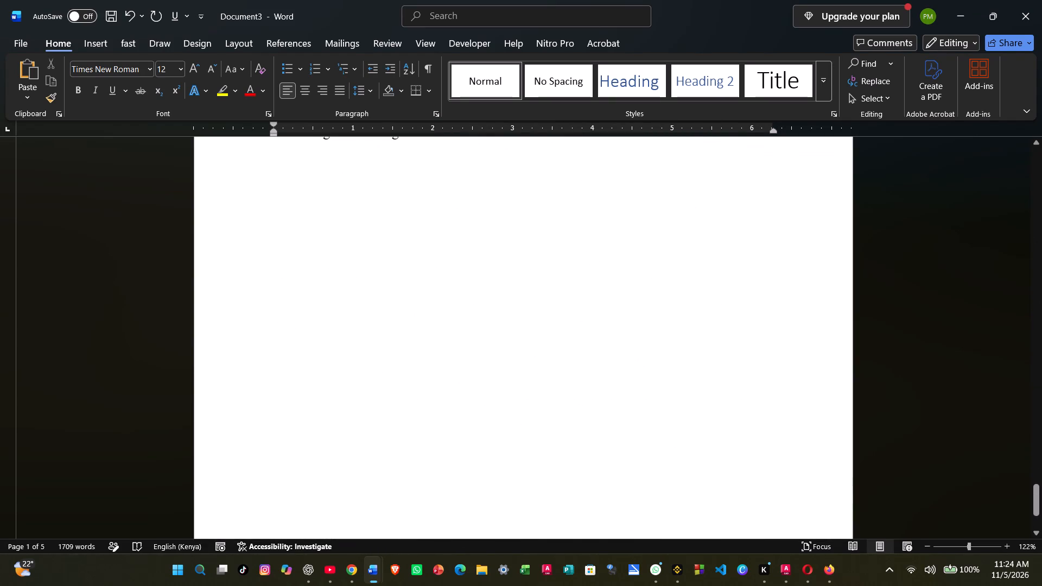
pyautogui.scroll(5, 313, 234)
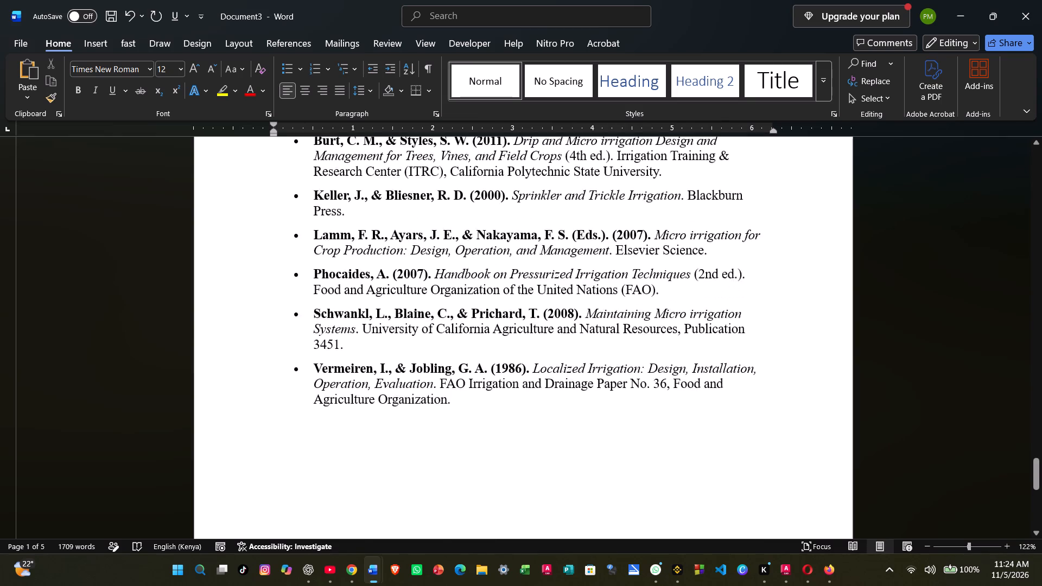
pyautogui.scroll(7, 313, 234)
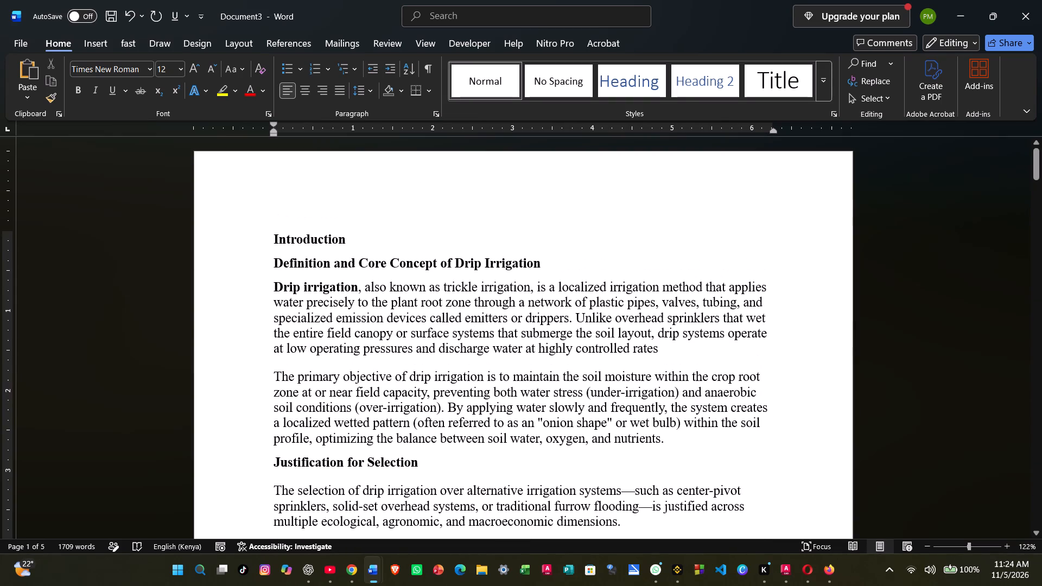
# Insert a blank page at the very start of the report, before the "Introduction" heading.
pyautogui.click(278, 210)
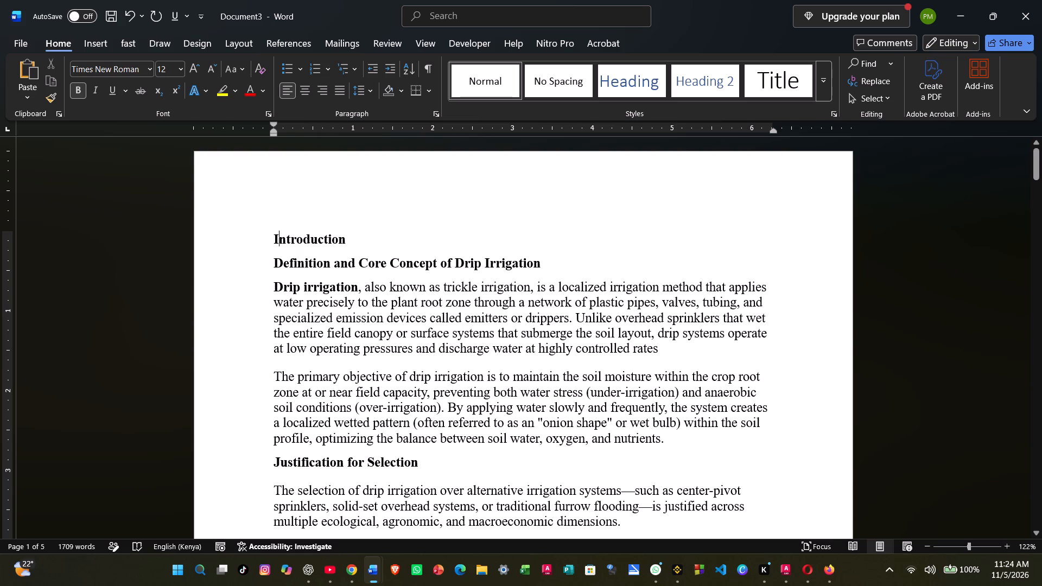
pyautogui.click(257, 215)
pyautogui.click(293, 215)
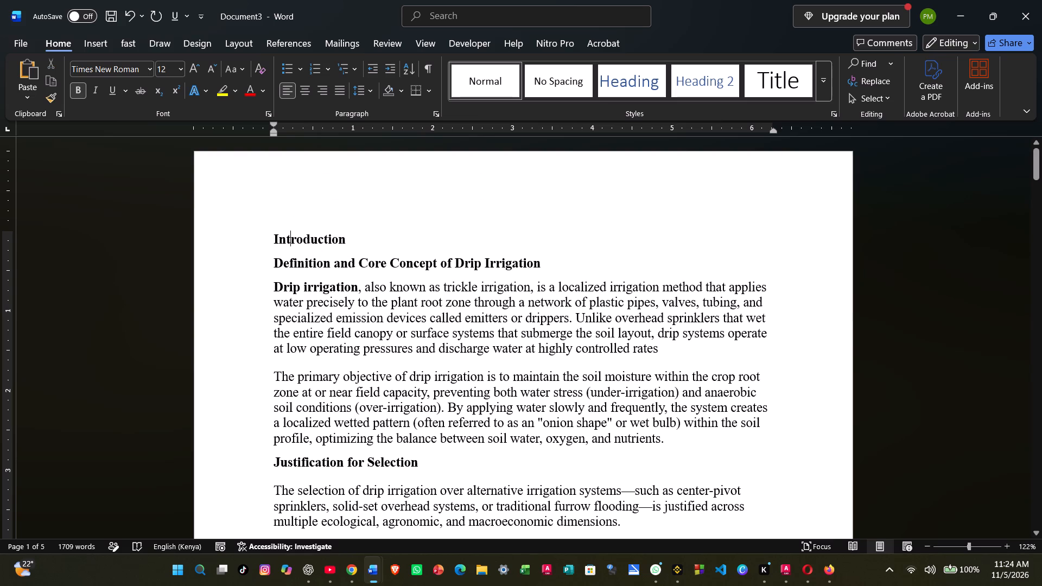
pyautogui.click(264, 206)
pyautogui.click(272, 238)
pyautogui.click(95, 53)
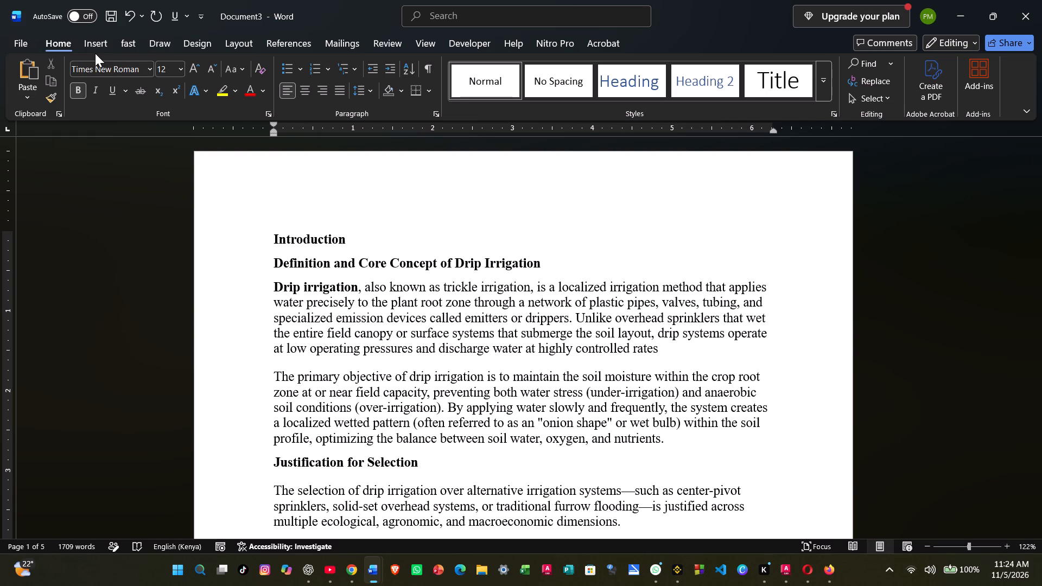
pyautogui.click(97, 49)
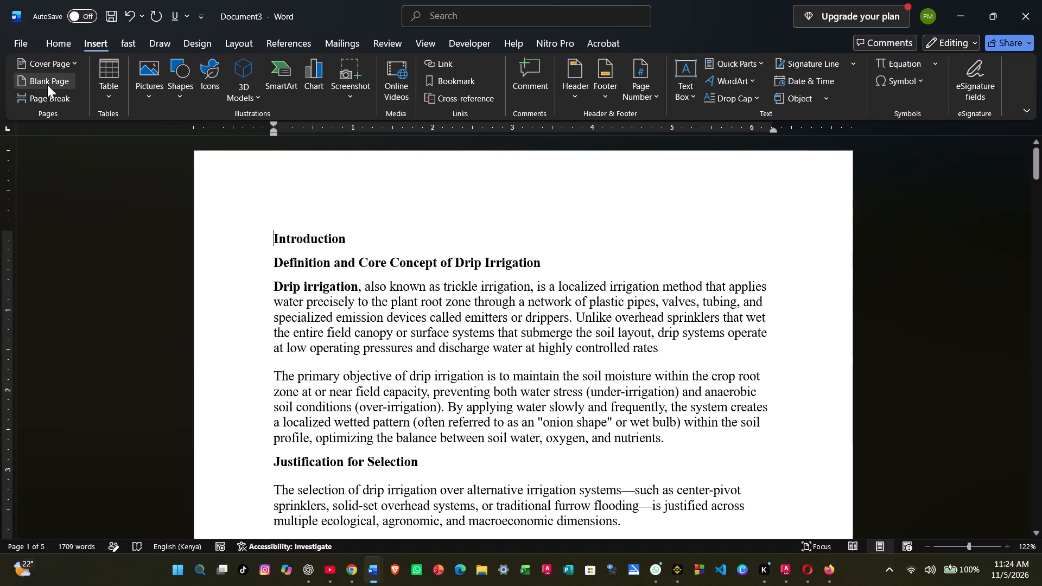
pyautogui.click(52, 83)
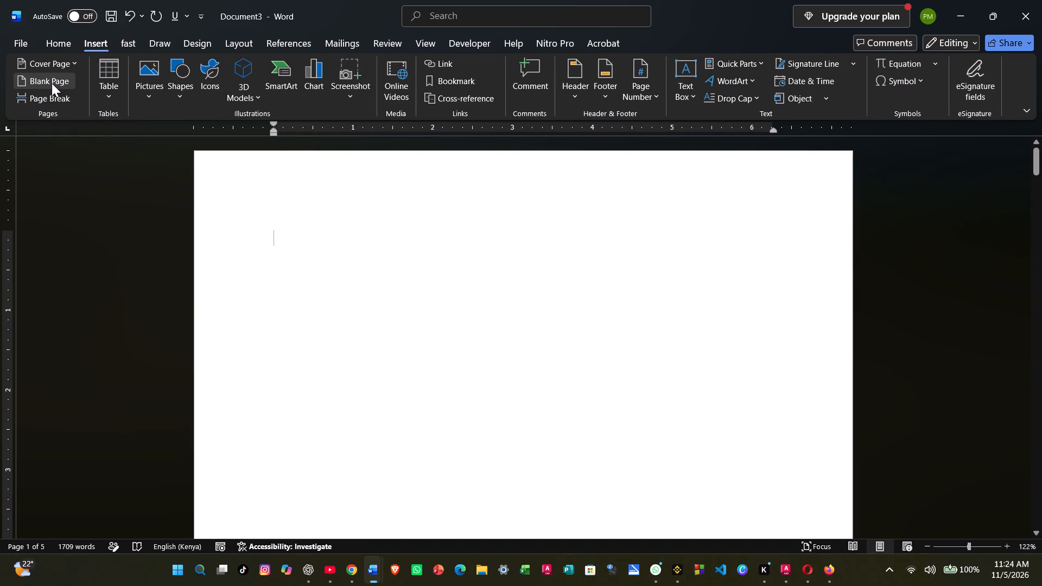
pyautogui.scroll(3, 347, 239)
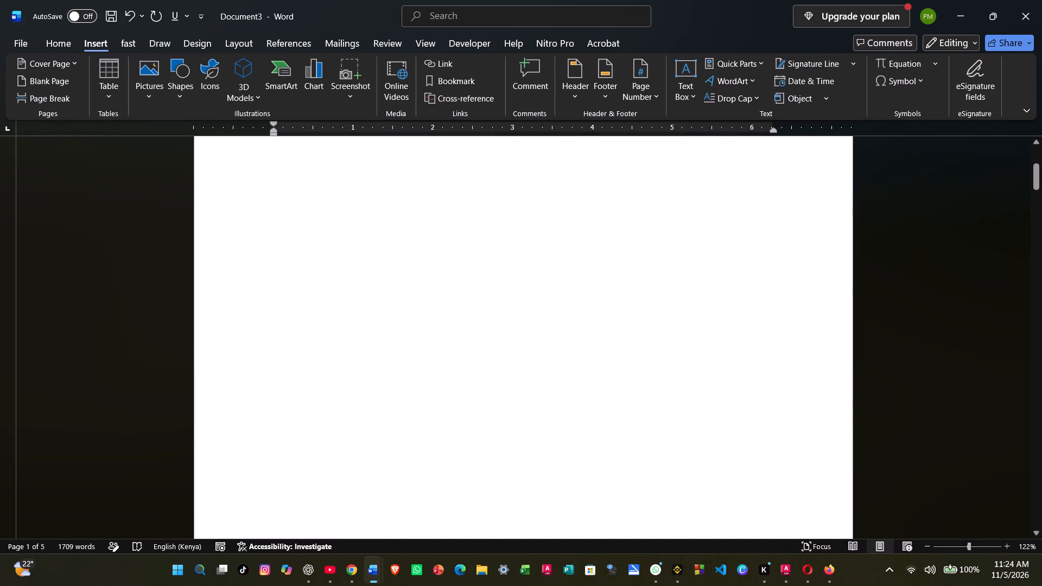
pyautogui.click(313, 240)
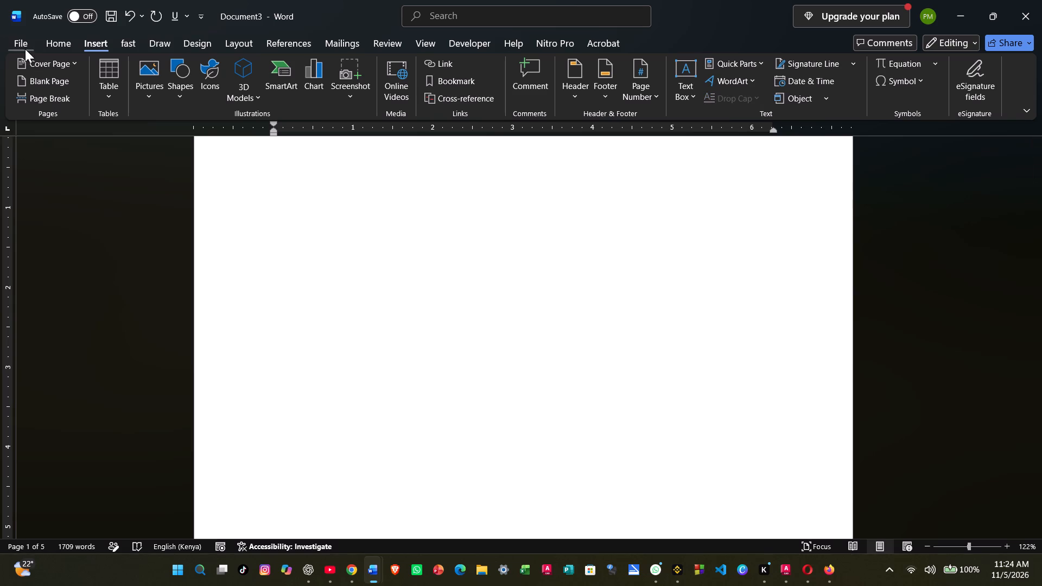
# Open the recent document "cover page" from the Downloads essentials folder.
pyautogui.click(23, 41)
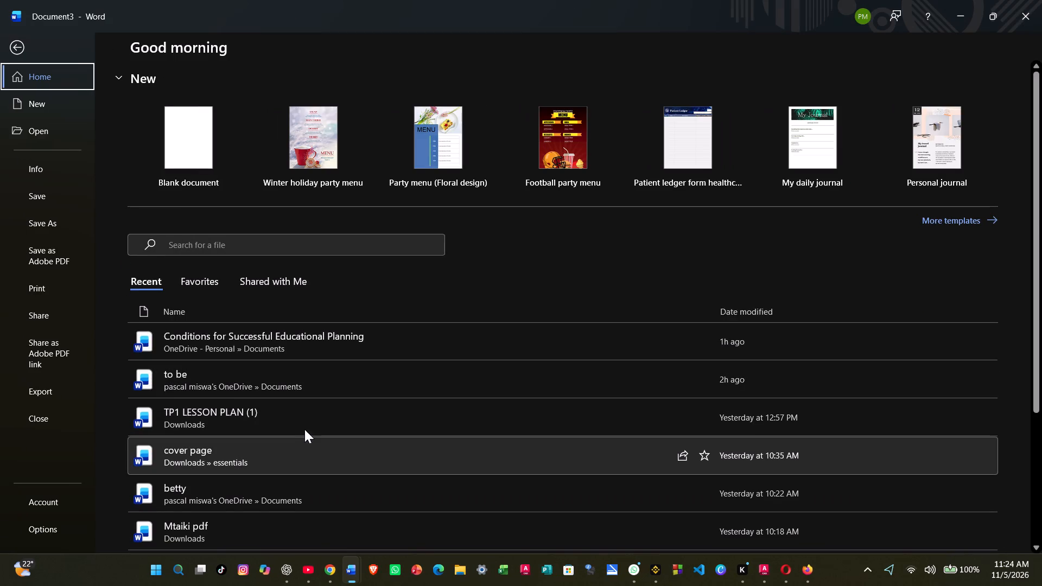
pyautogui.click(296, 467)
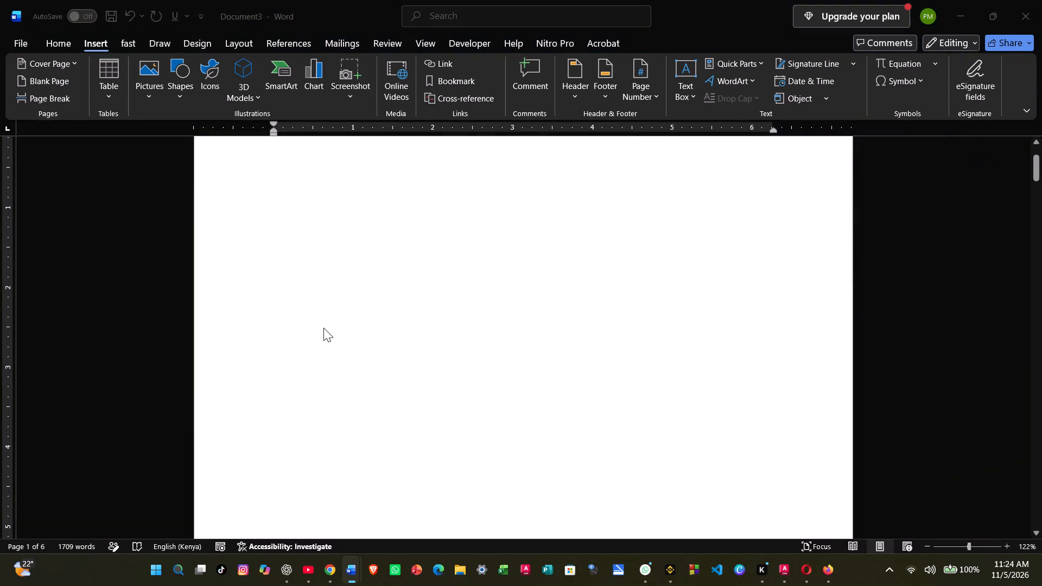
# Copy the entire contents of the "cover page" document and paste them onto the blank first page of the drip irrigation report.
pyautogui.scroll(1, 323, 328)
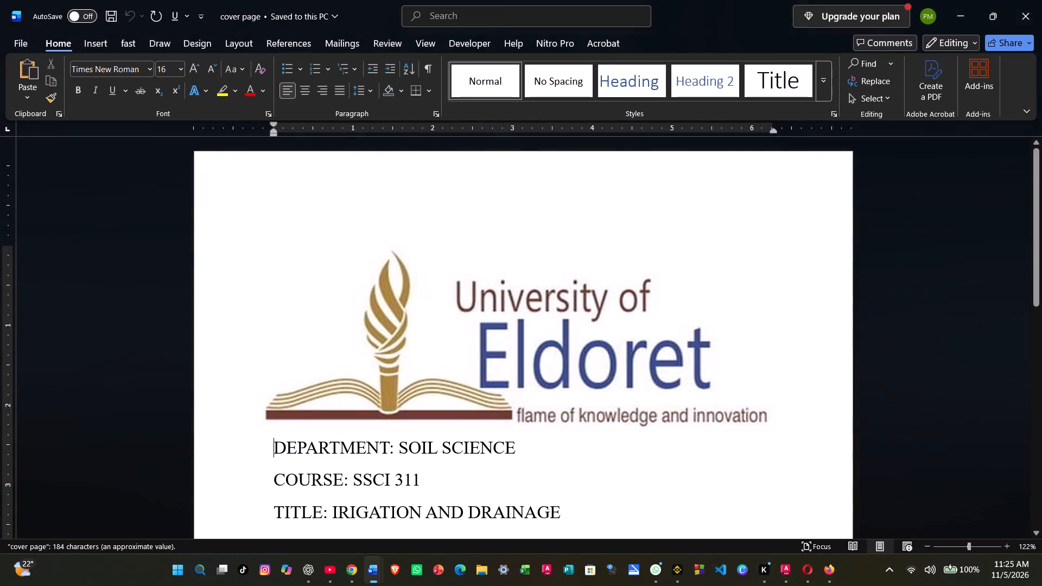
pyautogui.hotkey('ctrl', 'a')
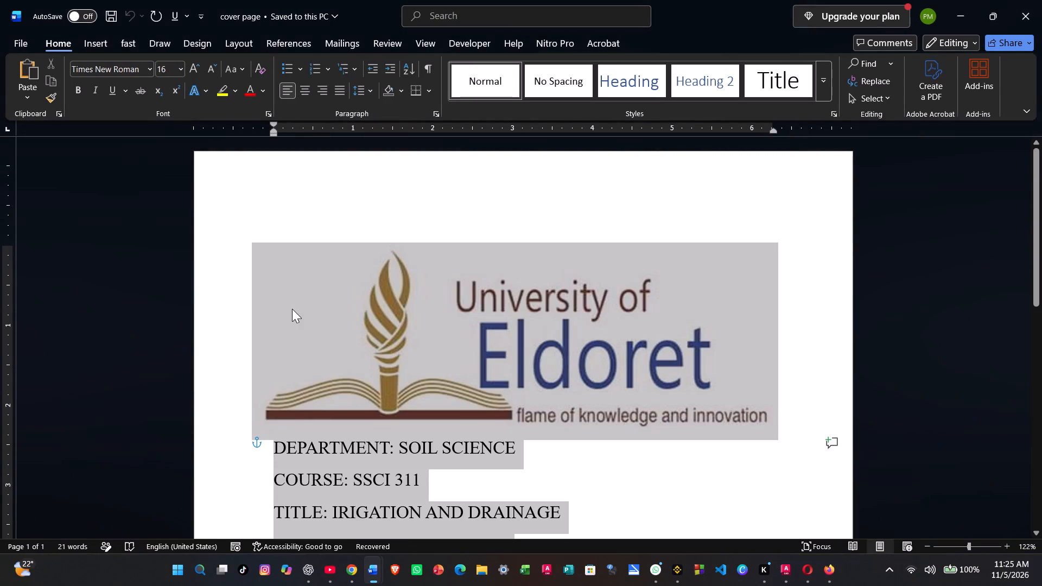
pyautogui.click(50, 82)
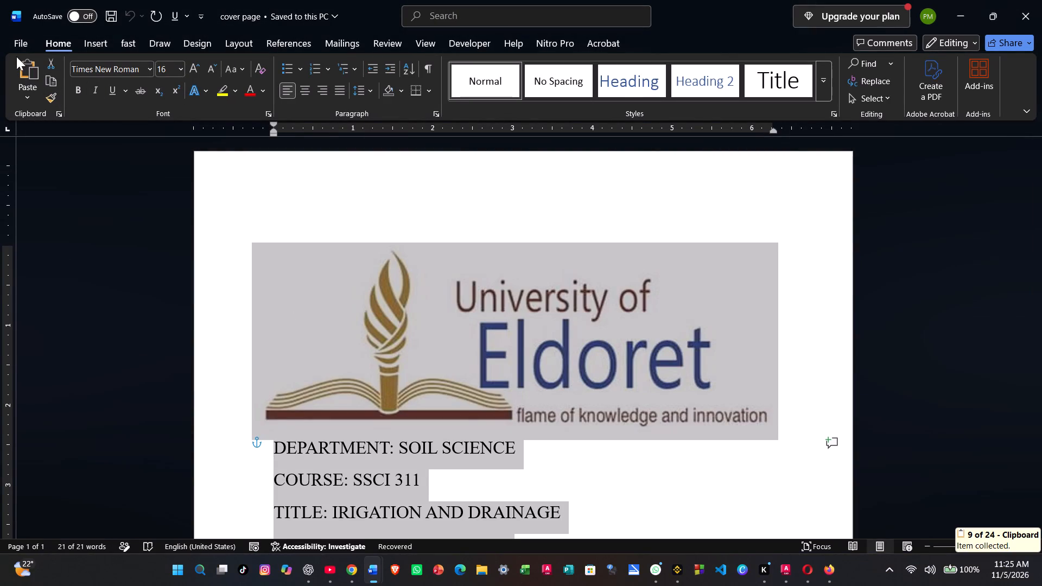
pyautogui.click(16, 46)
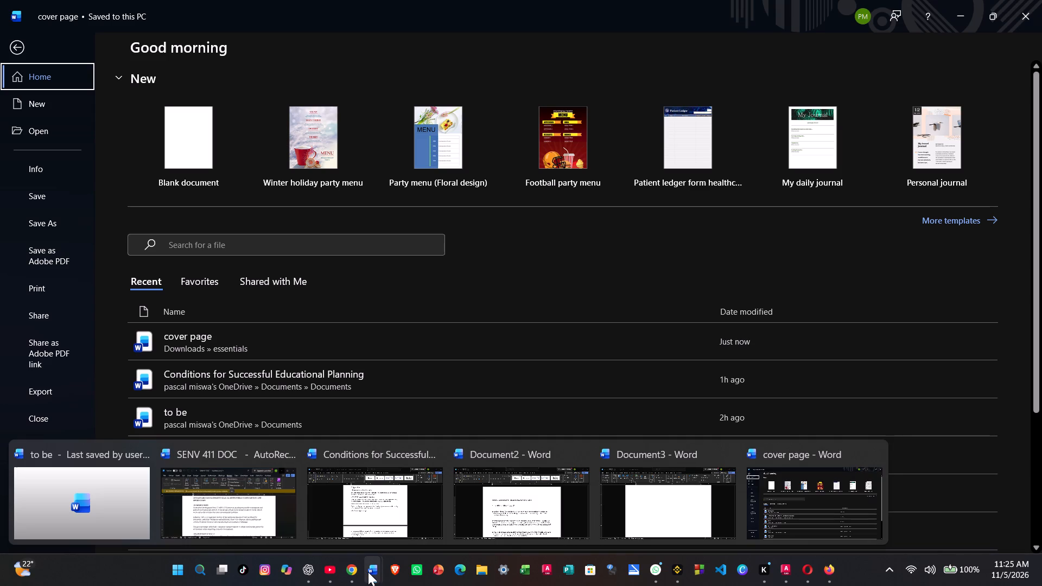
pyautogui.click(626, 492)
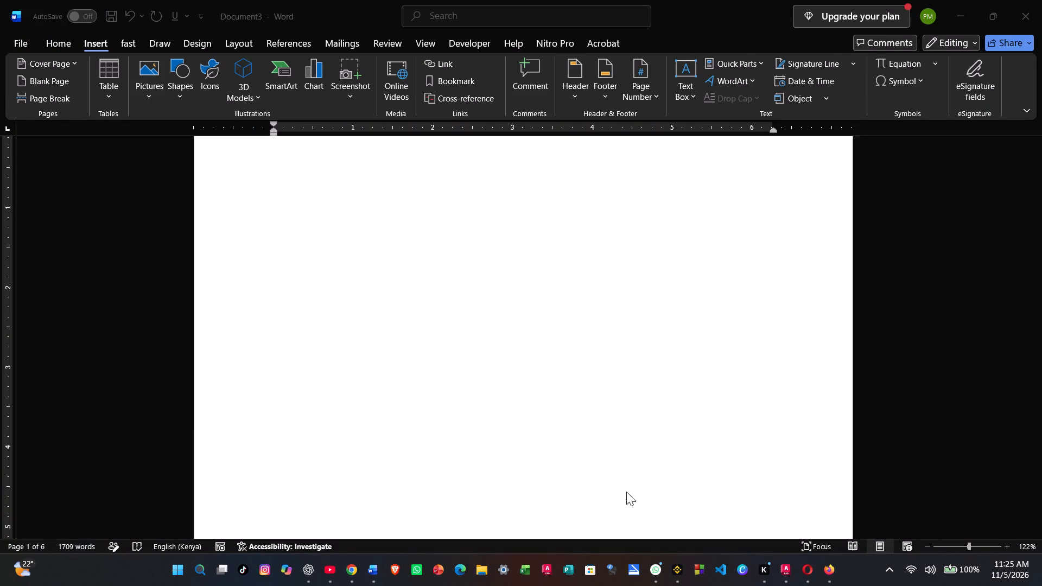
pyautogui.click(247, 187)
pyautogui.click(274, 205)
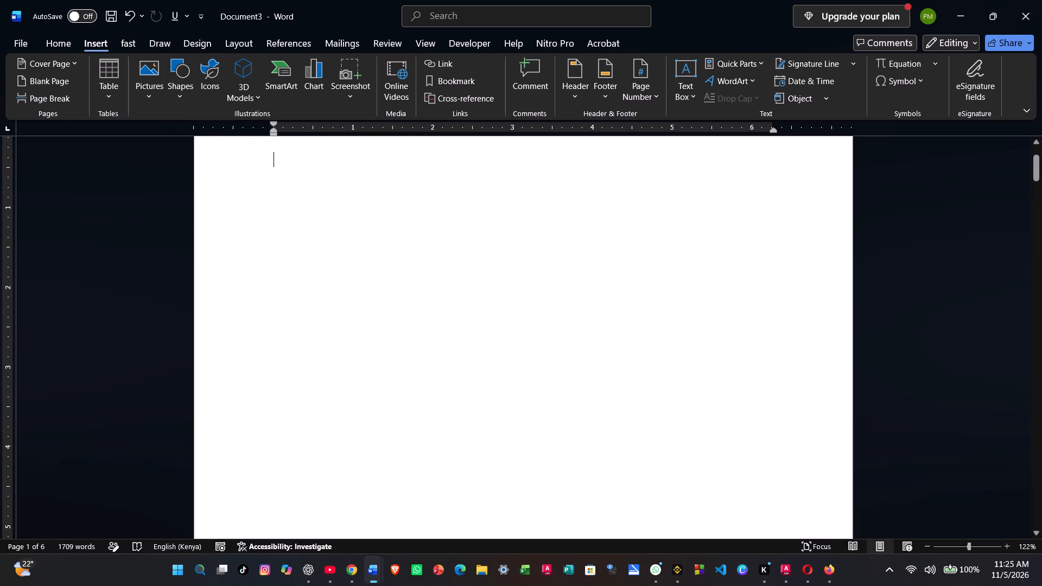
pyautogui.click(65, 47)
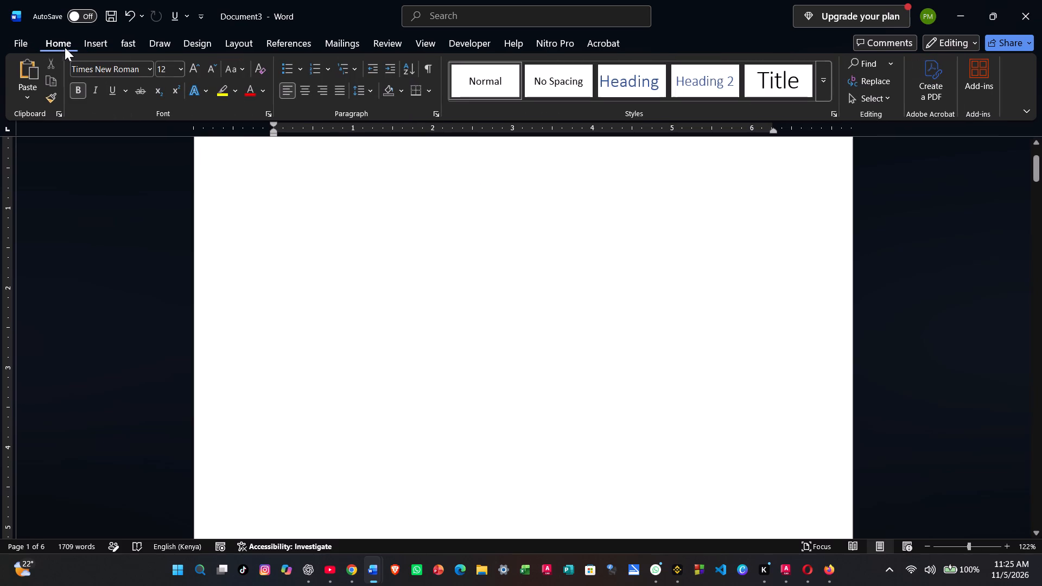
pyautogui.click(35, 69)
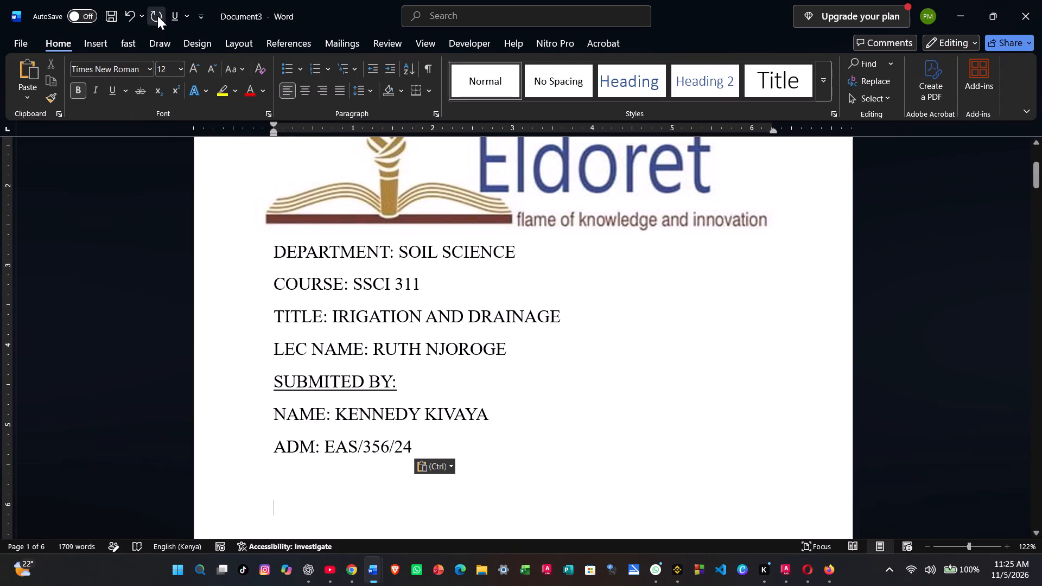
# Save the report as DEPARTMEN1 in the personal OneDrive Documents folder.
pyautogui.click(110, 18)
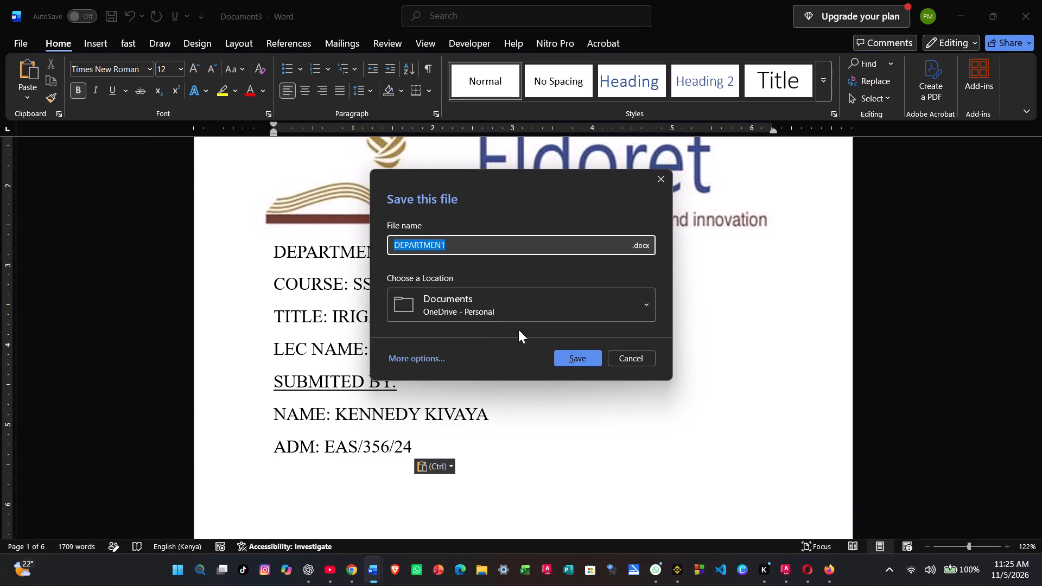
pyautogui.click(560, 364)
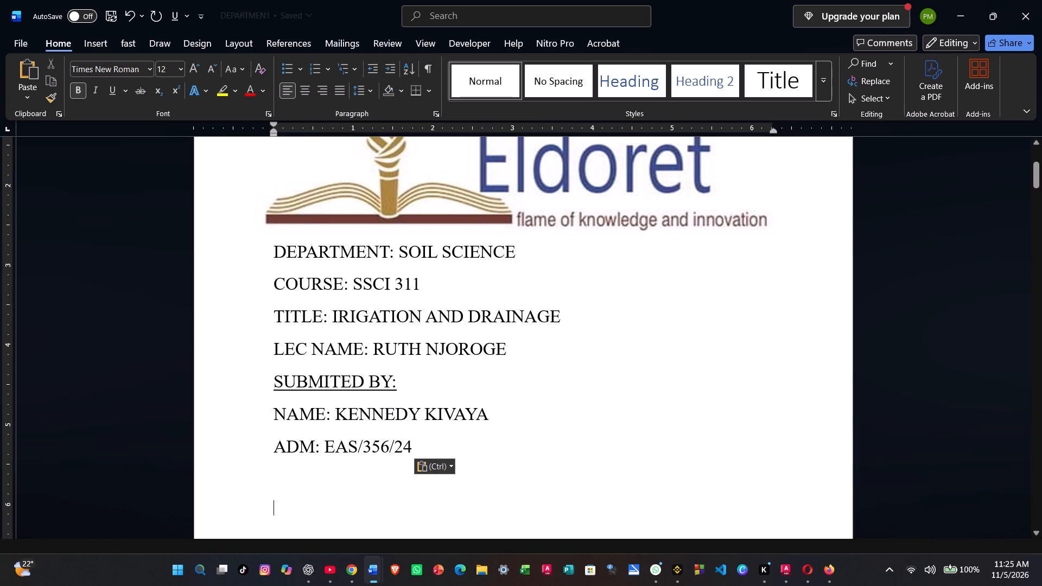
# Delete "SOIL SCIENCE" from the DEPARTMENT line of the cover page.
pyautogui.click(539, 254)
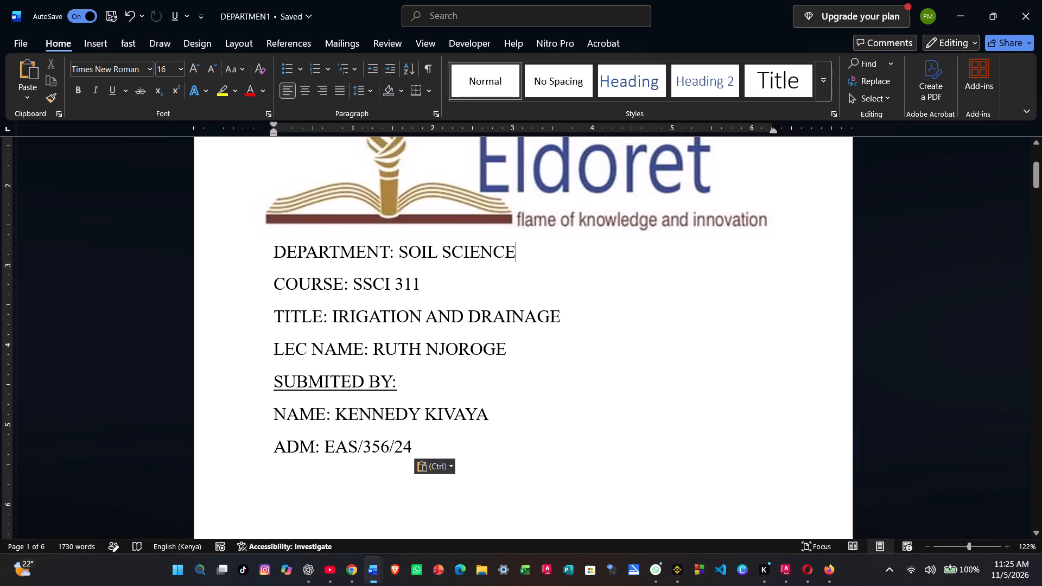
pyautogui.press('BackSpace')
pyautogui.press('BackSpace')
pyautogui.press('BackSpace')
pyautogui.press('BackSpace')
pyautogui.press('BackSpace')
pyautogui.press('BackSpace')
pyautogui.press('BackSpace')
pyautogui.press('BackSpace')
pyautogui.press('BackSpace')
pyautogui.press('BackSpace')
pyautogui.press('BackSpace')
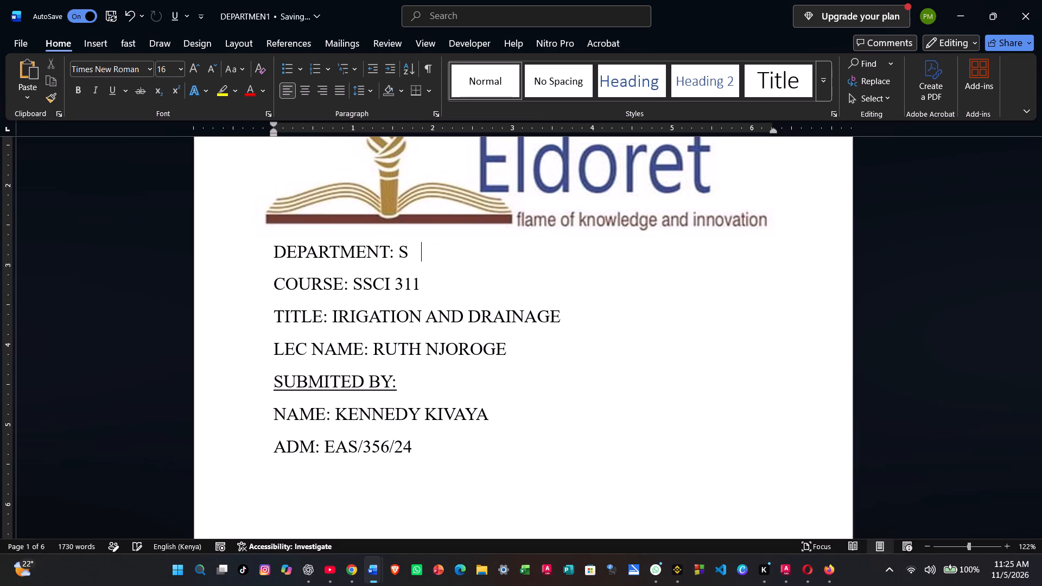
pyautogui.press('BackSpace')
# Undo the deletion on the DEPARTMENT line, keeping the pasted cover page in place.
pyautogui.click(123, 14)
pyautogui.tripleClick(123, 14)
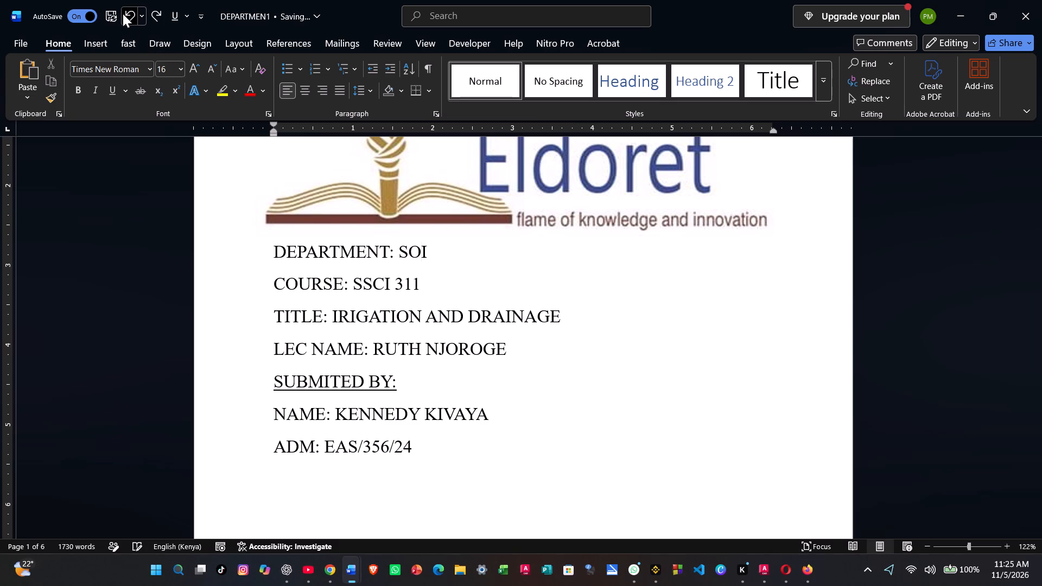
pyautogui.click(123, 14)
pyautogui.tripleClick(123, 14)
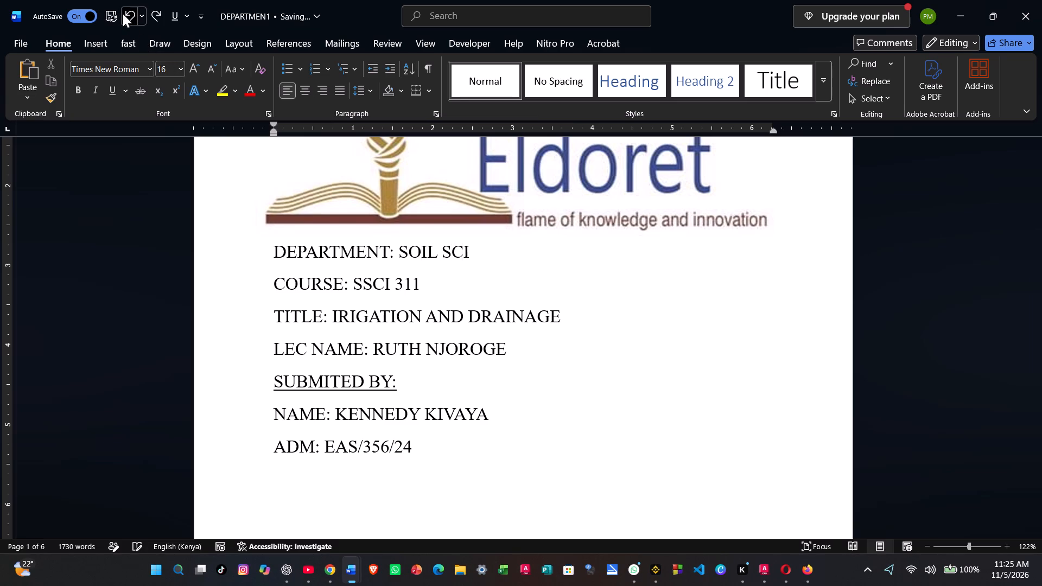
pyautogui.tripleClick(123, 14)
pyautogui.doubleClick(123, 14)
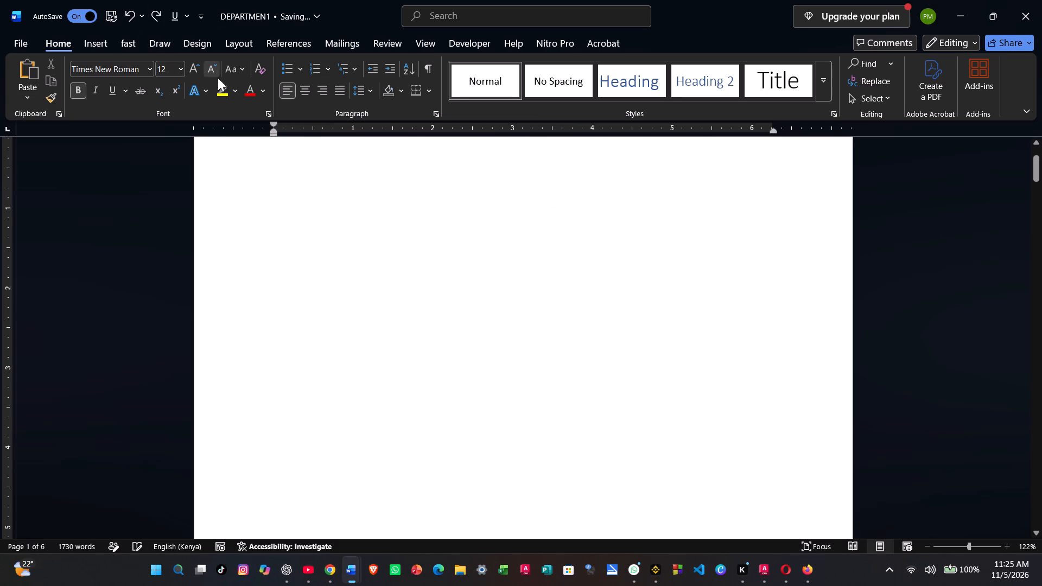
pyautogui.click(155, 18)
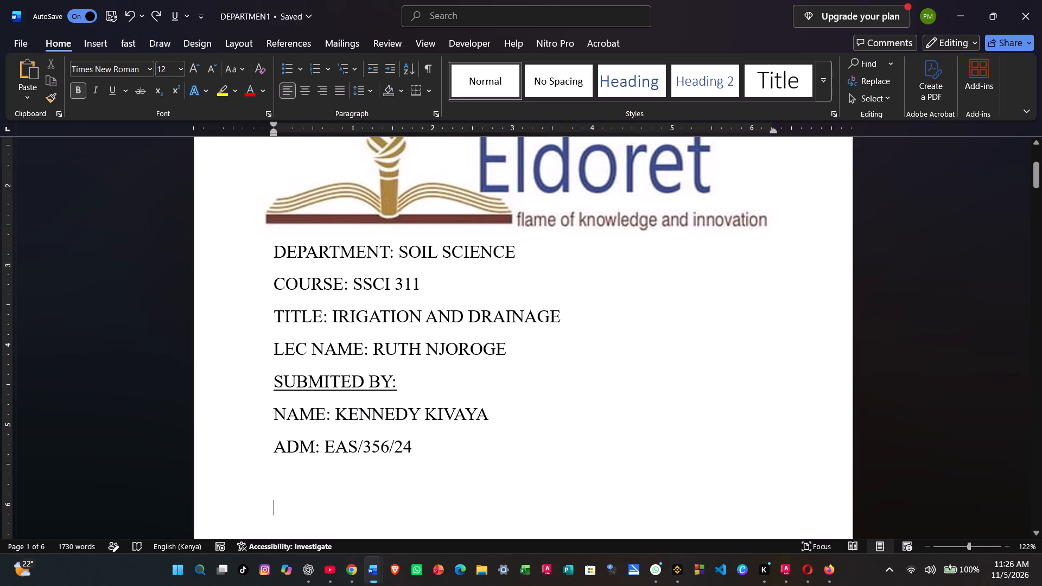
# Replace the student's name on the NAME line under "SUBMITED BY:" with the new student's name.
pyautogui.scroll(-1, 349, 451)
pyautogui.click(495, 393)
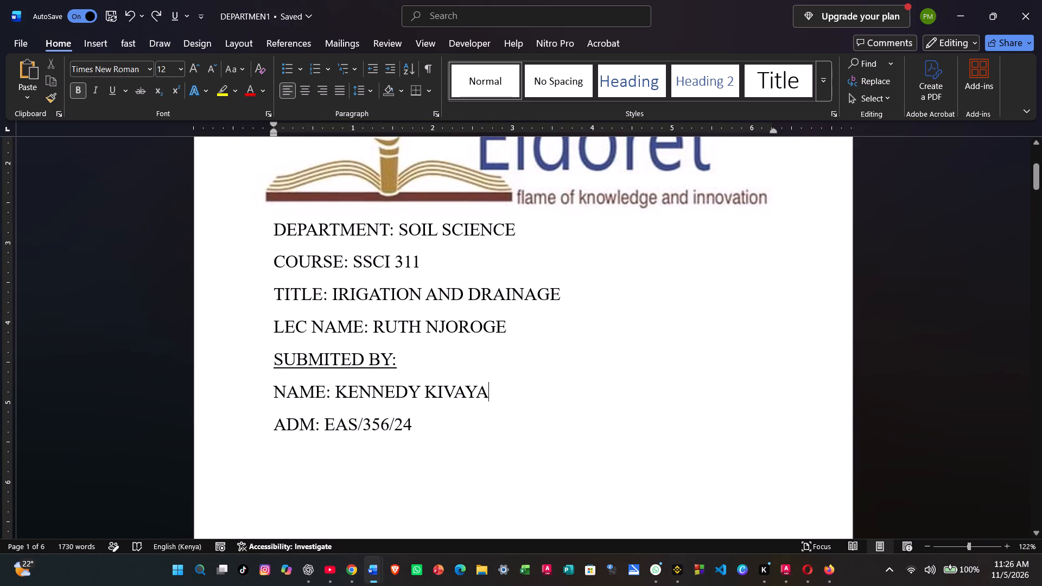
pyautogui.press('BackSpace')
pyautogui.press('BackSpace')
pyautogui.press('BackSpace')
pyautogui.press('BackSpace')
pyautogui.press('BackSpace')
pyautogui.press('BackSpace')
pyautogui.press('BackSpace')
pyautogui.press('BackSpace')
pyautogui.press('BackSpace')
pyautogui.press('BackSpace')
pyautogui.press('BackSpace')
pyautogui.press('BackSpace')
pyautogui.press('BackSpace')
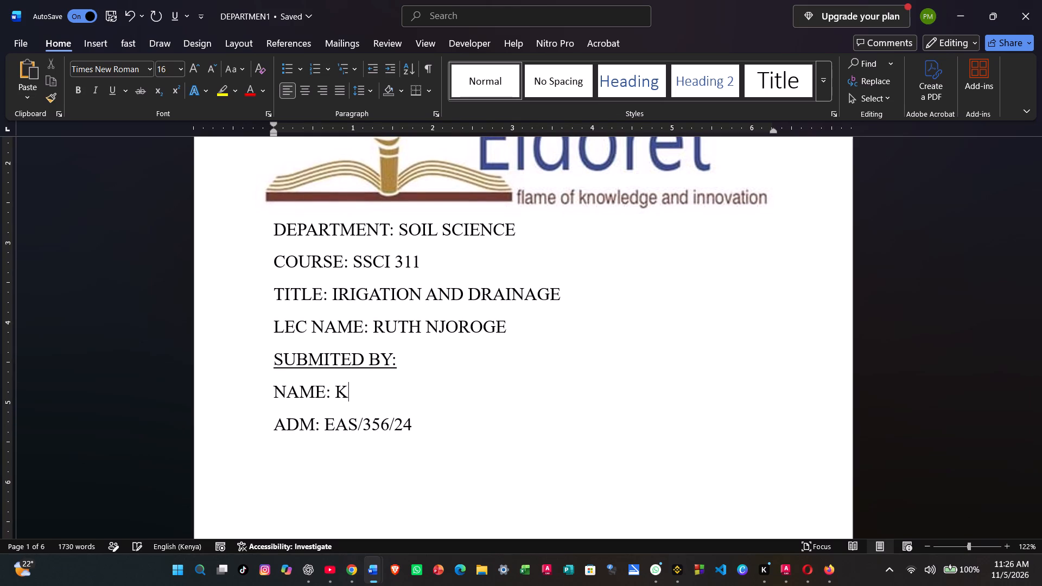
pyautogui.press('BackSpace')
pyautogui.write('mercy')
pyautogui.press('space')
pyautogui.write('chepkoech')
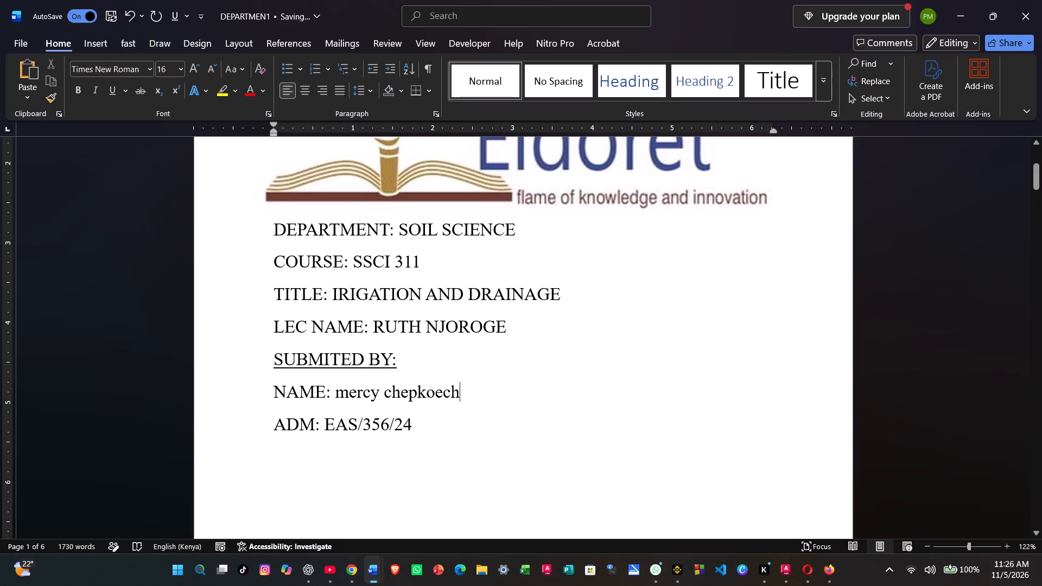
# Convert the new student's name on the NAME line to uppercase.
pyautogui.moveTo(335, 394); pyautogui.dragTo(457, 404)
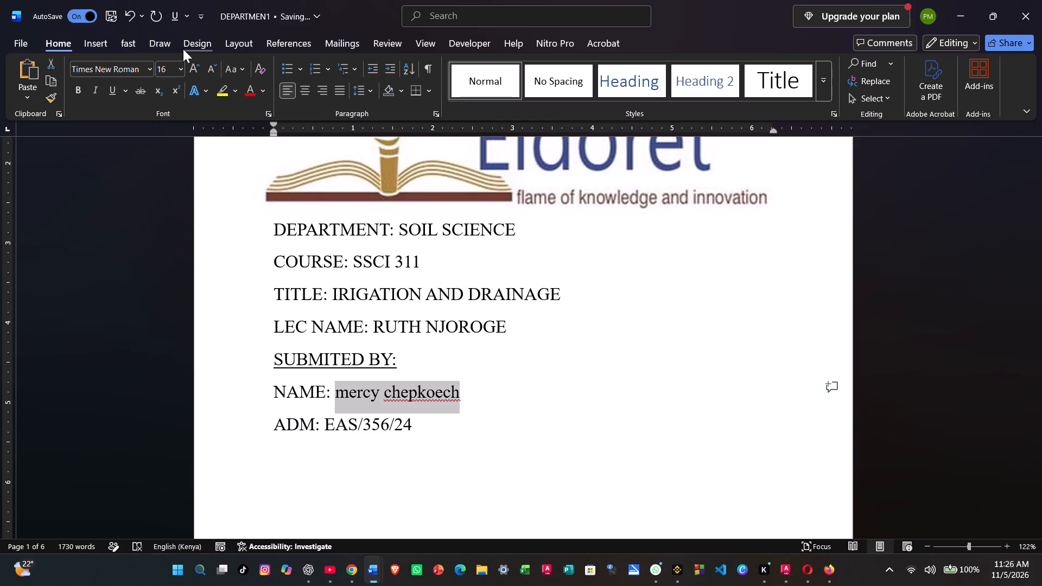
pyautogui.click(238, 62)
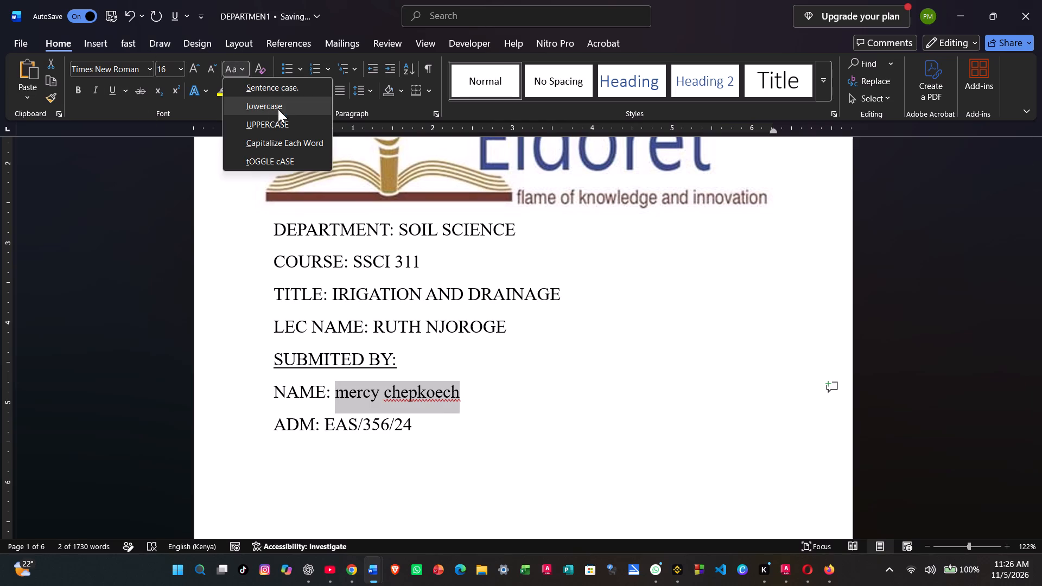
pyautogui.click(278, 118)
pyautogui.click(466, 403)
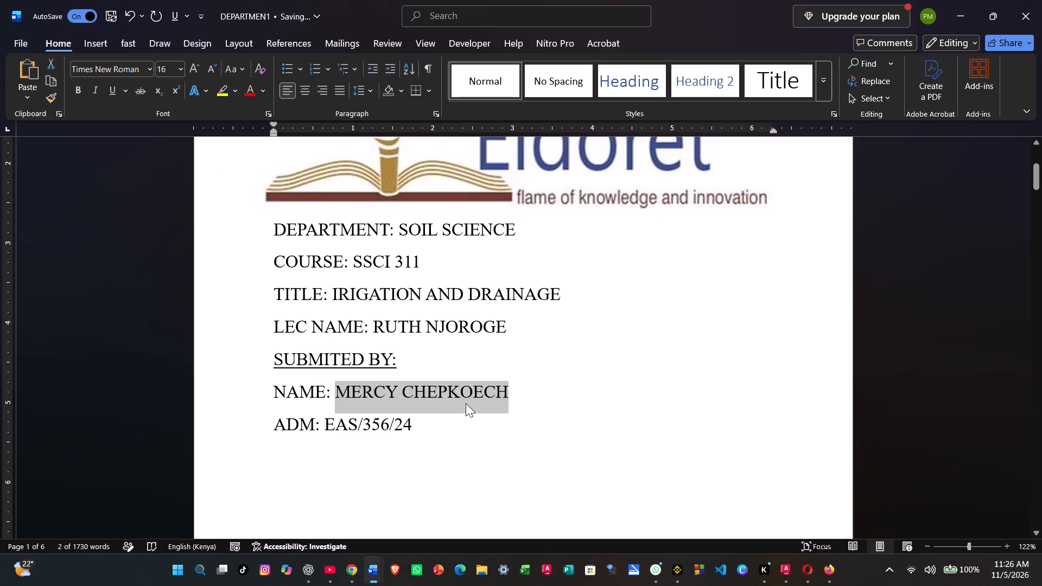
# Replace the middle digits of the admission number on the ADM line with the new student's digits.
pyautogui.click(387, 423)
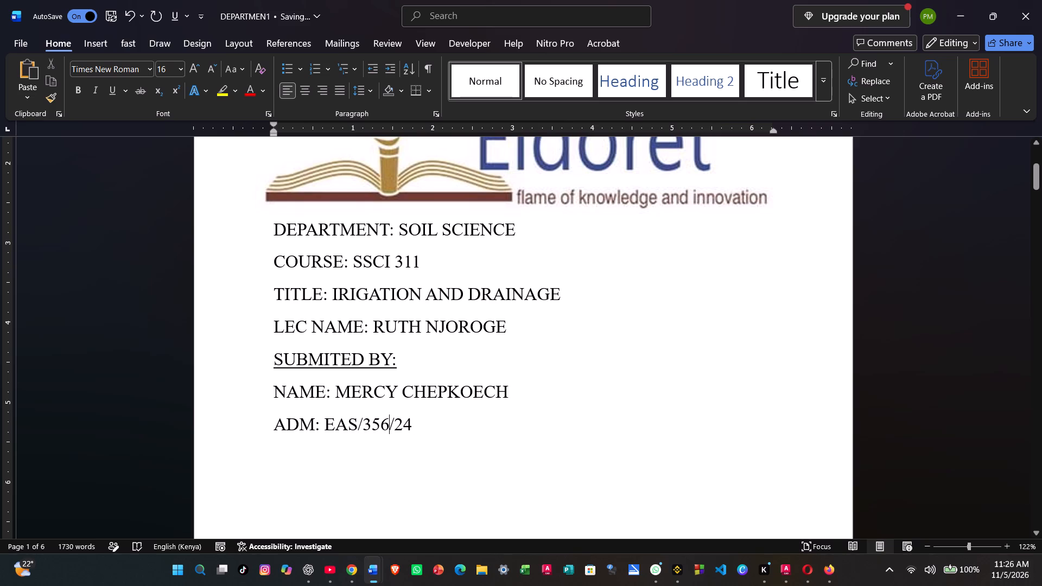
pyautogui.press('BackSpace')
pyautogui.press('BackSpace')
pyautogui.press('BackSpace')
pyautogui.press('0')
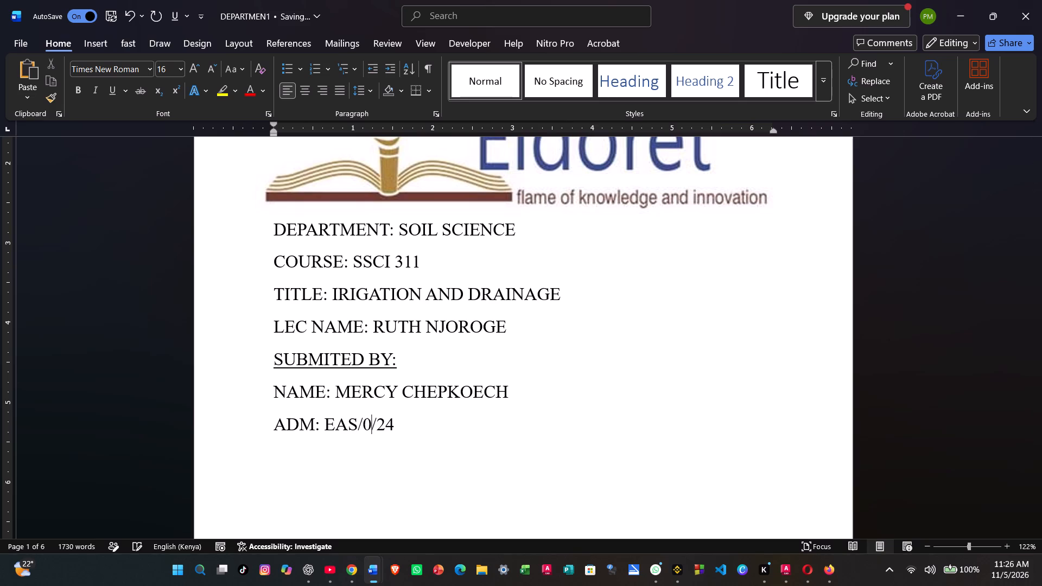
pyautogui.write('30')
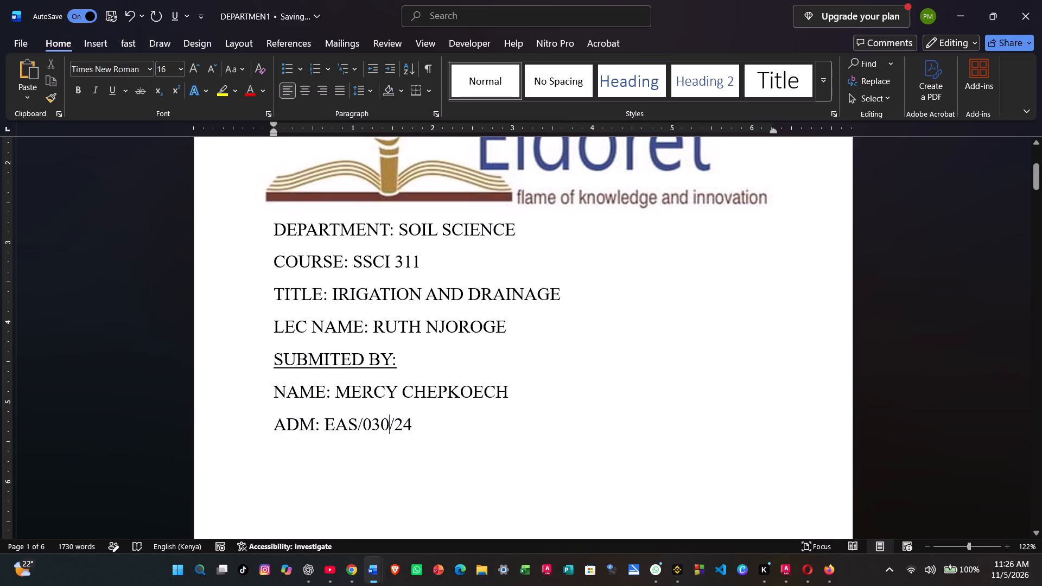
# Set all the cover page text, from the DEPARTMENT line through the ADM line, to font size 12.
pyautogui.moveTo(242, 235); pyautogui.dragTo(411, 421)
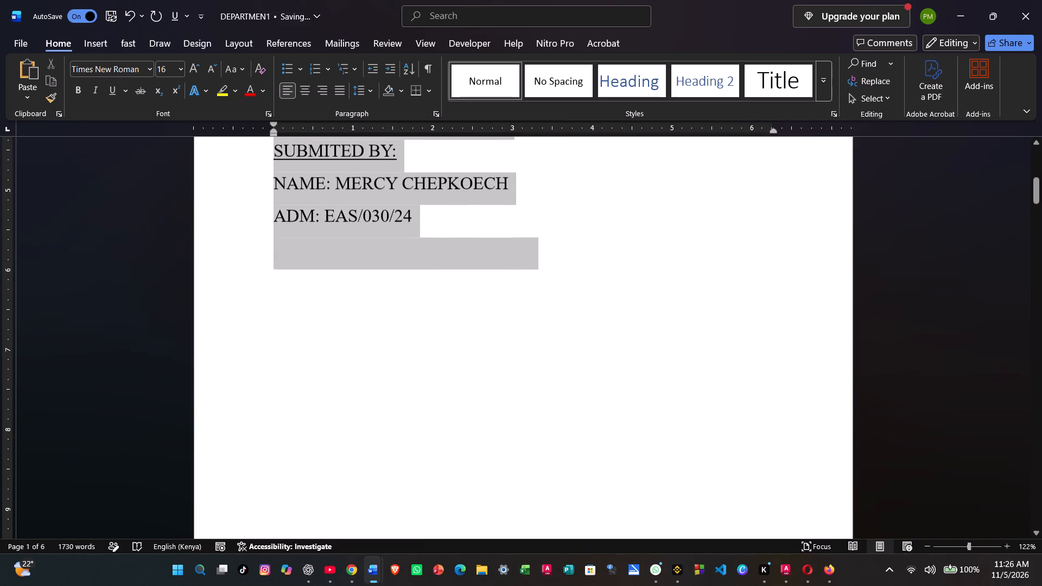
pyautogui.moveTo(411, 421); pyautogui.dragTo(415, 277)
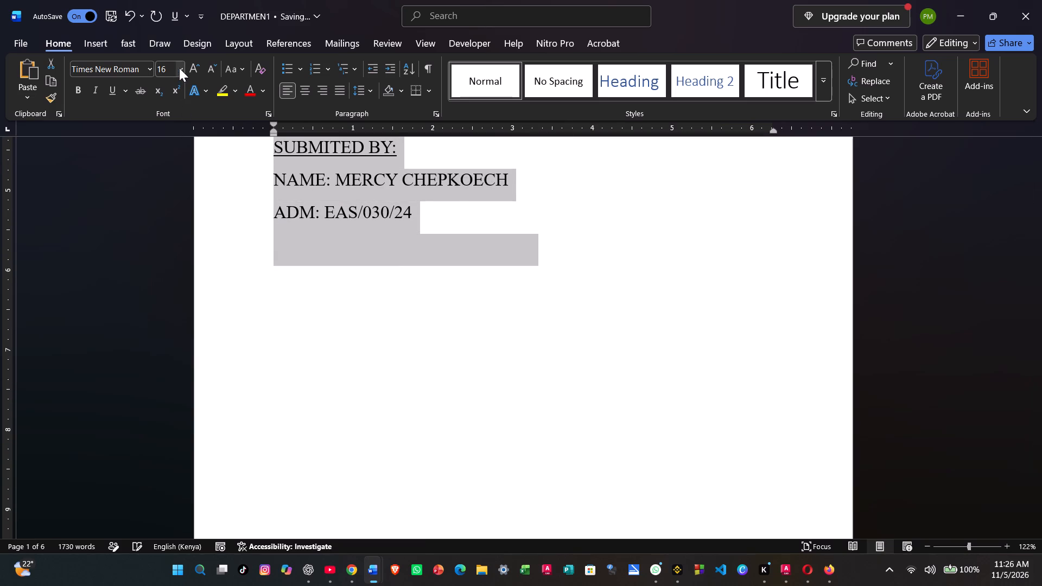
pyautogui.click(179, 68)
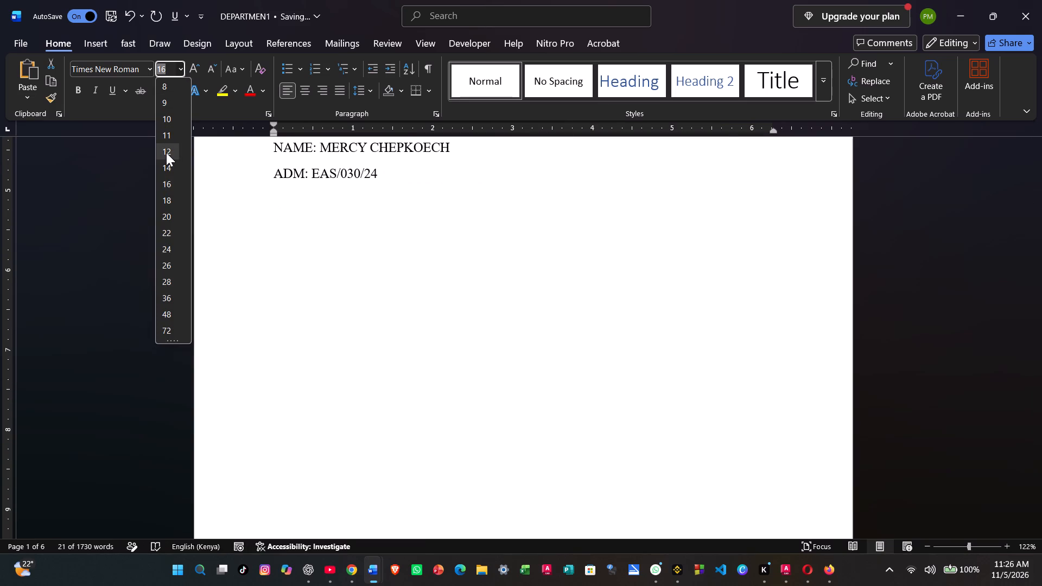
pyautogui.click(166, 152)
pyautogui.click(405, 260)
pyautogui.scroll(1, 405, 260)
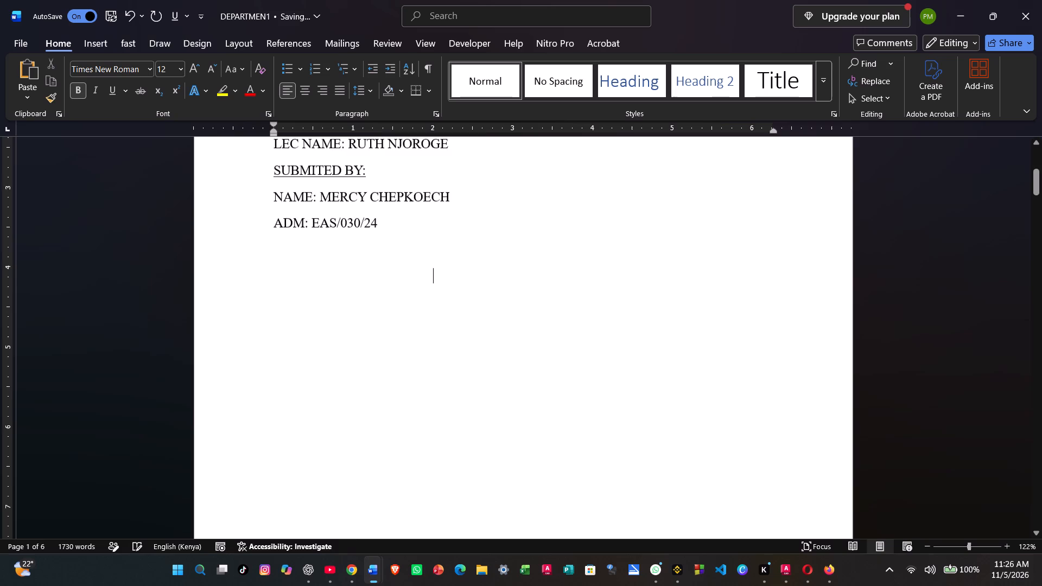
pyautogui.scroll(2, 405, 260)
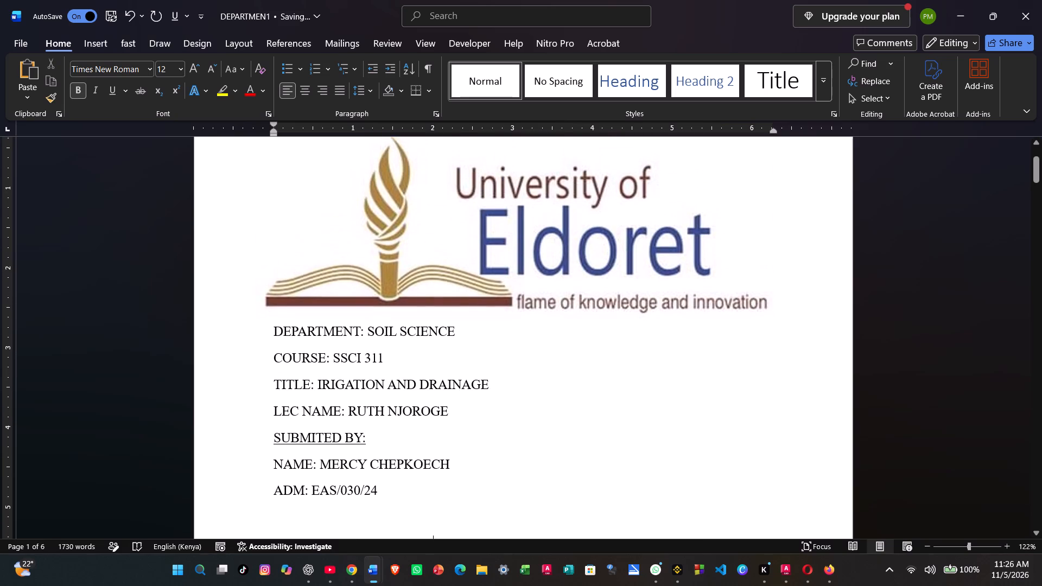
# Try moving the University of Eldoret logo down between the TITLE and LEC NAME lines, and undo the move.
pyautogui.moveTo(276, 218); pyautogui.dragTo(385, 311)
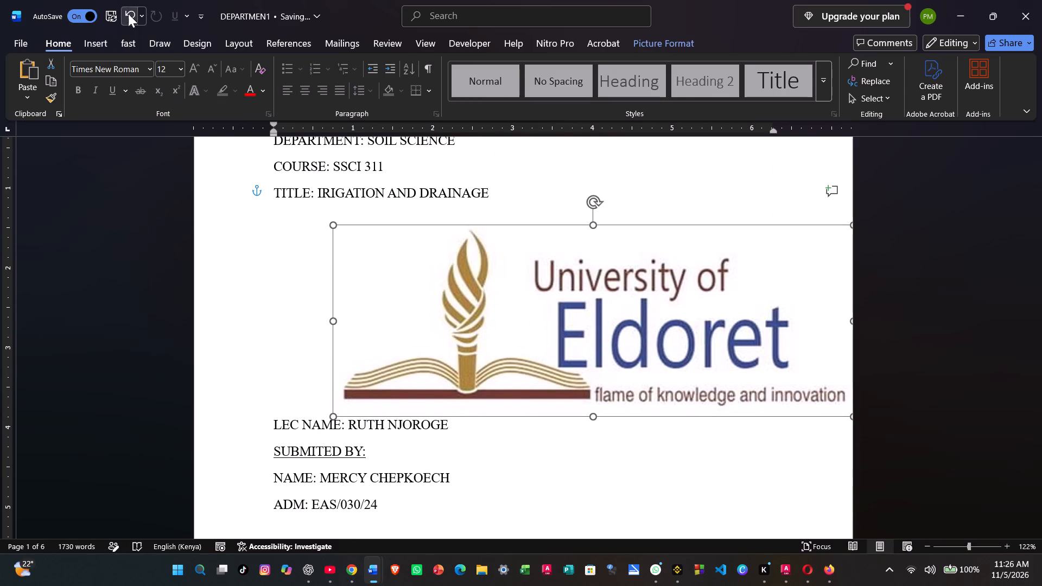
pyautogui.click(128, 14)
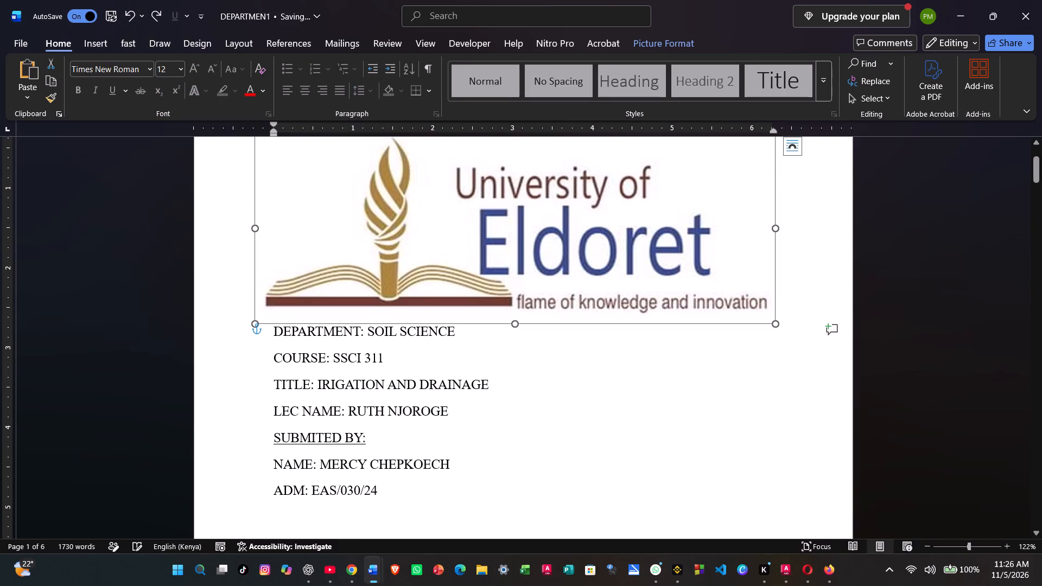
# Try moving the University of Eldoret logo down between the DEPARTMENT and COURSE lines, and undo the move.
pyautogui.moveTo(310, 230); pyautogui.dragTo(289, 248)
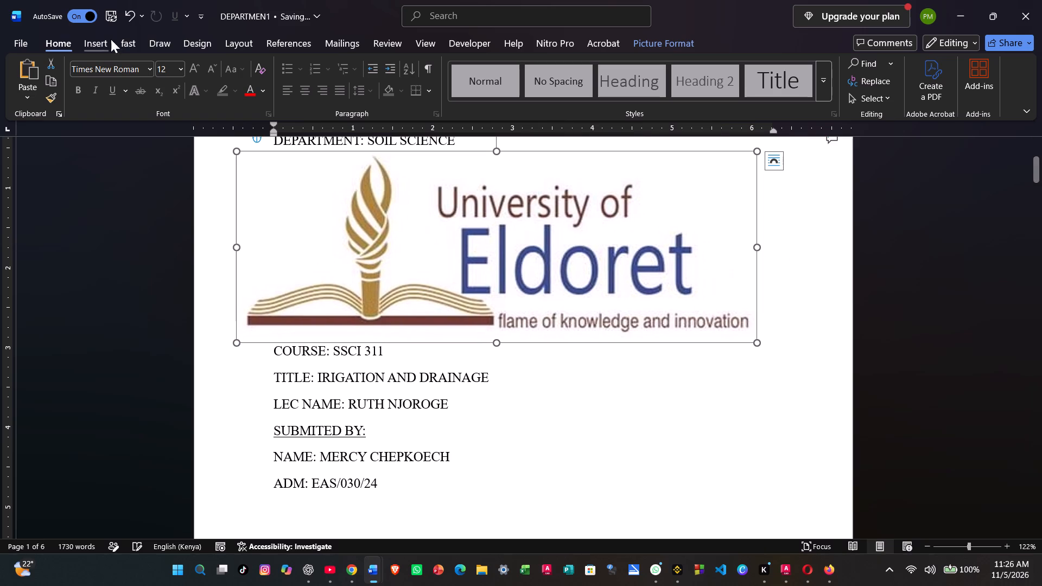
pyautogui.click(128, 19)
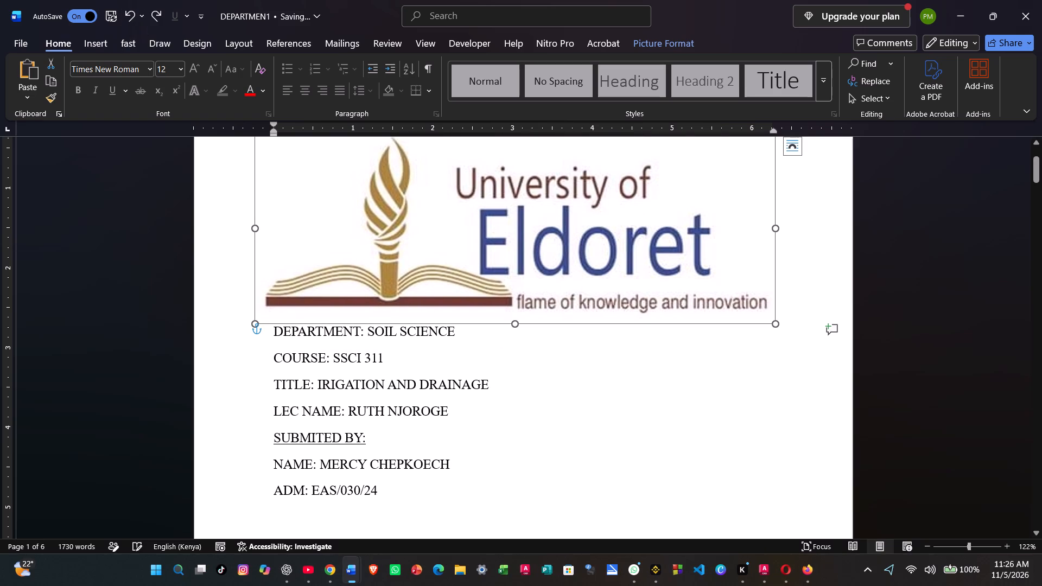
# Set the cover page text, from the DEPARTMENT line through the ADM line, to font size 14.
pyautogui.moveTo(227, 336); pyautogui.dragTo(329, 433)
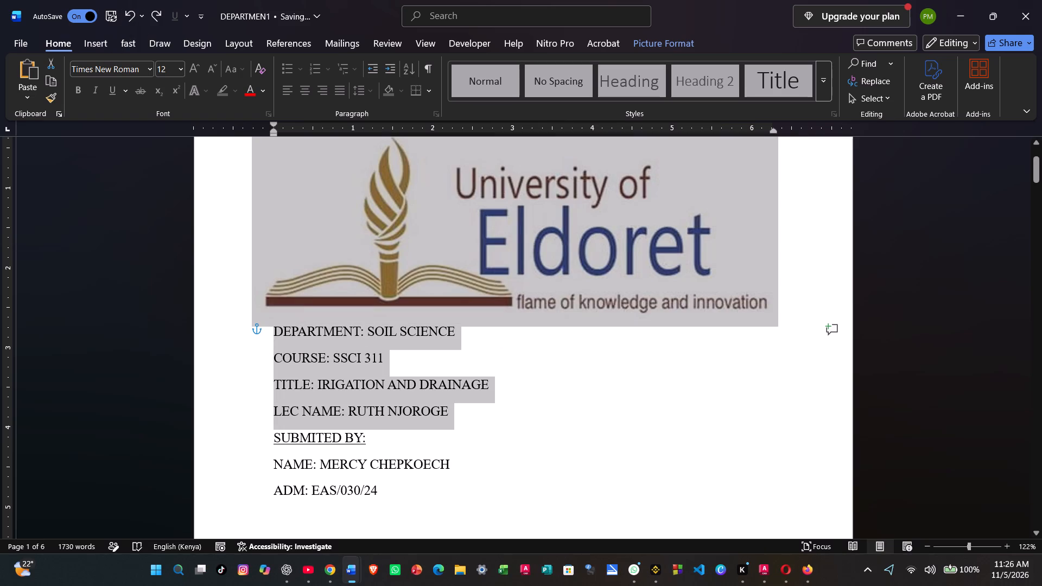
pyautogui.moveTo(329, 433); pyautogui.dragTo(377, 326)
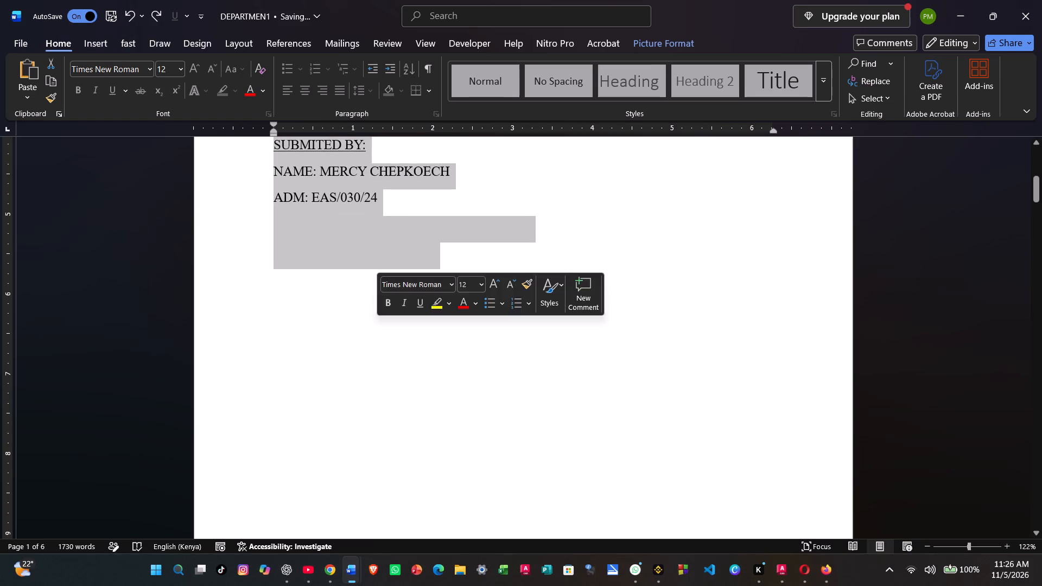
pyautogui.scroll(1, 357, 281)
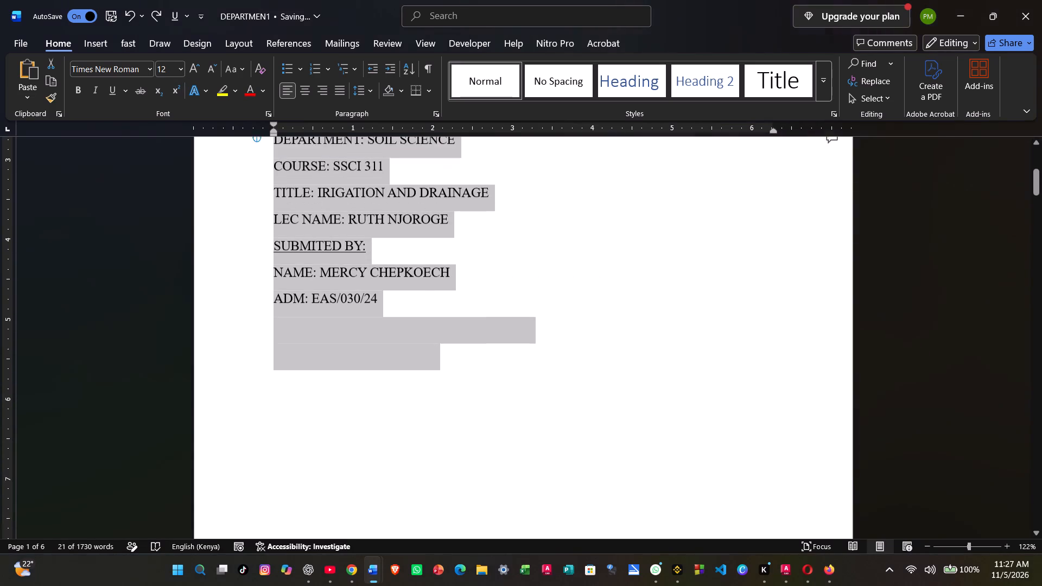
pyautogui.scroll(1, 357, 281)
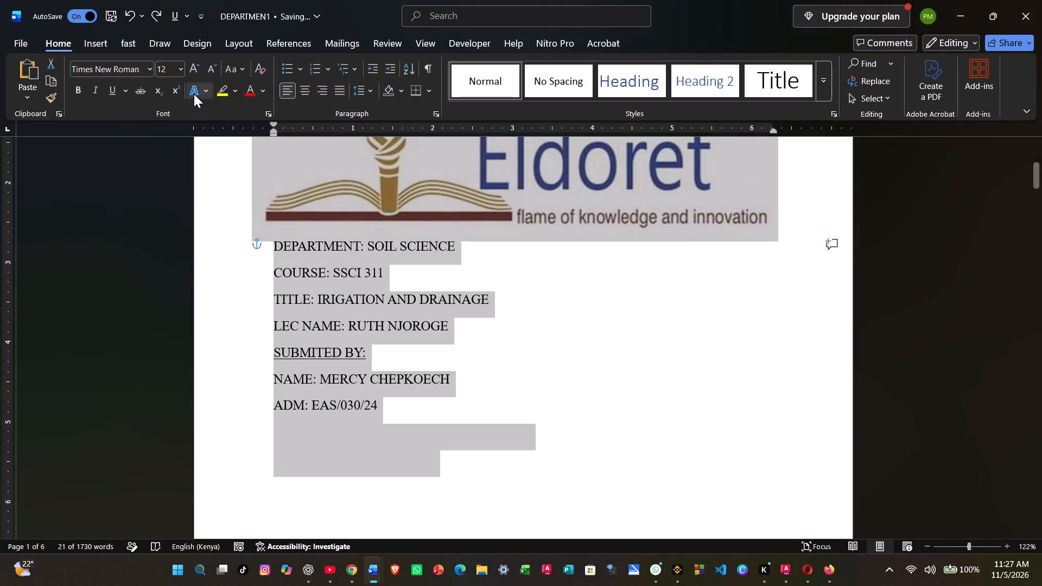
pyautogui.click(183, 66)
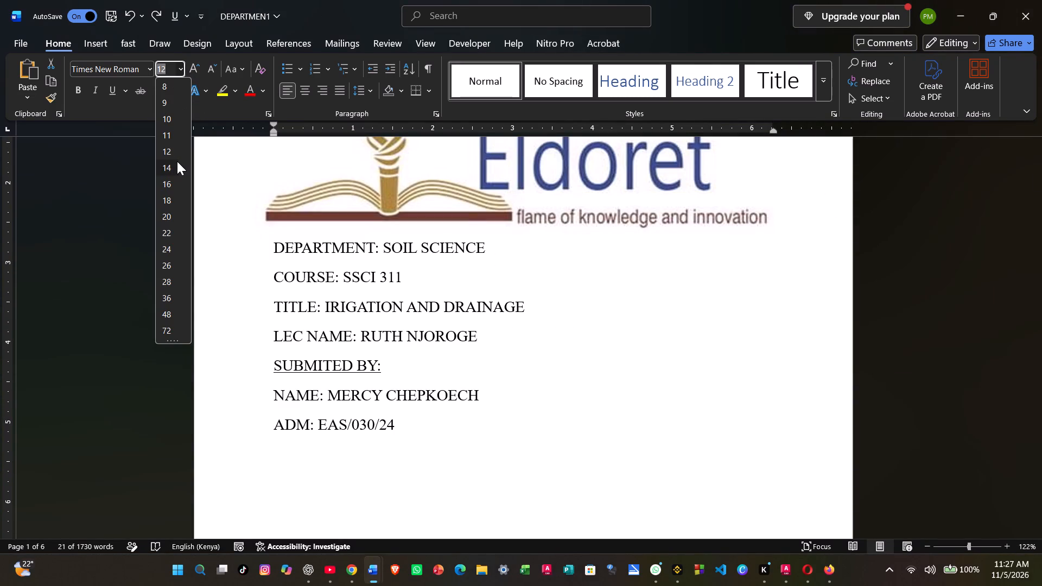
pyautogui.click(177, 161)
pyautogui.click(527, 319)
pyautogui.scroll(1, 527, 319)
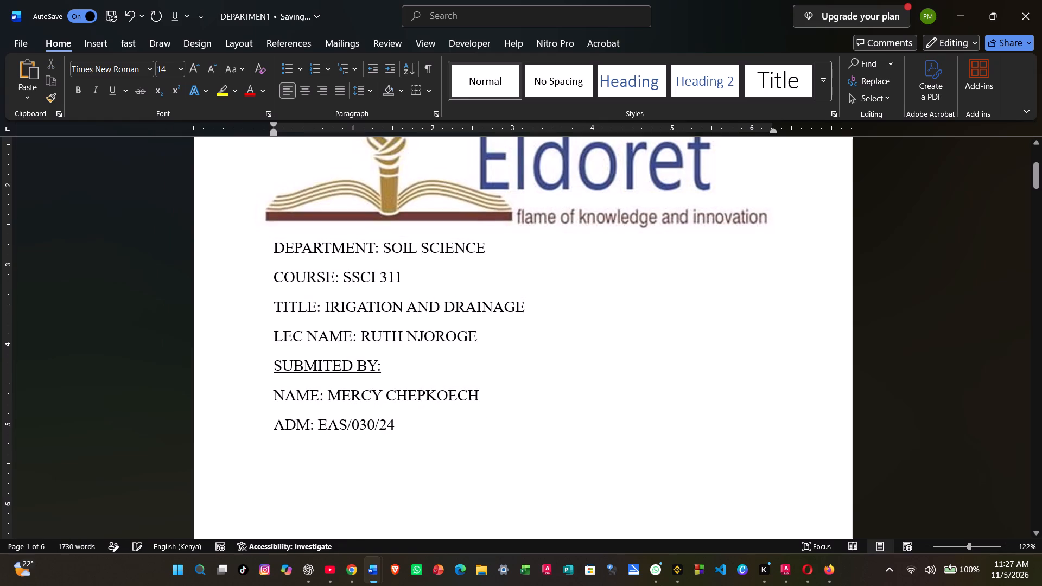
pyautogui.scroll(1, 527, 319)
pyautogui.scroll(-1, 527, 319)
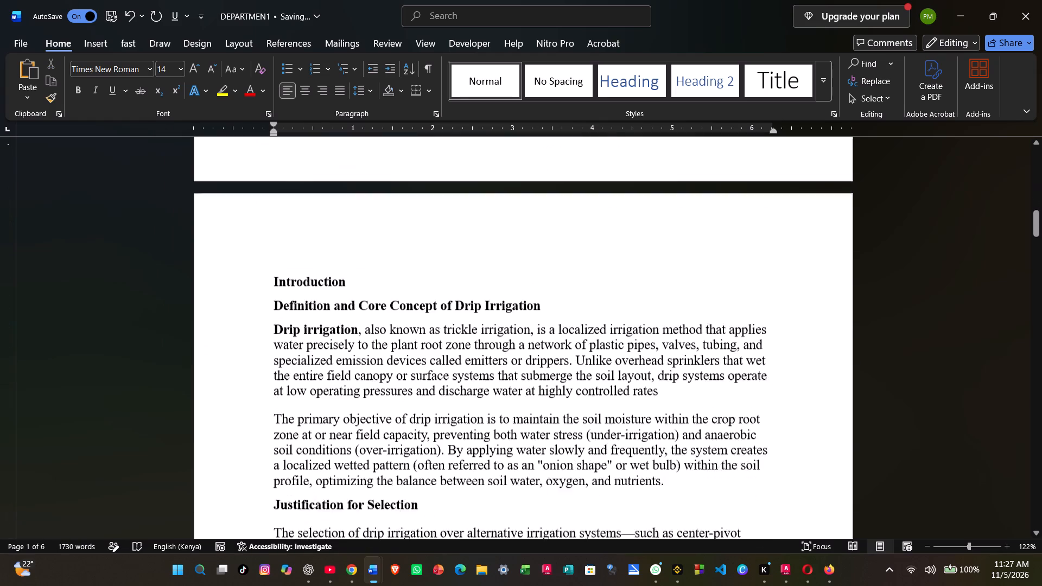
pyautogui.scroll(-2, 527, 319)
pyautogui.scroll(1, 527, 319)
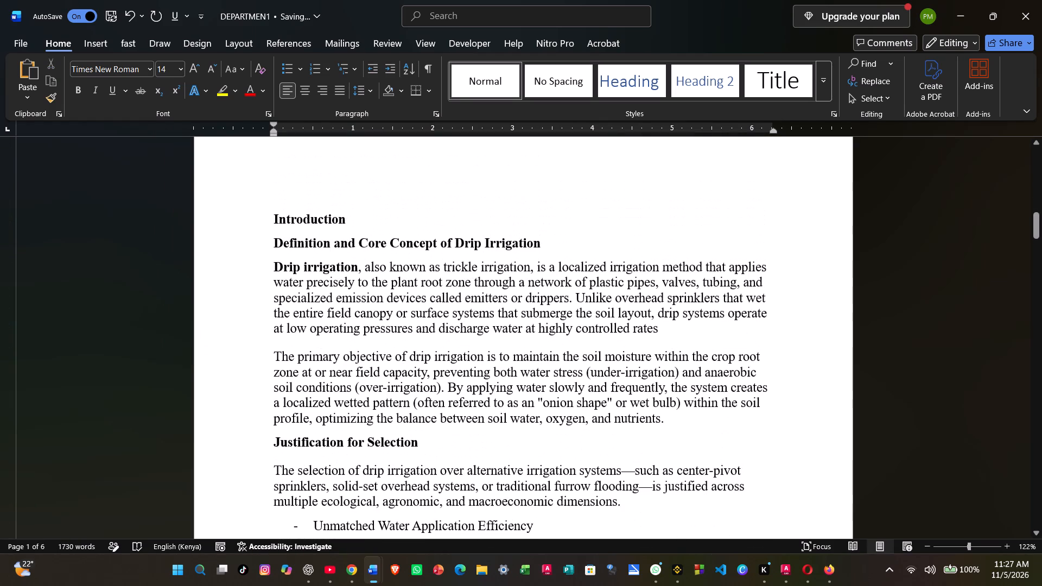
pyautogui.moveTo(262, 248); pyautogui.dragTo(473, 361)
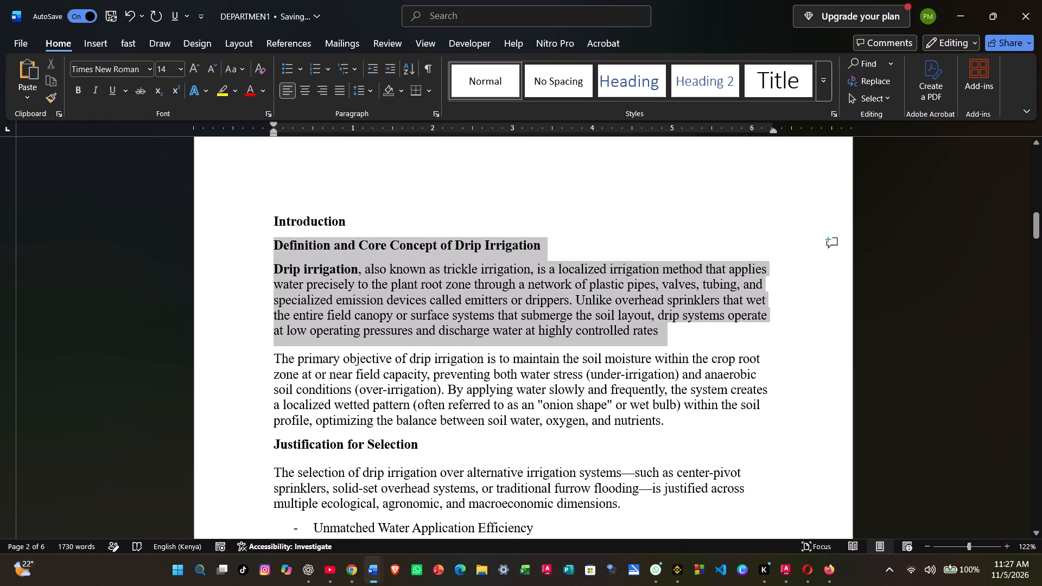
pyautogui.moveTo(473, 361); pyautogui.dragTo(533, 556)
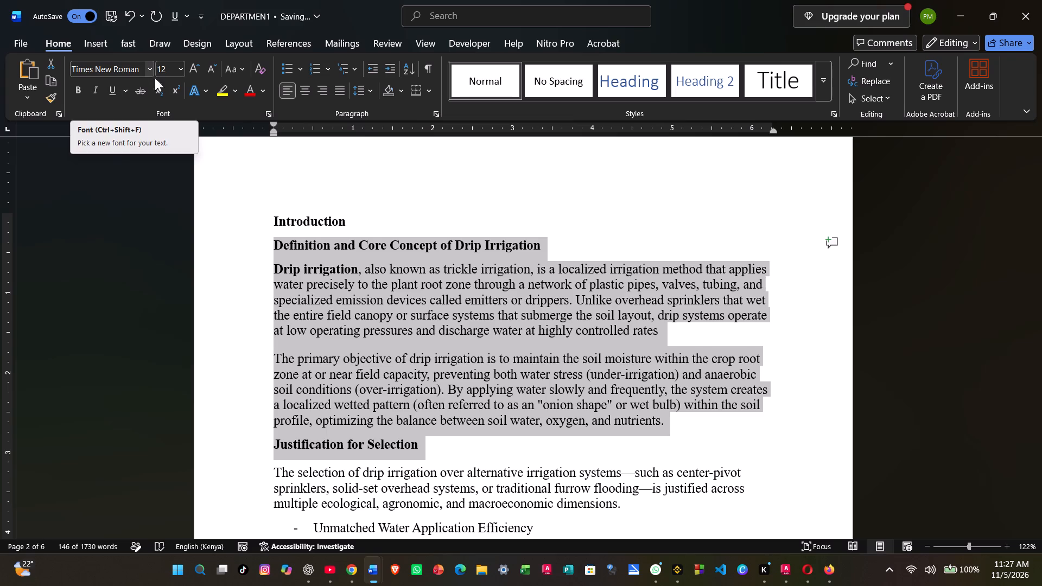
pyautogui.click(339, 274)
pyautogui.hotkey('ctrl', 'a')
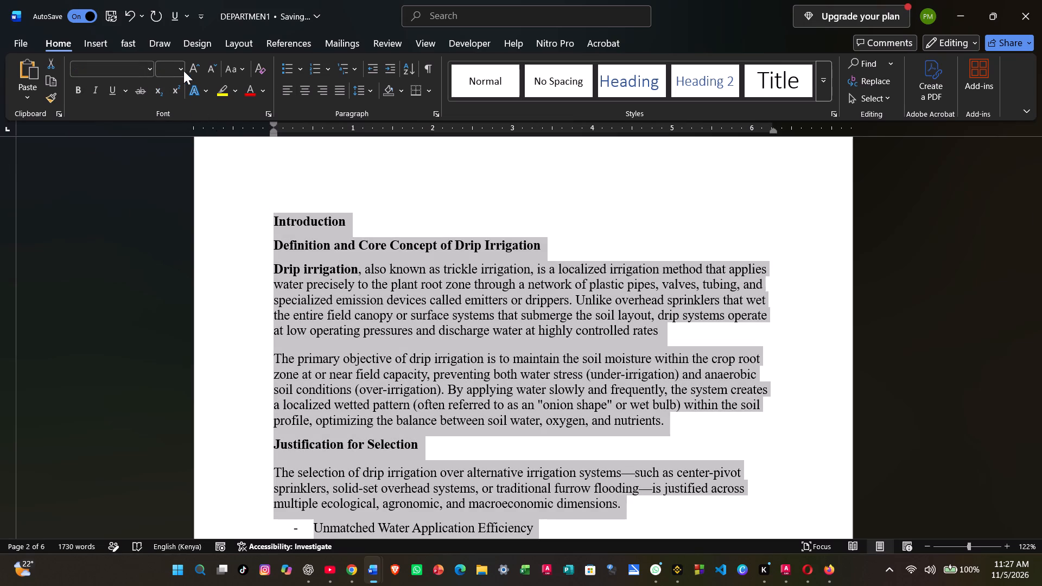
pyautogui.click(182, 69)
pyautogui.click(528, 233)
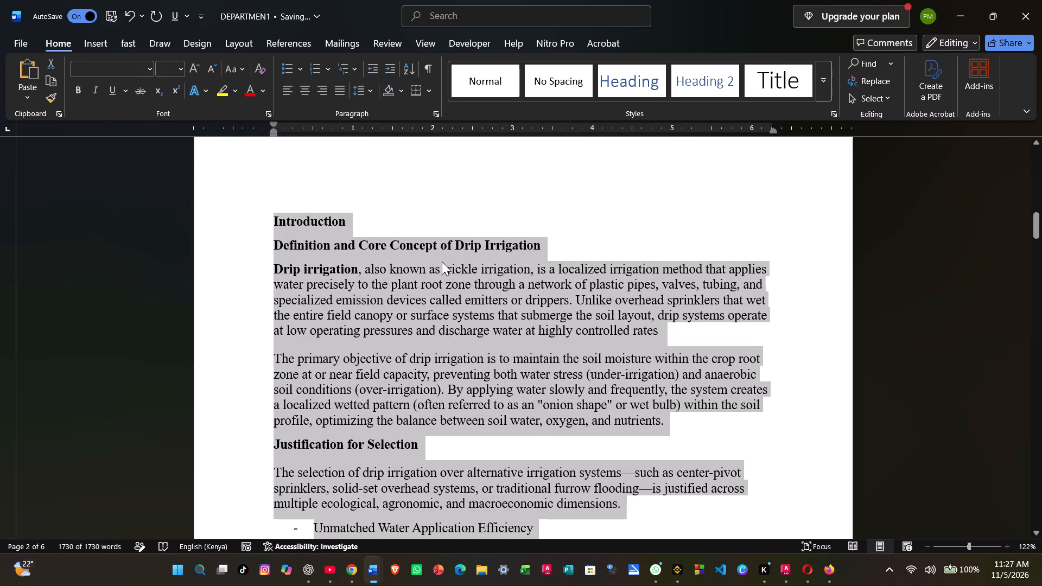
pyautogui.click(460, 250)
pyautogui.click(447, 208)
# Format the text of the entire document as Times New Roman, size 12.
pyautogui.scroll(-1, 447, 208)
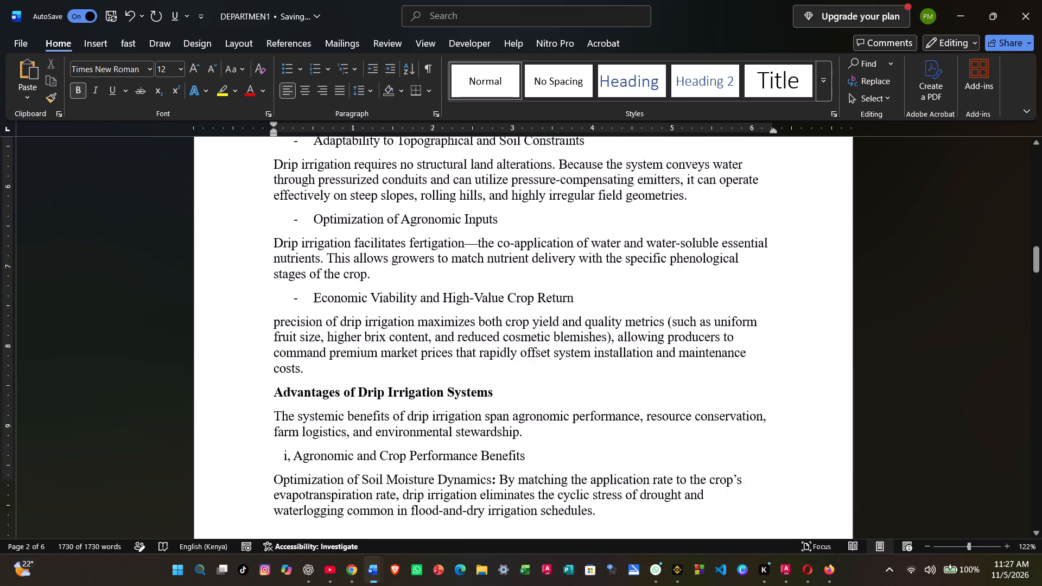
pyautogui.scroll(-1, 447, 208)
pyautogui.hotkey('ctrl', 'a')
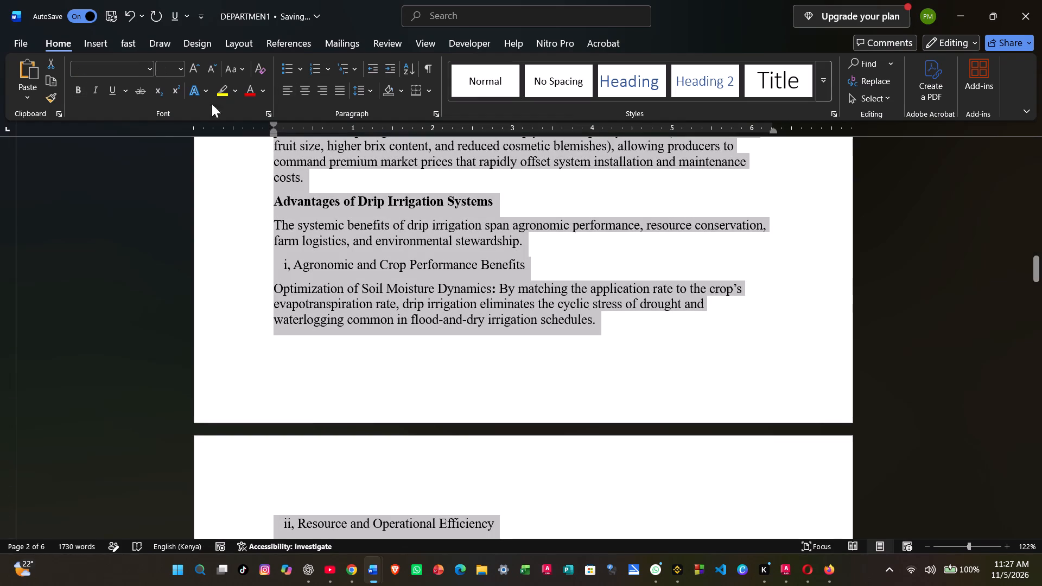
pyautogui.click(180, 75)
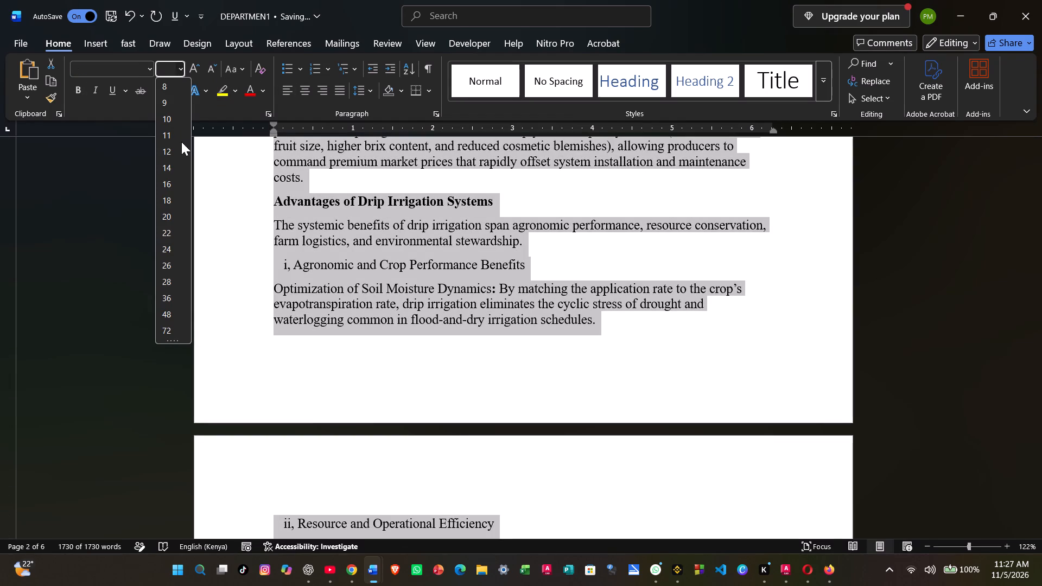
pyautogui.click(175, 150)
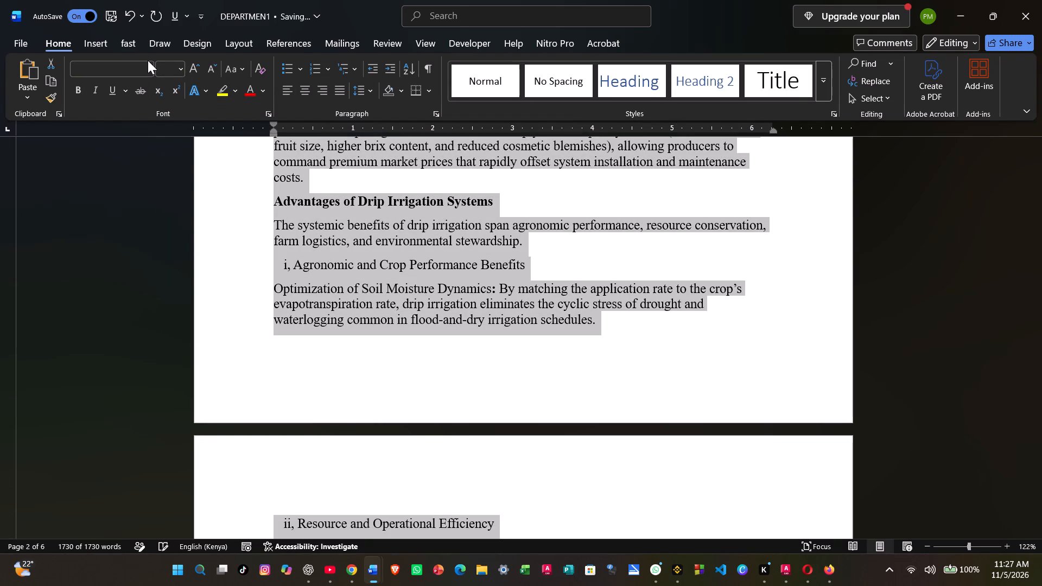
pyautogui.click(148, 69)
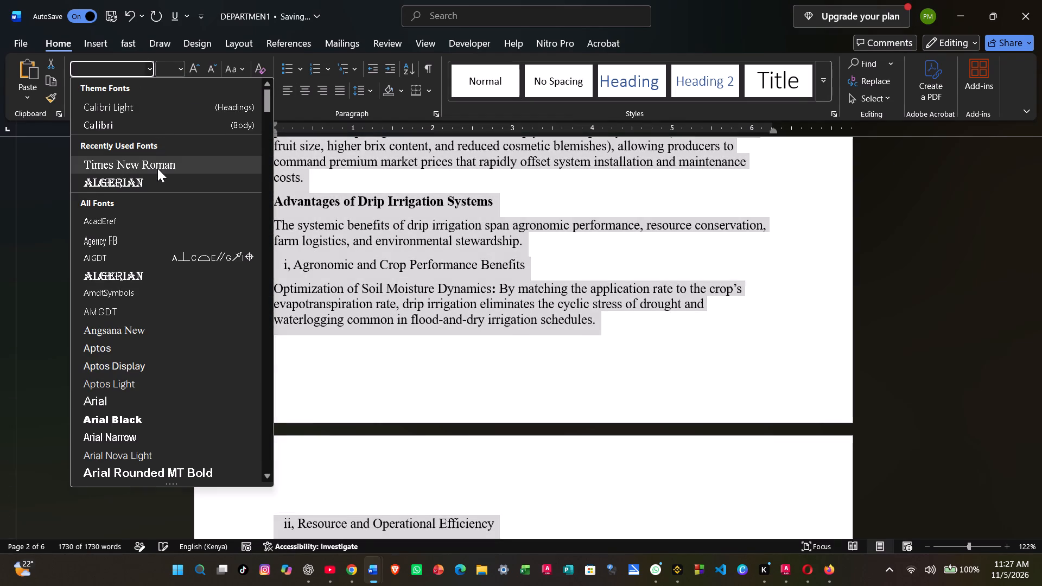
pyautogui.click(160, 165)
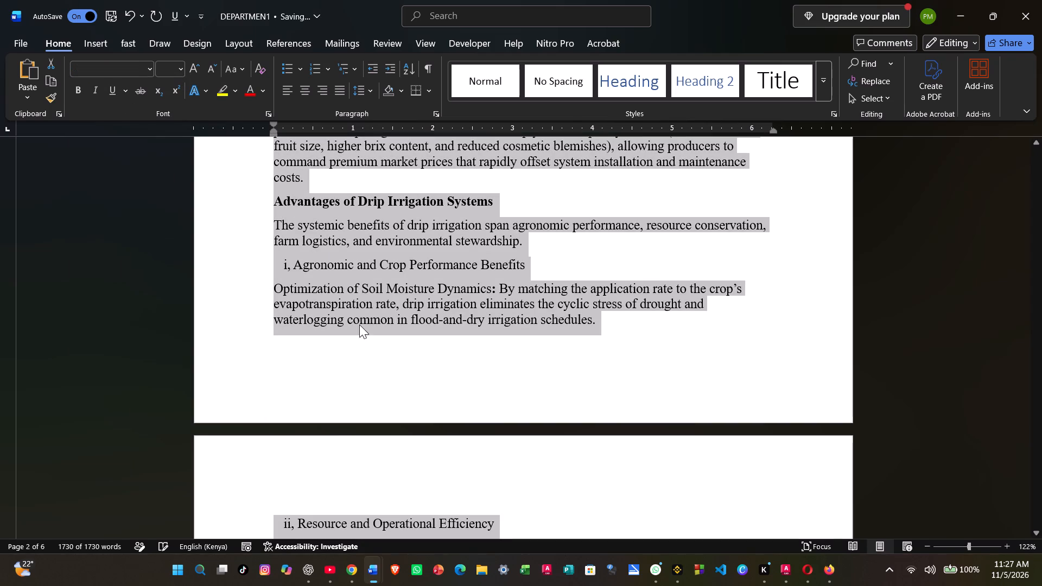
pyautogui.click(353, 393)
# Review the formatting of the remaining sections through the Conclusion and view the line spacing options.
pyautogui.scroll(-3, 344, 345)
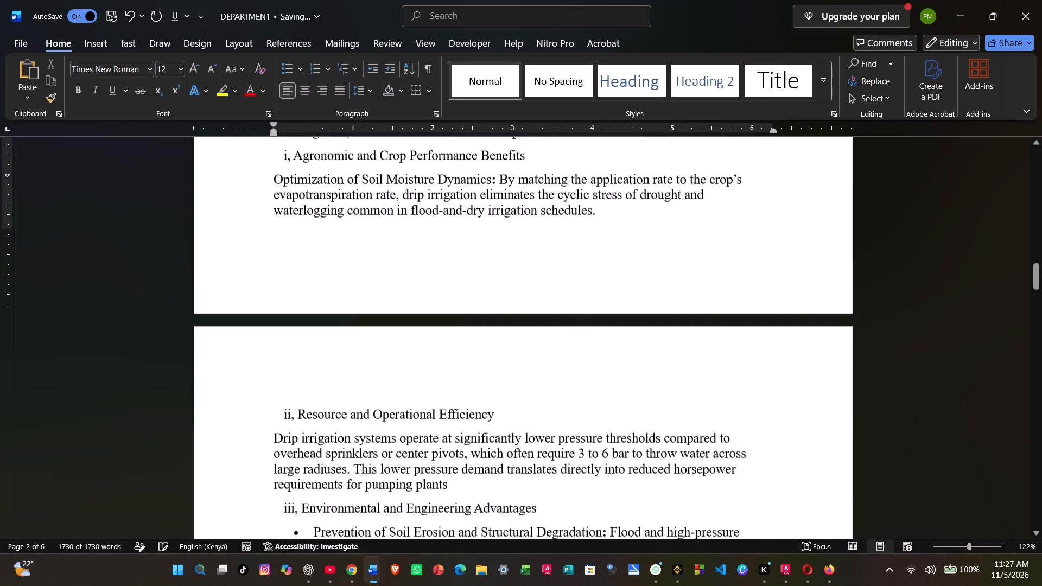
pyautogui.scroll(-6, 344, 345)
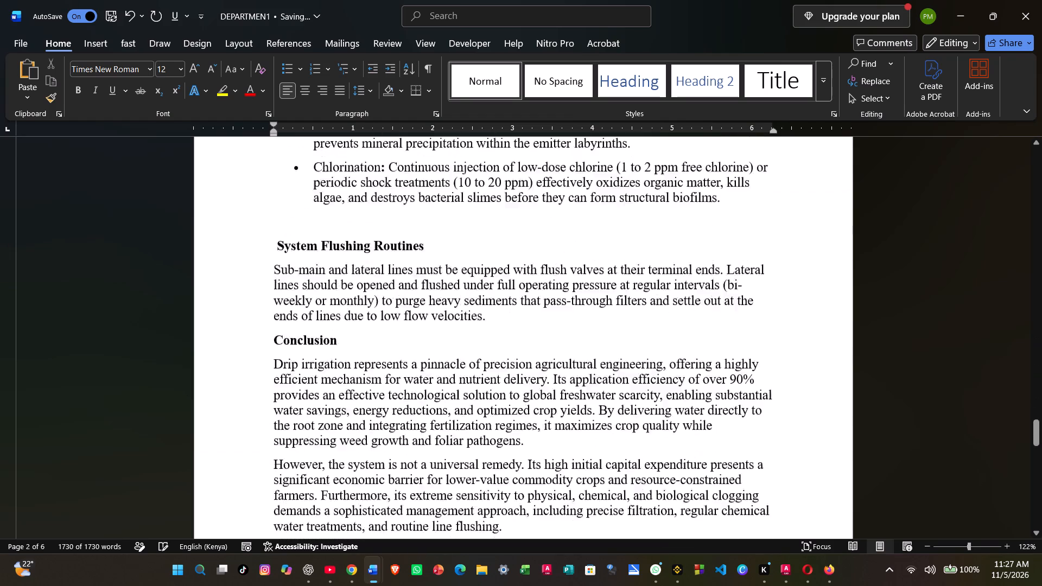
pyautogui.scroll(-2, 344, 345)
pyautogui.scroll(1, 344, 345)
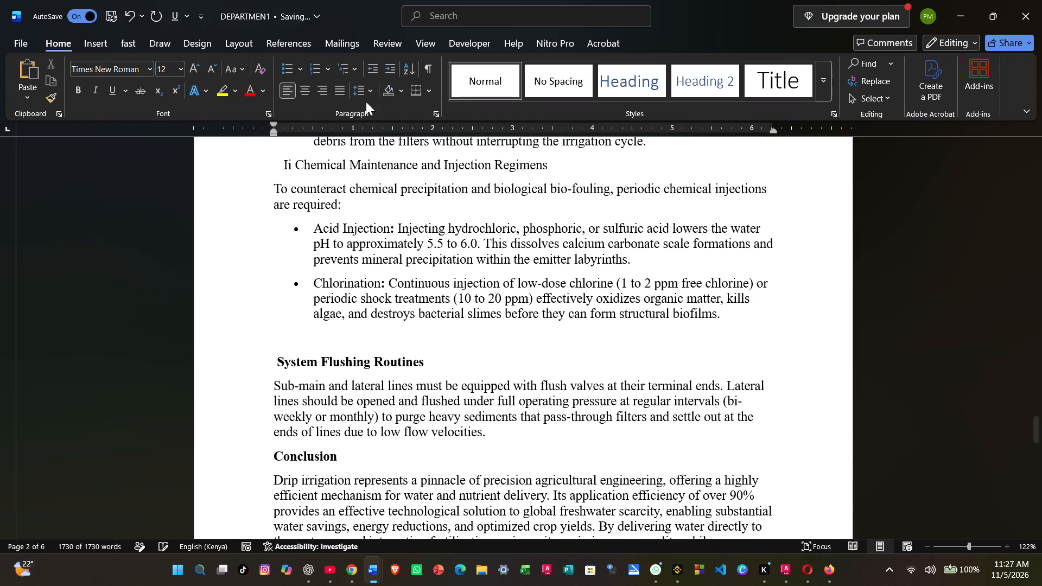
pyautogui.click(366, 93)
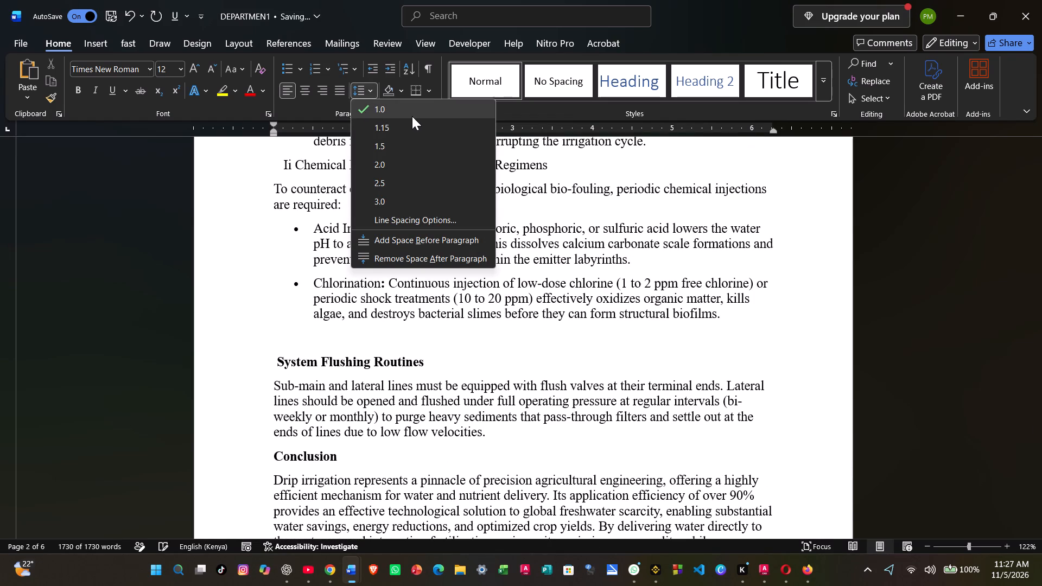
pyautogui.click(527, 345)
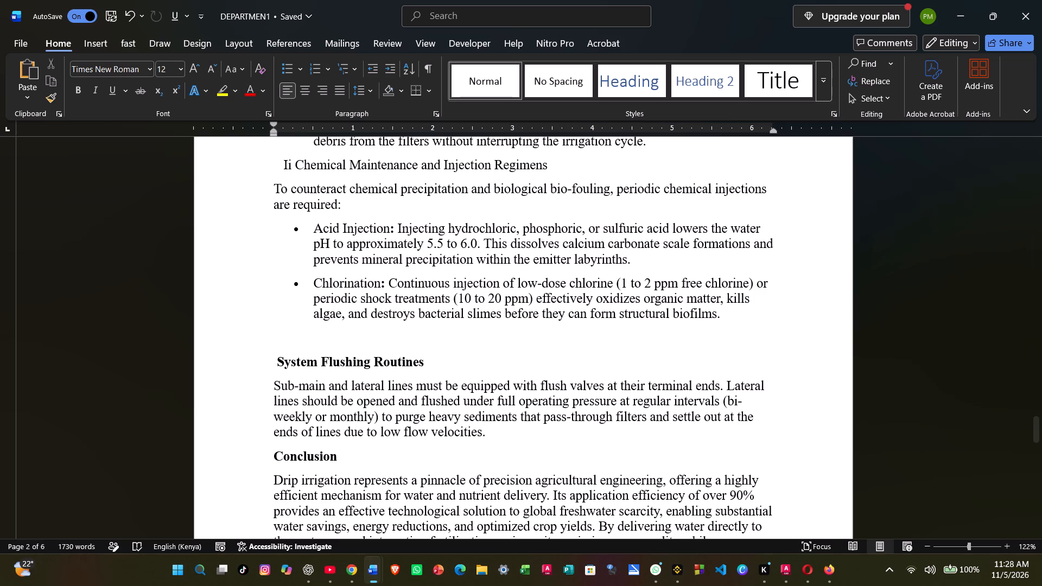
# Preview the document back to its cover page and print one copy of all pages on the EPSON L3250 Series printer.
pyautogui.hotkey('ctrl', 'p')
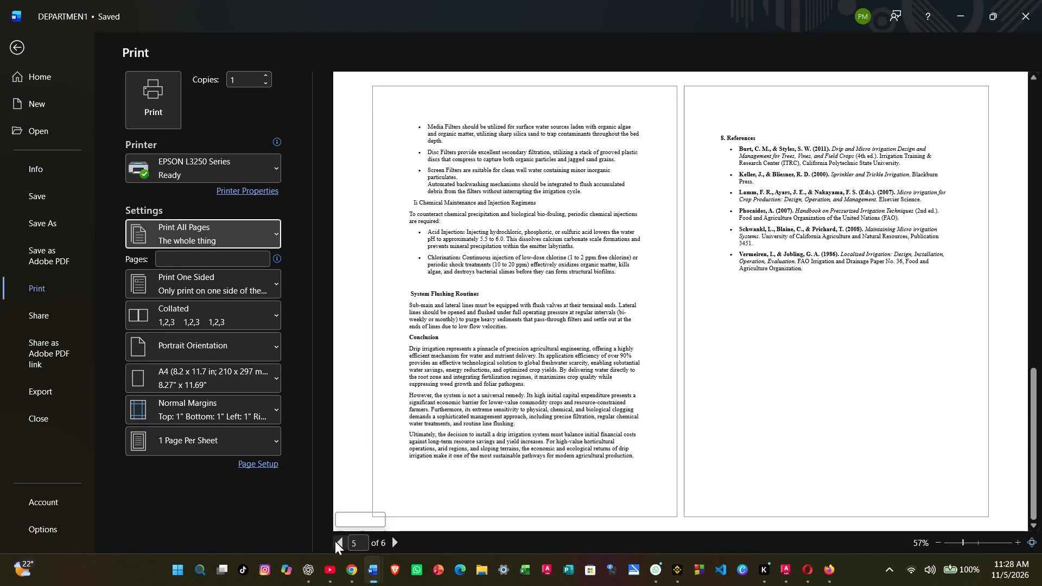
pyautogui.doubleClick(341, 541)
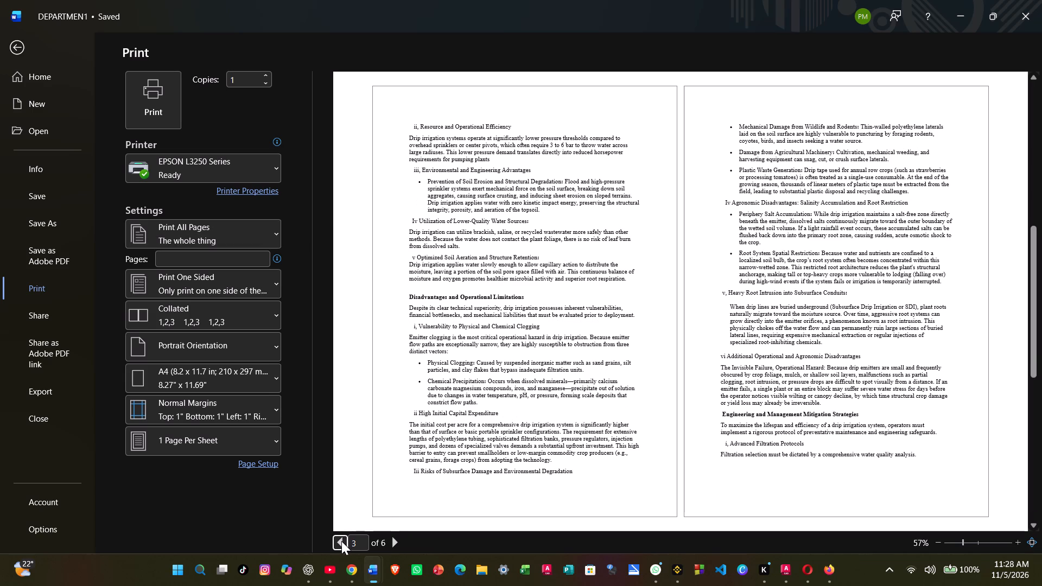
pyautogui.click(341, 541)
pyautogui.click(341, 541)
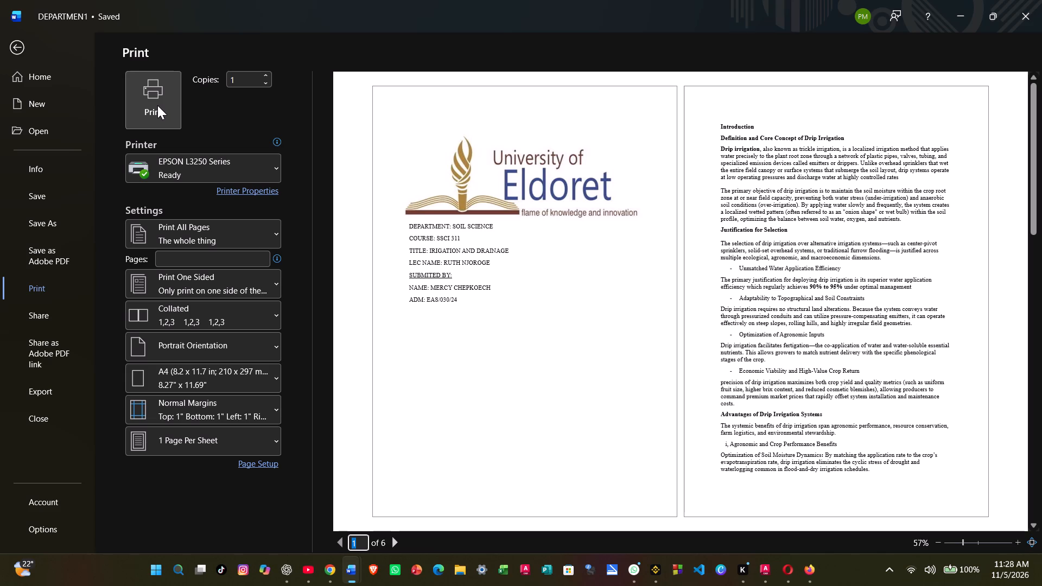
pyautogui.click(157, 105)
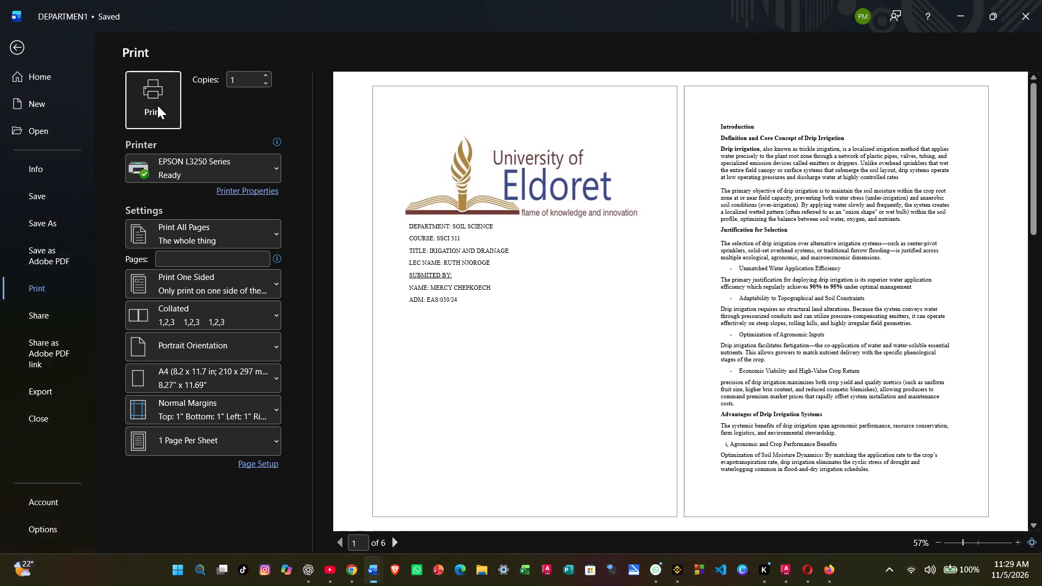
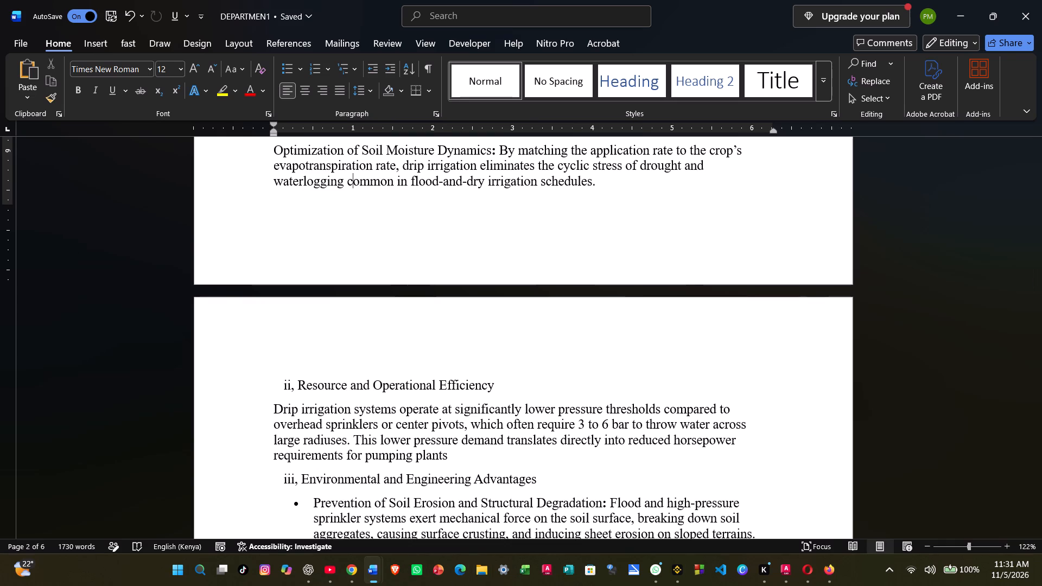
# Open the print settings and preview for the drip irrigation document.
pyautogui.hotkey('ctrl', 'p')
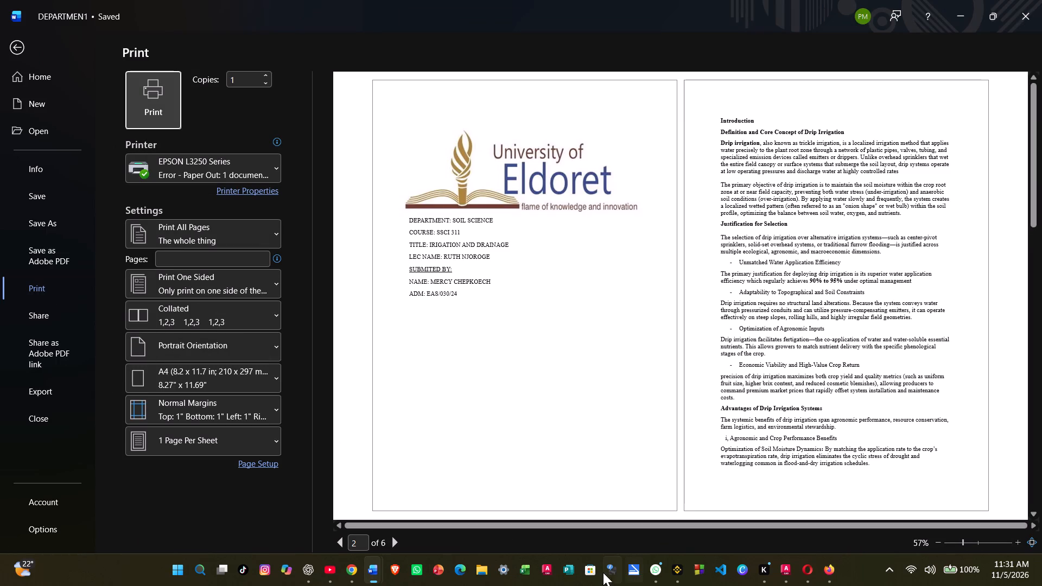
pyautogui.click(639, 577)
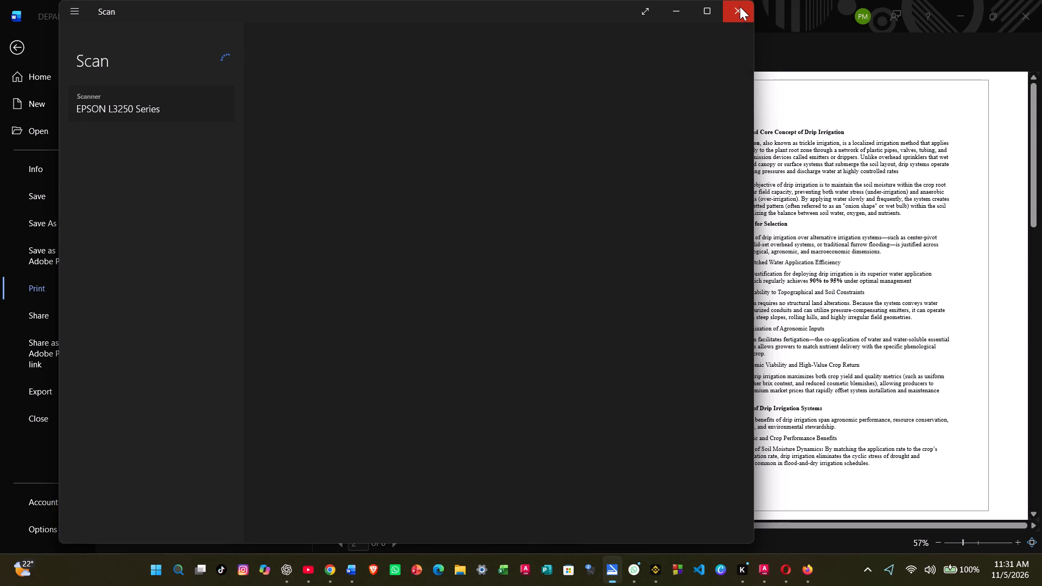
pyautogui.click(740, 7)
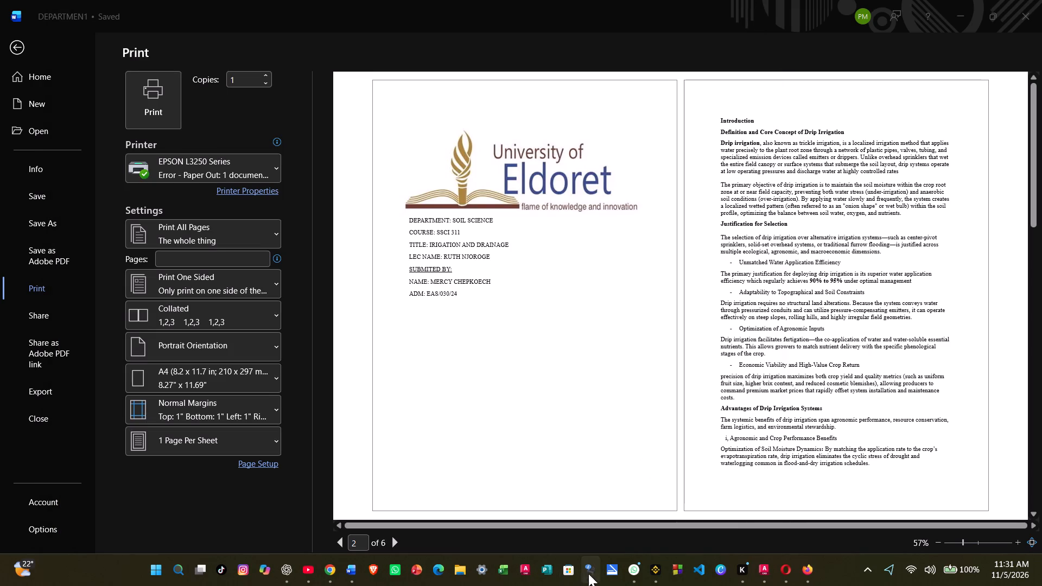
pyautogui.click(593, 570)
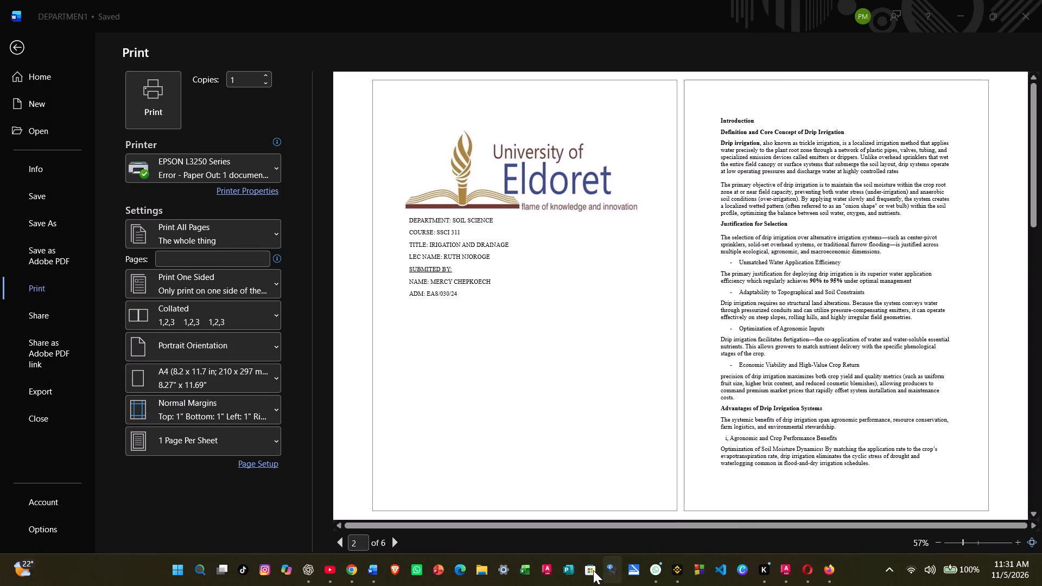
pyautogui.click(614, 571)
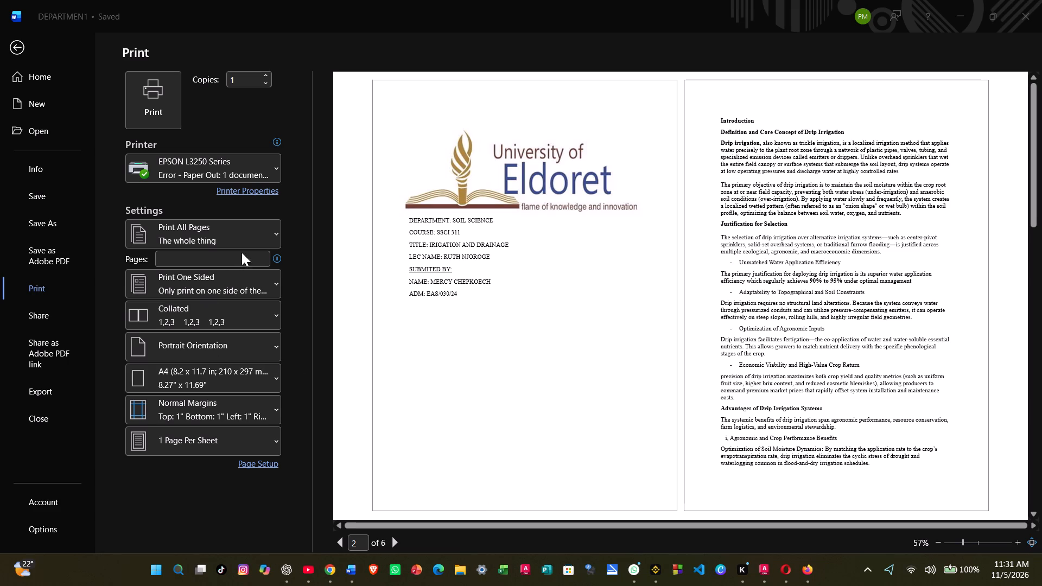
# Print only page 1, the University of Eldoret cover page, using the Print Current Page range.
pyautogui.click(277, 232)
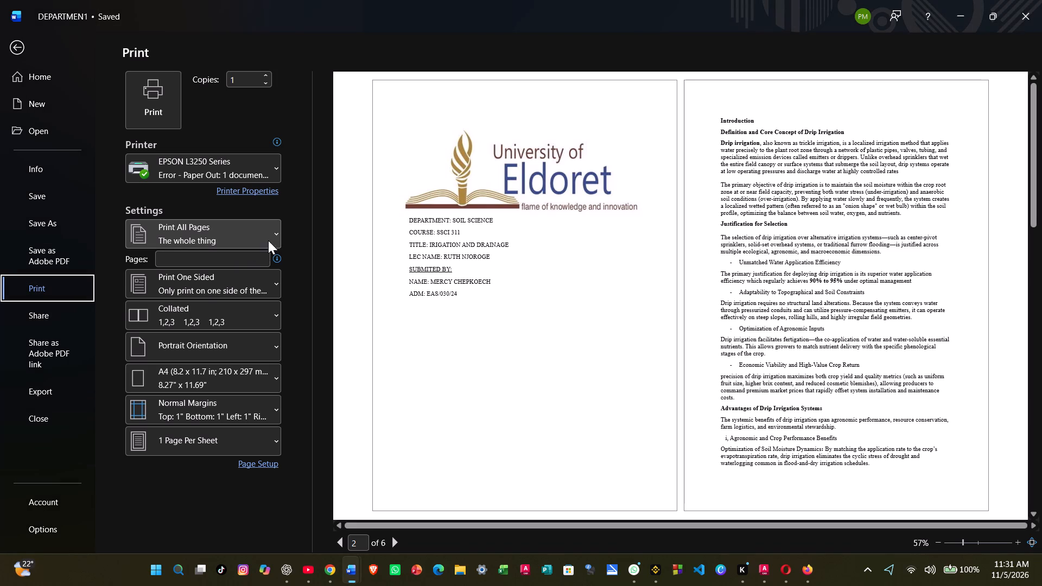
pyautogui.click(275, 237)
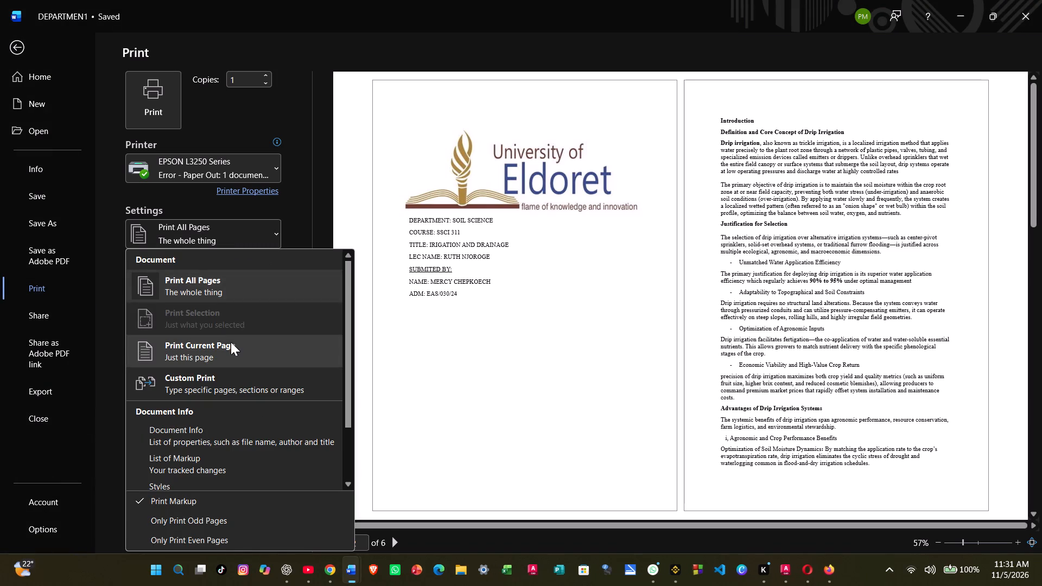
pyautogui.click(230, 342)
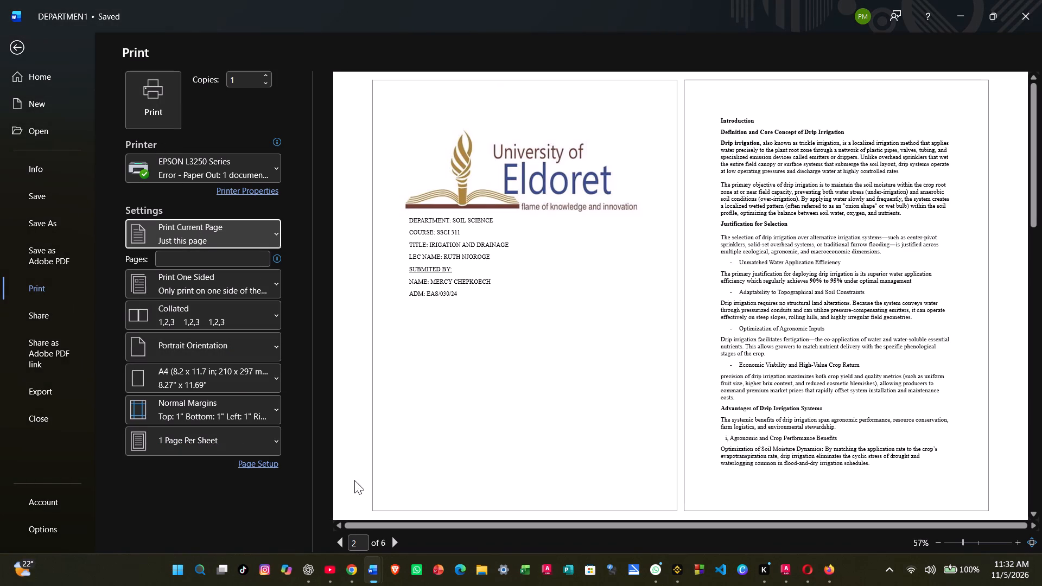
pyautogui.click(339, 543)
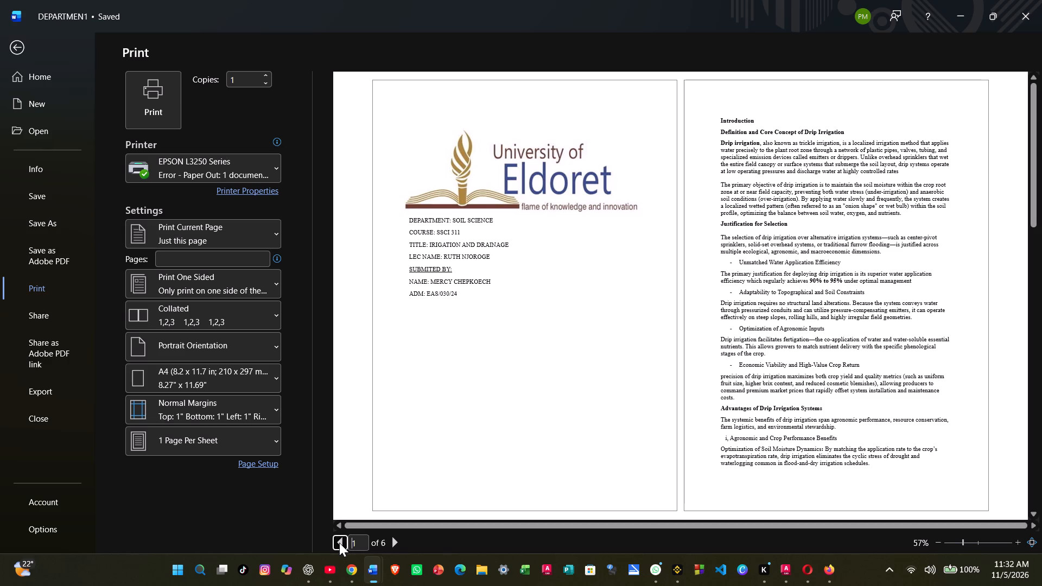
pyautogui.click(387, 442)
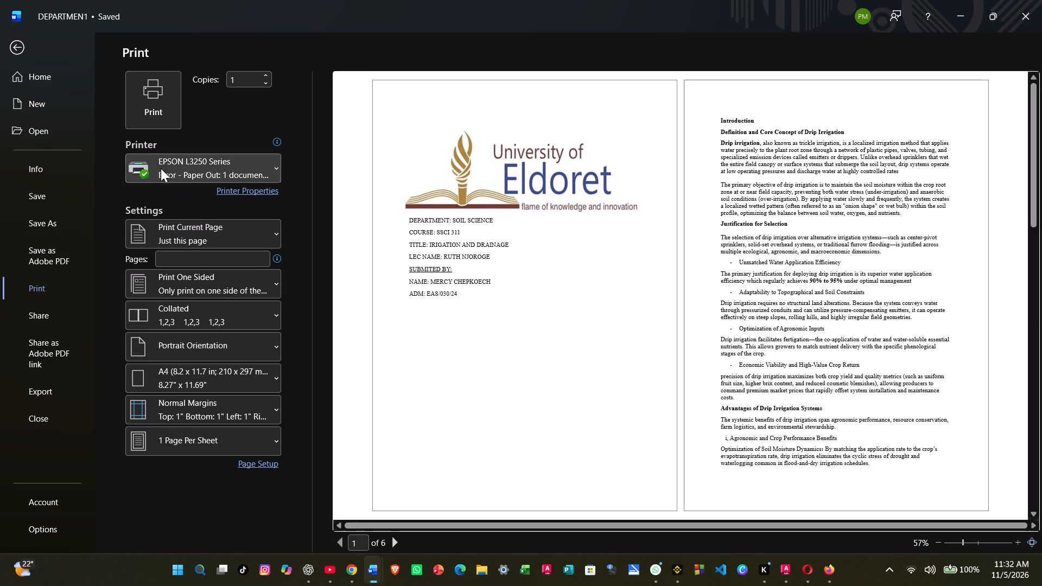
pyautogui.click(162, 109)
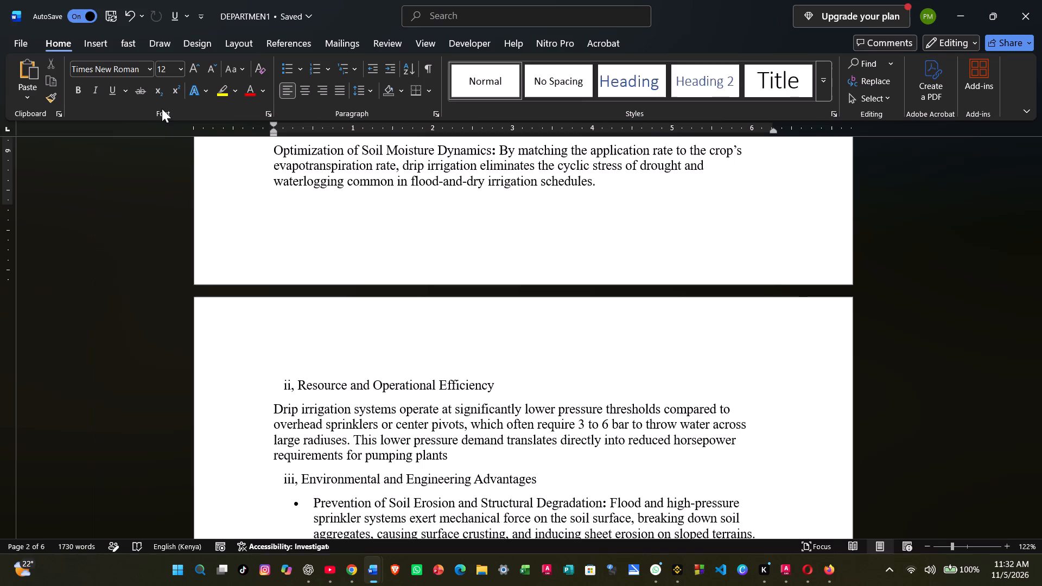